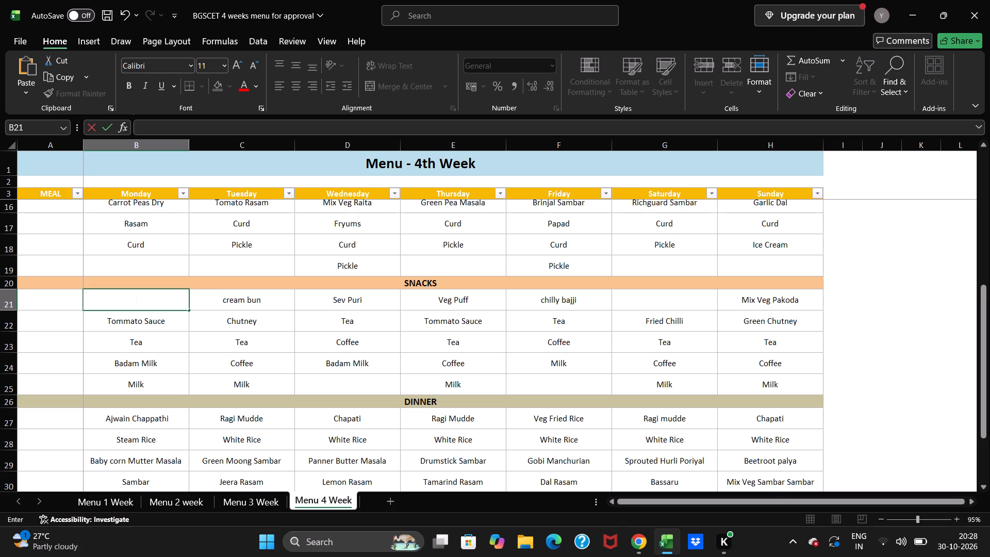
Enter "Chilly Soya" as Monday's first snack in cell B21 of the 4th week menu.
scroll(477, 339, "down", 1)
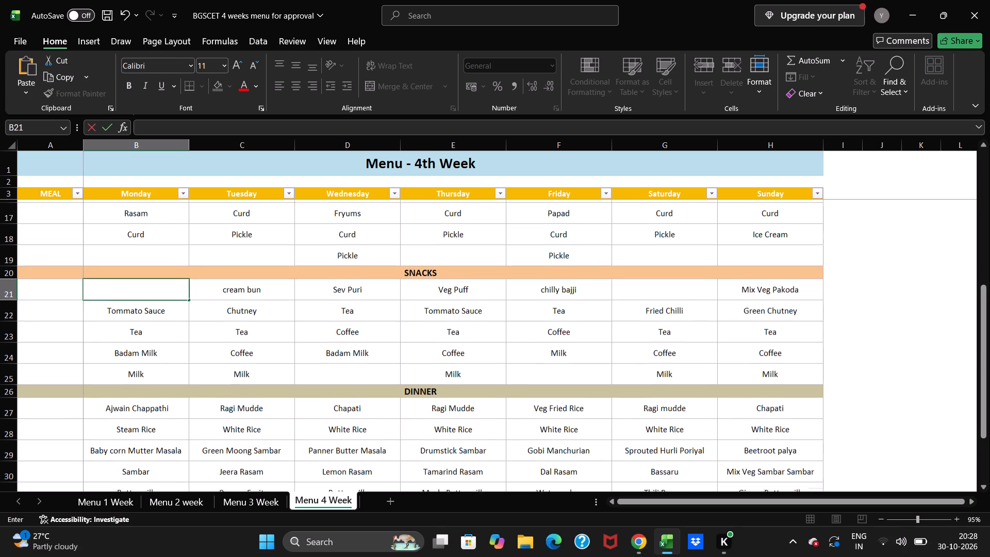
scroll(477, 339, "down", 1)
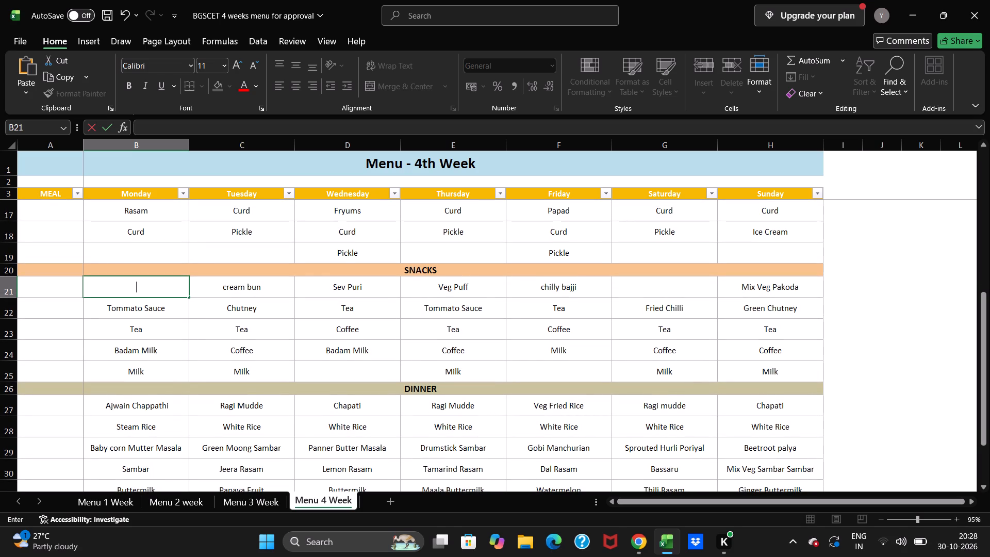
type("Ch")
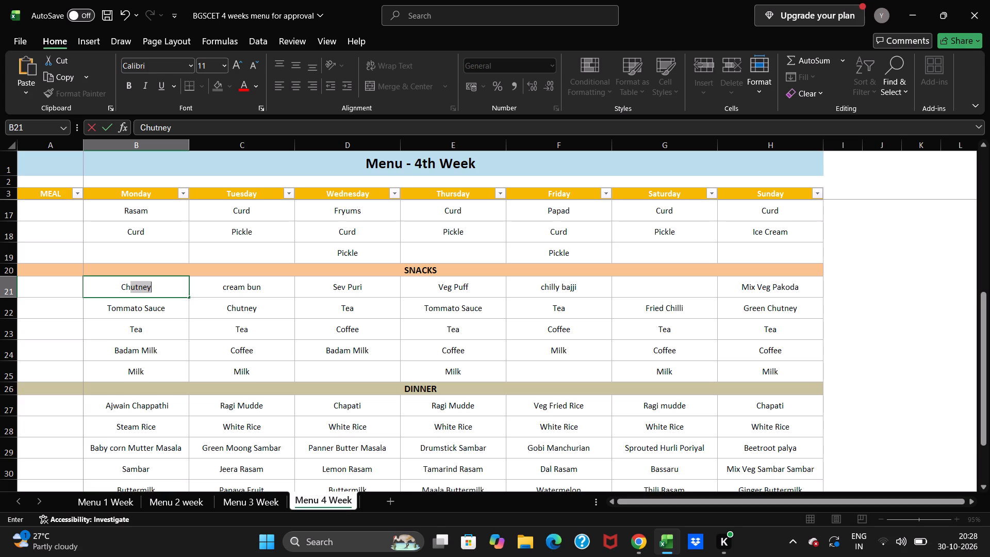
type("illy")
key("space")
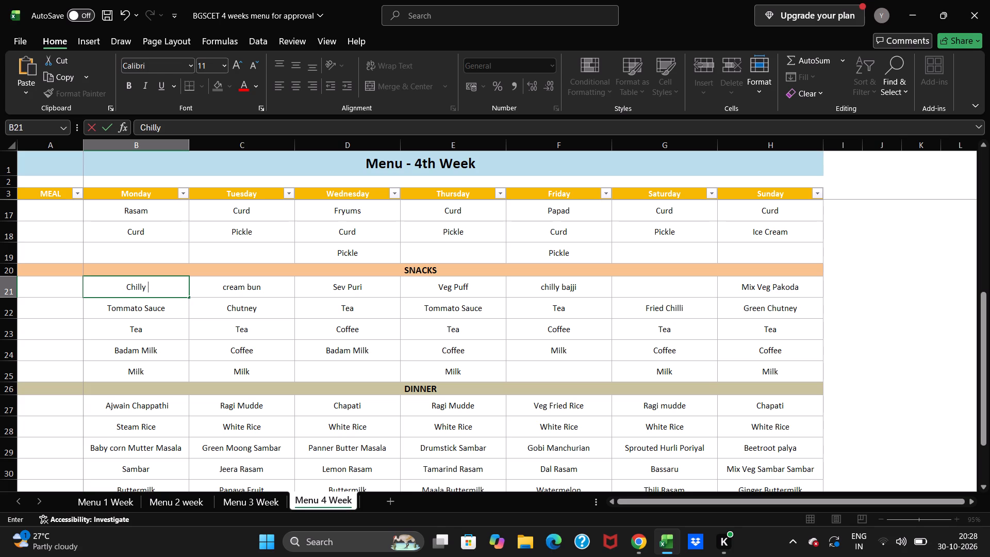
key("shift+y")
key("BackSpace")
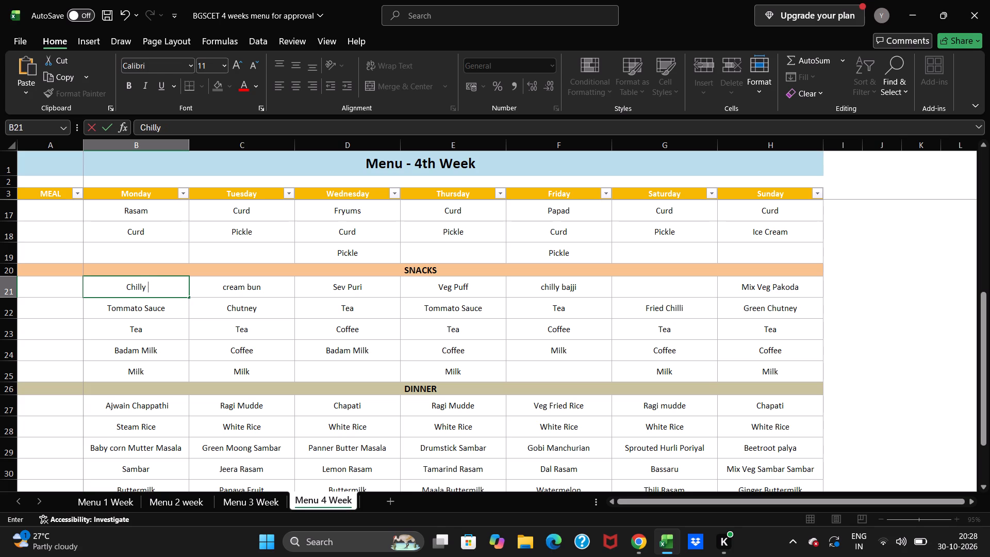
key("shift+s")
type("oya")
Replace Tuesday's first snack entry in cell C21 with "Masala Corn".
double_click(258, 293)
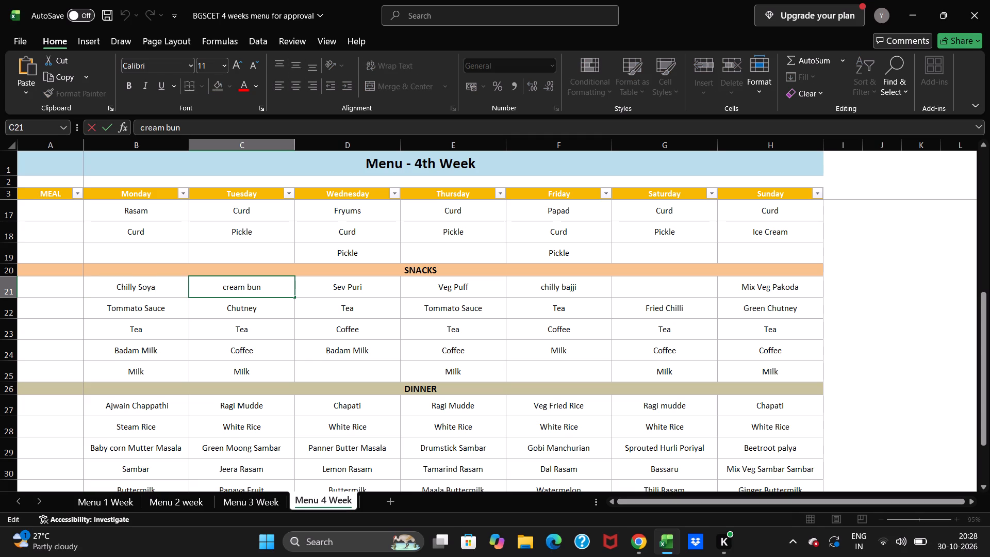
double_click(262, 291)
left_click(220, 290)
left_click_drag(220, 290, 268, 285)
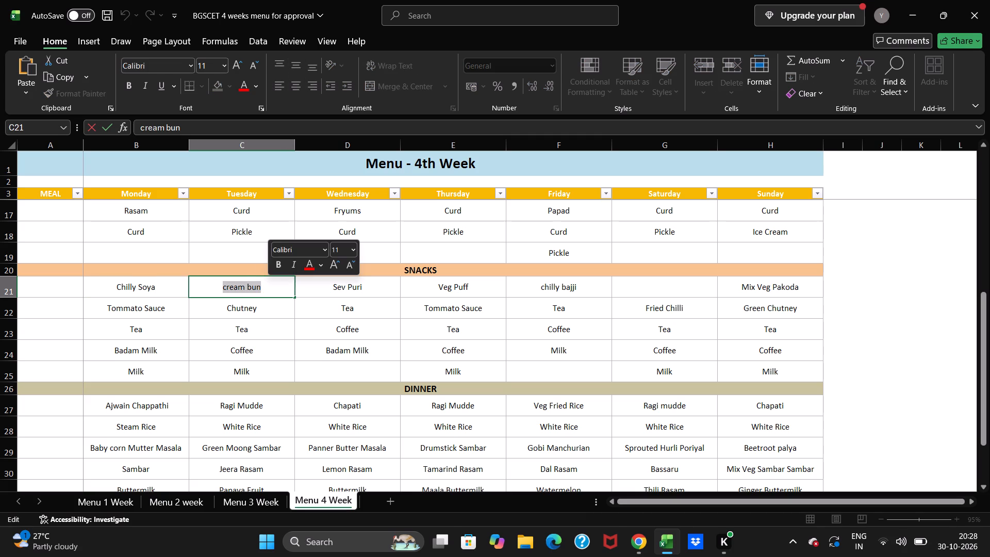
key("BackSpace")
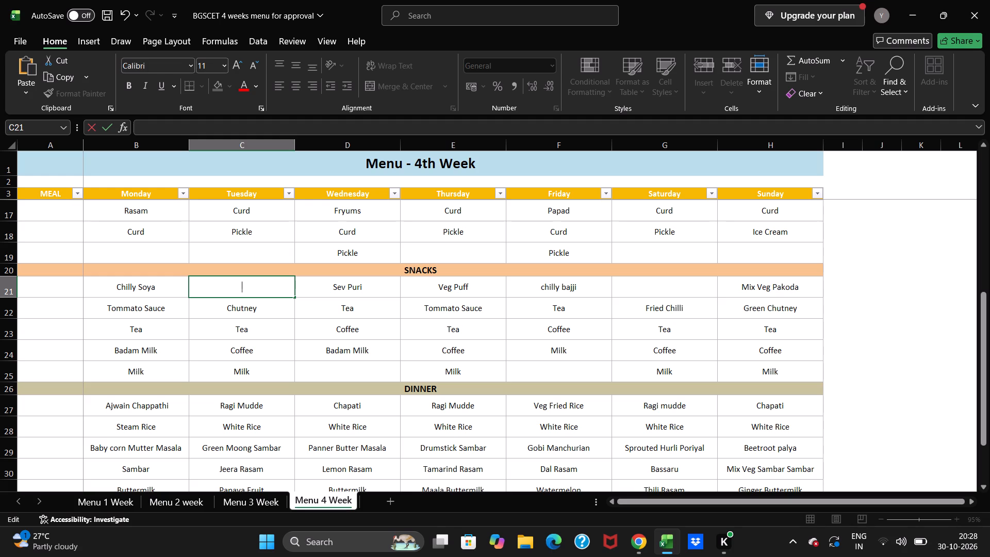
type("Mass")
key("BackSpace")
key("l")
key("BackSpace")
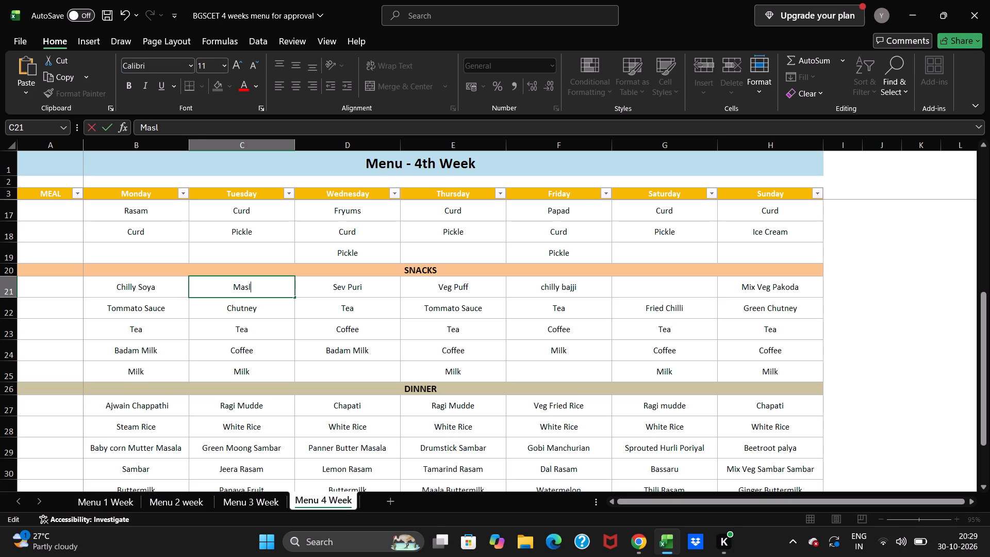
type("alam")
key("BackSpace")
key("space")
type("Corj")
key("BackSpace")
type("n")
key("space")
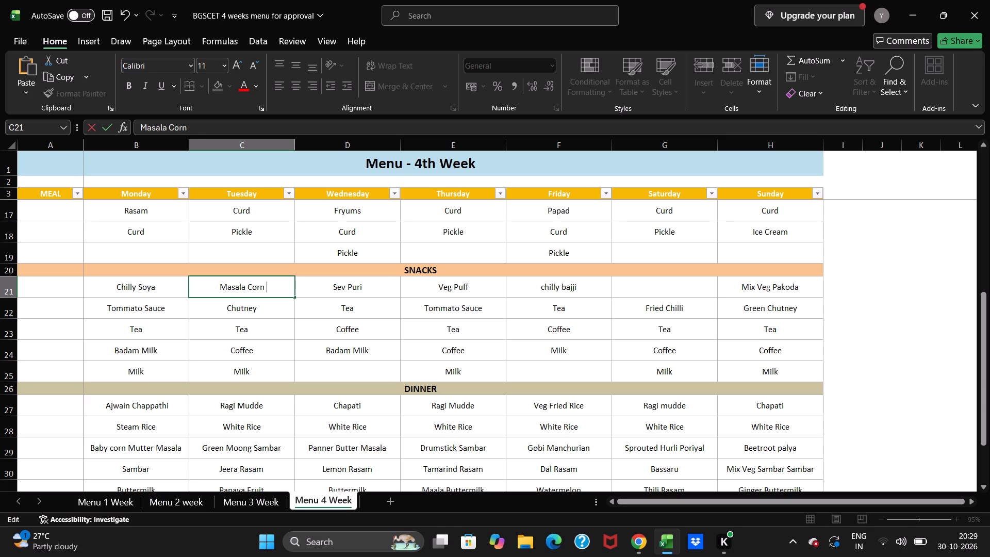
key("BackSpace")
Replace Monday's snack entry in cell B24 with "coffee".
double_click(157, 352)
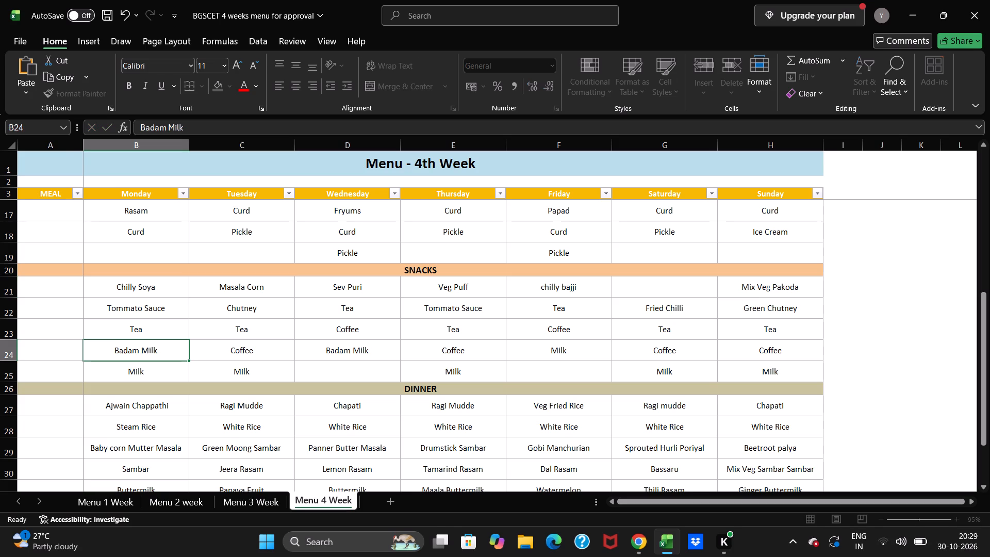
left_click(157, 352)
left_click_drag(157, 352, 57, 368)
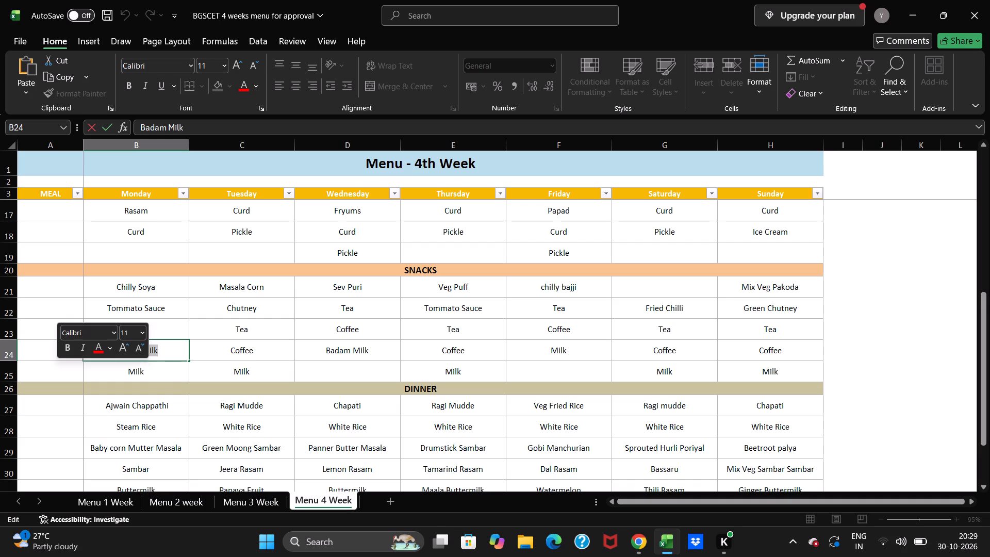
key("BackSpace")
type("coofe")
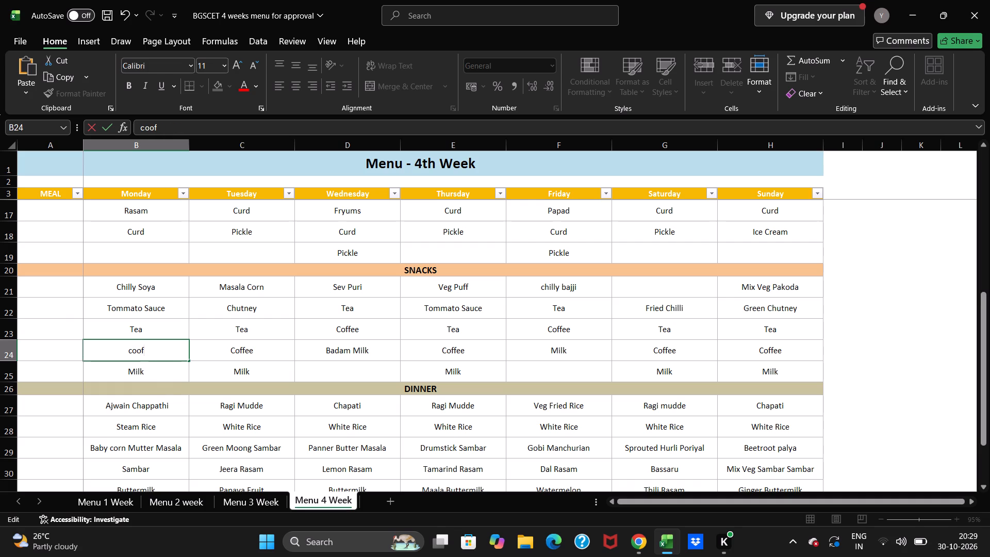
key("BackSpace")
key("BackSpace")
key("BackSpace")
type("ffe")
key("e")
Clear the entry in Monday's last snack row, cell B25.
double_click(146, 372)
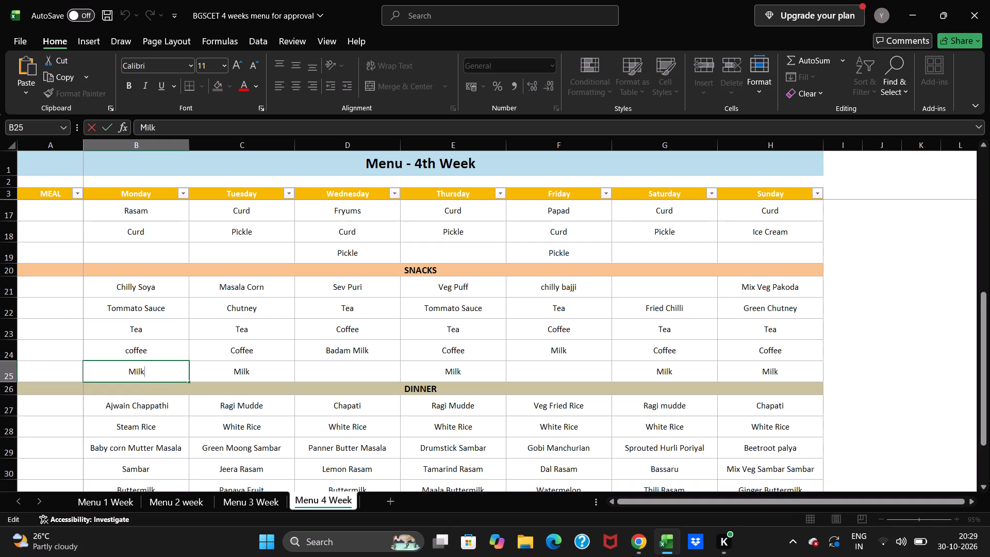
key("BackSpace")
key("BackSpace")
key("BackSpace")
key("BackSpace")
key("BackSpace")
key("BackSpace")
Replace Tuesday's snack entry in cell C22 with "Tea".
double_click(254, 306)
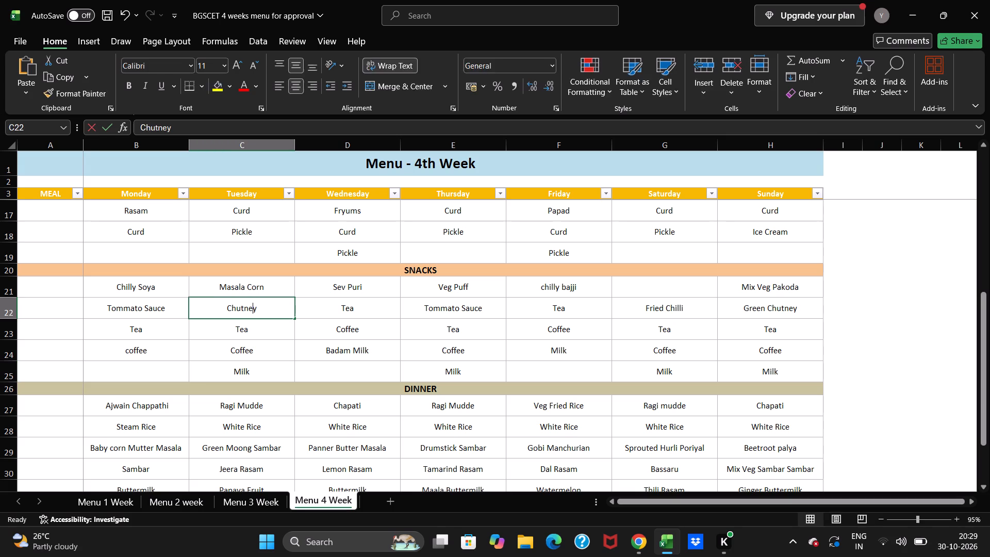
double_click(256, 309)
key("BackSpace")
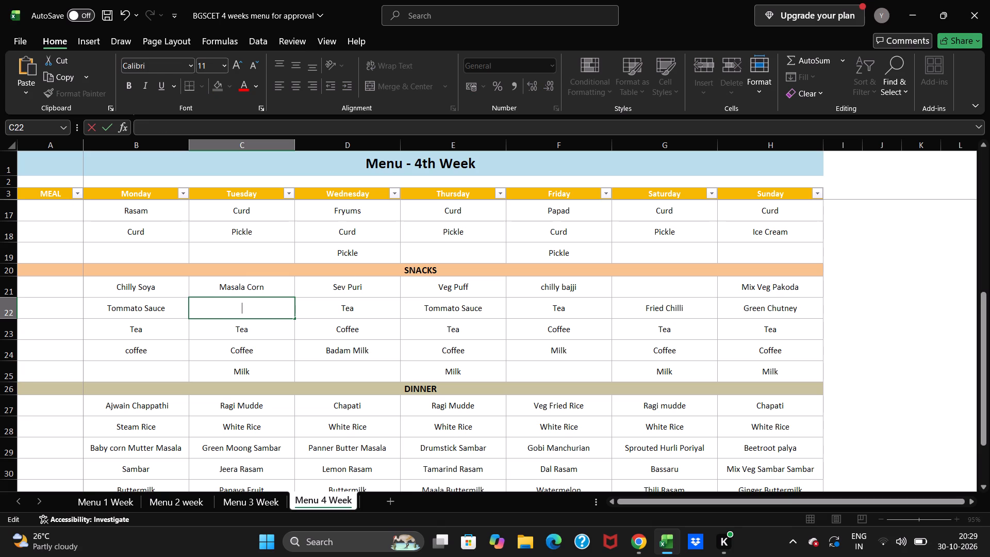
type("Teq")
key("BackSpace")
key("a")
Replace Tuesday's snack entry in cell C23 with "Coffee".
double_click(254, 330)
key("BackSpace")
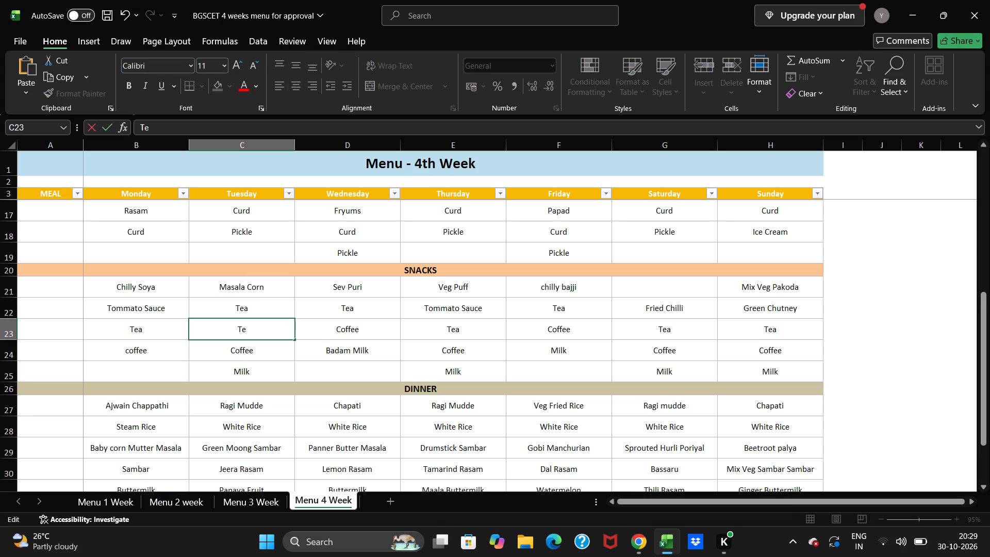
key("BackSpace")
key("BackSpace")
key("BackSpace")
type("cod")
key("BackSpace")
key("BackSpace")
key("BackSpace")
key("shift+c")
type("offe")
key("e")
Clear Tuesday's duplicate Coffee entry in cell C24 of the snacks section.
double_click(254, 355)
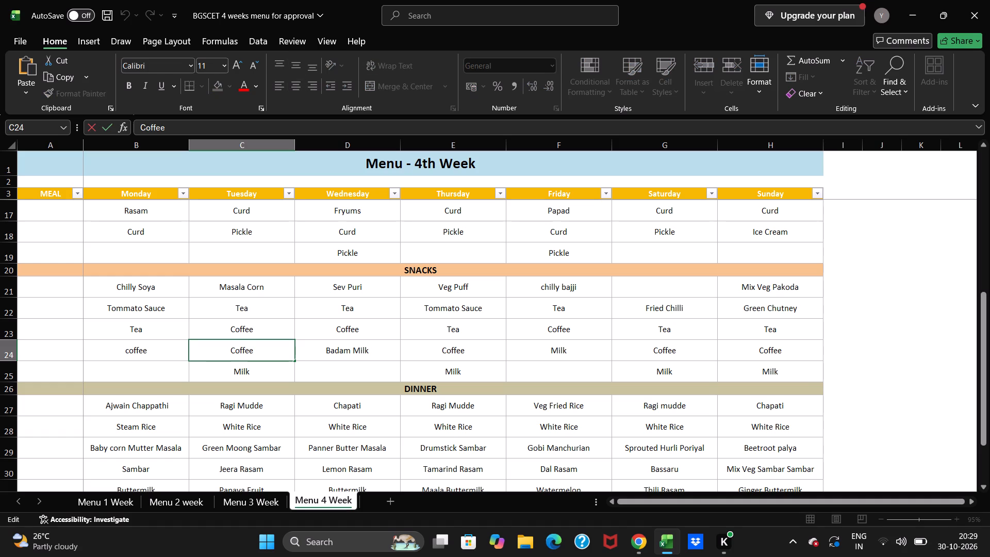
left_click(254, 355)
left_click_drag(254, 355, 209, 358)
key("BackSpace")
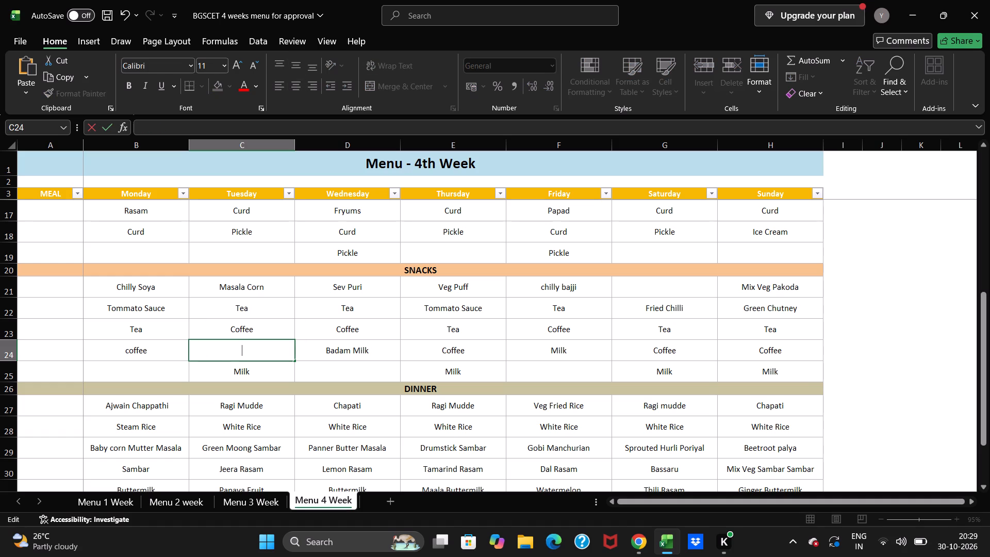
Clear the Milk entry from Tuesday's last snack row, cell C25.
double_click(246, 370)
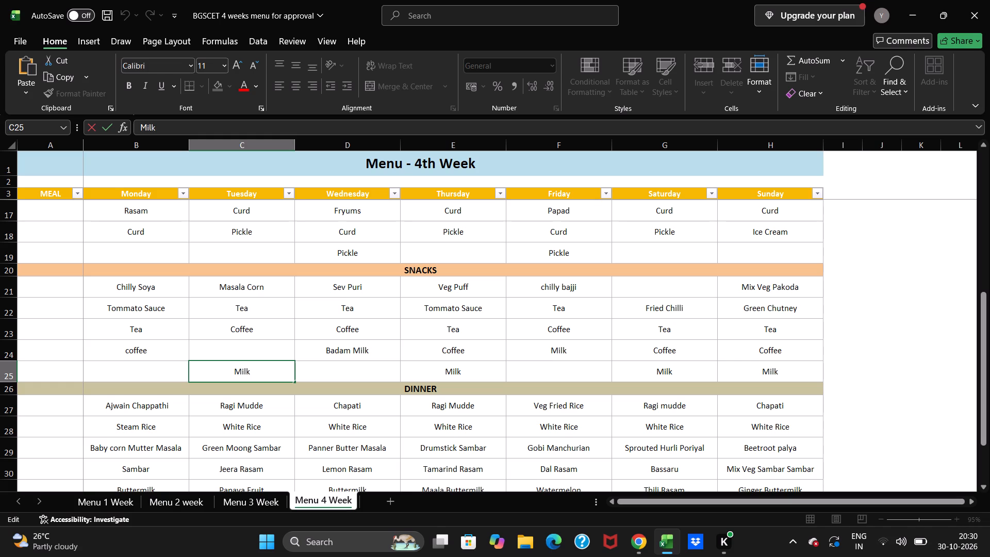
key("BackSpace")
key("BackSpace")
key("BackSpace")
key("BackSpace")
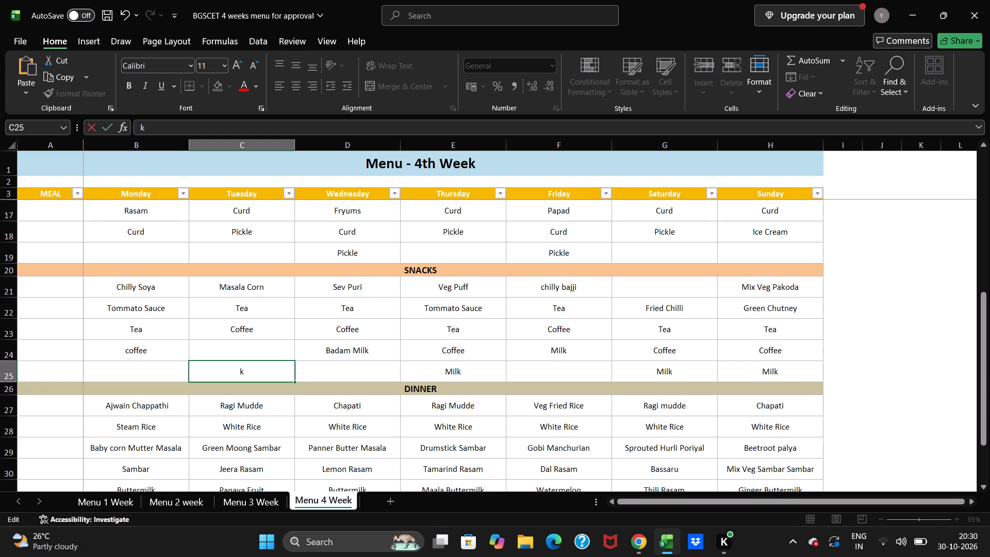
left_click(251, 371)
key("BackSpace")
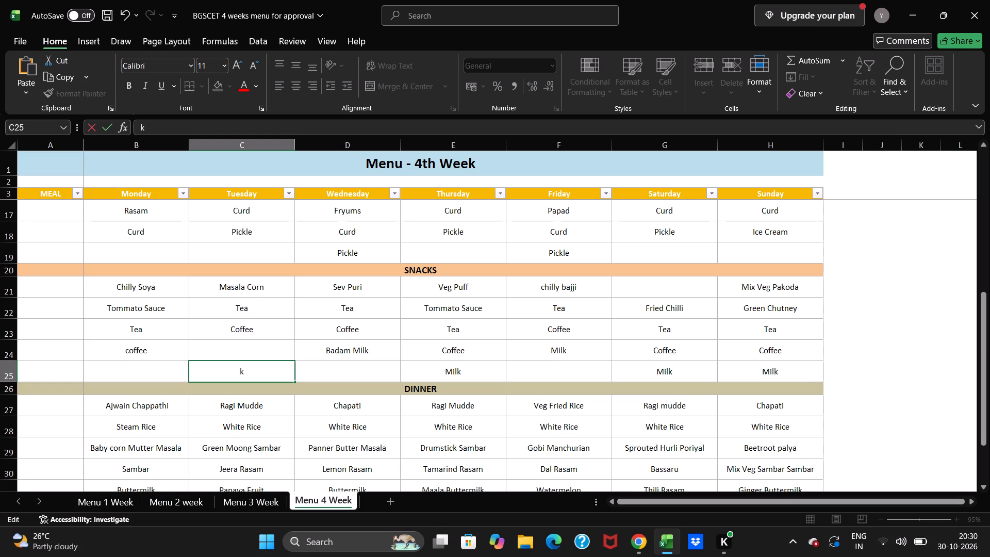
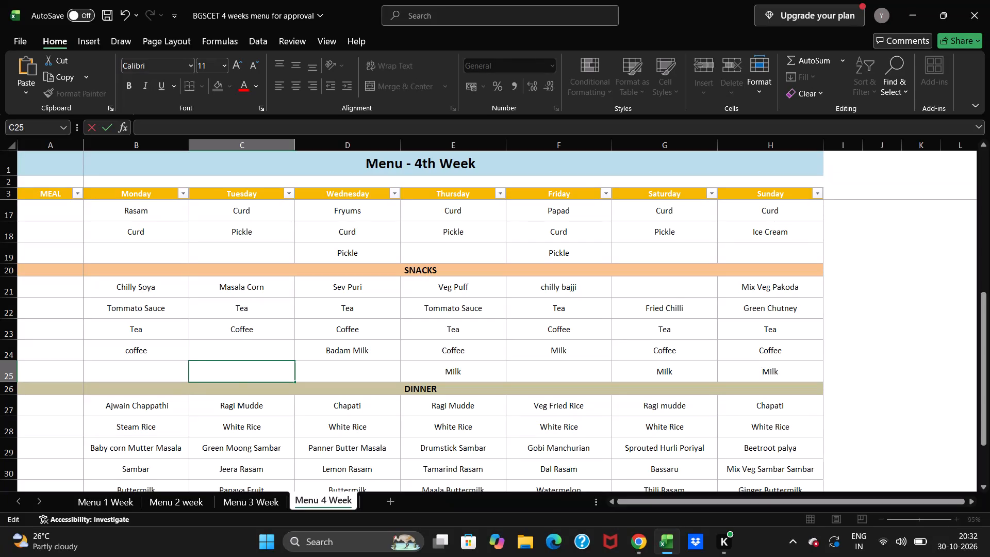
Replace Wednesday's first snack entry in cell D21 with "Moong sprouts".
double_click(364, 289)
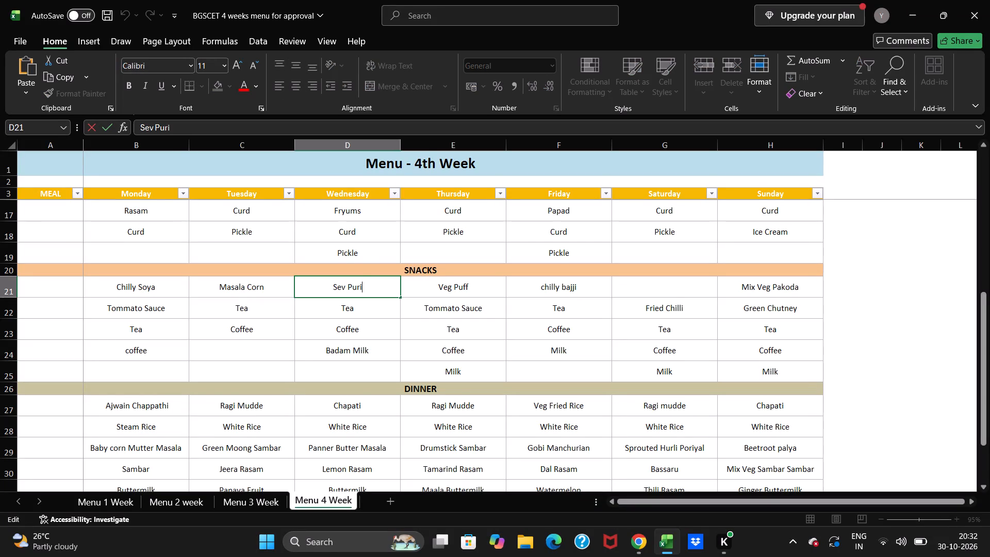
key("BackSpace")
key("BackSpace")
key("BackSpace")
key("BackSpace")
key("BackSpace")
key("BackSpace")
key("BackSpace")
key("BackSpace")
type("Moon")
type("g")
key("space")
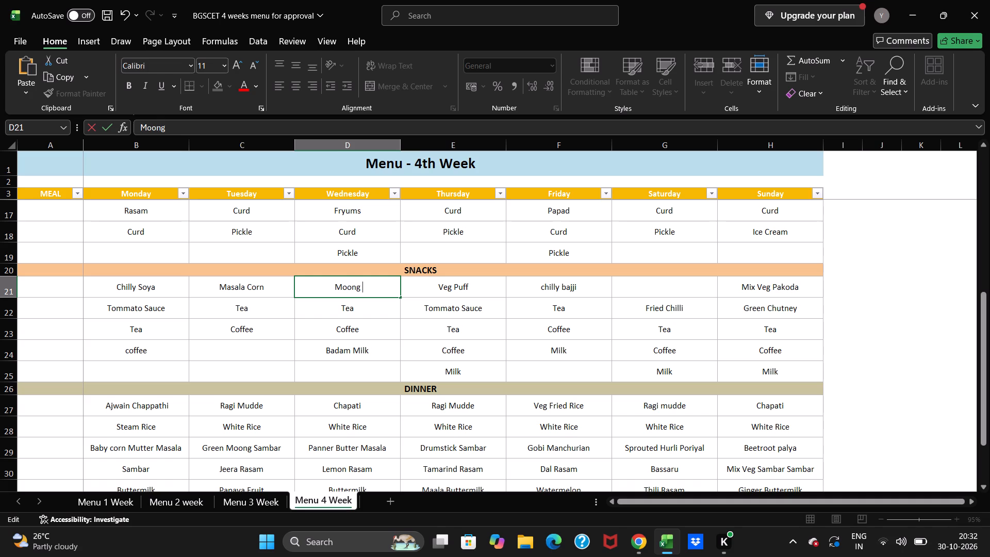
type("spr")
type("outs")
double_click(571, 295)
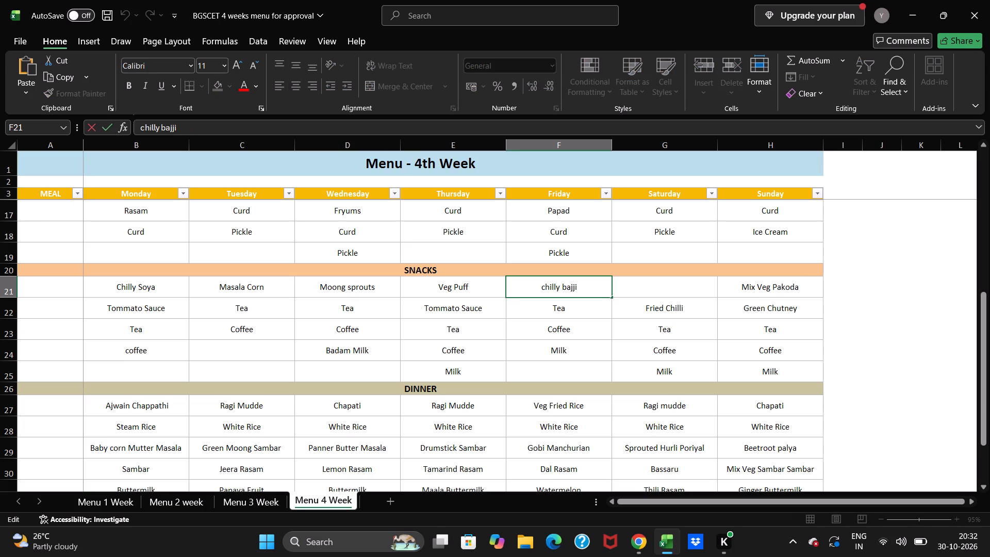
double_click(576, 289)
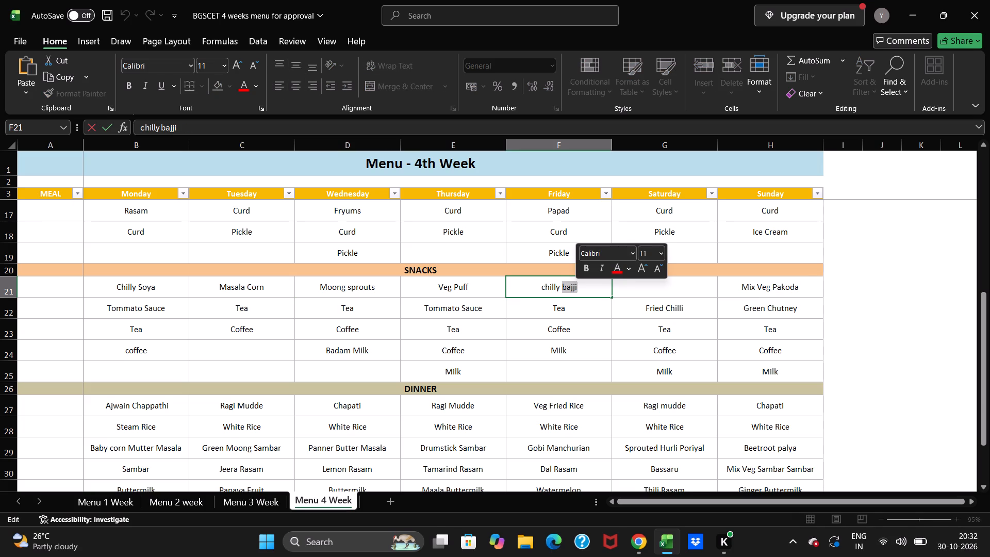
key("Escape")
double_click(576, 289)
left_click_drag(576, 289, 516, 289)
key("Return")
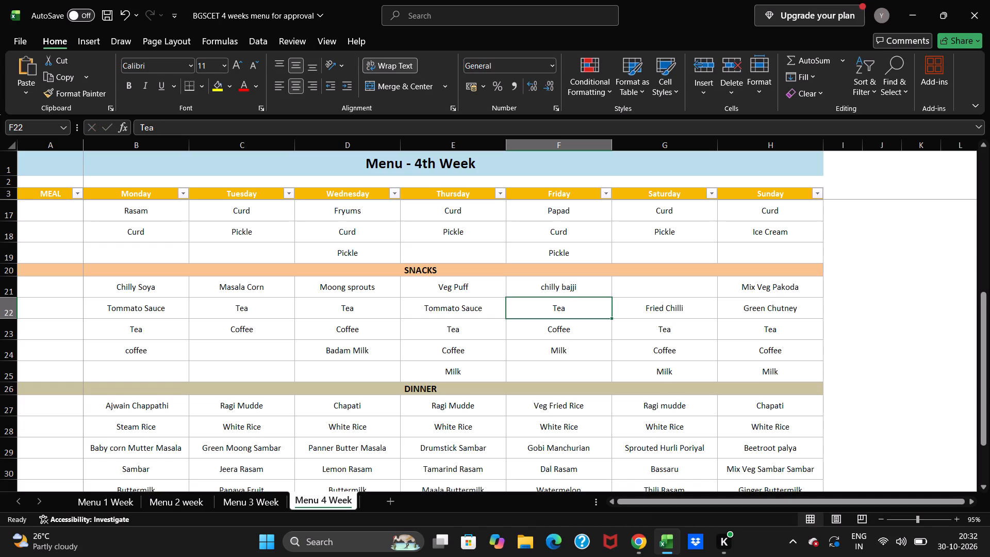
Replace Friday's first snack entry in cell F21 with "Vanila Pastry".
double_click(575, 289)
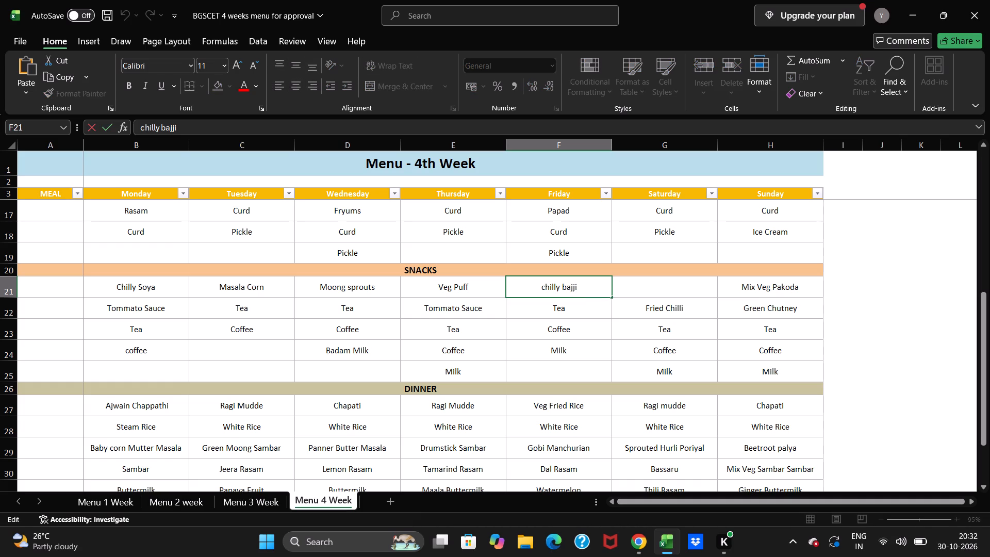
key("BackSpace")
key("BackSpace")
key("BackSpace")
key("BackSpace")
key("BackSpace")
key("BackSpace")
key("BackSpace")
key("BackSpace")
key("BackSpace")
key("BackSpace")
key("BackSpace")
key("BackSpace")
key("BackSpace")
key("BackSpace")
key("BackSpace")
key("BackSpace")
key("BackSpace")
key("BackSpace")
key("BackSpace")
key("BackSpace")
key("BackSpace")
key("BackSpace")
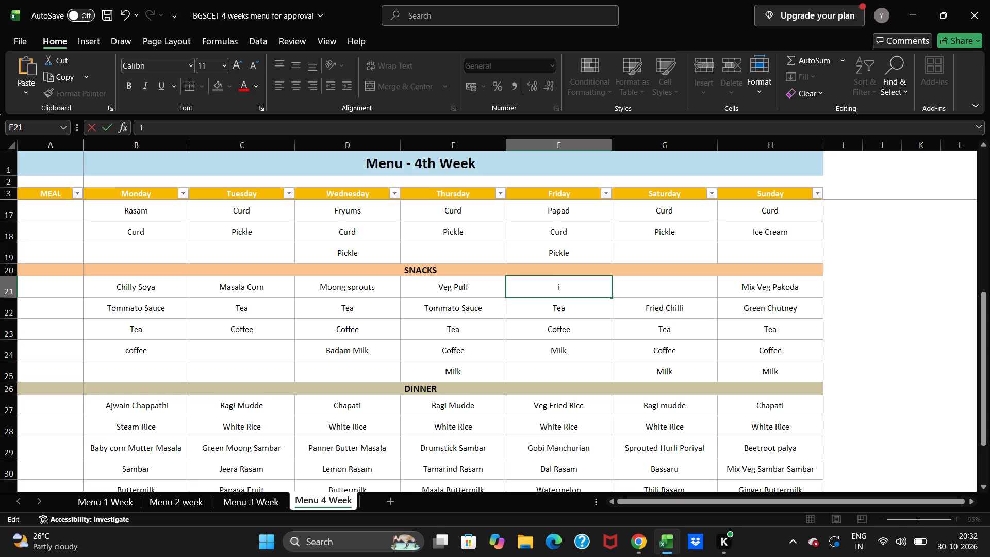
type("Va")
key("BackSpace")
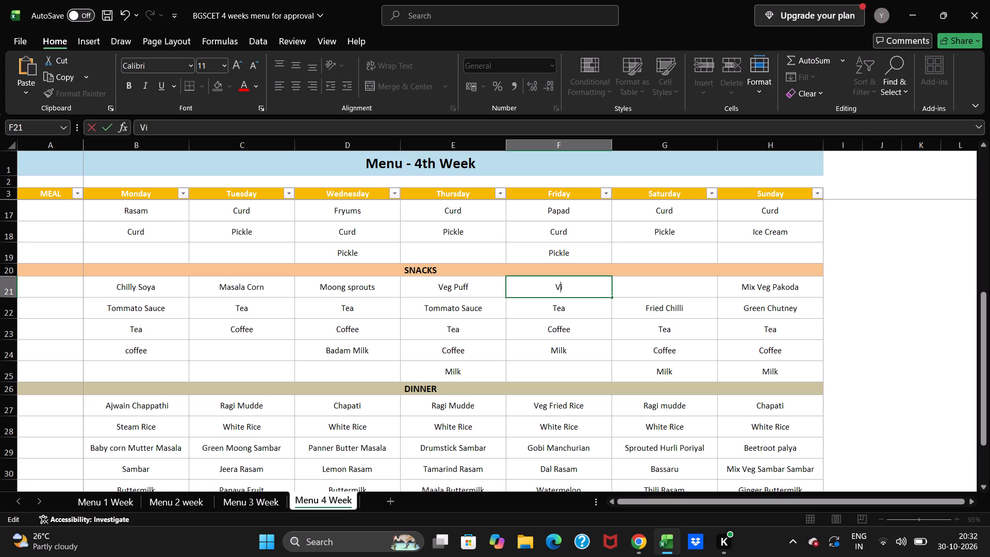
key("BackSpace")
key("BackSpace")
left_click(575, 289)
key("BackSpace")
type("Va")
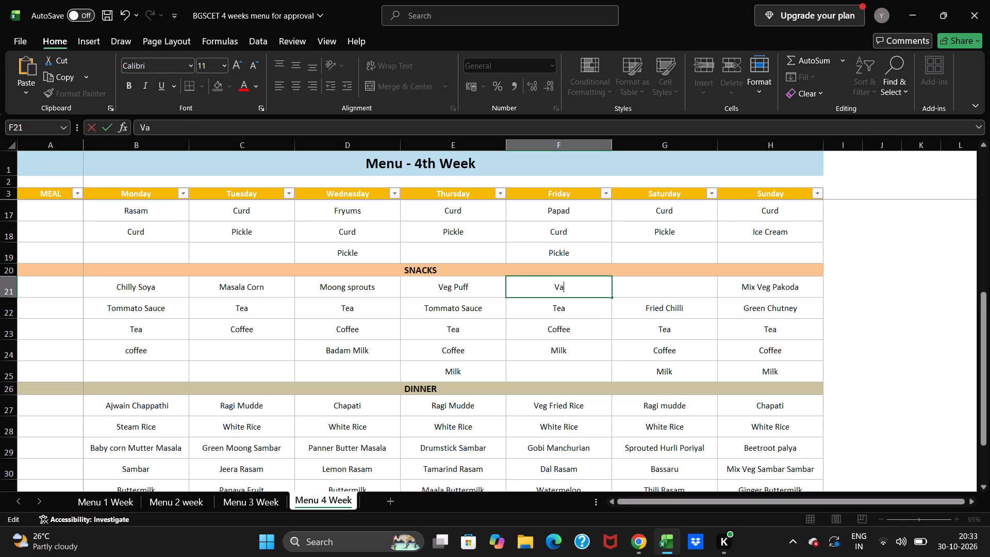
type("ni")
type("la")
key("space")
key("bracketleft")
key("BackSpace")
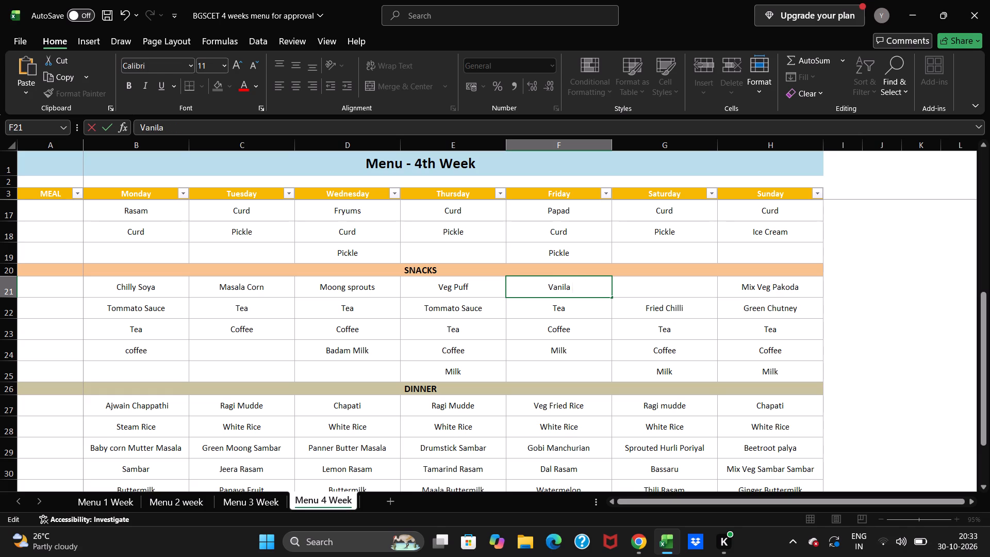
type("Pastry")
Clear the Milk entry from Friday's snacks in cell F24.
double_click(572, 351)
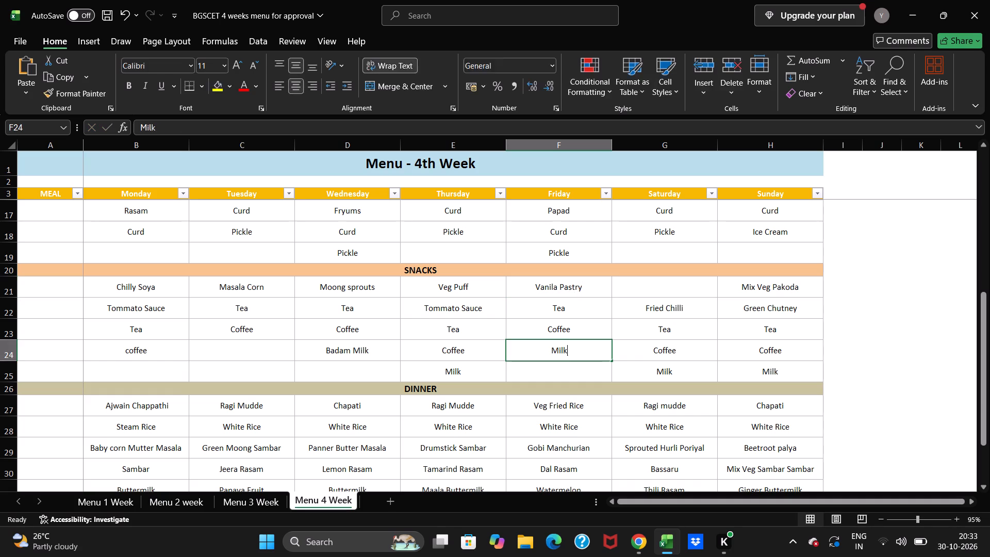
key("BackSpace")
key("BackSpace")
key("BackSpace")
key("BackSpace")
key("BackSpace")
key("BackSpace")
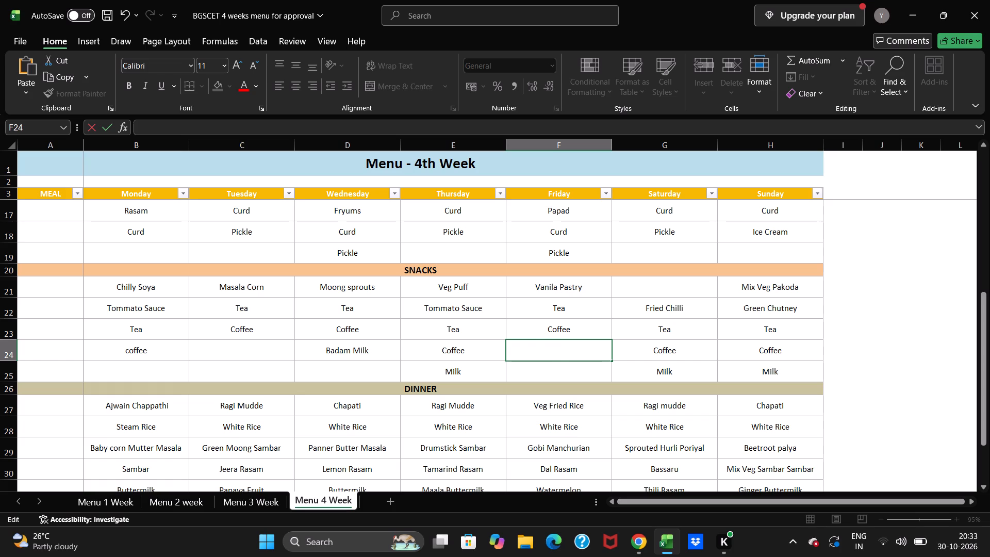
Enter "Dhai Puri Chats" as Saturday's first snack in the empty cell G21.
left_click(658, 290)
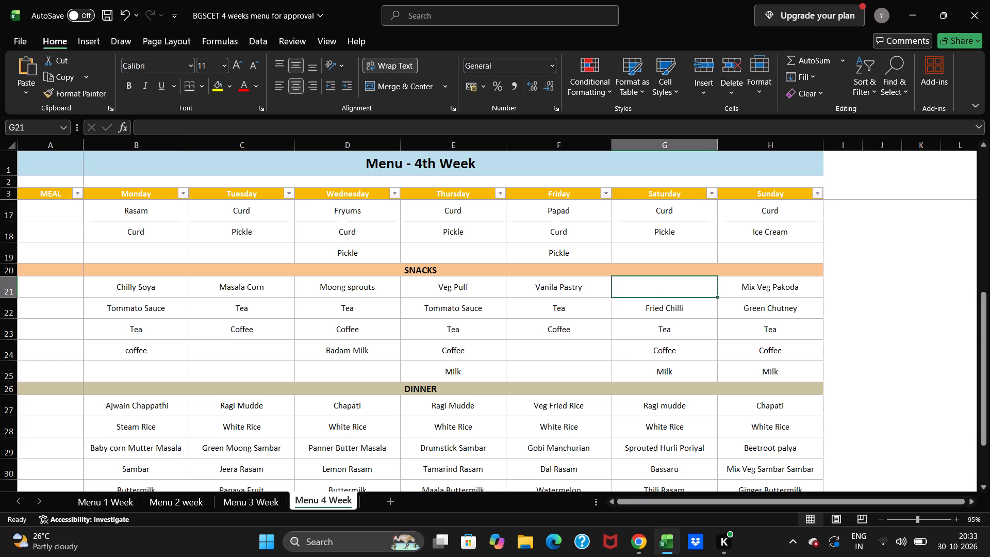
key("shift+d")
type("hai")
key("space")
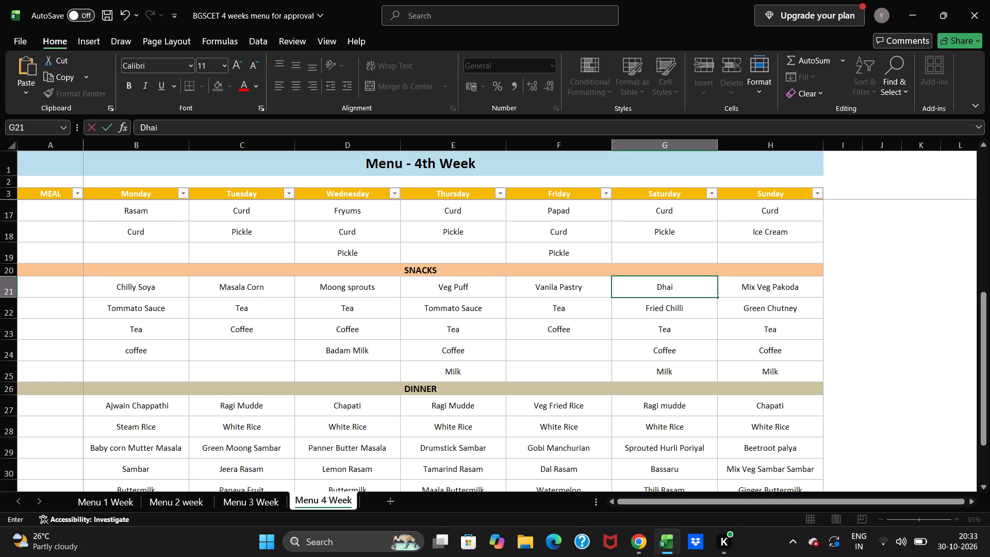
type("Puri")
key("space")
key("c")
type("hatrsv")
key("BackSpace")
key("BackSpace")
key("BackSpace")
key("BackSpace")
key("BackSpace")
type("ats")
key("space")
key("BackSpace")
key("BackSpace")
key("BackSpace")
key("BackSpace")
key("BackSpace")
key("BackSpace")
key("BackSpace")
type("Vg")
key("BackSpace")
key("BackSpace")
key("space")
type("Chats")
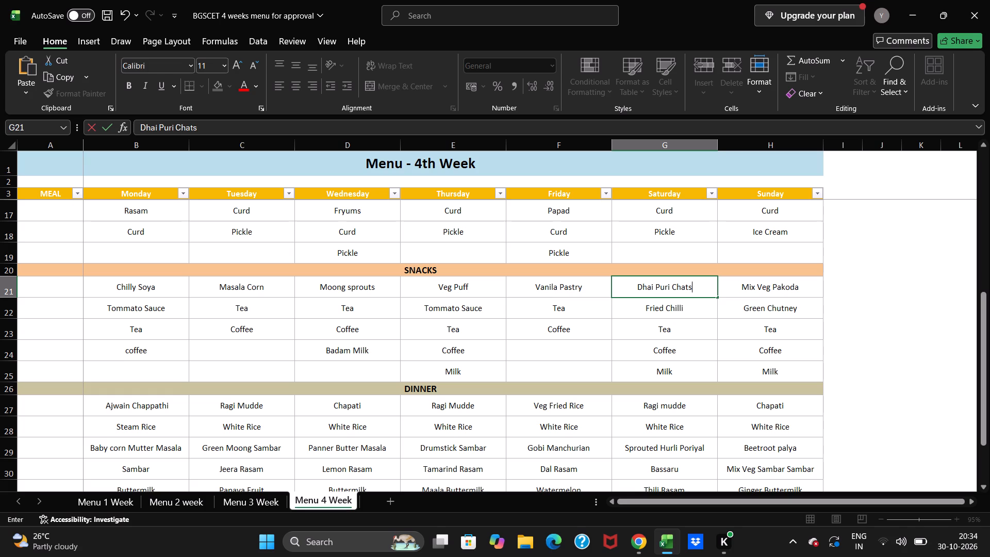
Replace Sunday's first snack entry in cell H21 with "Maddur Vada".
double_click(805, 291)
key("BackSpace")
key("BackSpace")
key("BackSpace")
key("BackSpace")
key("BackSpace")
key("BackSpace")
key("BackSpace")
key("BackSpace")
key("BackSpace")
key("BackSpace")
key("BackSpace")
key("BackSpace")
key("BackSpace")
key("BackSpace")
key("BackSpace")
key("BackSpace")
key("BackSpace")
key("BackSpace")
key("BackSpace")
key("BackSpace")
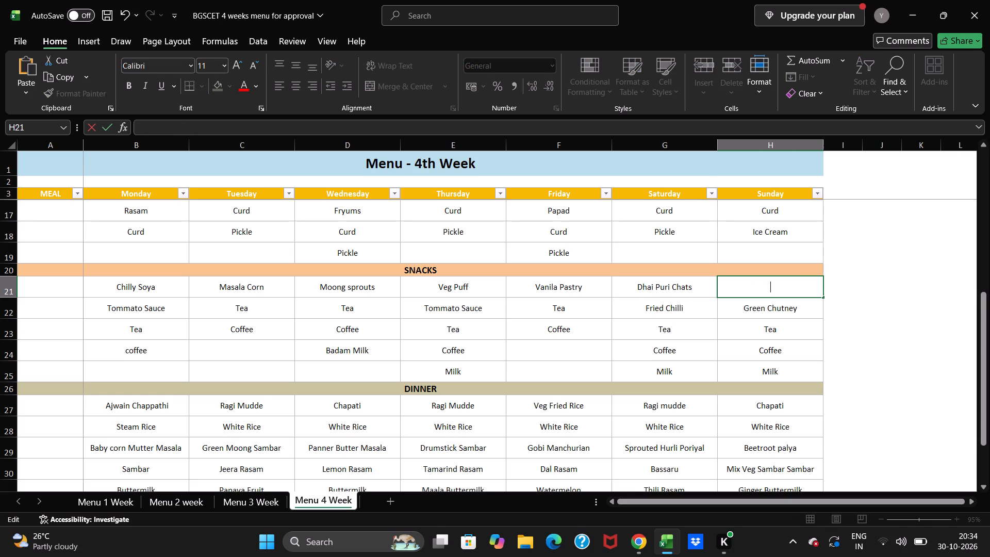
type("Madd")
type("ur")
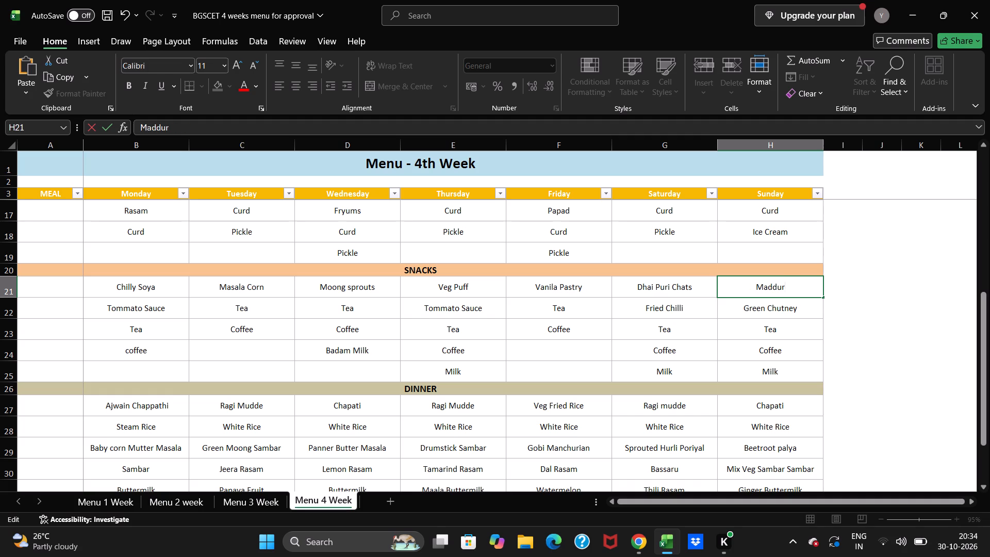
key("space")
type("Vsa")
key("BackSpace")
key("BackSpace")
type("ada")
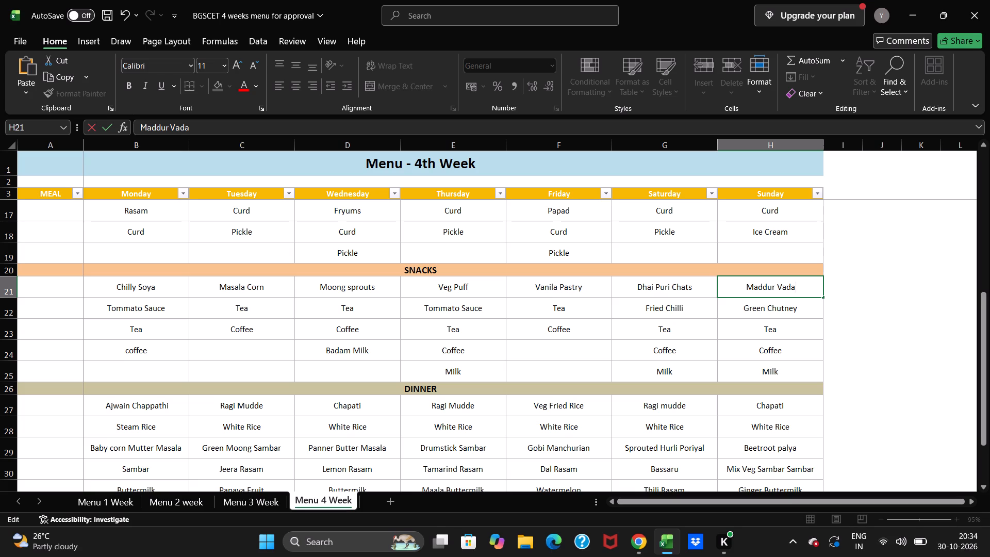
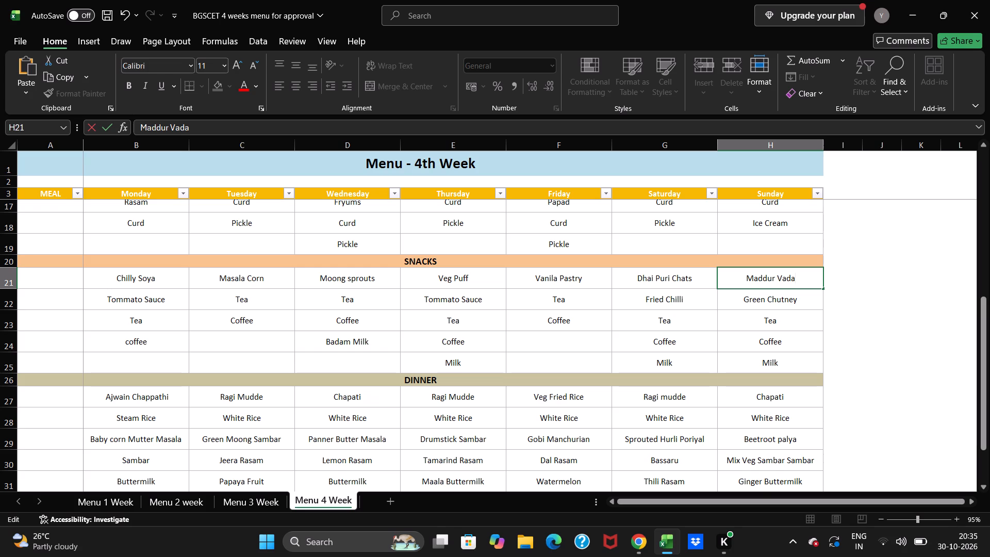
Clear the Badam Milk entry from Wednesday's snacks in cell D24.
double_click(370, 348)
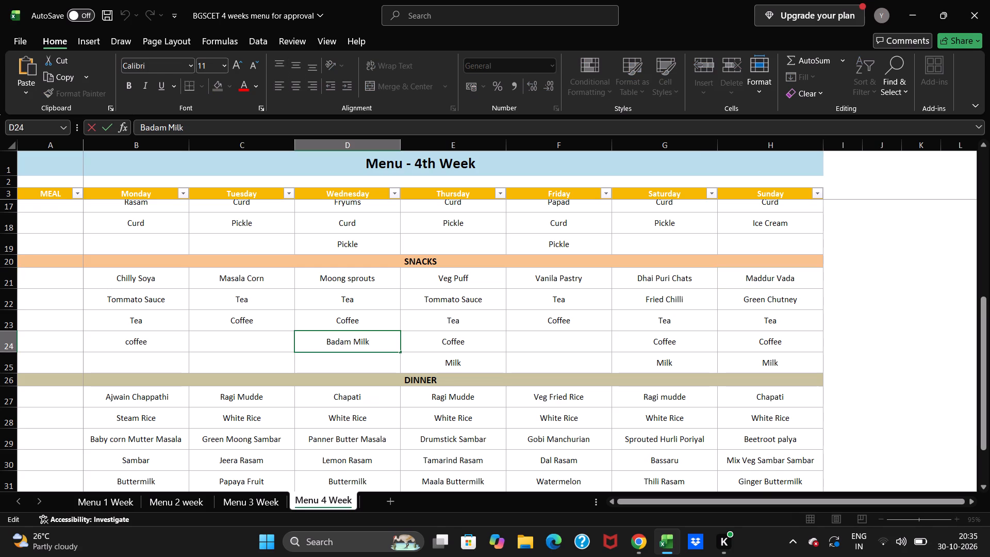
key("BackSpace")
key("BackSpace")
key("BackSpace")
key("BackSpace")
key("BackSpace")
key("BackSpace")
key("BackSpace")
key("BackSpace")
key("BackSpace")
key("BackSpace")
key("BackSpace")
key("BackSpace")
key("BackSpace")
key("BackSpace")
key("BackSpace")
key("BackSpace")
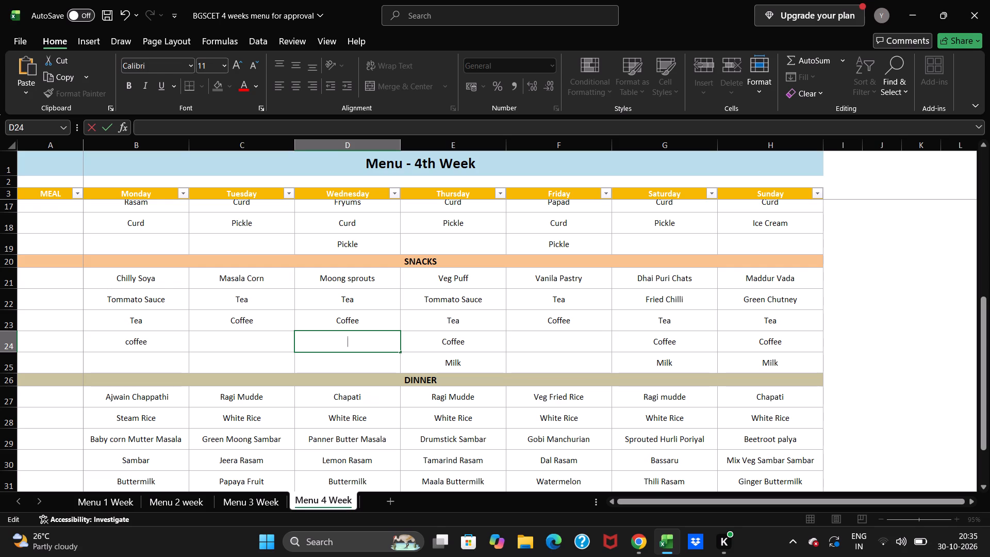
Clear the Tommato Sauce entry from Thursday's snacks in cell E22.
double_click(482, 307)
key("BackSpace")
key("BackSpace")
key("BackSpace")
key("BackSpace")
key("BackSpace")
key("BackSpace")
key("BackSpace")
key("BackSpace")
key("BackSpace")
key("BackSpace")
key("BackSpace")
key("BackSpace")
key("BackSpace")
key("BackSpace")
key("BackSpace")
key("BackSpace")
key("BackSpace")
key("BackSpace")
key("BackSpace")
key("BackSpace")
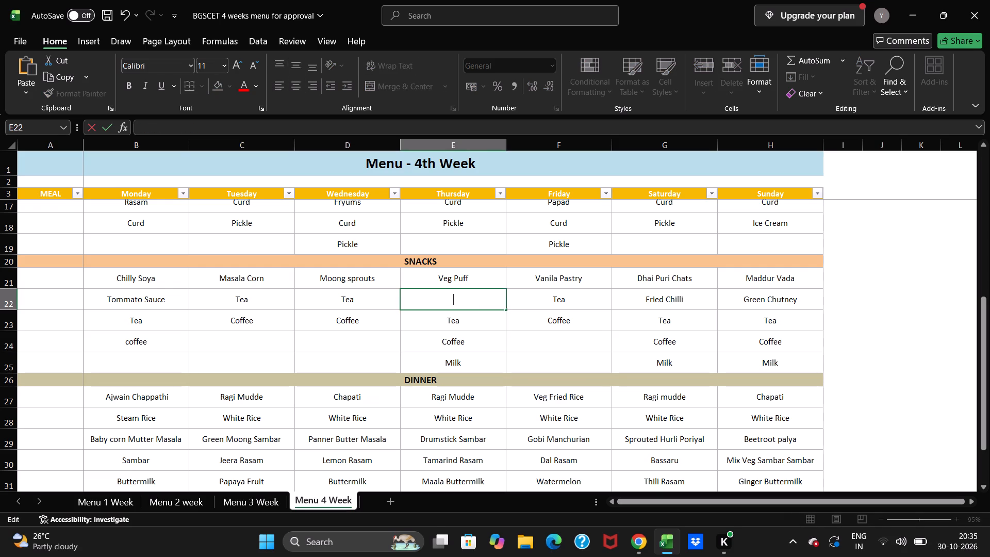
Clear the Milk, Coffee and Tea entries from Thursday's snacks in cells E25, E24 and E23.
left_click(473, 362)
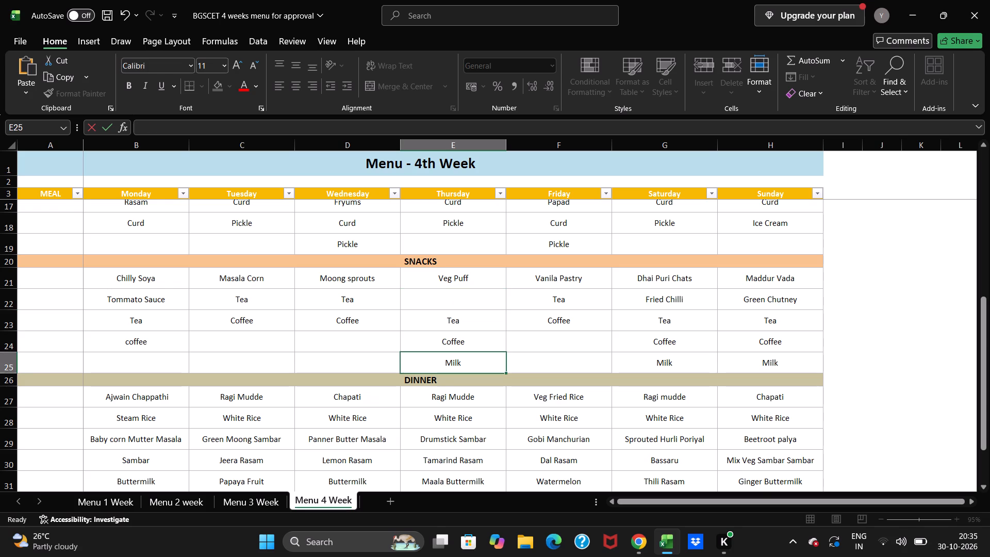
key("BackSpace")
key("BackSpace")
key("BackSpace")
double_click(468, 342)
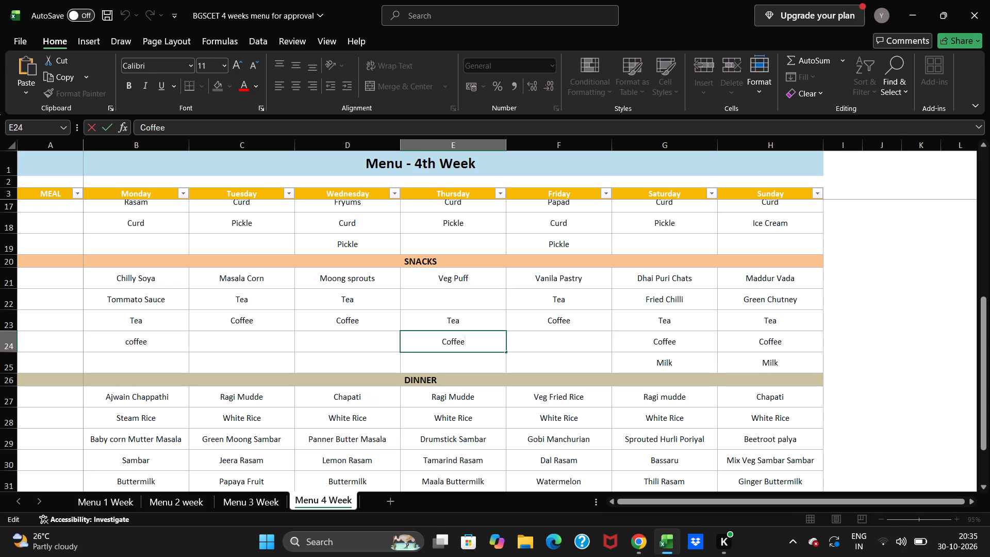
key("BackSpace")
key("BackSpace")
key("BackSpace")
key("BackSpace")
key("BackSpace")
key("BackSpace")
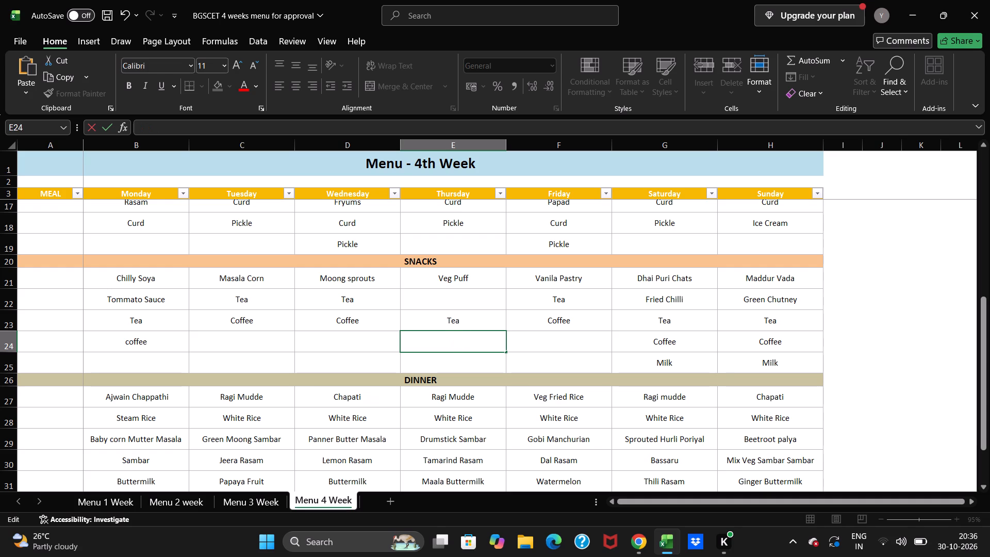
left_click(466, 324)
key("BackSpace")
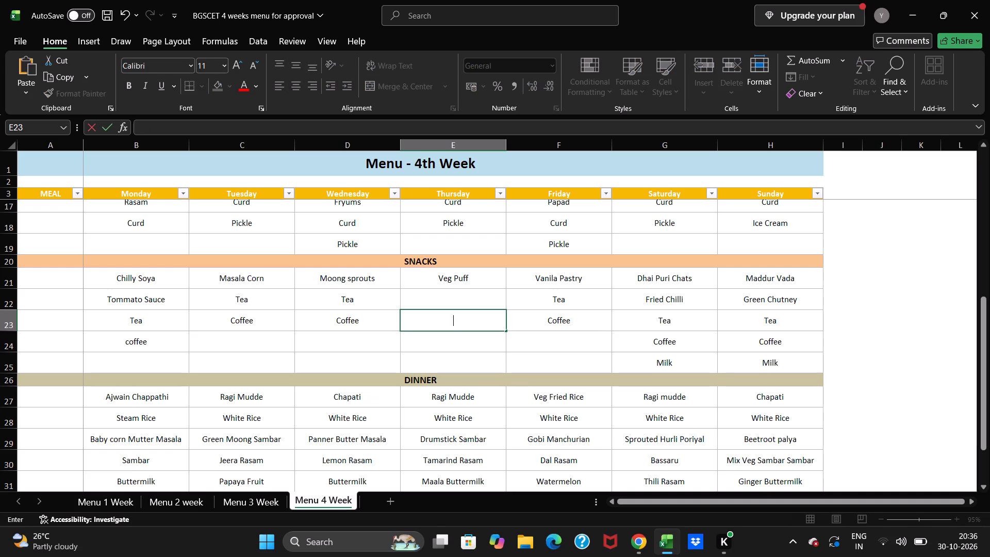
Enter Thursday's snack drinks directly below Veg Puff: "Tea" in cell E22 and "coffee" in cell E23.
left_click(468, 304)
type("Tea")
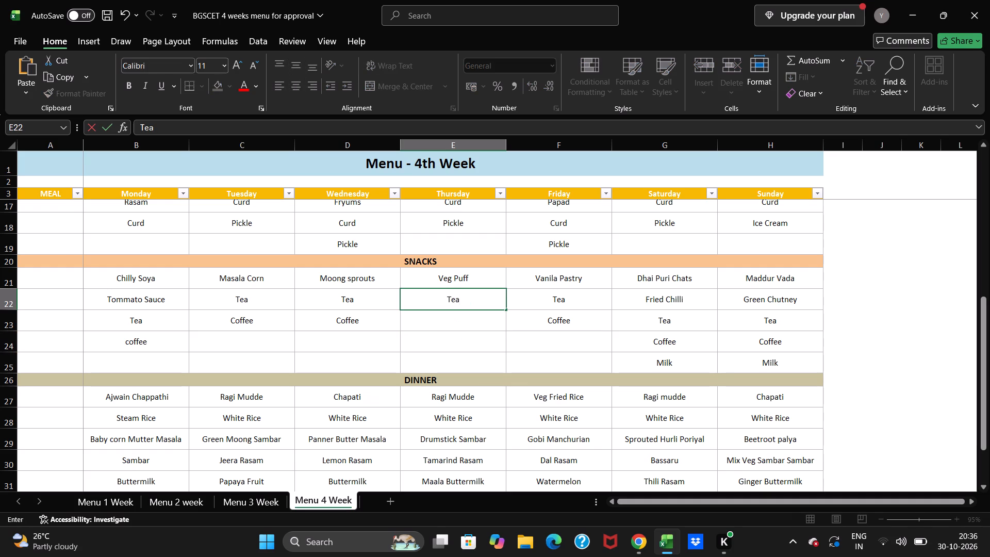
left_click(452, 330)
type("coofe")
key("BackSpace")
key("BackSpace")
key("BackSpace")
type("ffee")
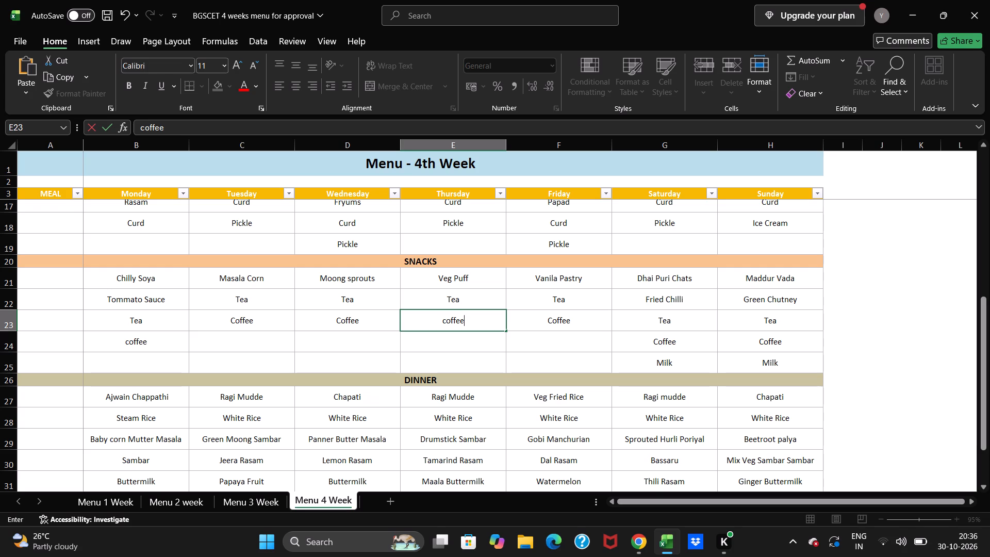
Clear Friday's first snack entry in cell F21.
double_click(590, 278)
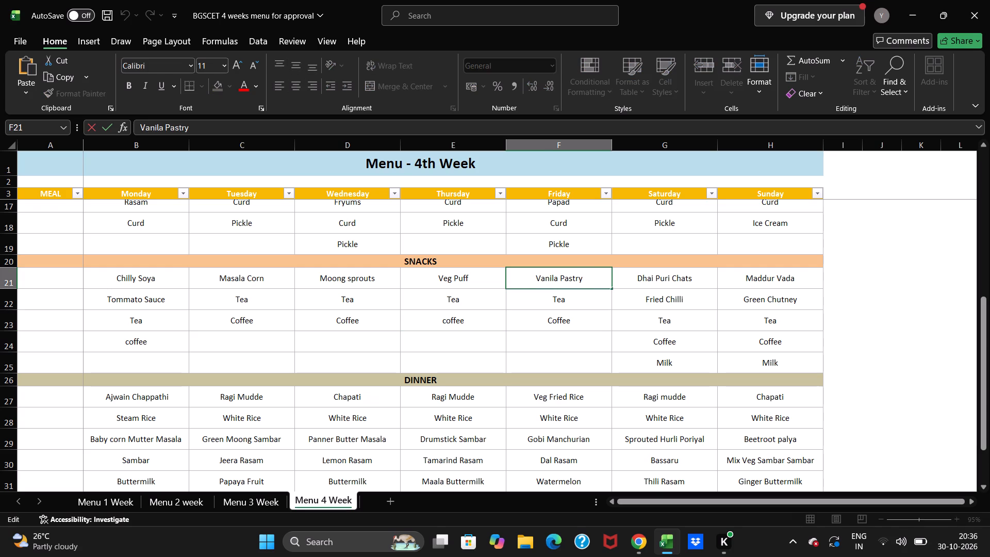
key("BackSpace")
key("BackSpace")
key("BackSpace")
key("BackSpace")
key("BackSpace")
key("BackSpace")
key("BackSpace")
key("BackSpace")
key("BackSpace")
key("BackSpace")
key("BackSpace")
key("BackSpace")
key("BackSpace")
key("BackSpace")
key("BackSpace")
key("BackSpace")
key("BackSpace")
key("BackSpace")
key("BackSpace")
key("BackSpace")
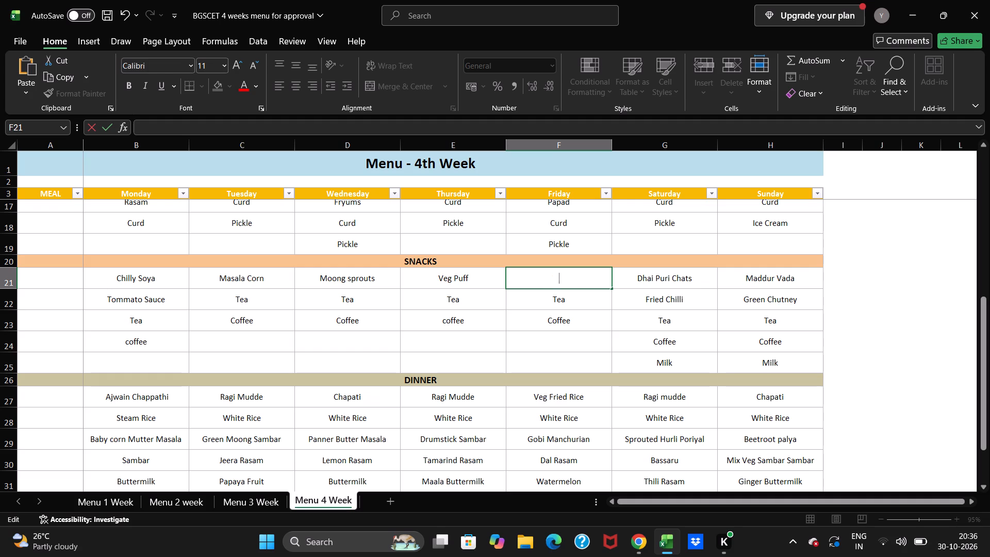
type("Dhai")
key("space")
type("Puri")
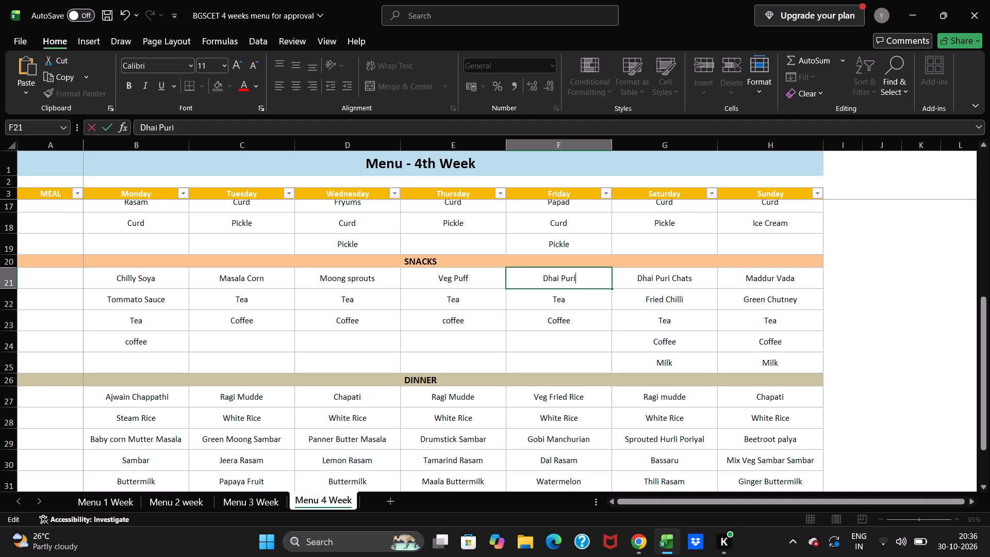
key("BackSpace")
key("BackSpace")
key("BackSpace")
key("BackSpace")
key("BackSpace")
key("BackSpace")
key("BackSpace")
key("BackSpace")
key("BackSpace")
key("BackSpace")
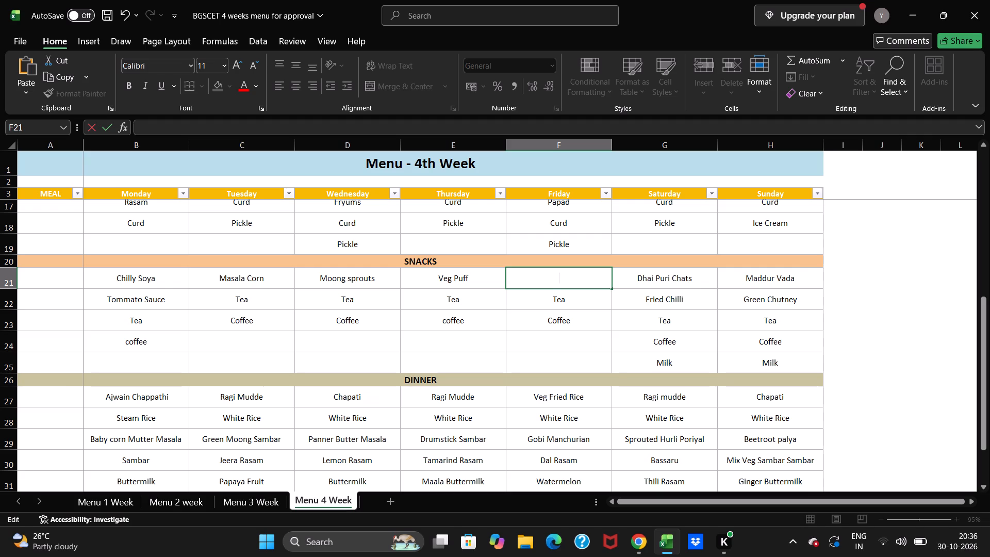
Enter "Vanilla Pastry" as Friday's first snack in cell F21.
key("shift+v")
type("an")
type("illa")
key("space")
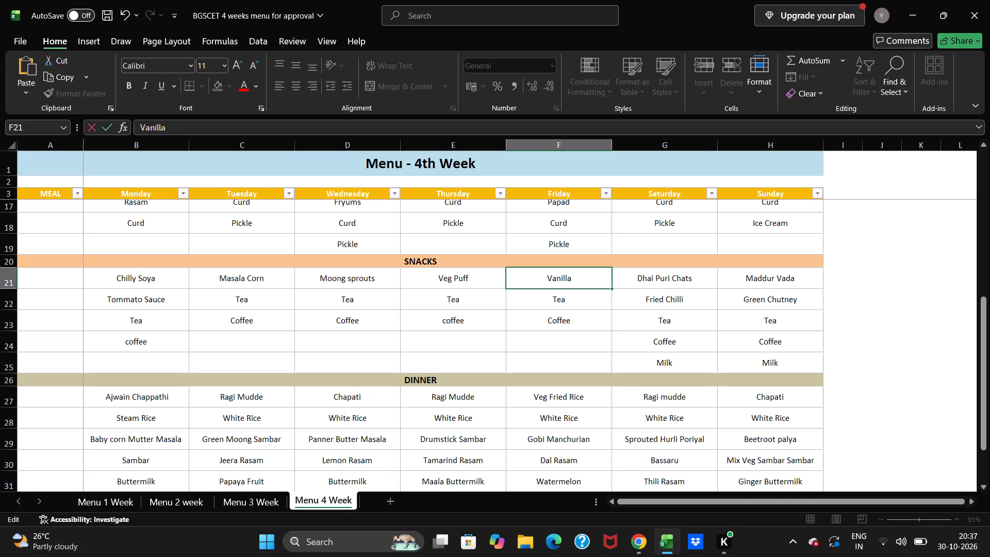
type("Pa")
type("stry7")
key("BackSpace")
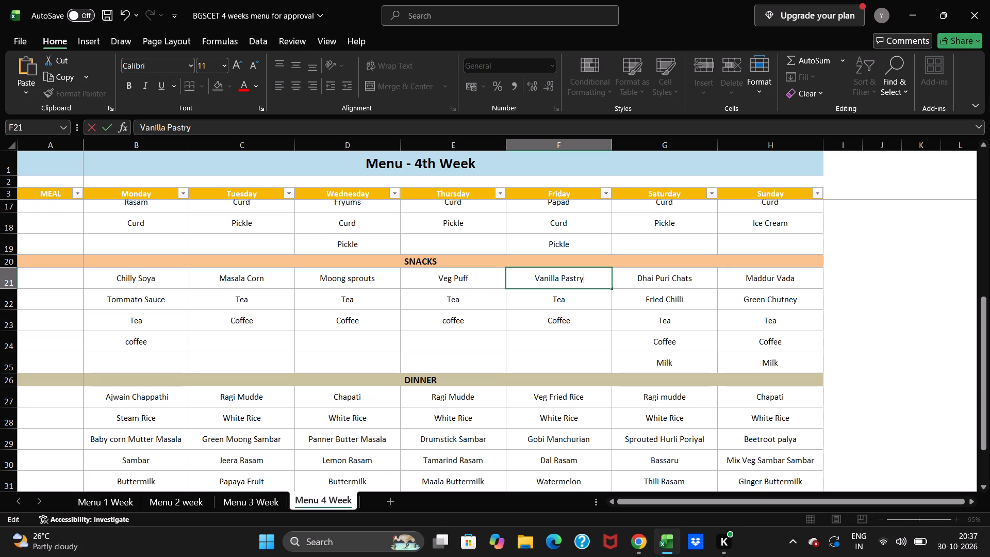
Change Sunday's chutney entry in the snacks section, cell H22, to "Mint Chutney".
double_click(764, 303)
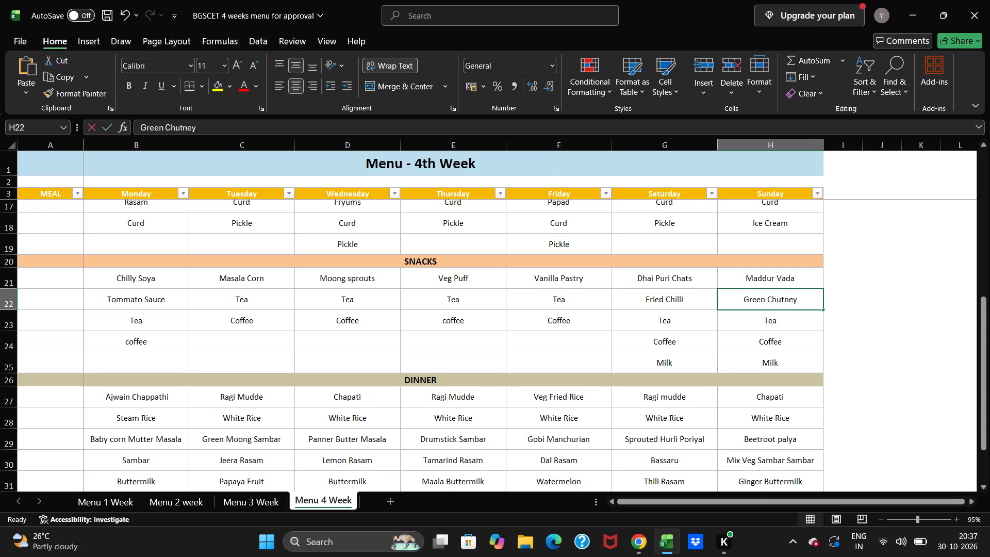
key("BackSpace")
key("BackSpace")
key("BackSpace")
key("BackSpace")
key("BackSpace")
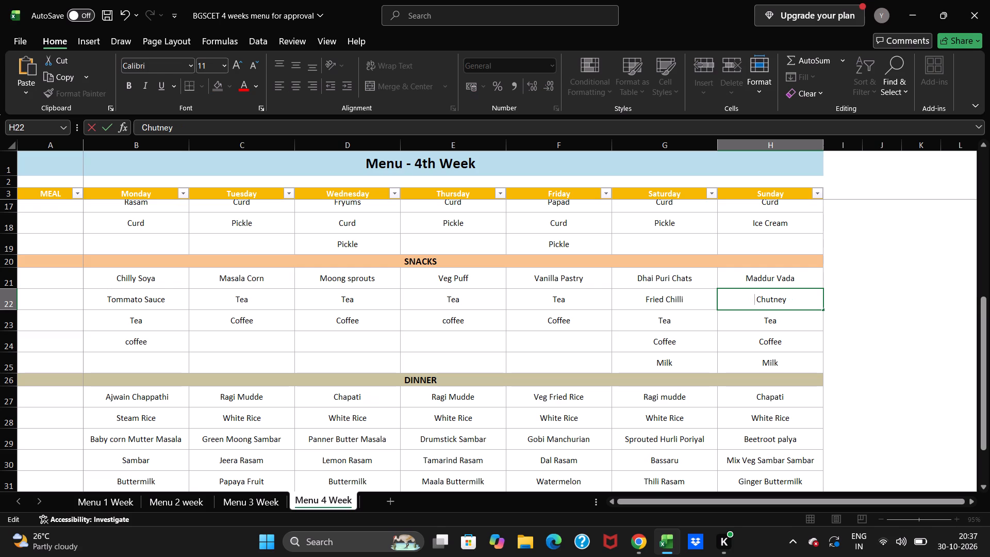
type("Mint")
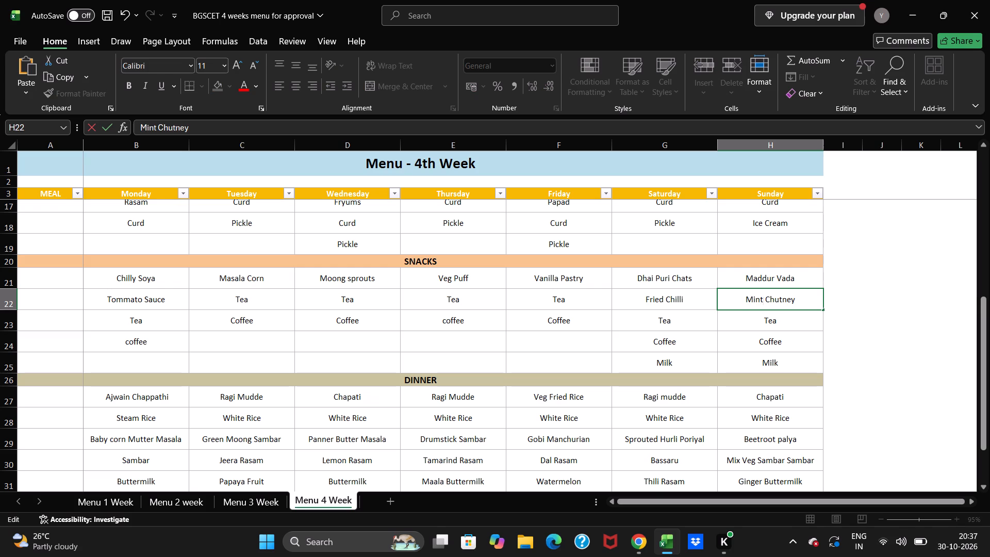
Clear the Milk entry from Sunday's snacks in cell H25.
double_click(793, 364)
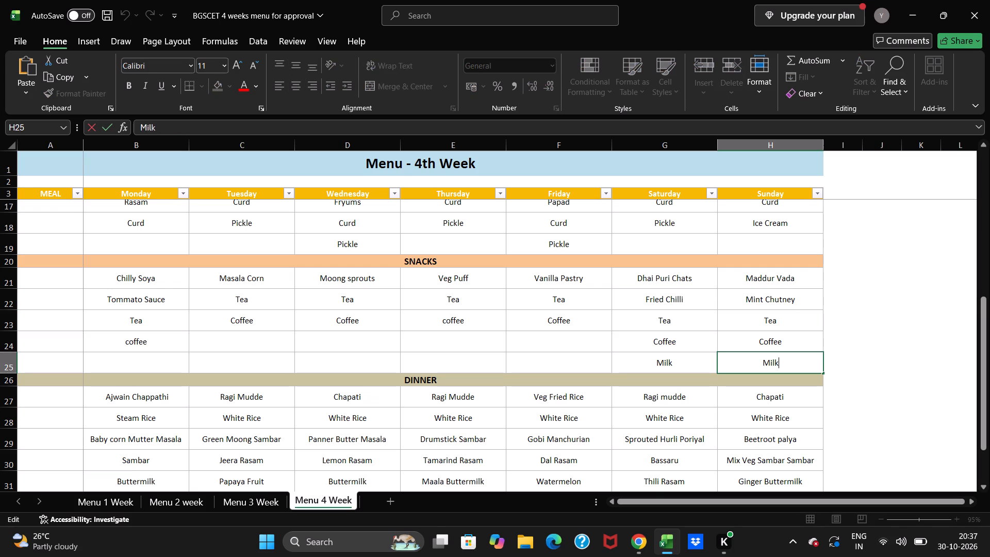
key("BackSpace")
key("BackSpace")
key("BackSpace")
key("BackSpace")
key("BackSpace")
key("BackSpace")
key("BackSpace")
key("BackSpace")
key("BackSpace")
key("BackSpace")
key("BackSpace")
Clear the Milk entry from Saturday's snacks in cell G25.
left_click(681, 368)
key("BackSpace")
key("BackSpace")
key("BackSpace")
key("BackSpace")
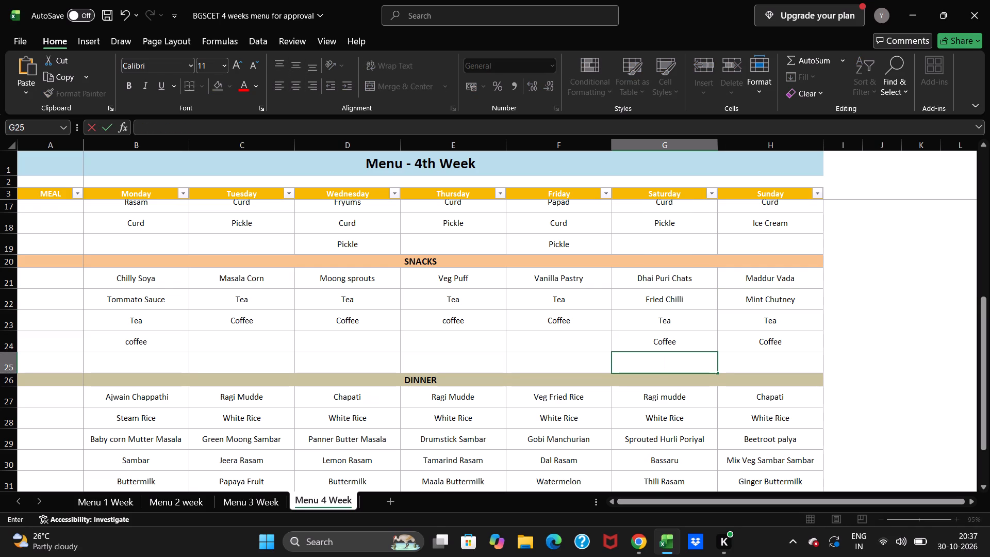
Replace Tuesday's lunch entry below Steam Rice, cell C15, with "Mix Veg curry".
scroll(491, 350, "up", 2)
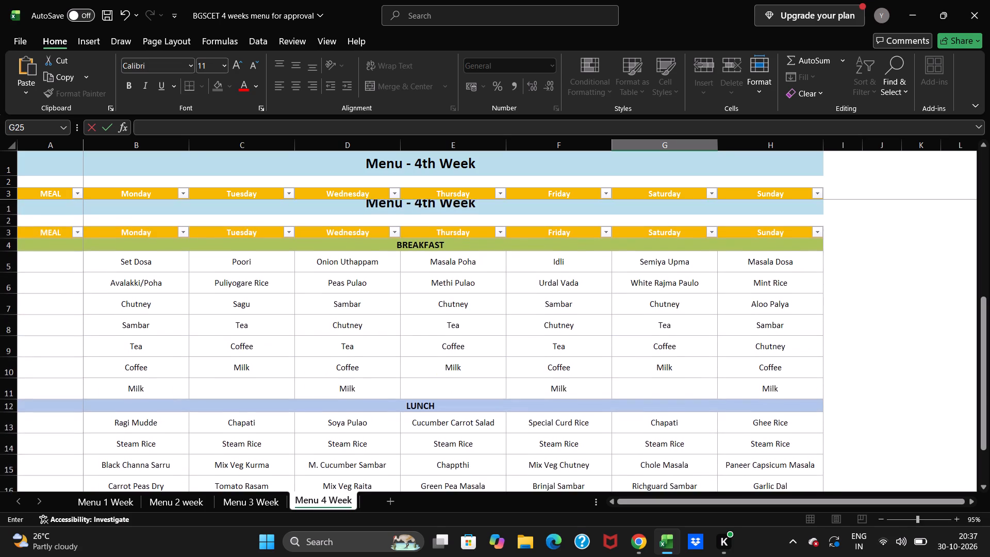
scroll(491, 350, "up", 1)
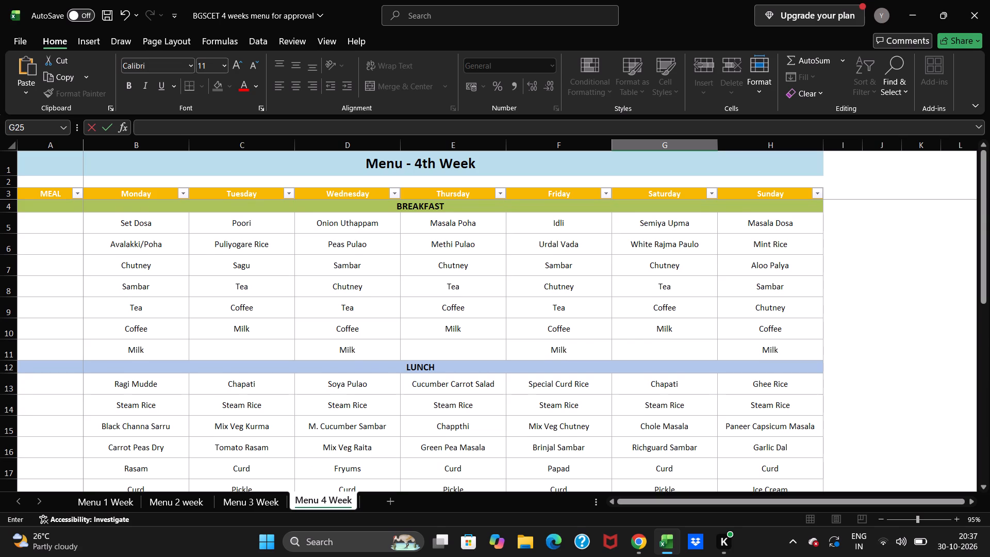
scroll(347, 364, "right", 2)
scroll(245, 372, "right", 1)
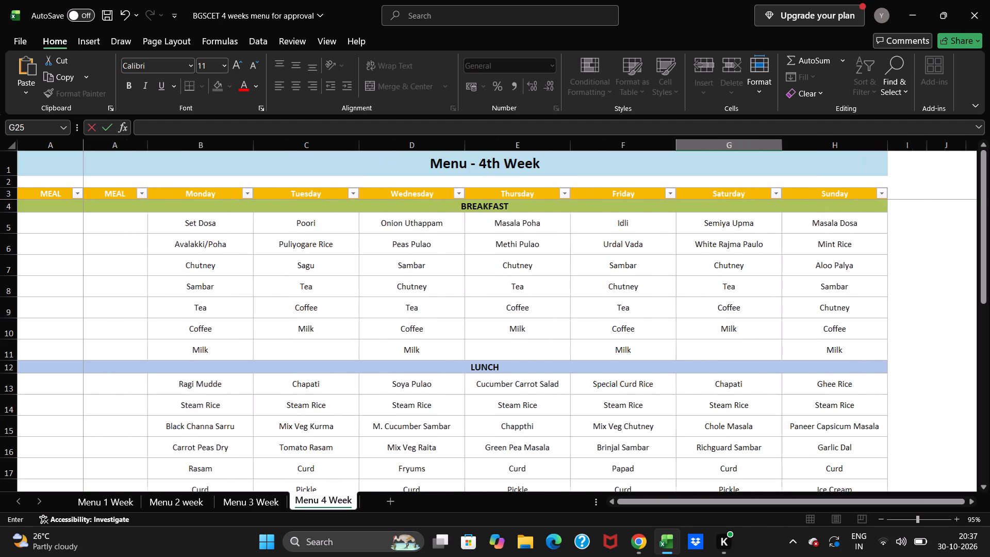
scroll(245, 372, "right", 1)
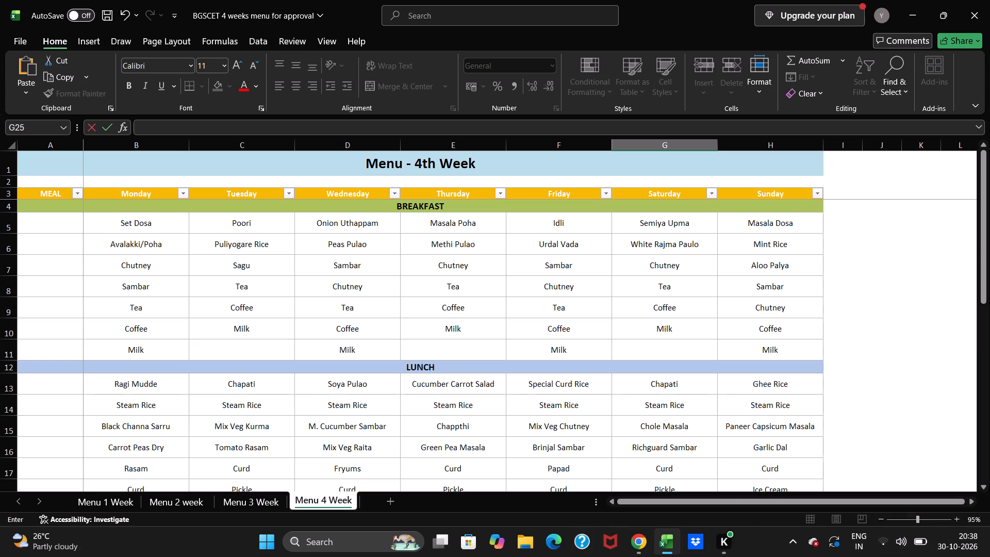
scroll(304, 396, "right", 6)
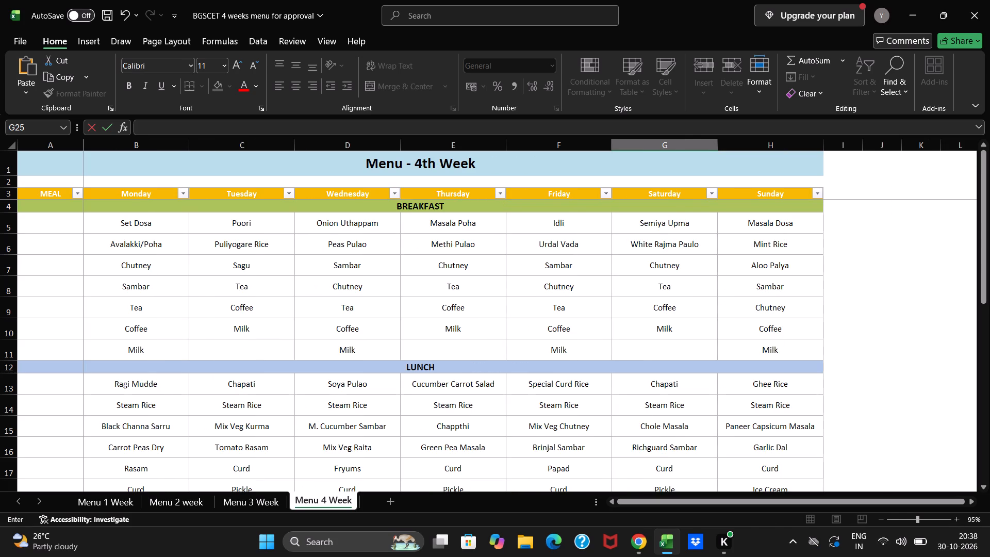
left_click(268, 433)
key("BackSpace")
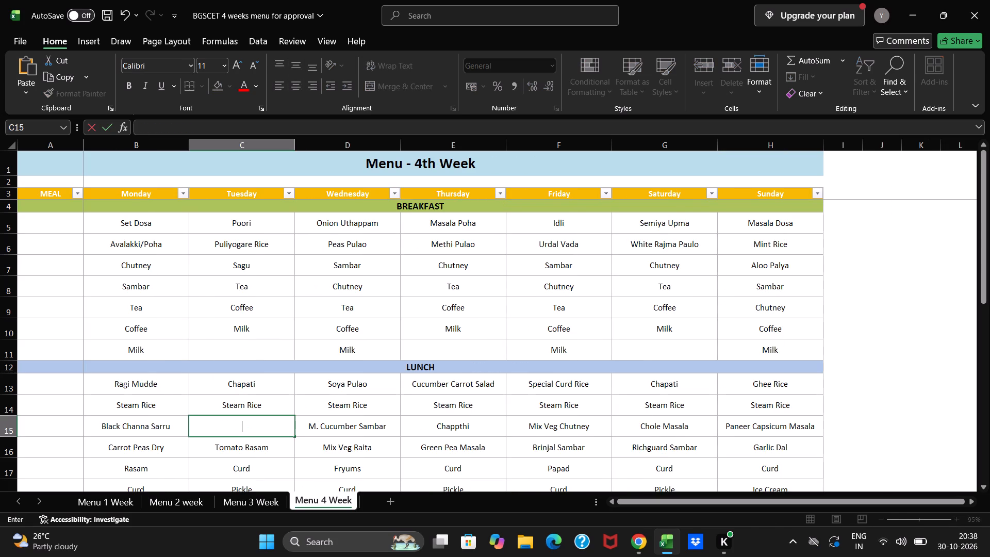
type("mi")
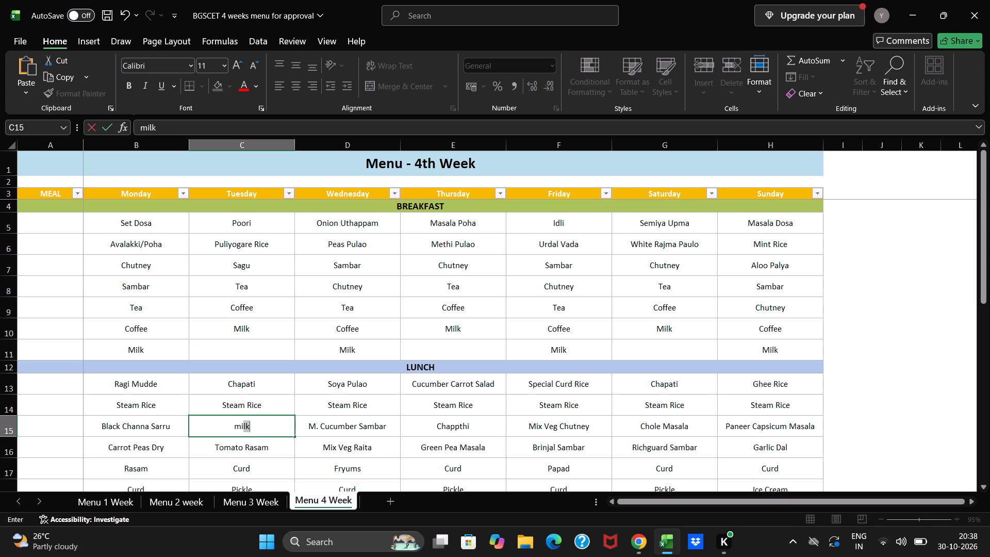
key("BackSpace")
key("BackSpace")
key("BackSpace")
key("BackSpace")
type("Mu")
key("BackSpace")
type("ix")
key("space")
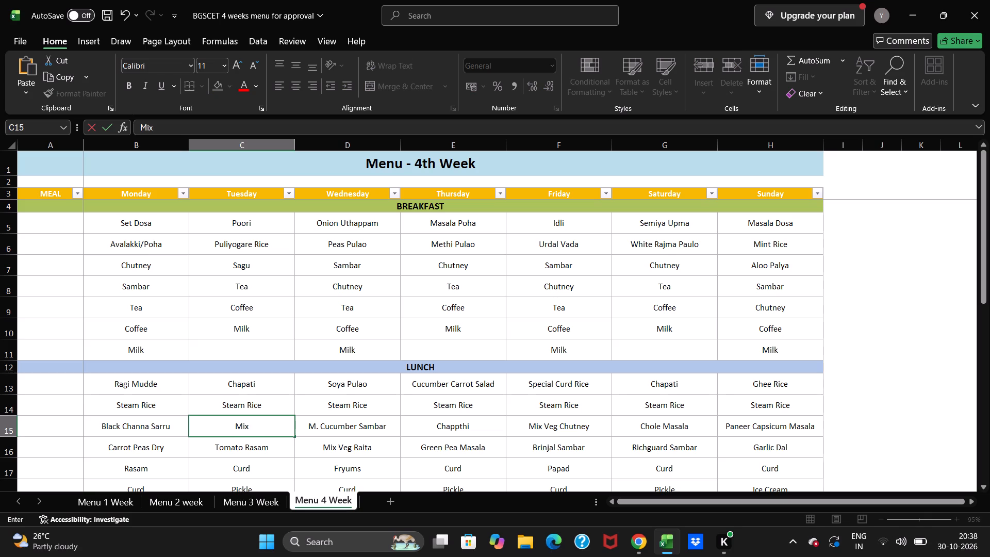
type("Veg kuram")
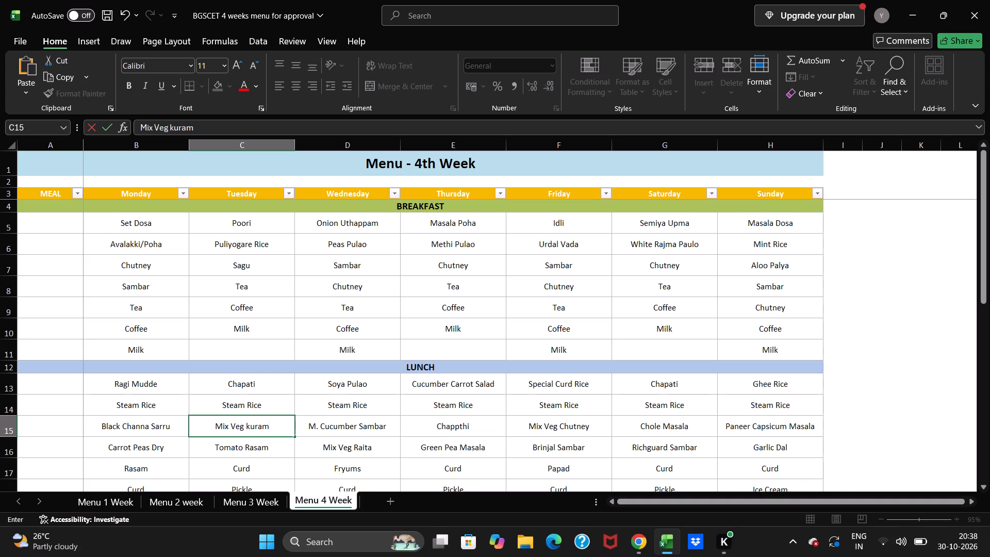
key("BackSpace")
key("BackSpace")
key("BackSpace")
key("BackSpace")
key("BackSpace")
type("cu")
type("rry")
key("space")
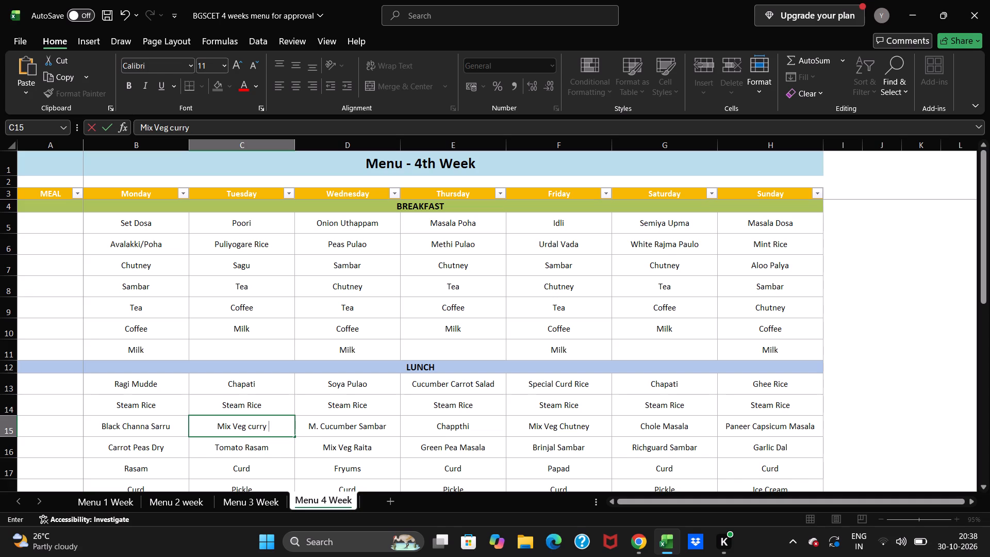
key("BackSpace")
key("BackSpace")
key("shift+c")
key("BackSpace")
key("y")
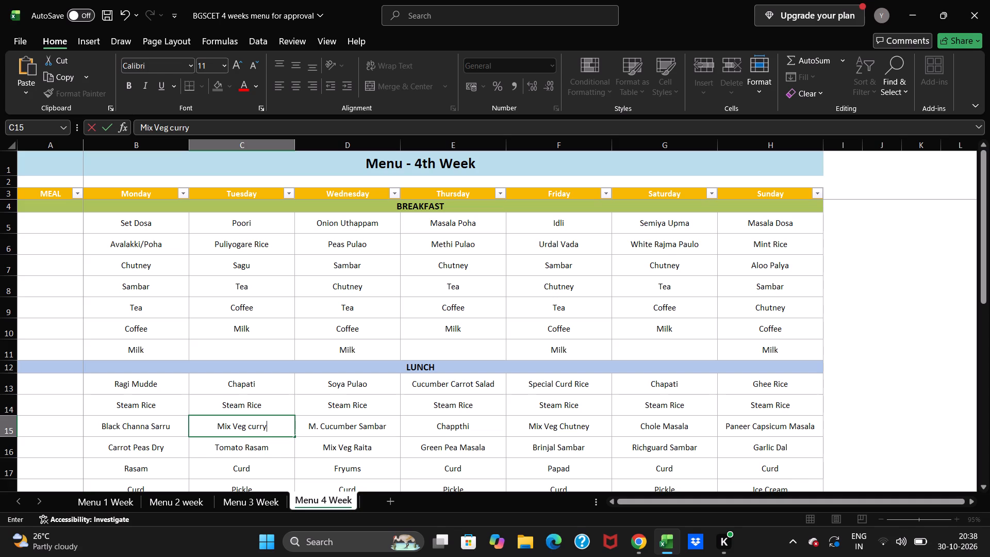
Capitalise the last word of Tuesday's lunch entry in cell C15 so it reads "Mix Veg Curry".
double_click(250, 428)
left_click(250, 428)
left_click(250, 428)
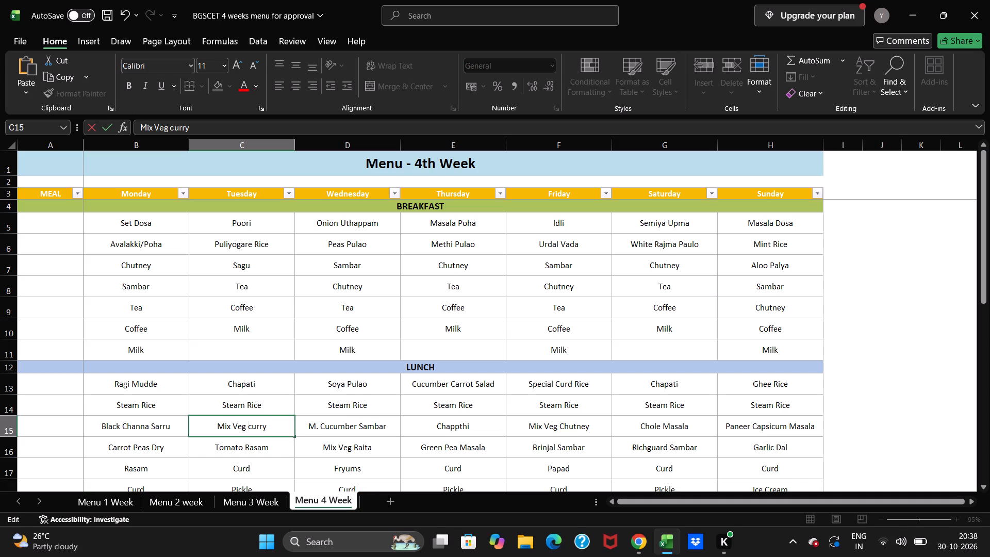
left_click(250, 428)
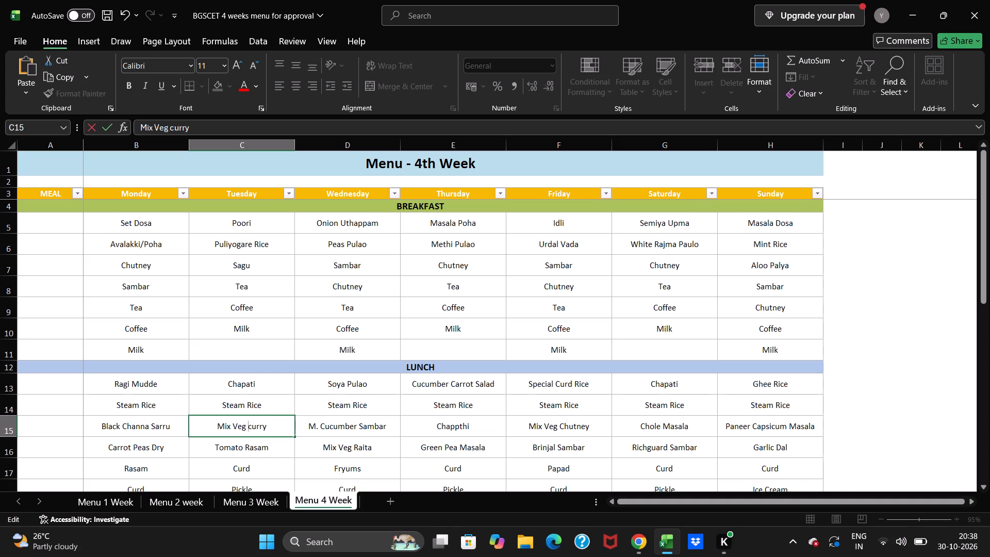
left_click(250, 428)
key("BackSpace")
key("shift+c")
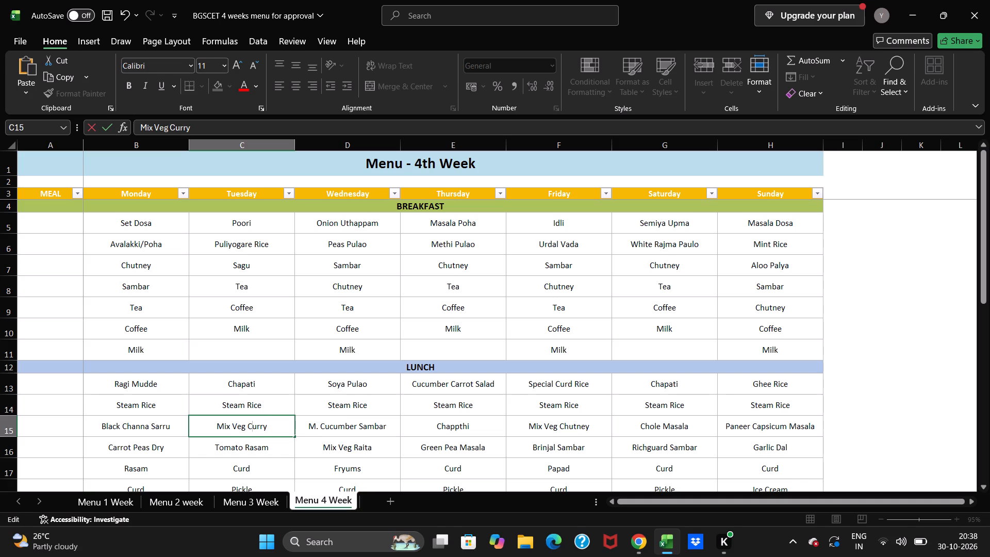
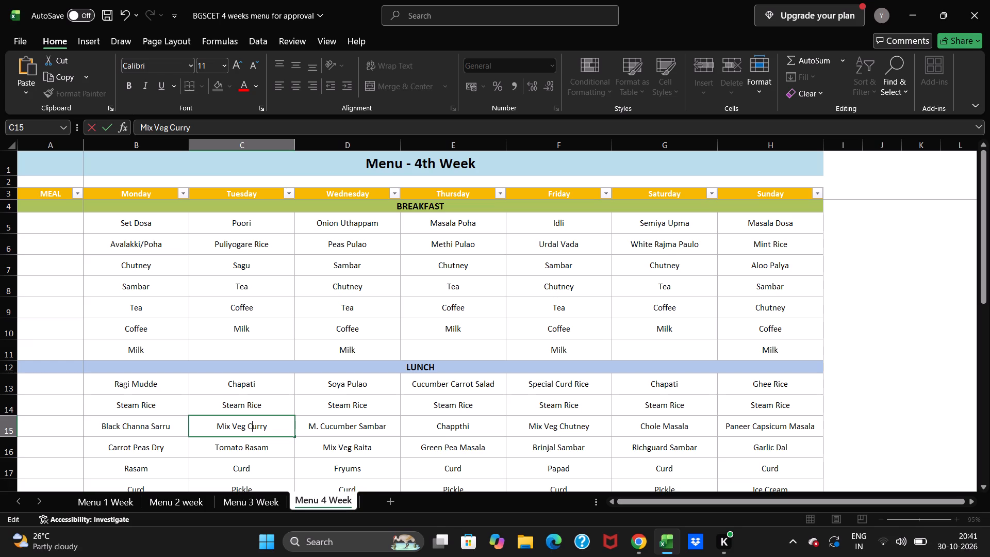
Replace Tuesday's lunch entry below Mix Veg Curry, cell C16, with "Mixed Pulse Usli".
left_click(267, 430)
scroll(267, 452, "down", 1)
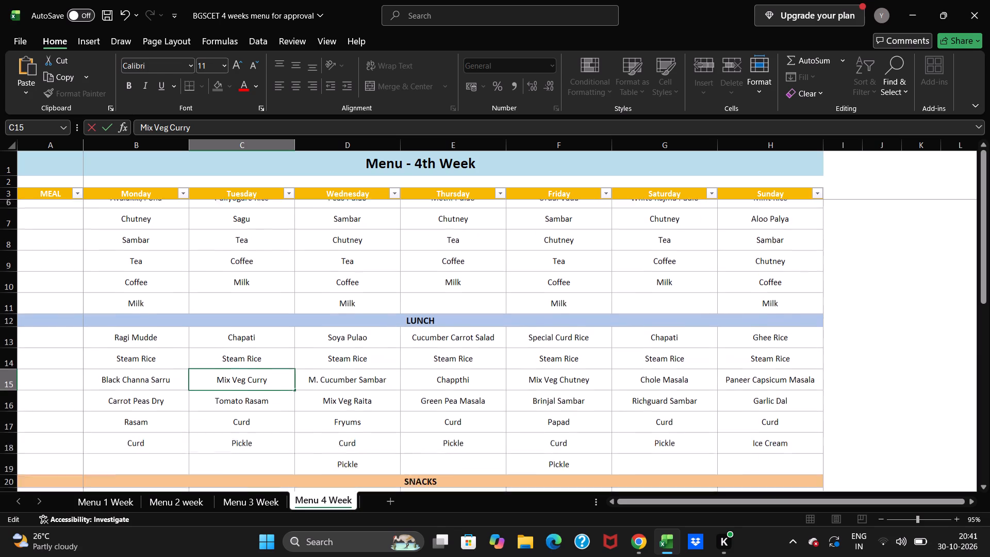
scroll(267, 452, "down", 2)
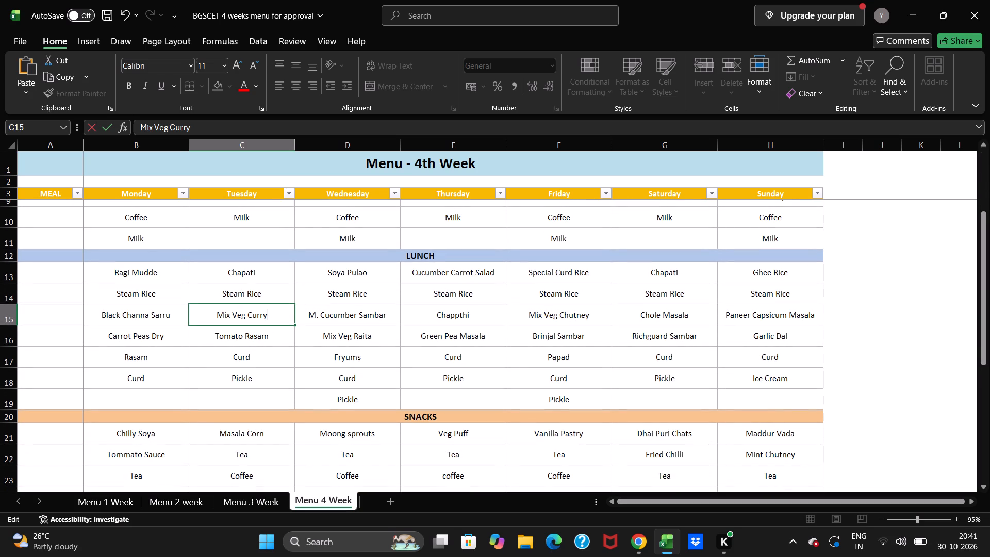
left_click(274, 345)
key("BackSpace")
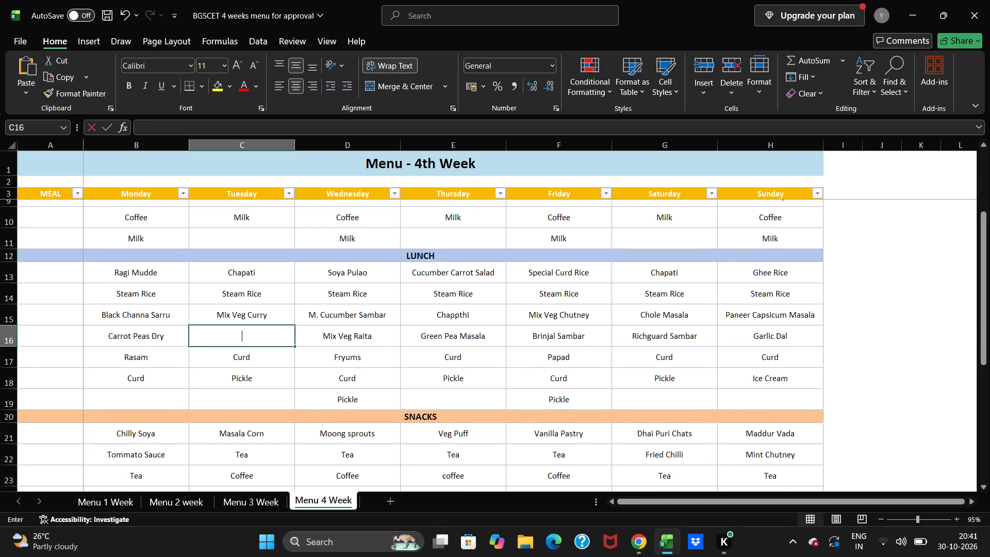
key("BackSpace")
key("BackSpace")
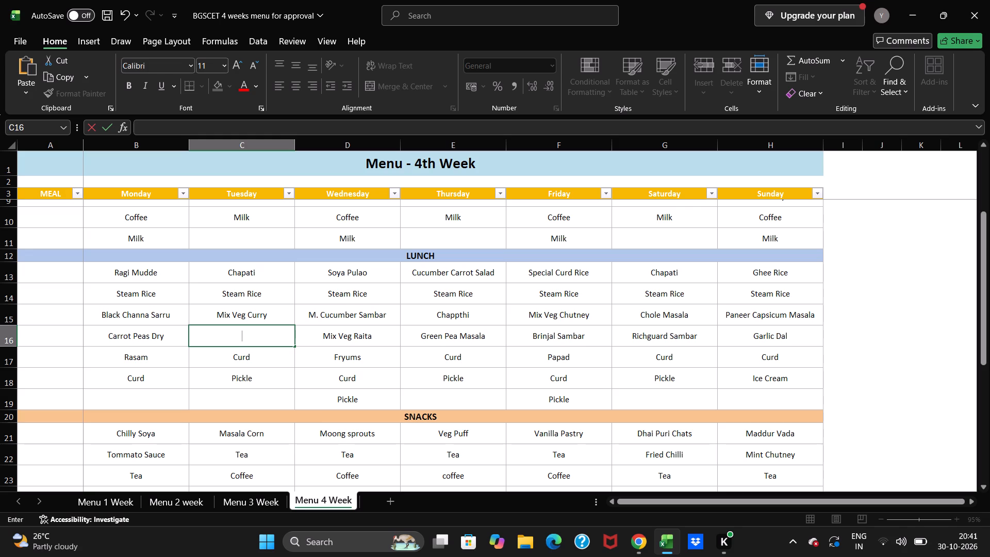
type("Mi")
type("xed")
key("space")
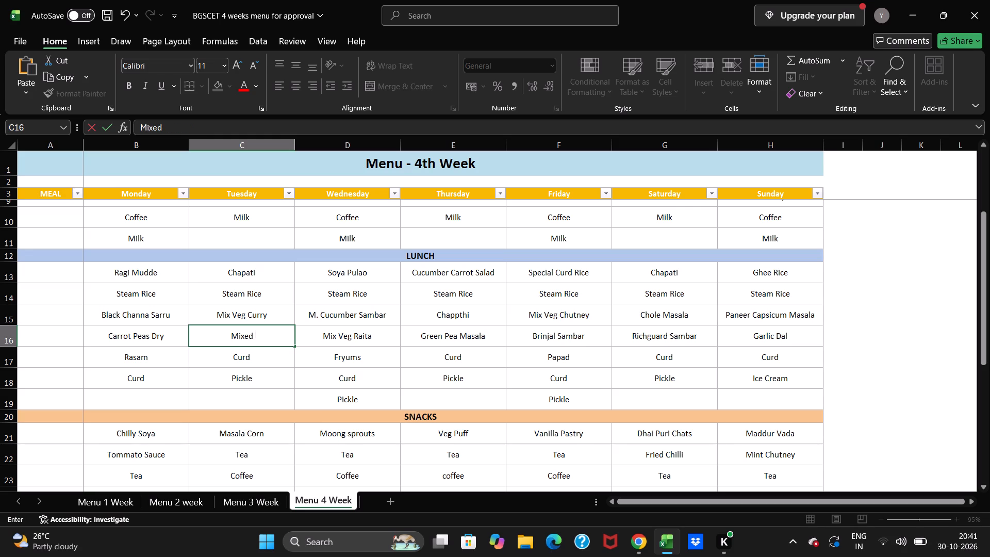
type("Pi")
key("BackSpace")
key("u")
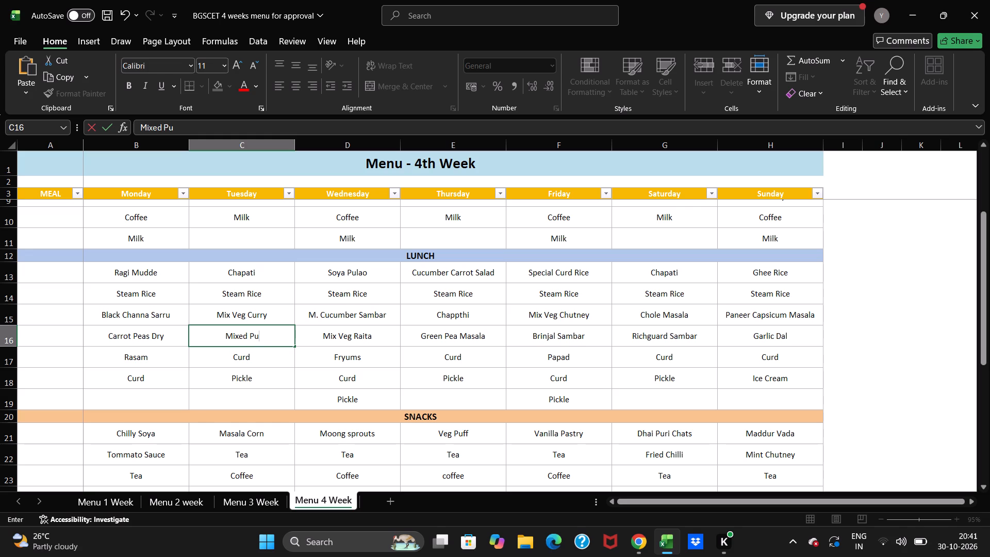
type("ld")
key("BackSpace")
type("se")
key("space")
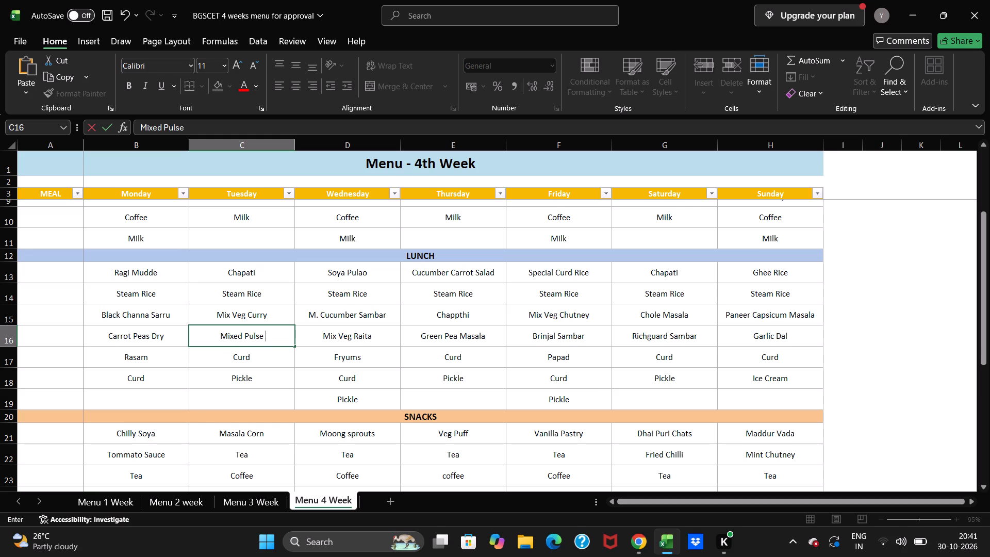
type("usli")
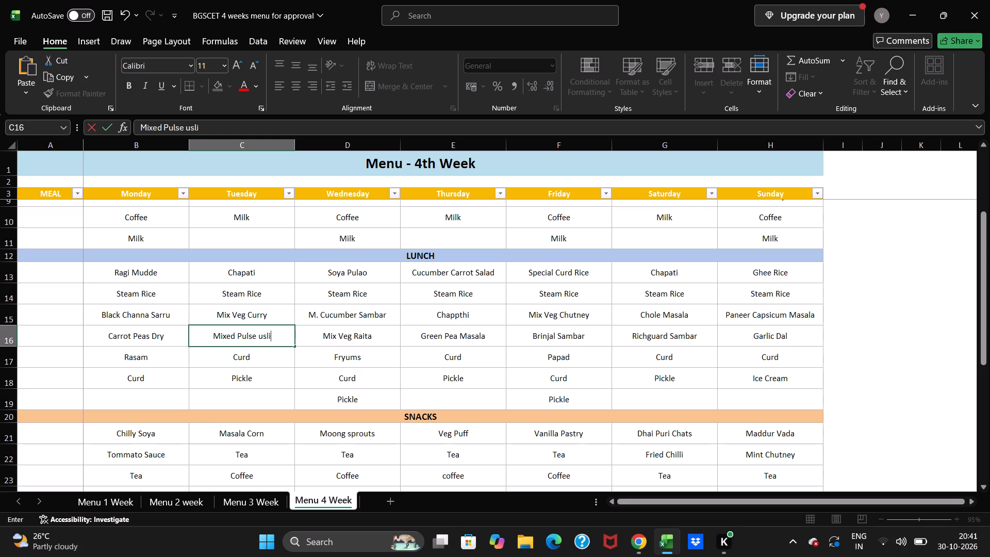
key("BackSpace")
key("BackSpace")
key("BackSpace")
key("BackSpace")
key("BackSpace")
key("shift+u")
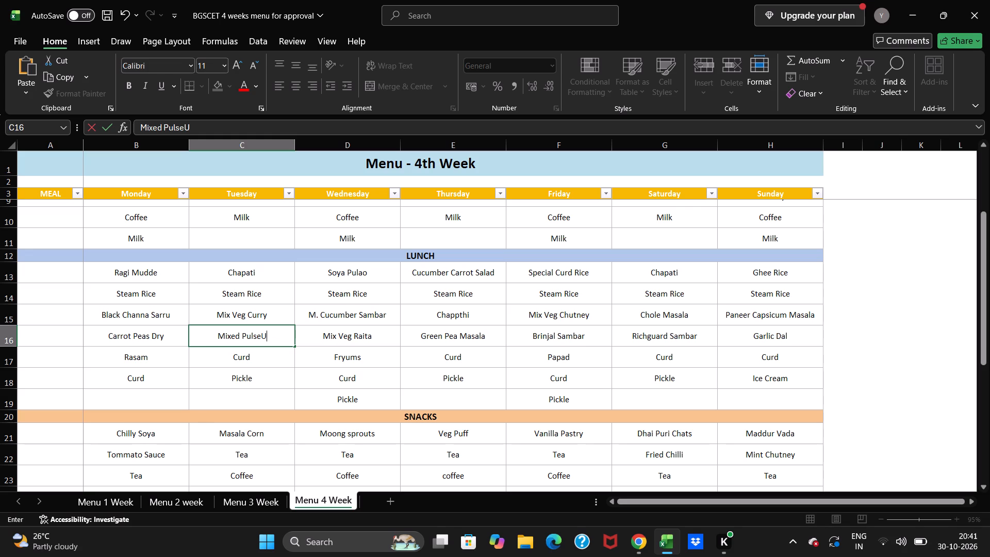
key("BackSpace")
key("space")
type("Ux")
key("BackSpace")
type("sli")
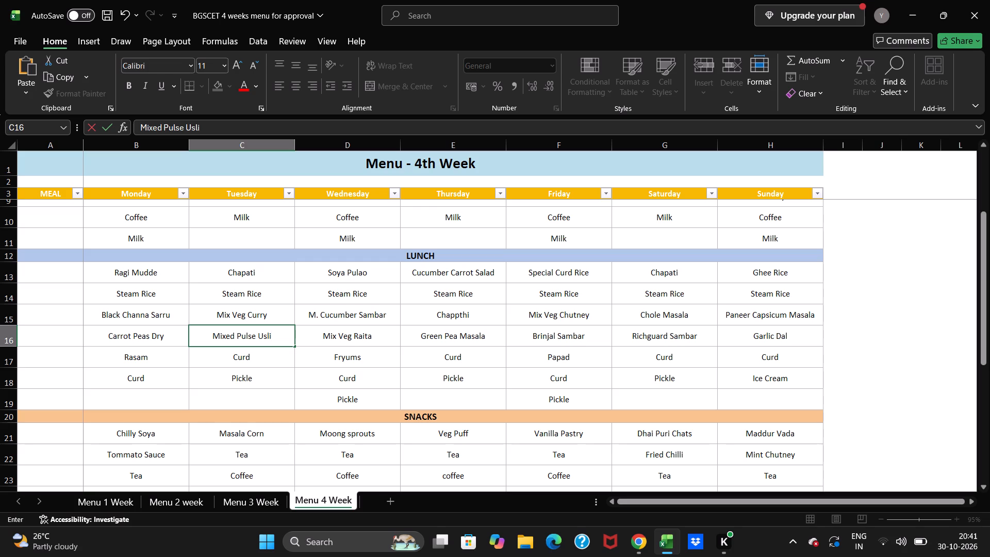
Replace Tuesday's lunch entry below Mixed Pulse Usli, cell C17, with "Veg sambar".
double_click(253, 359)
key("BackSpace")
key("BackSpace")
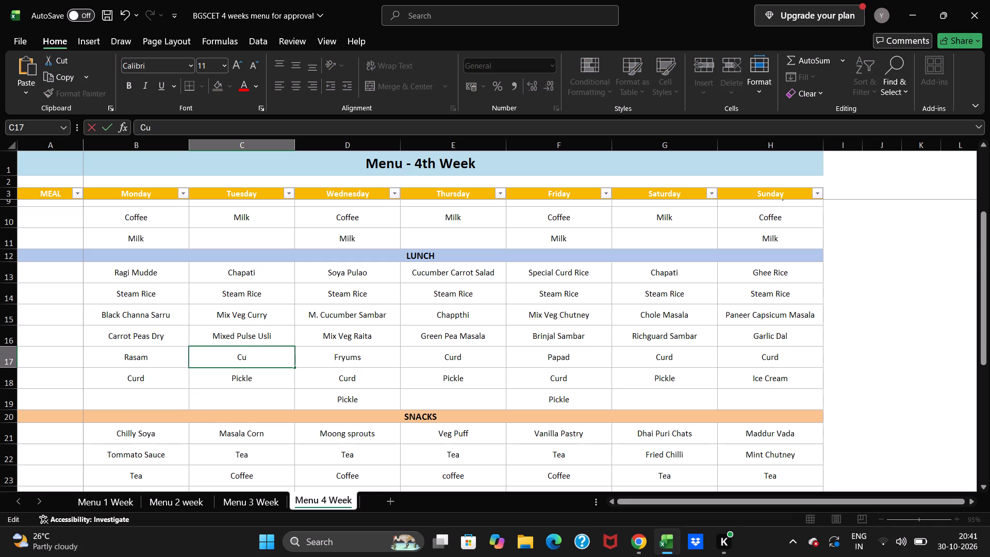
key("BackSpace")
key("BackSpace")
key("BackSpace")
key("BackSpace")
key("BackSpace")
key("BackSpace")
type("Veg")
key("space")
type("sn")
key("BackSpace")
type("ambar")
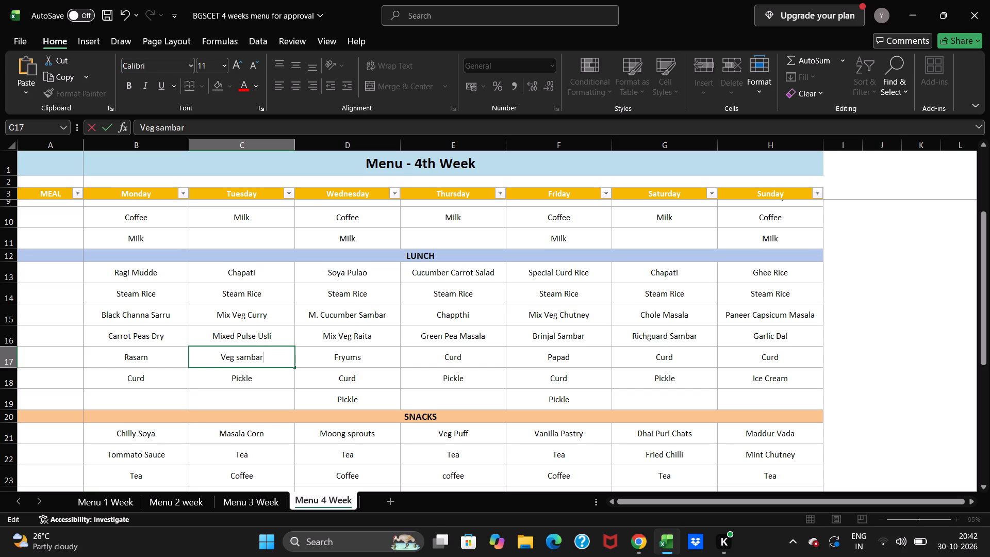
Replace Tuesday's last lunch entry, cell C18, with "curd".
left_click(260, 375)
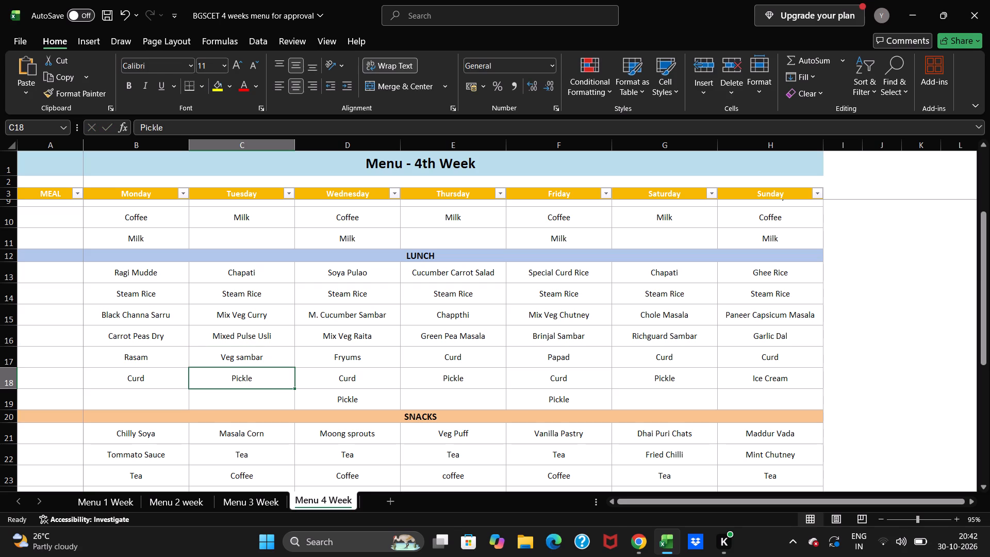
key("BackSpace")
key("BackSpace")
type("curr")
key("BackSpace")
key("d")
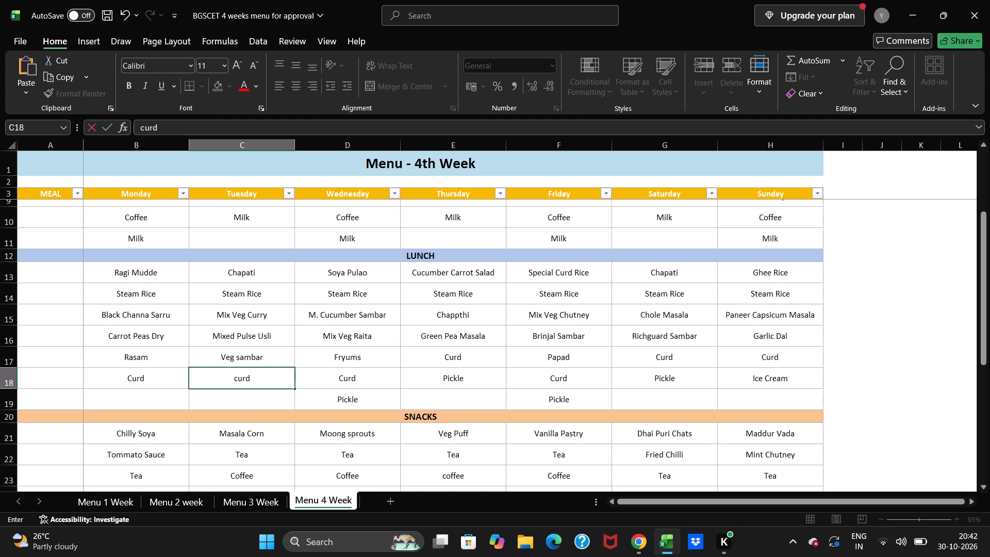
Replace Wednesday's first lunch entry, cell D13, with "Rosted Onion Polao".
left_click(376, 274)
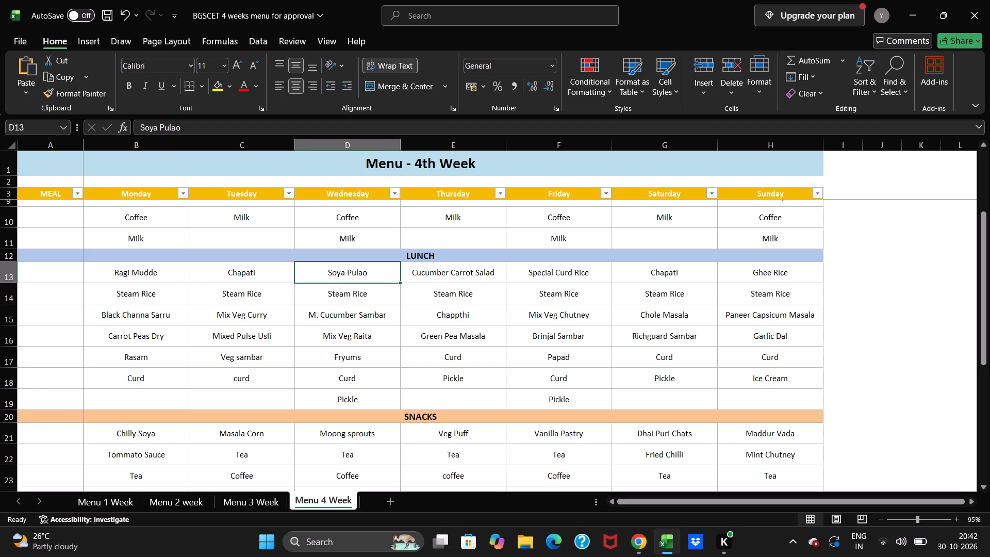
key("BackSpace")
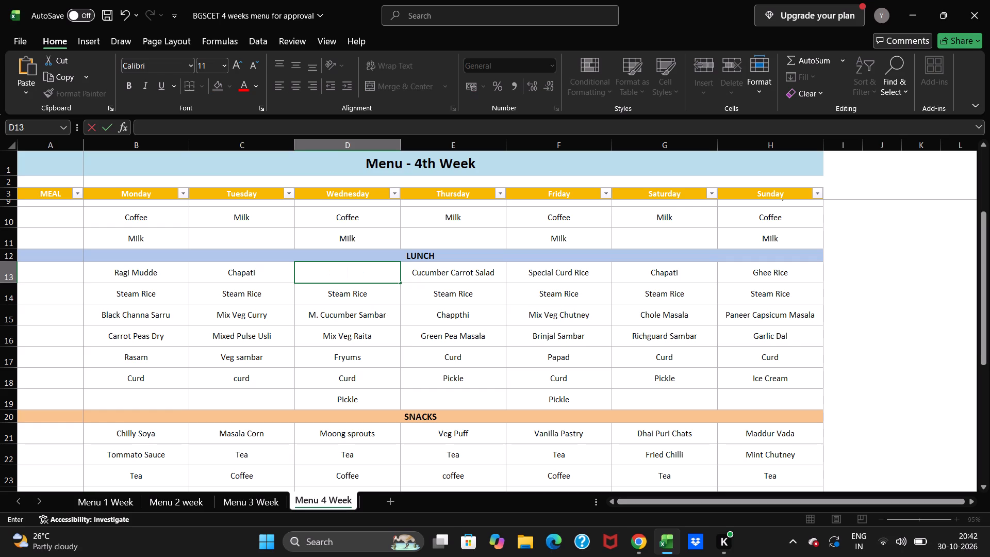
type("Roar")
key("BackSpace")
key("BackSpace")
type("sted")
key("space")
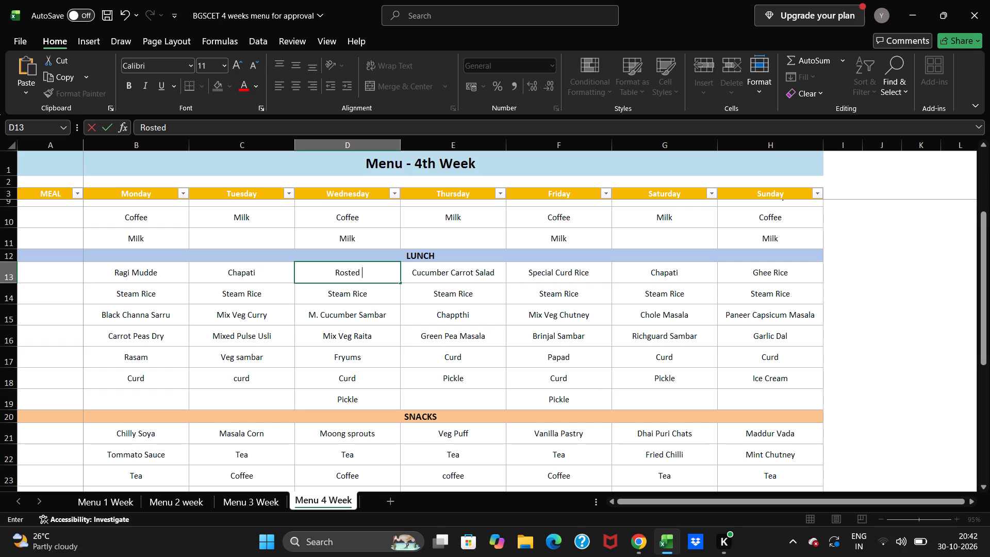
type("Oniojb")
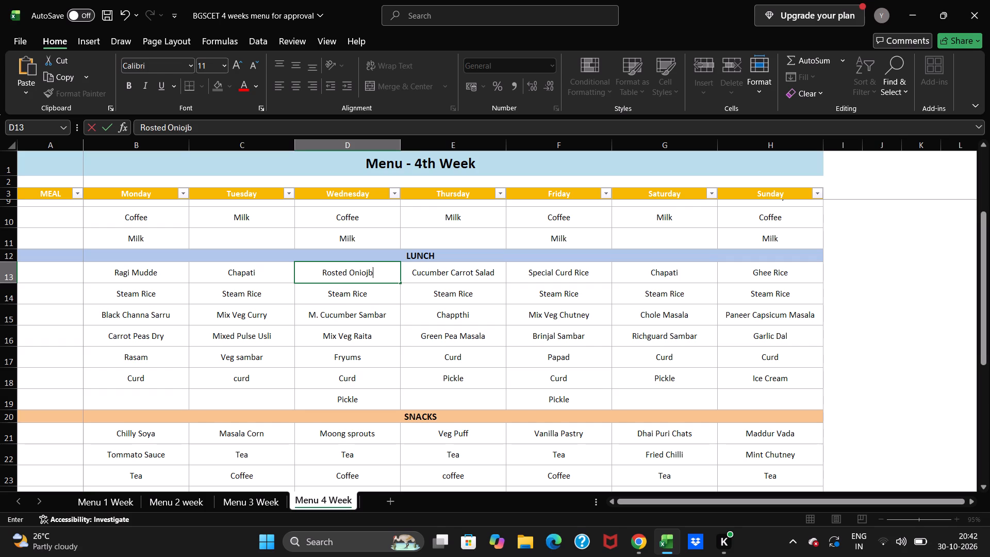
key("BackSpace")
key("n")
key("BackSpace")
key("BackSpace")
key("n")
key("space")
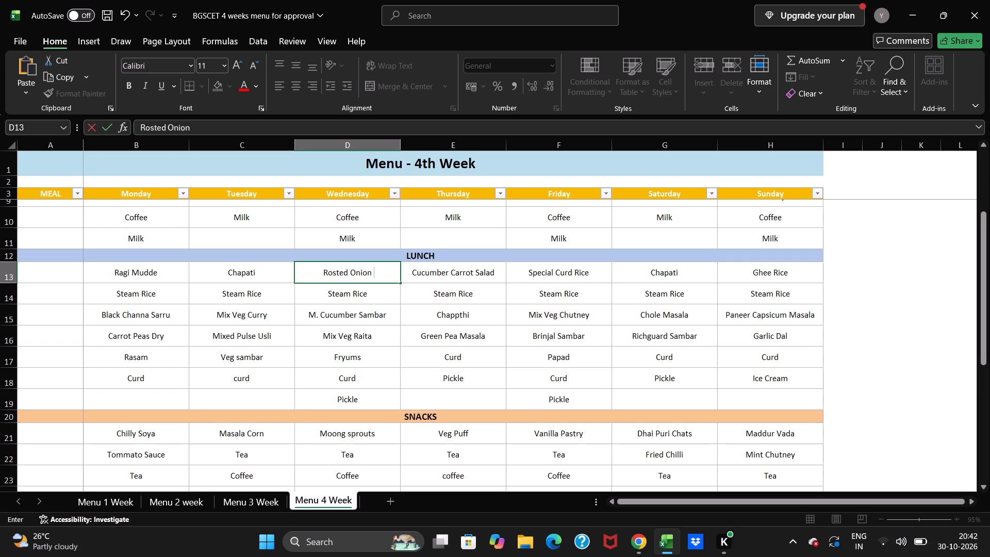
type("Pl")
key("BackSpace")
key("a")
key("BackSpace")
type("olao")
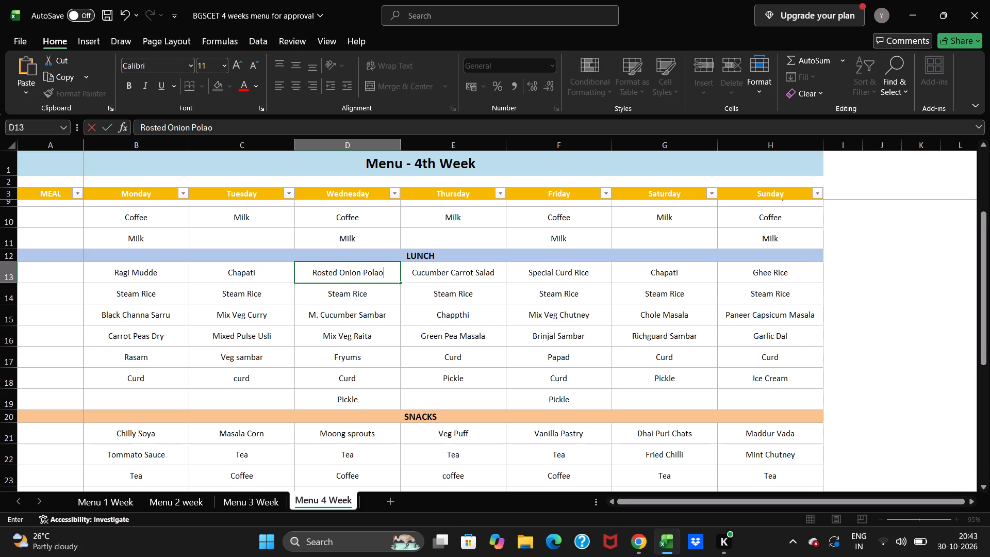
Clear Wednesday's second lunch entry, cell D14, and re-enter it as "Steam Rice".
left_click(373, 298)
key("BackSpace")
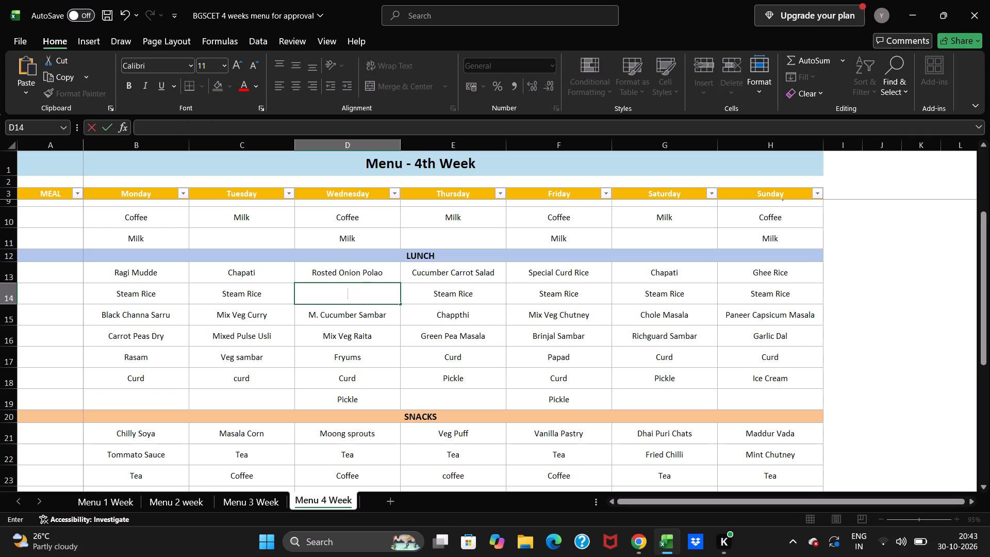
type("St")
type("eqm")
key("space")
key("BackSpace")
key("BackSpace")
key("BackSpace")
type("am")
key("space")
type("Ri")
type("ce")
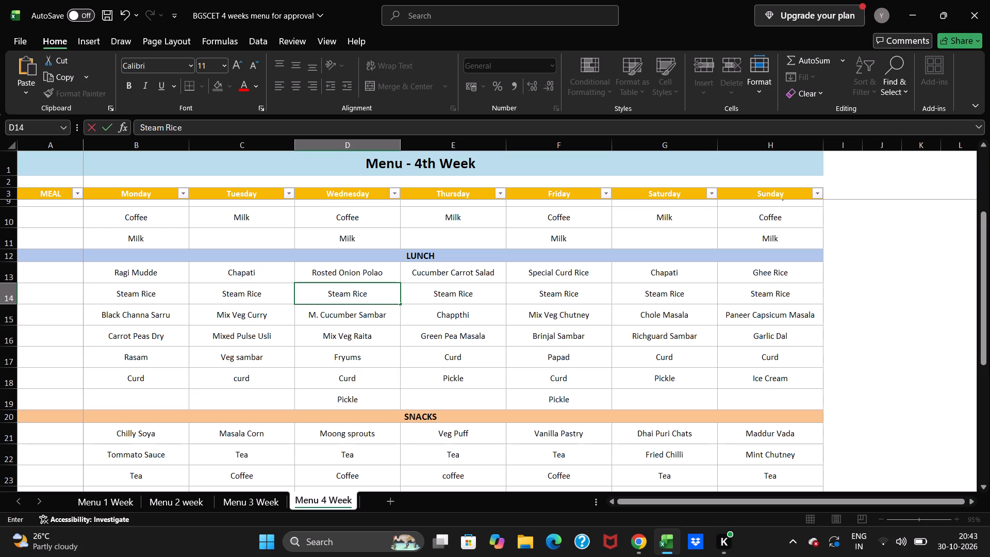
Replace Wednesday's third lunch entry, cell D15, with "Dal Fry".
left_click(381, 316)
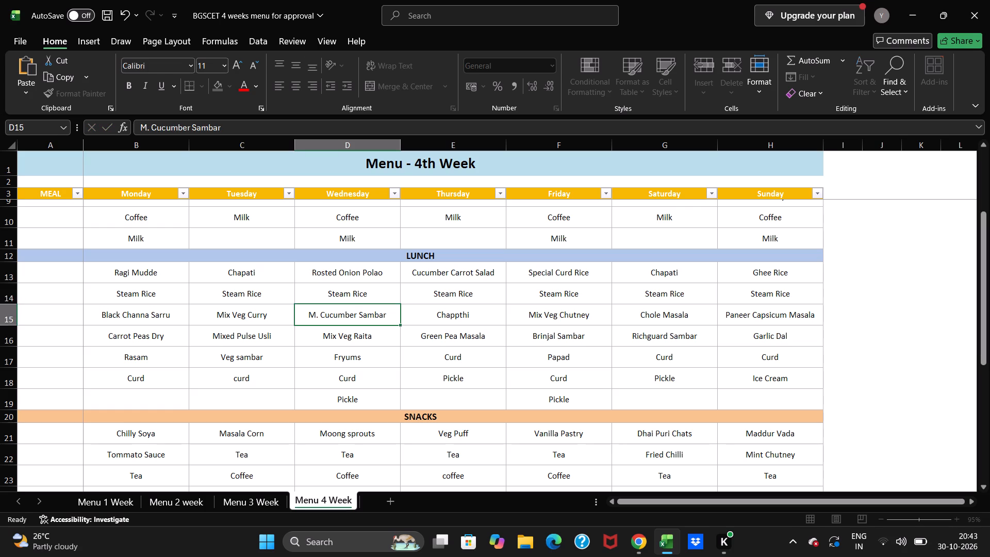
key("BackSpace")
type("Dai")
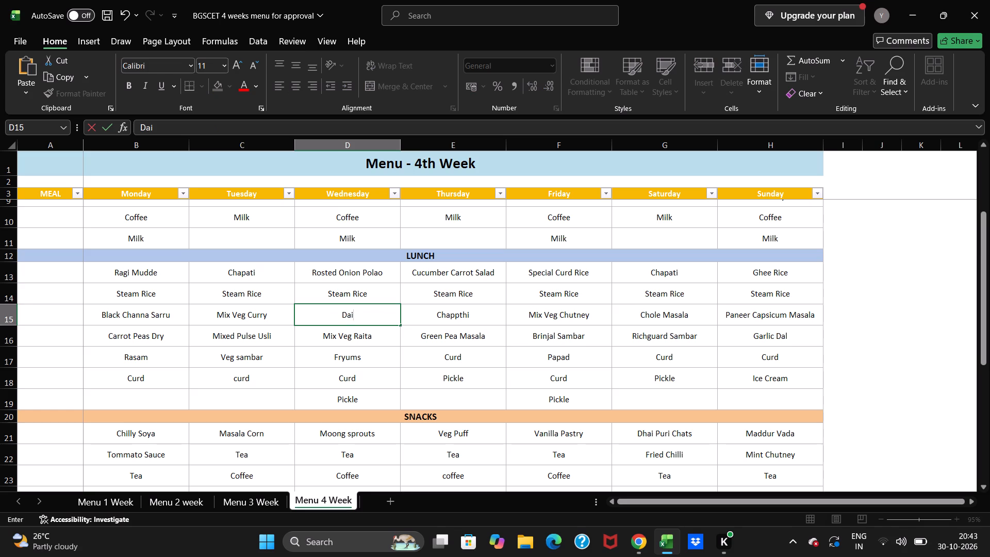
key("BackSpace")
type("l V")
key("BackSpace")
type("Fry")
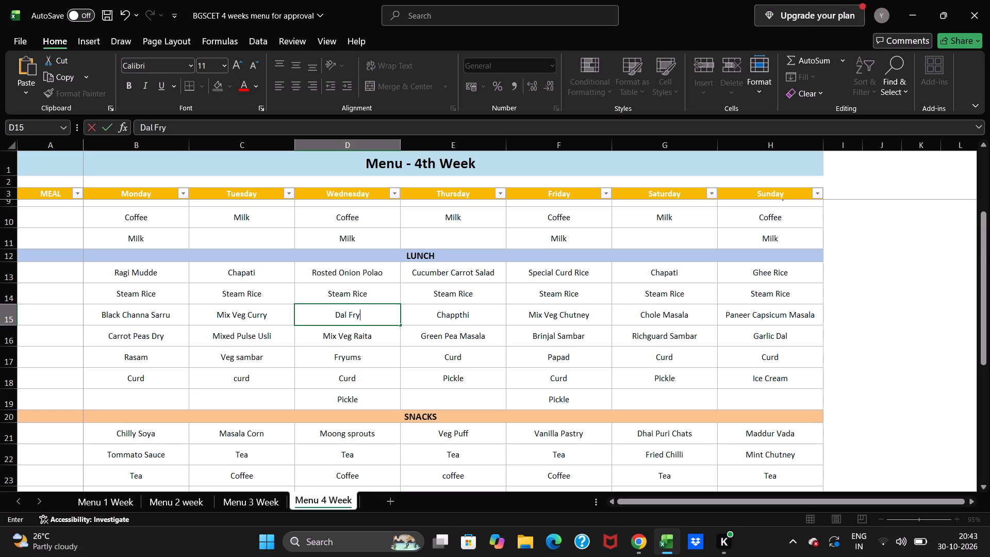
Replace Wednesday's lunch entry below Dal Fry, cell D16, with "Beetroot Palya".
left_click(382, 337)
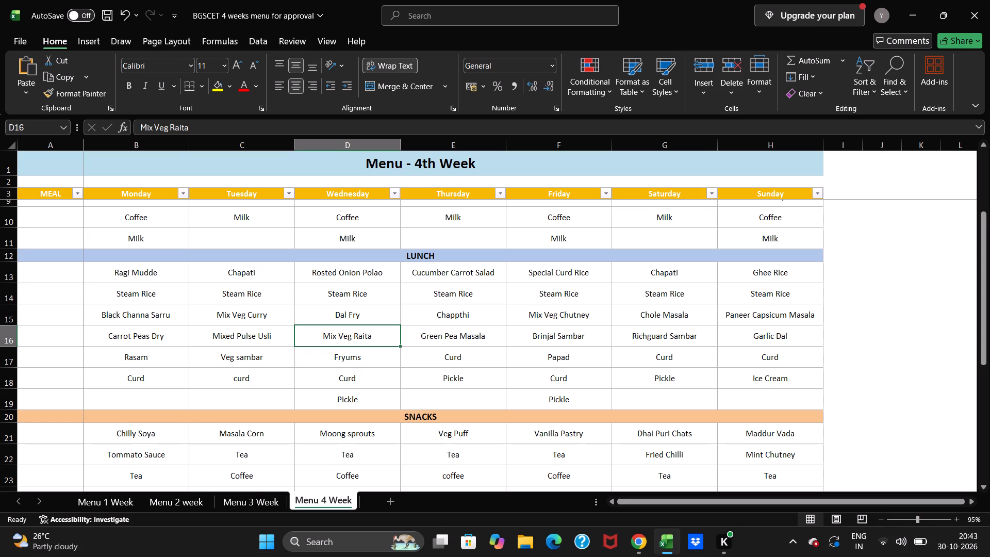
key("BackSpace")
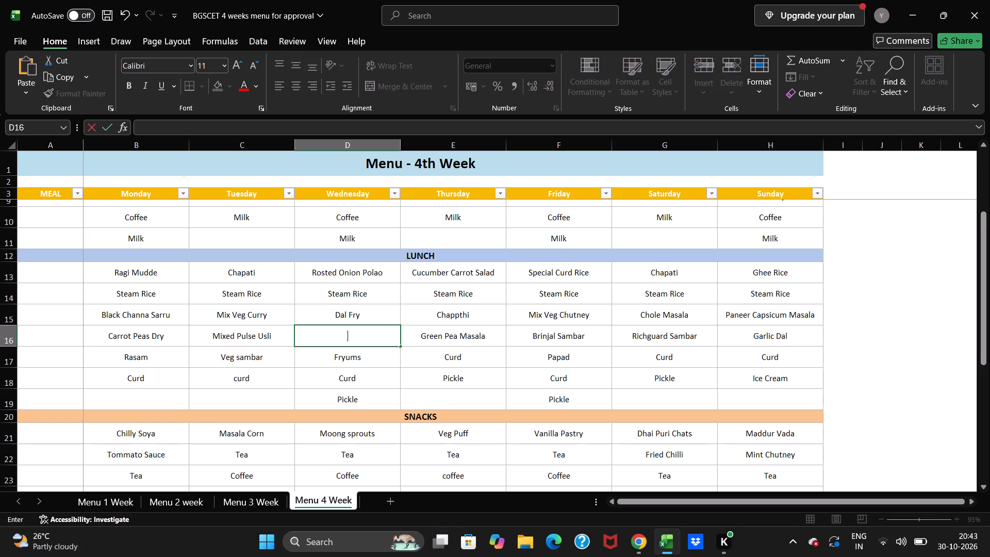
type("Beet")
type("root")
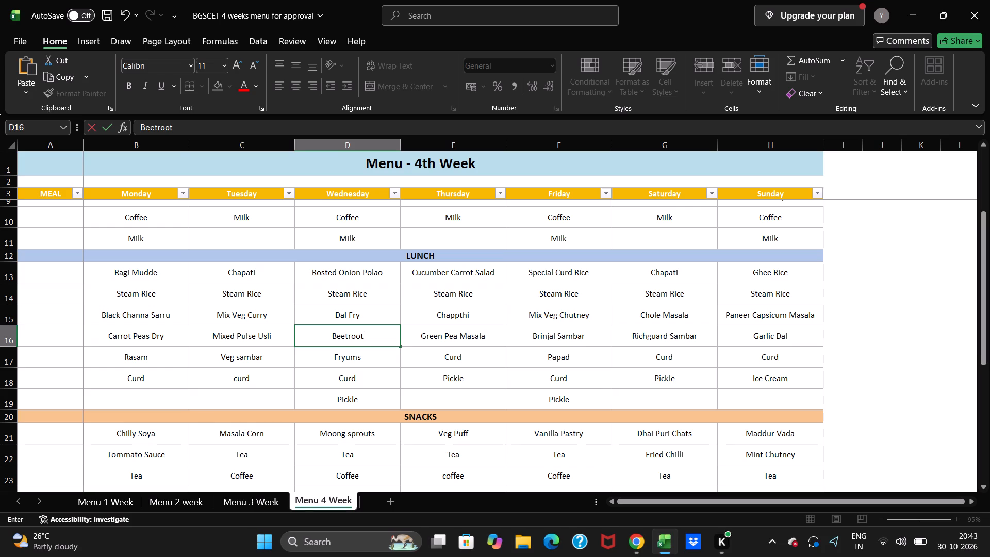
key("space")
type("P")
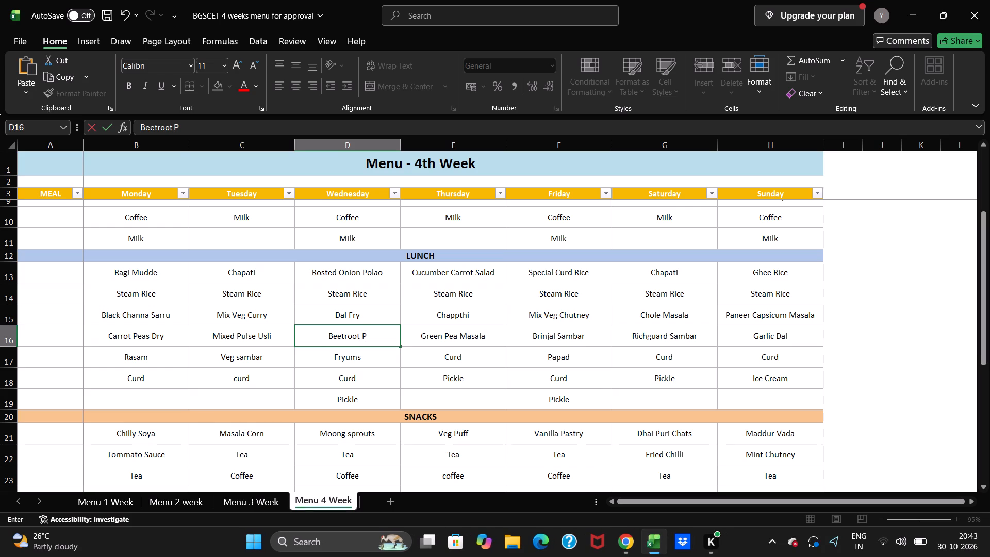
type("alya")
Replace Wednesday's lunch entry below Beetroot Palya, cell D17, with "Pepper Rasam".
left_click(375, 358)
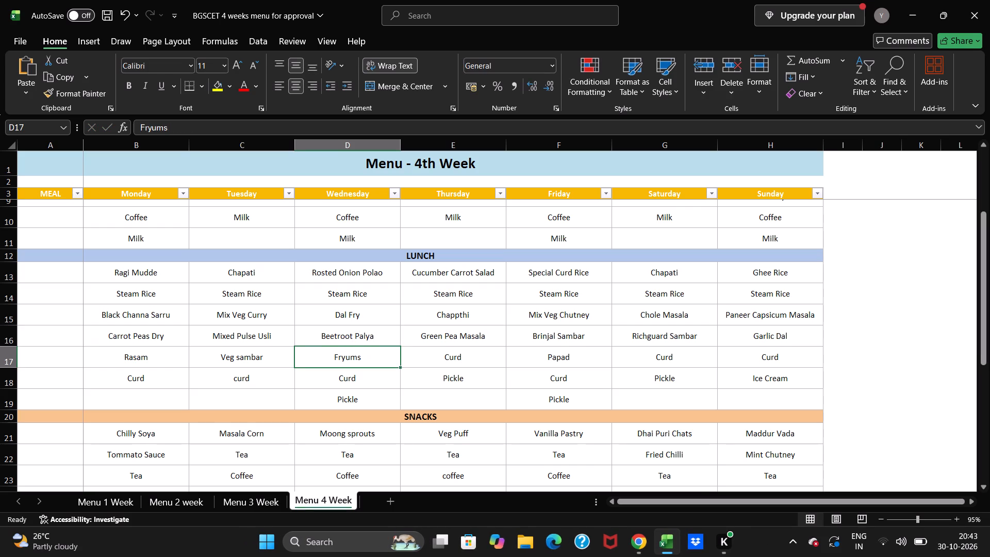
key("BackSpace")
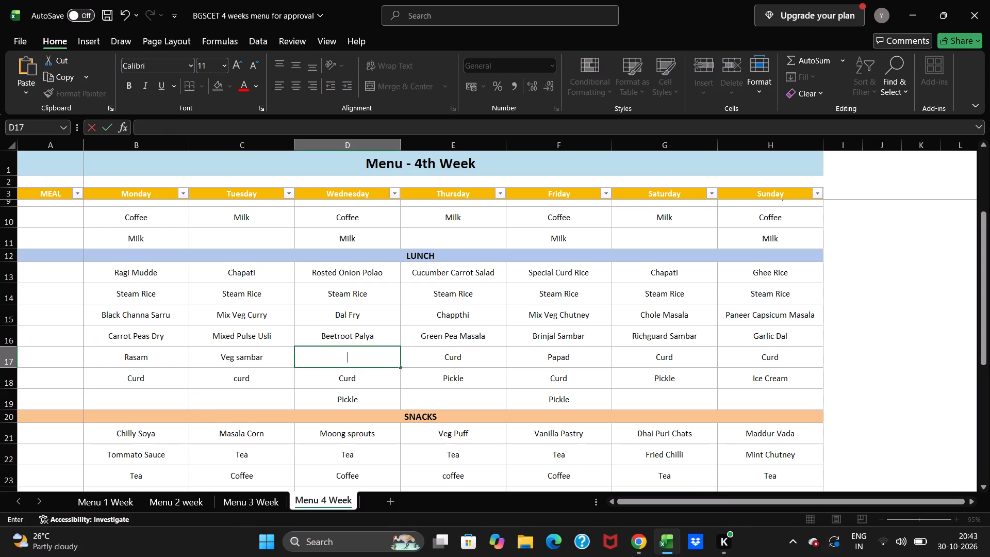
type("ppe")
key("BackSpace")
key("BackSpace")
key("BackSpace")
key("BackSpace")
key("shift+braceleft")
key("BackSpace")
key("shift+p")
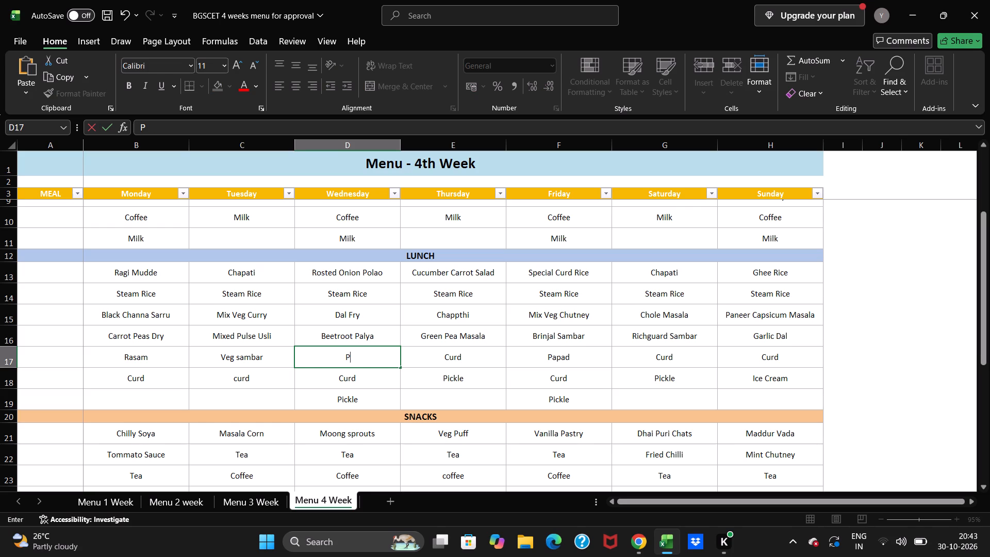
key("BackSpace")
key("shift+p")
type("eppertm")
key("space")
key("BackSpace")
key("BackSpace")
key("BackSpace")
key("space")
type("R")
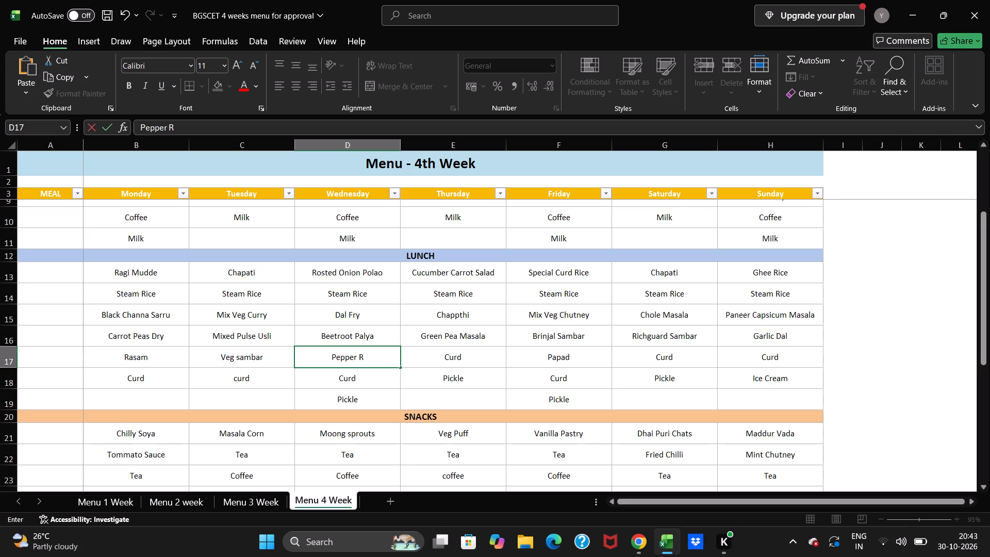
type("asam")
Replace Wednesday's lunch entry below Pepper Rasam, cell D18, with "Raitha".
left_click(379, 383)
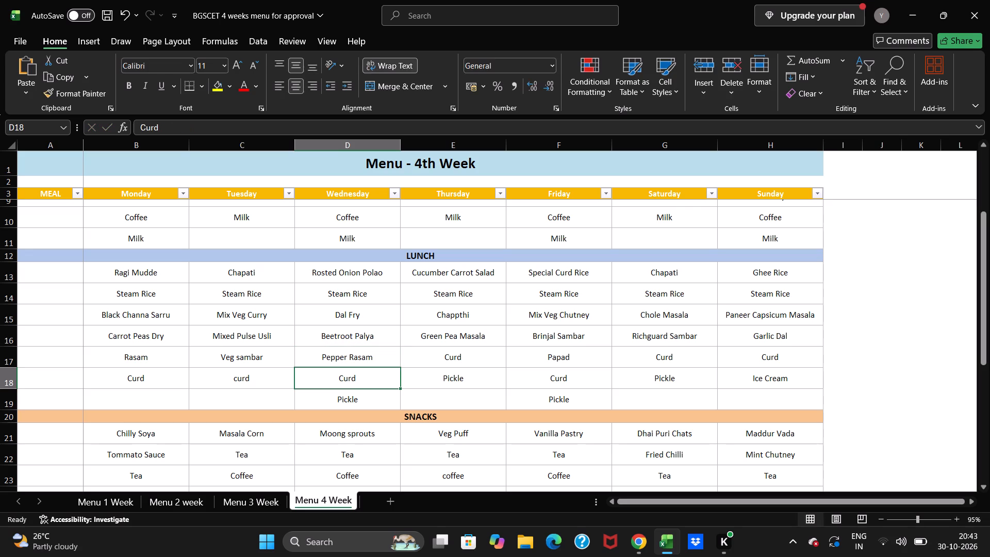
key("BackSpace")
type("Rs")
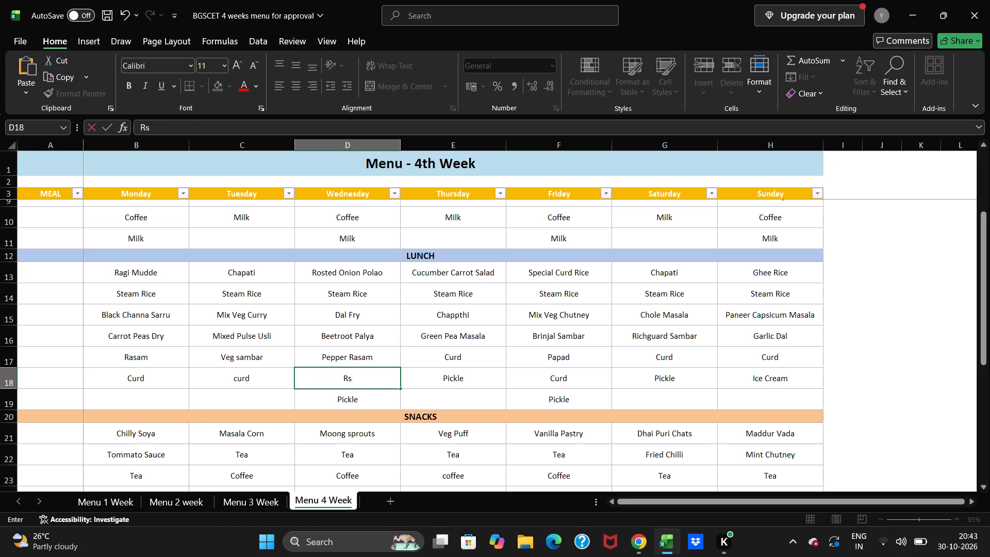
key("BackSpace")
type("aitha")
key("space")
Clear Wednesday's last lunch entry, Pickle, in cell D19.
left_click(373, 401)
key("BackSpace")
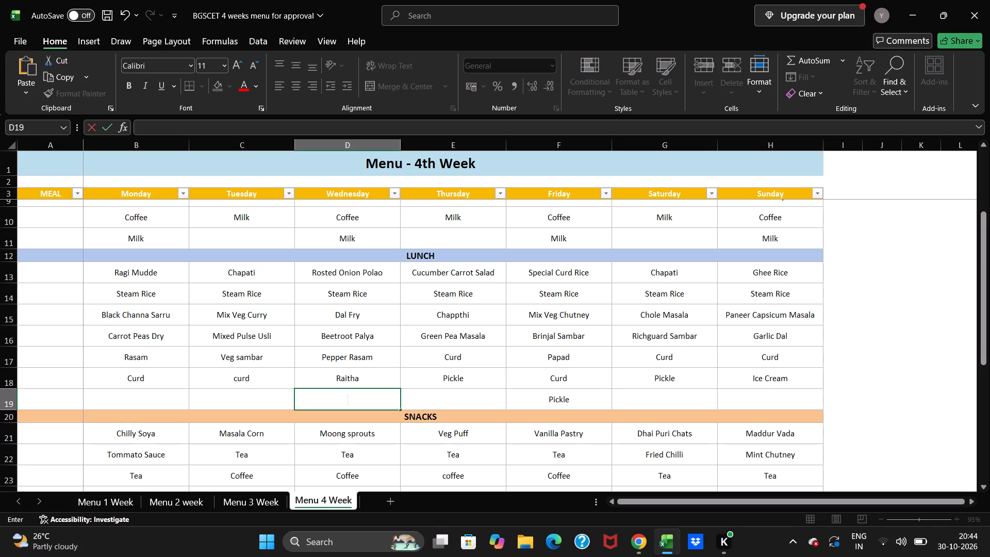
Replace Thursday's first lunch entry, cell E13, with "Chappthi".
left_click(500, 280)
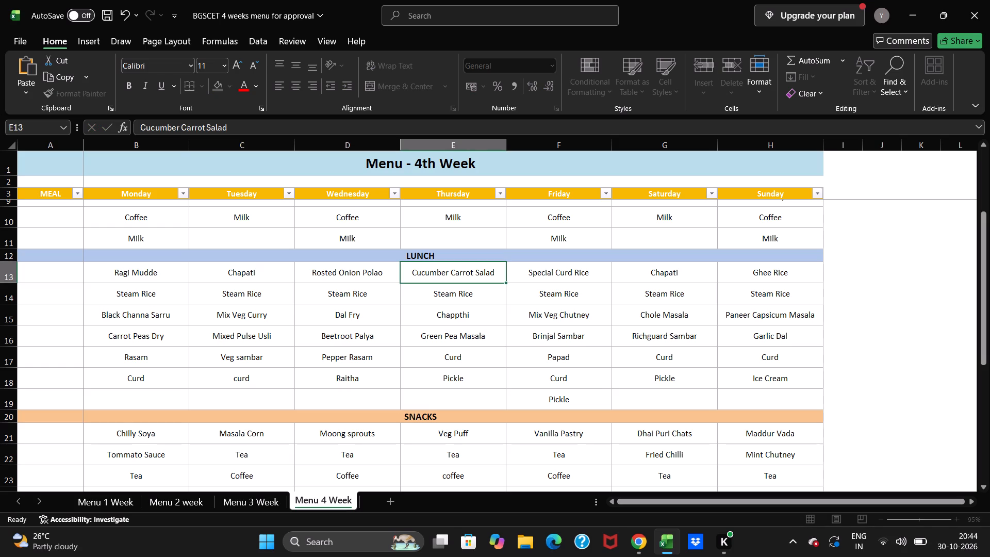
key("BackSpace")
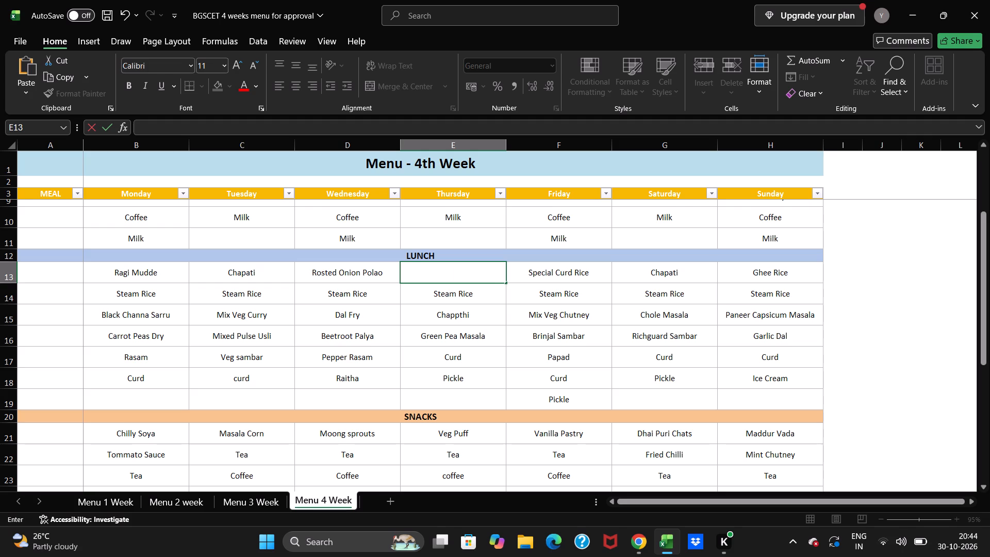
type("Ch")
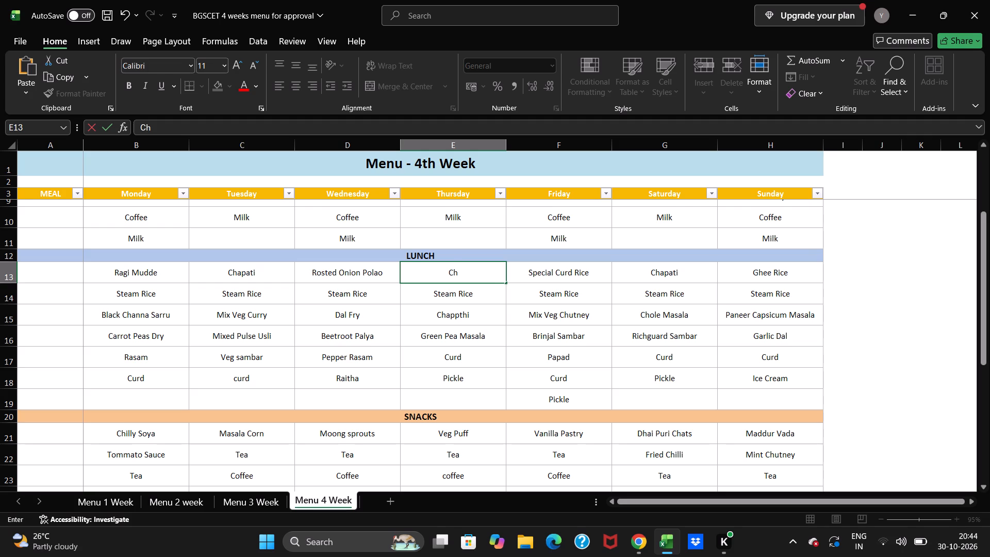
key("a")
left_click(500, 280)
Replace Thursday's third lunch entry, cell E15, with "Rajma Masala".
left_click(478, 322)
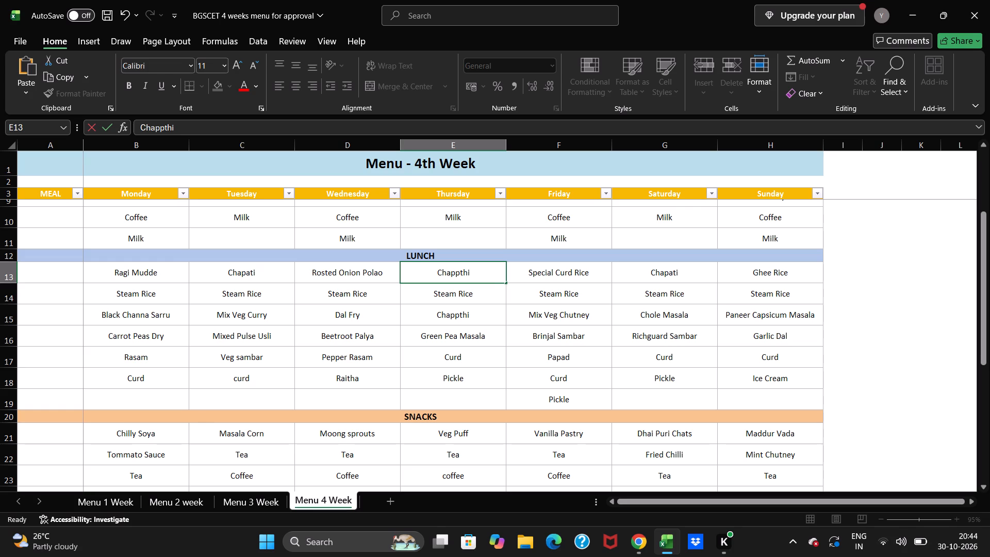
key("BackSpace")
type("raj")
key("BackSpace")
key("BackSpace")
key("BackSpace")
key("shift+BackSpace")
key("r")
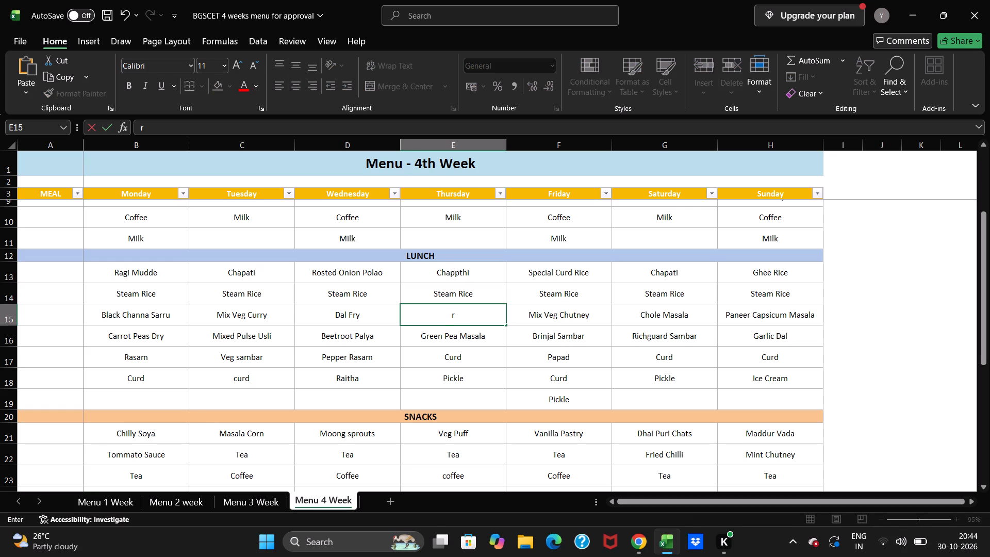
key("BackSpace")
type("Rajma")
key("space")
key("m")
key("BackSpace")
key("m")
key("BackSpace")
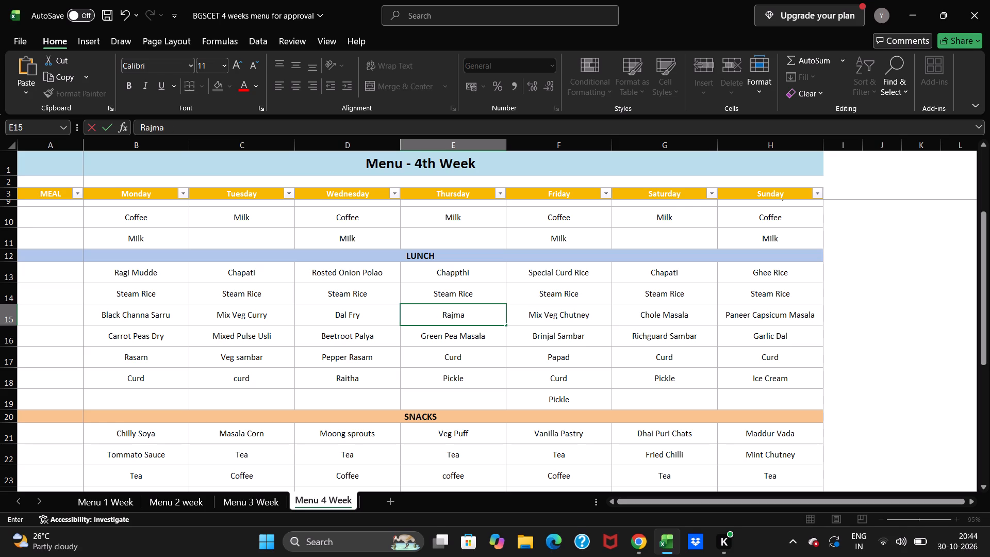
type("Mas")
type("ala")
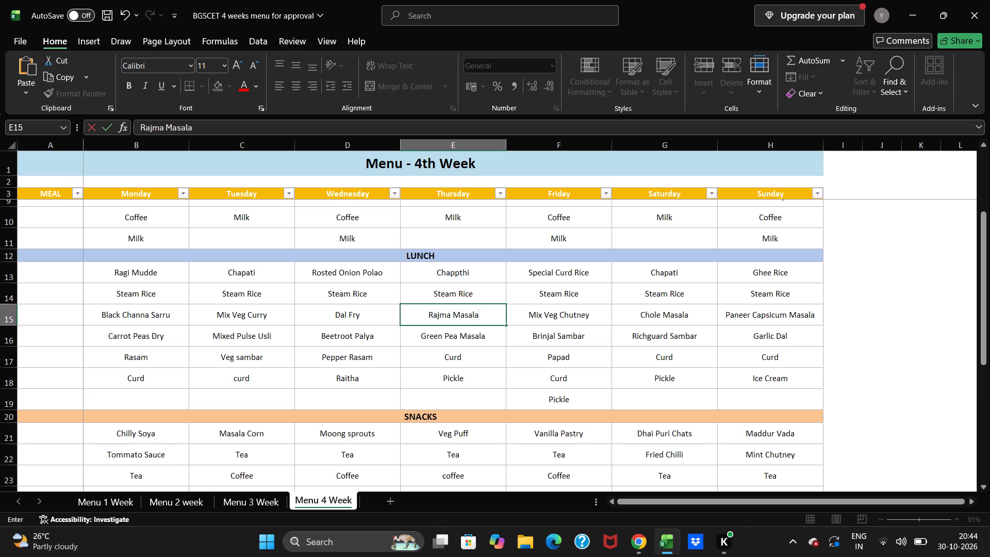
Switch to the Spotify page in Chrome and search for "ghera".
left_click(642, 527)
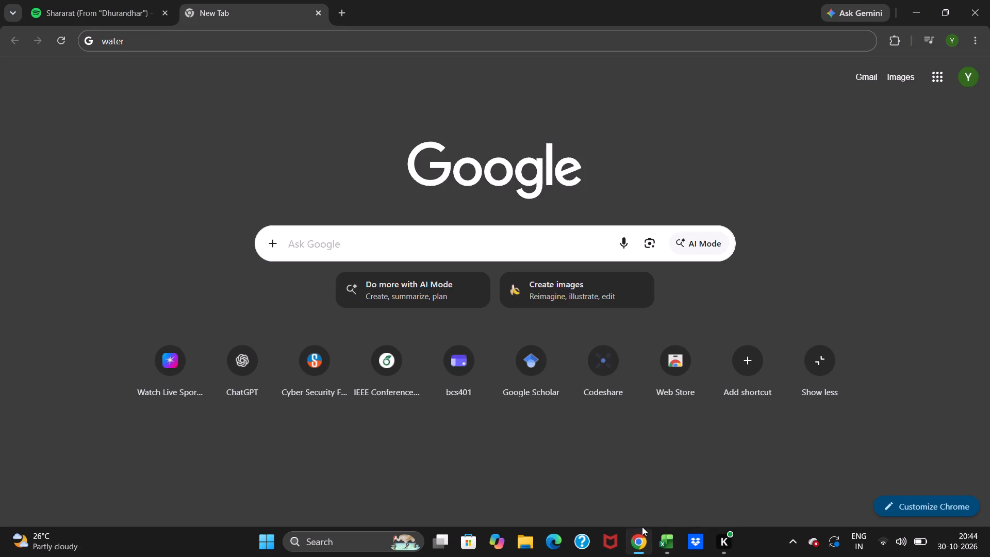
left_click(120, 16)
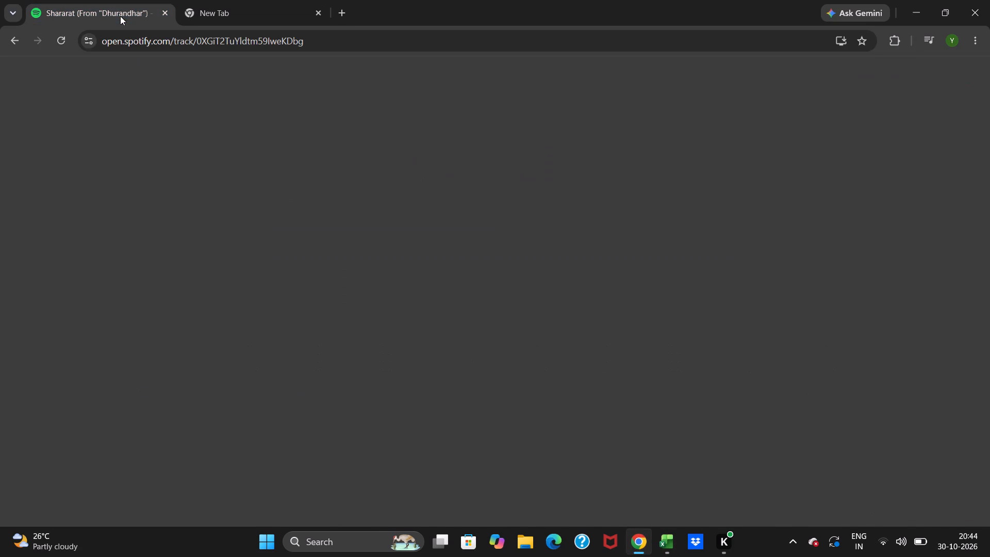
left_click(461, 87)
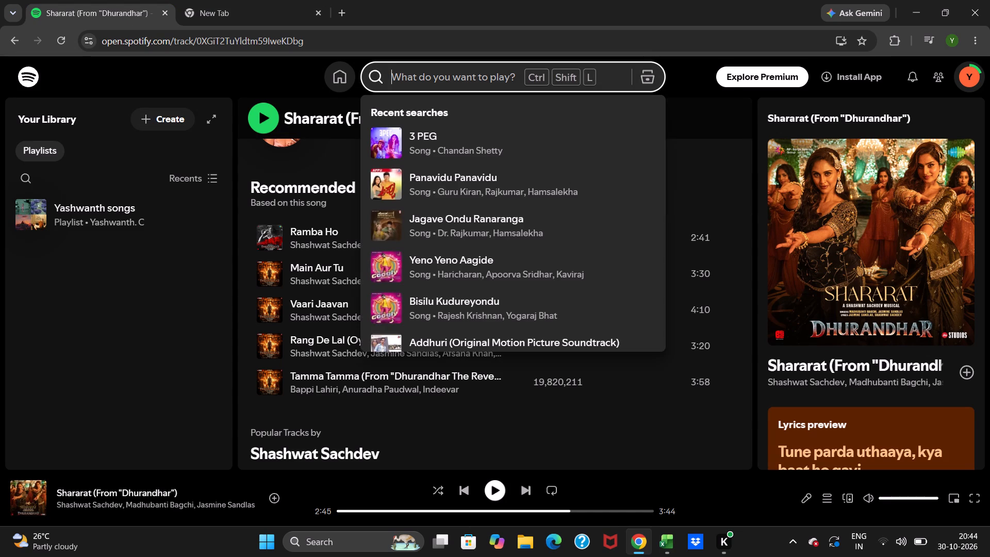
type("ghera")
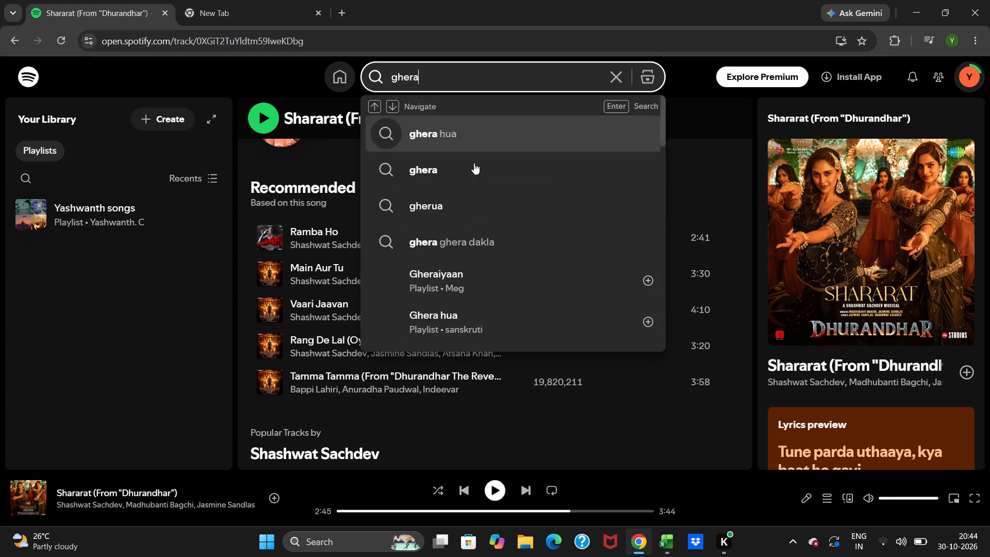
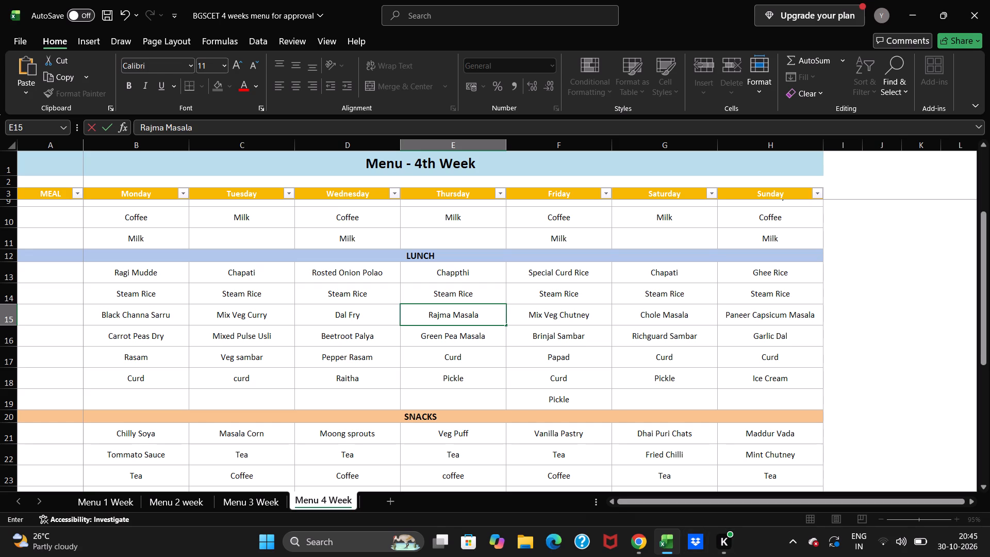
Replace Thursday's fourth lunch entry, cell E16, with "Aloo Jeera".
left_click(499, 341)
key("BackSpace")
key("BackSpace")
key("BackSpace")
key("BackSpace")
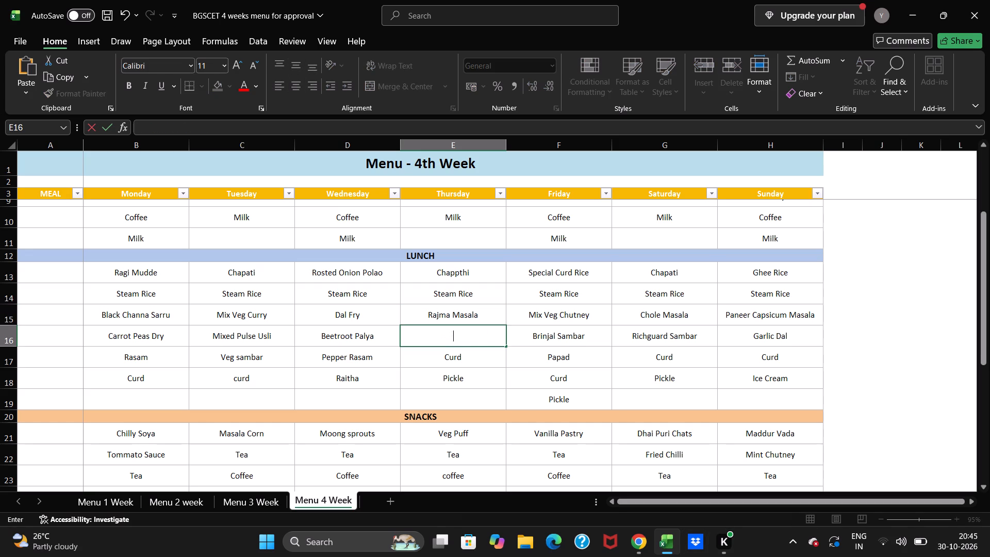
key("a")
key("BackSpace")
type("Allo")
key("space")
key("BackSpace")
key("BackSpace")
key("BackSpace")
type("oo")
key("space")
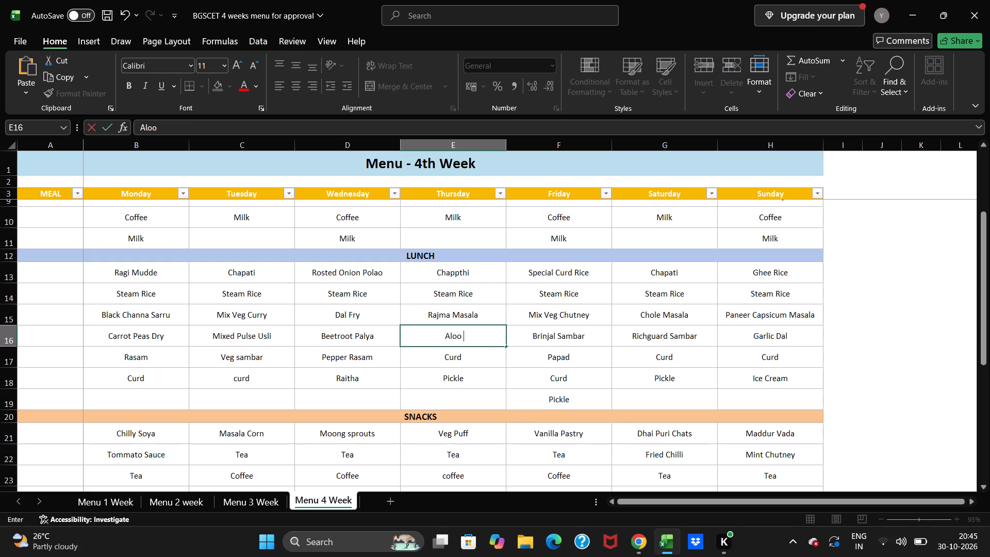
type("Jeer")
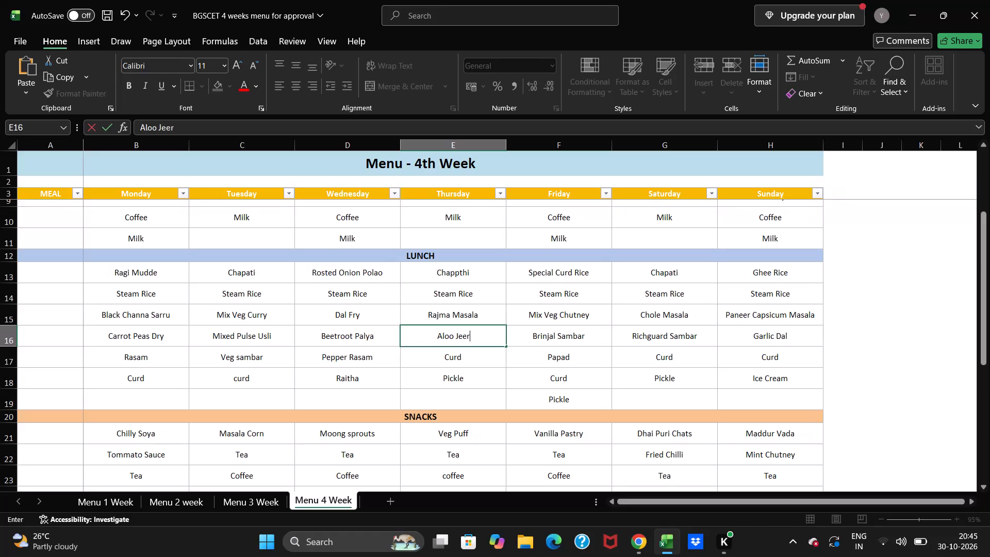
key("a")
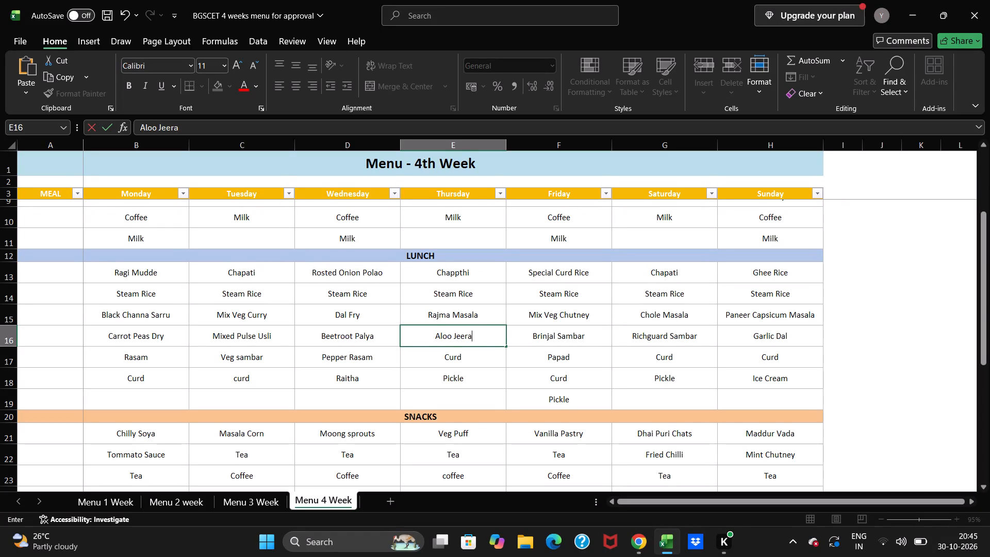
Replace Thursday's fifth lunch entry, cell E17, with "Mix Veg Sambar".
left_click(482, 361)
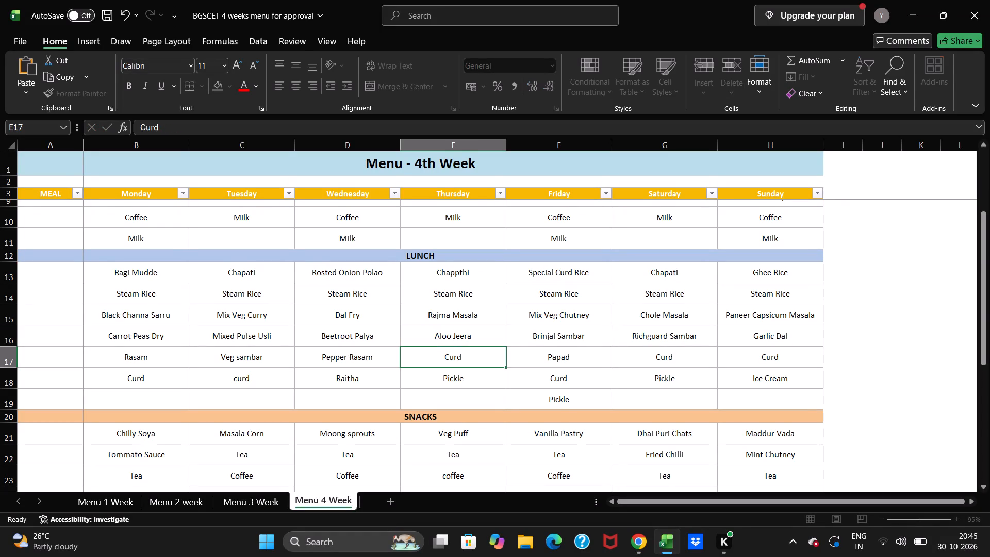
key("BackSpace")
key("BackSpace")
key("BackSpace")
key("i")
key("BackSpace")
type("Mix")
key("space")
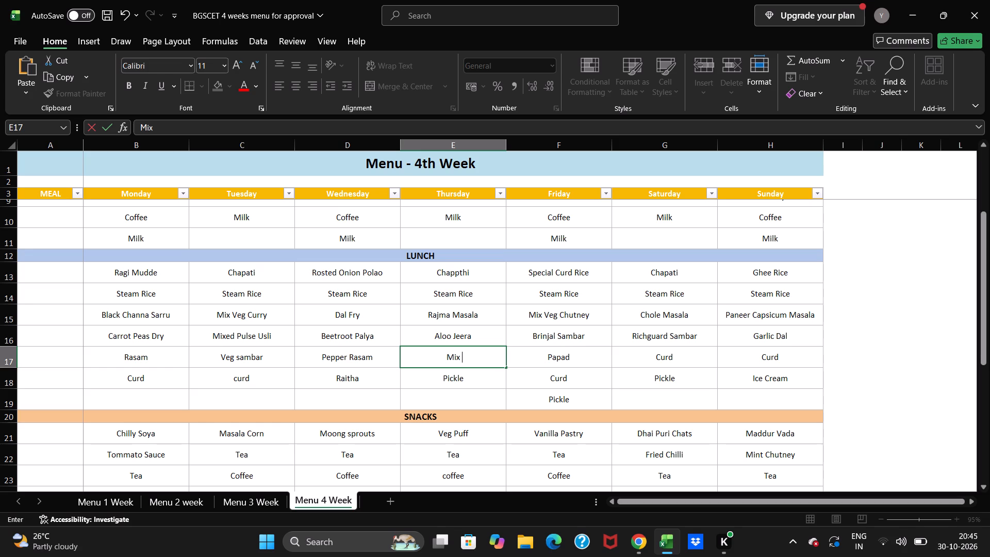
type("Veg")
key("space")
type("Samna")
key("BackSpace")
key("BackSpace")
type("bar")
key("space")
left_click(477, 374)
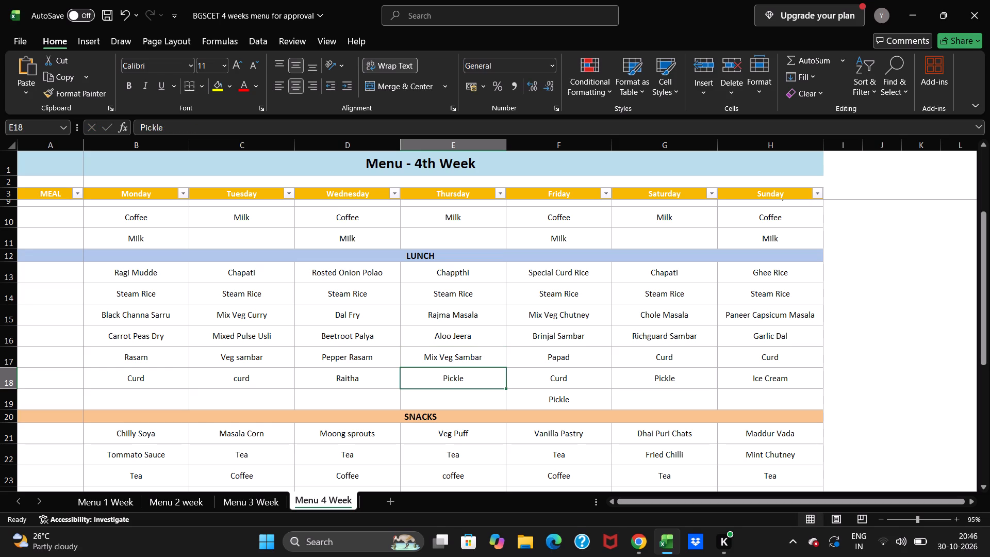
left_click(483, 353)
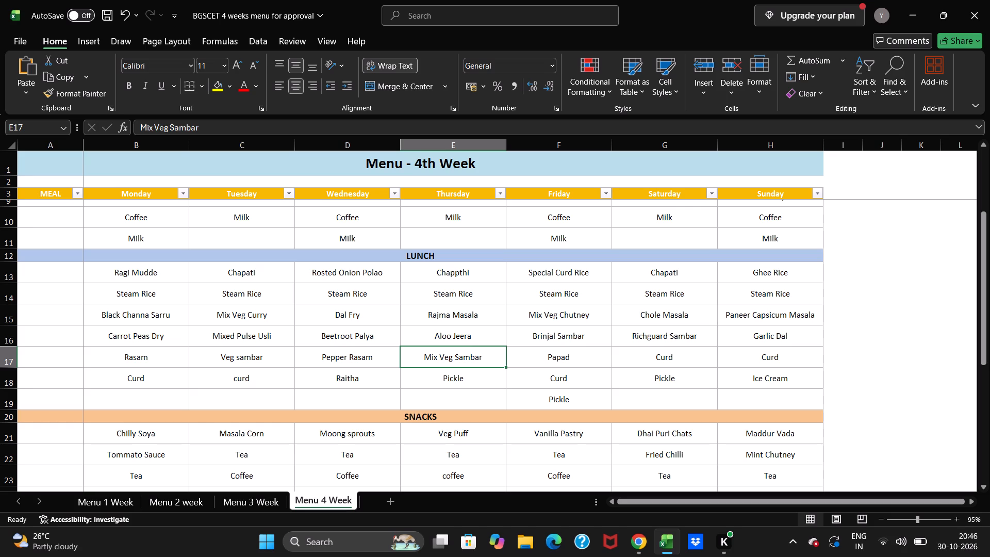
key("BackSpace")
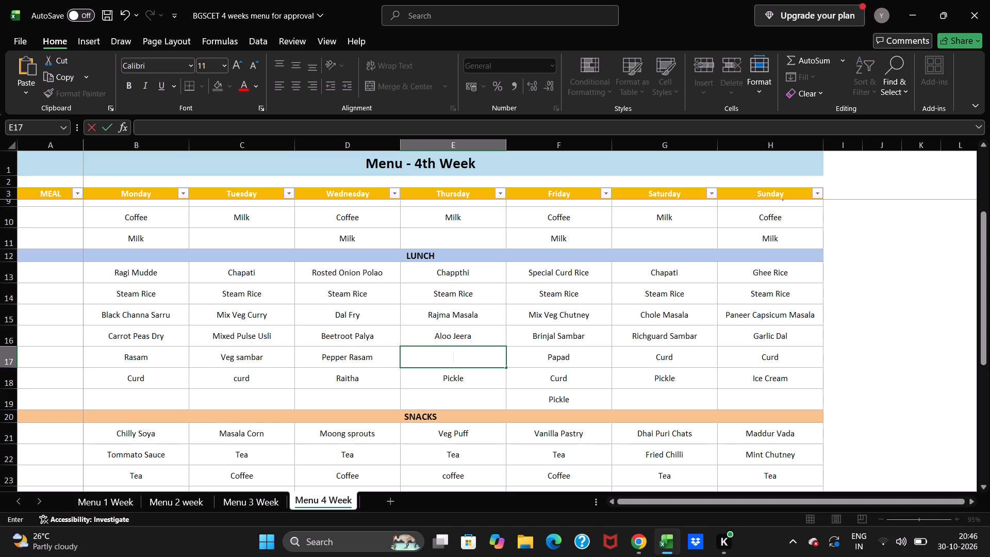
type("MIx")
key("space")
type("Veg Sambar")
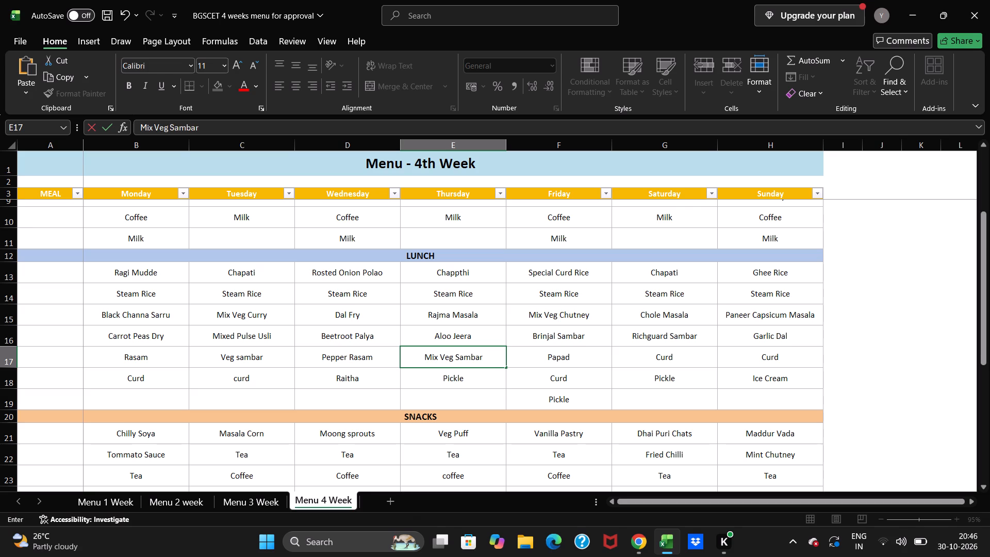
Replace Thursday's sixth lunch entry, cell E18, with "Curd".
left_click(475, 379)
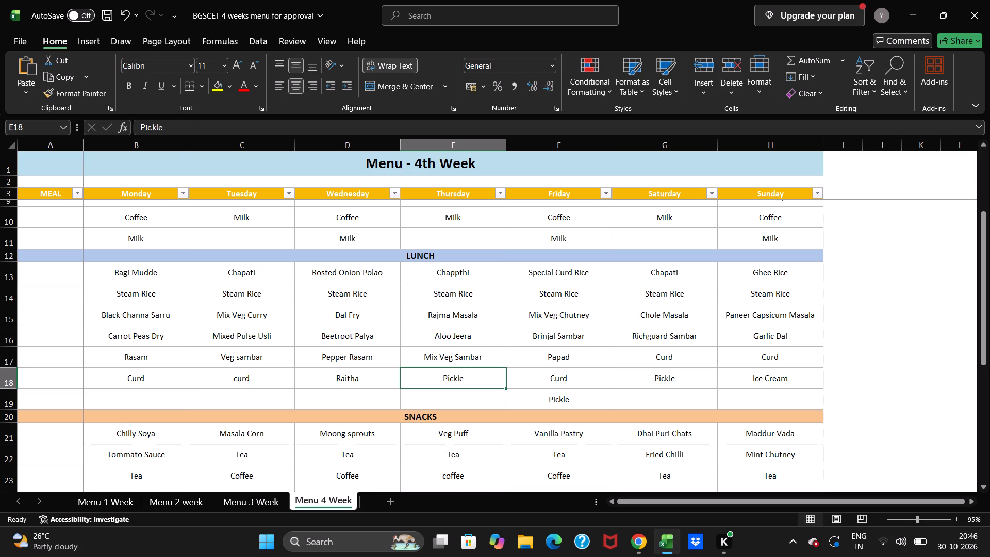
key("BackSpace")
key("BackSpace")
key("BackSpace")
type("Curd")
key("space")
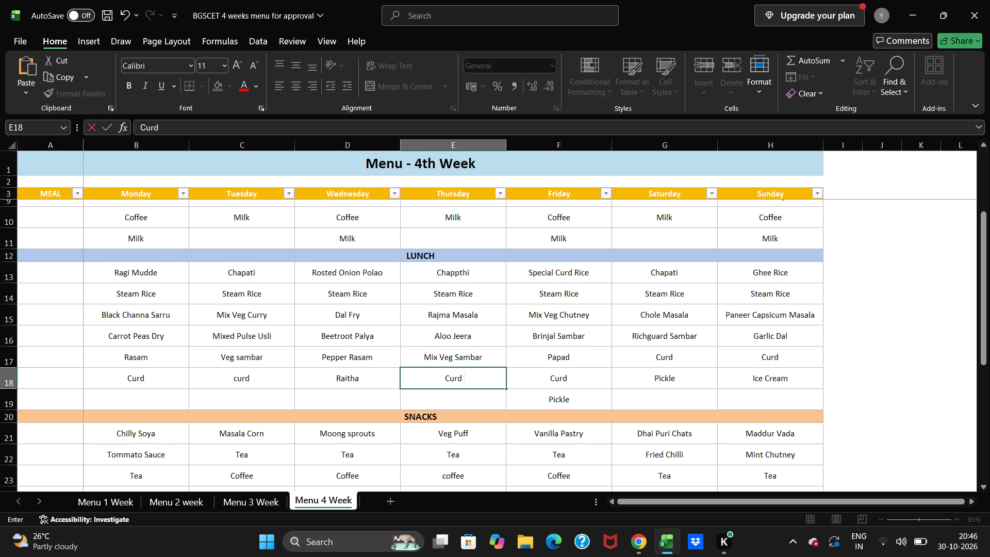
Replace Friday's first lunch entry, cell F13, with "Bhature".
left_click(592, 276)
key("BackSpace")
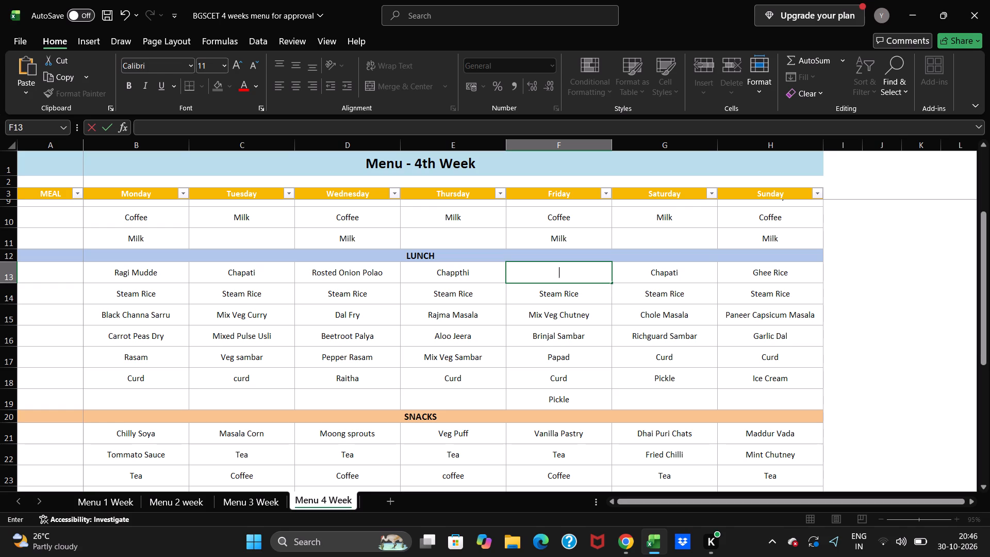
type("Bh")
type("ar")
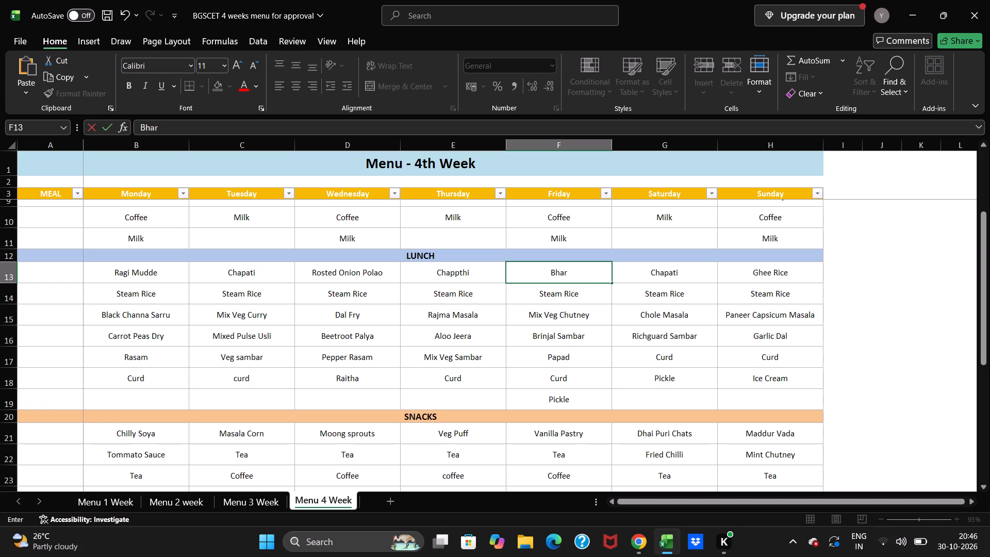
key("BackSpace")
type("ture")
Replace Friday's third lunch entry, cell F15, with "Veg Saagu".
left_click(592, 312)
key("BackSpace")
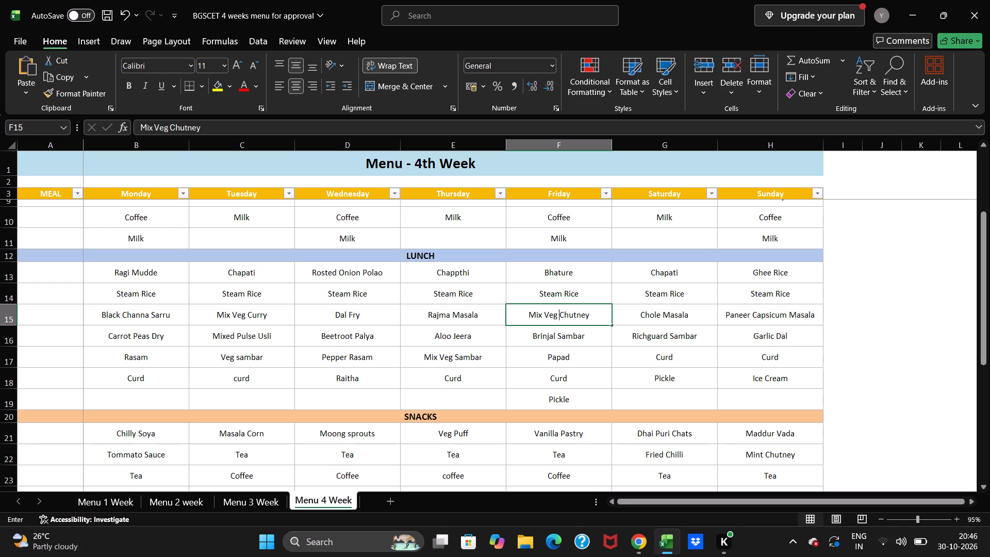
key("BackSpace")
key("BackSpace")
key("BackSpace")
type("Veg")
key("space")
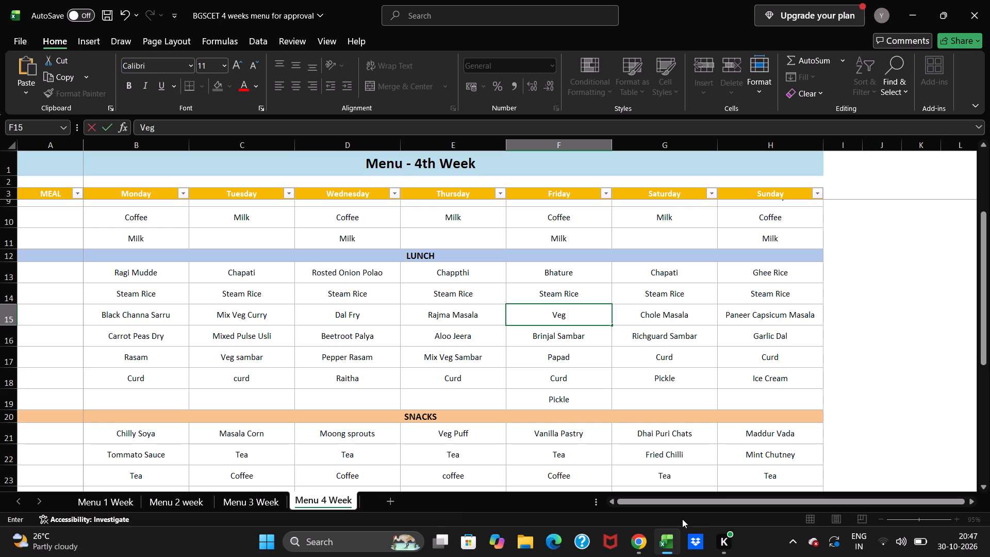
type("Sagg")
key("BackSpace")
type("agi")
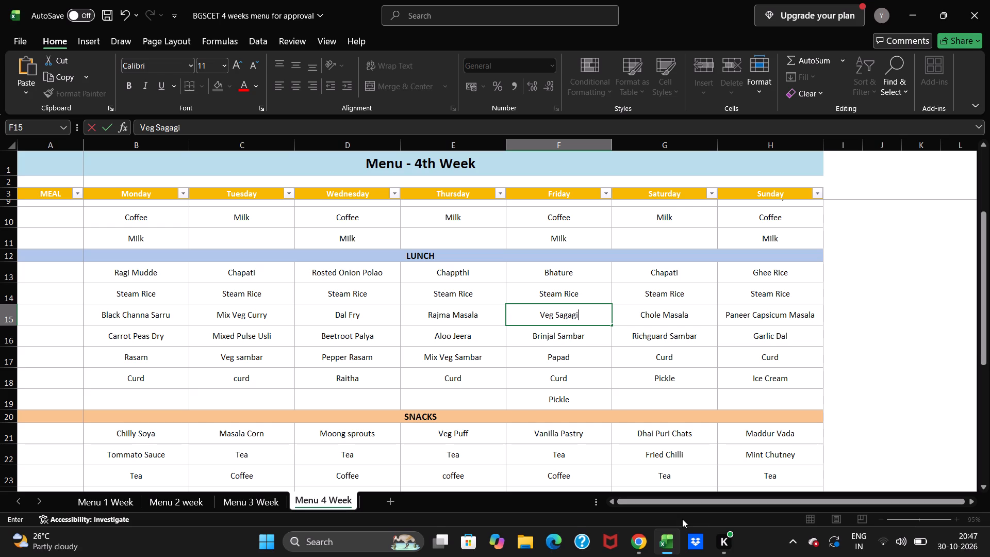
key("BackSpace")
key("u")
key("BackSpace")
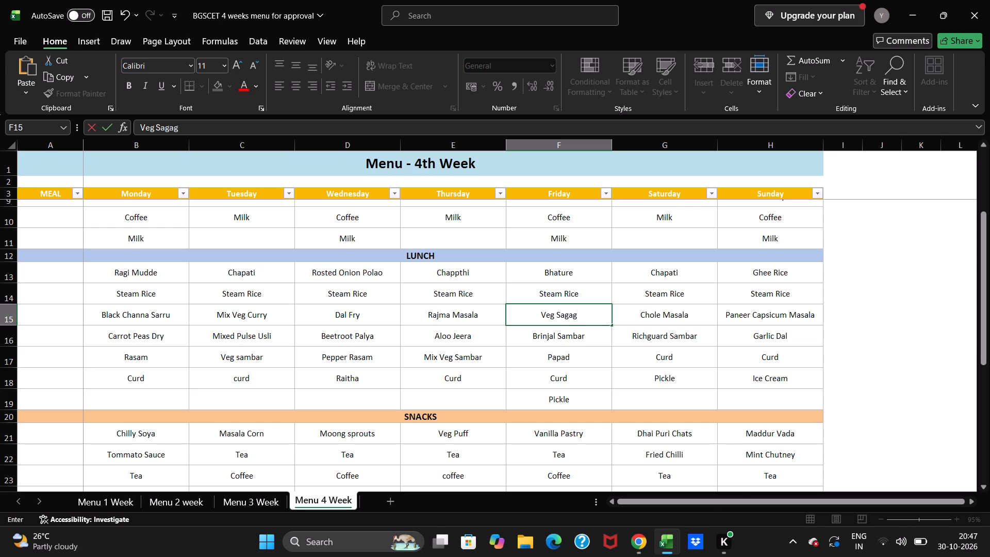
key("BackSpace")
key("BackSpace")
key("BackSpace")
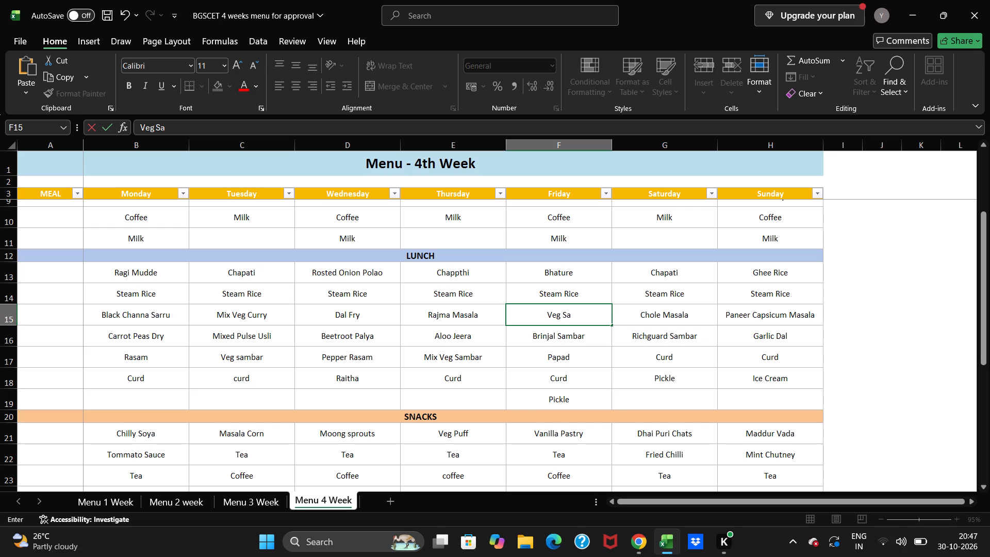
type("agu")
Switch to the Spotify page in Chrome, pause the playing song, and return to the menu workbook in Excel.
left_click(632, 538)
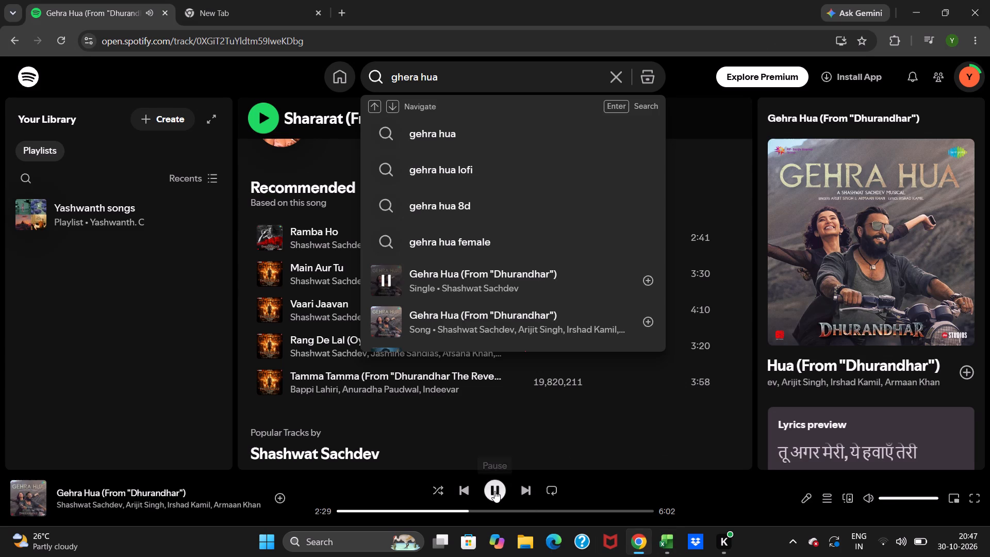
left_click(494, 491)
left_click(666, 538)
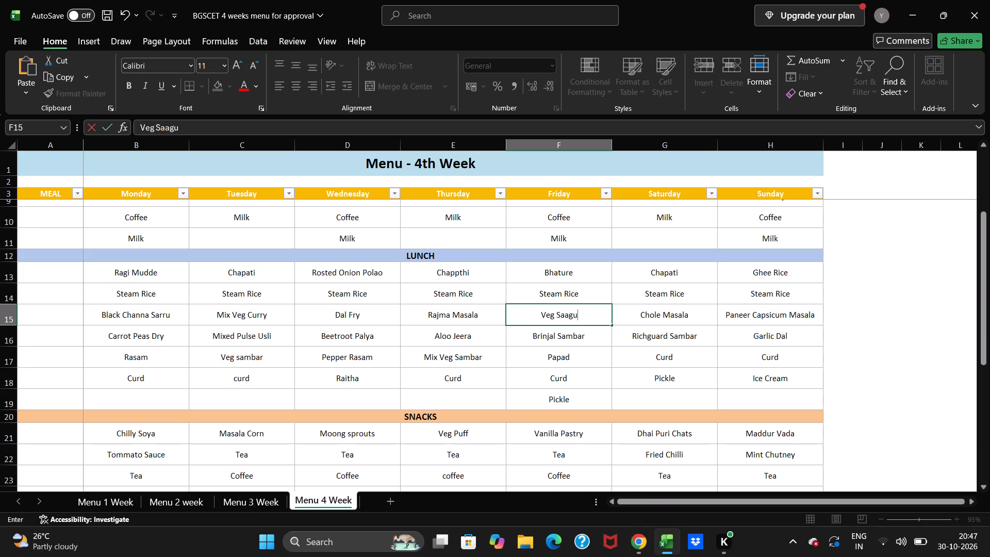
Replace Friday's fourth lunch entry, cell F16, with "Long Beans Poriyal".
left_click(597, 345)
key("BackSpace")
key("BackSpace")
key("BackSpace")
key("BackSpace")
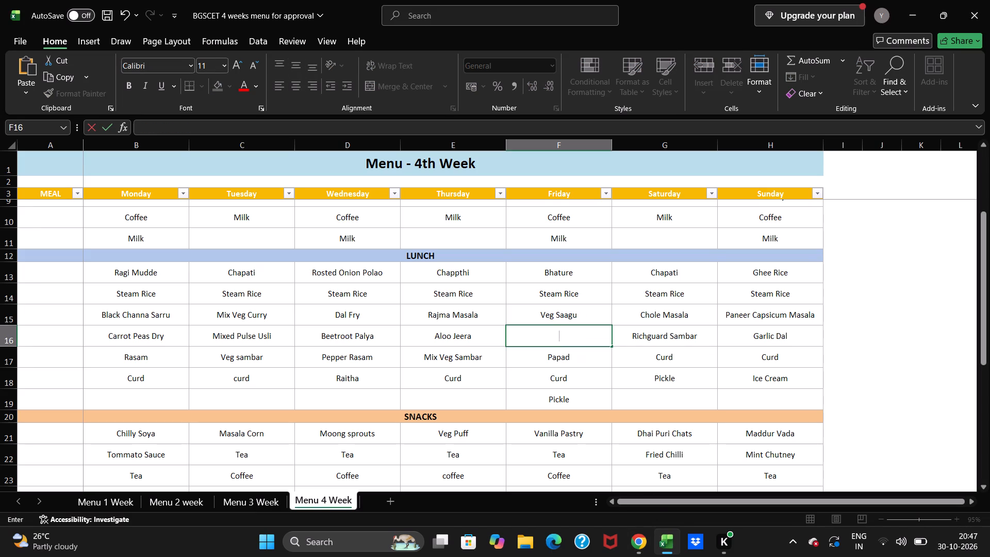
type("Long bean")
key("BackSpace")
key("BackSpace")
key("BackSpace")
key("BackSpace")
type("Bea")
type("ns")
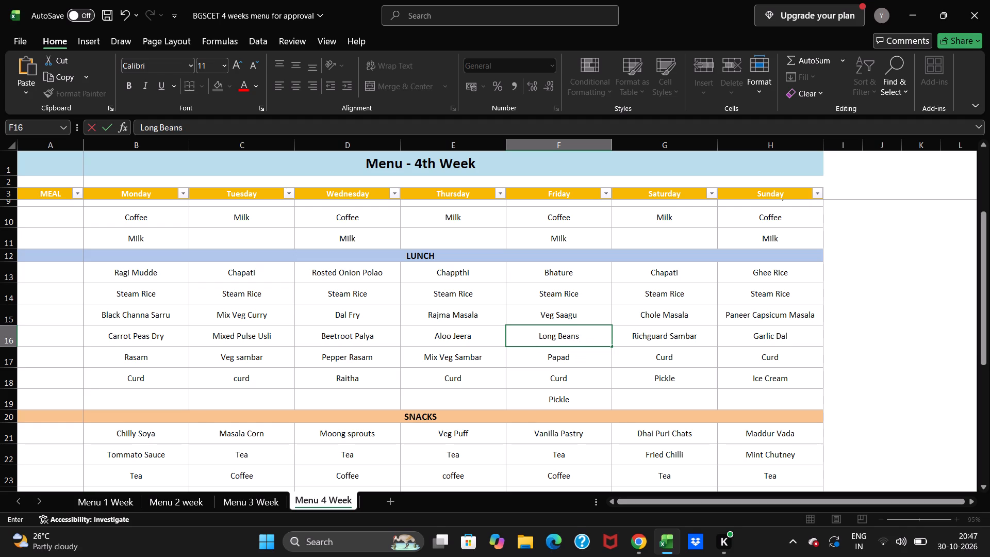
key("space")
type("po")
key("BackSpace")
key("BackSpace")
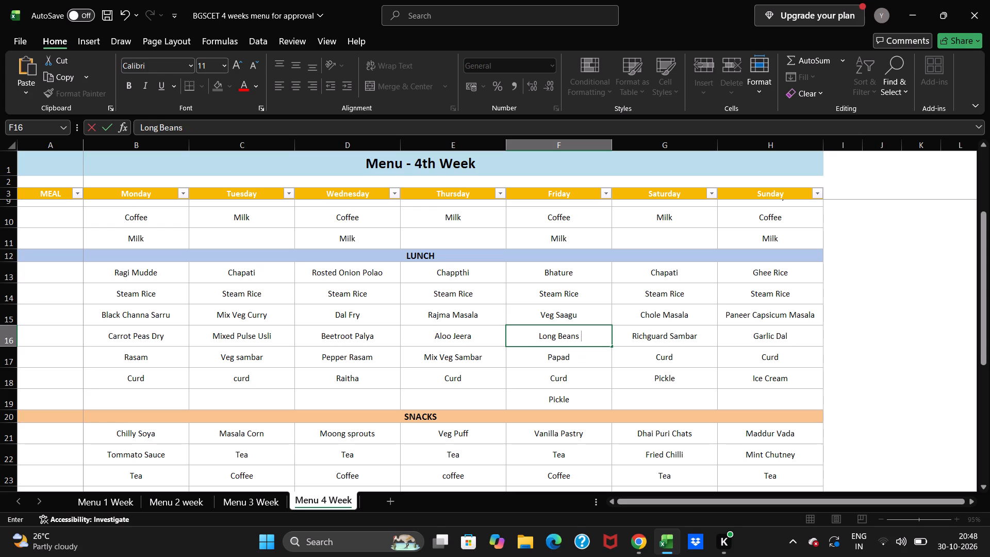
type("Po")
type("riya")
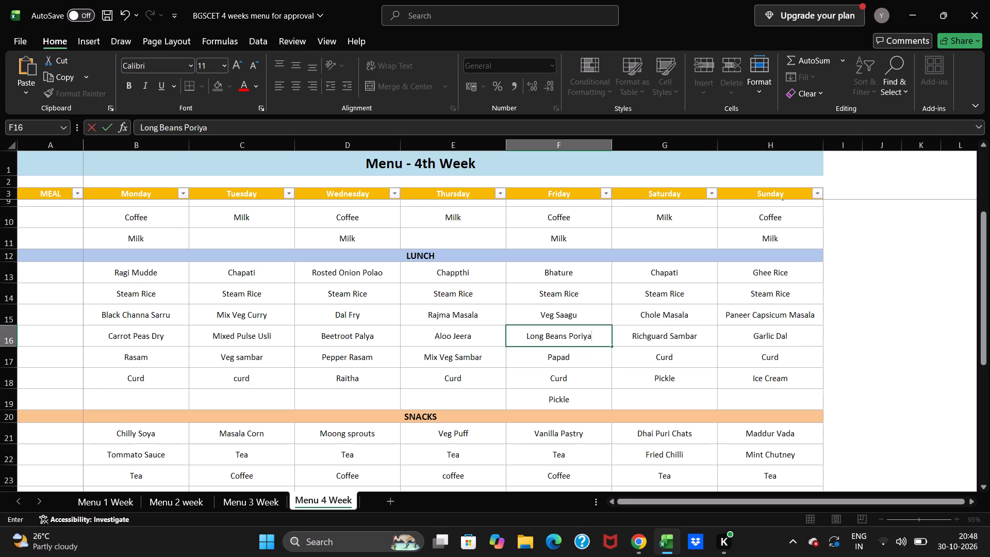
key("l")
Replace Friday's fifth lunch entry, cell F17, with "Manglore cucumber Sambar".
left_click(590, 360)
key("BackSpace")
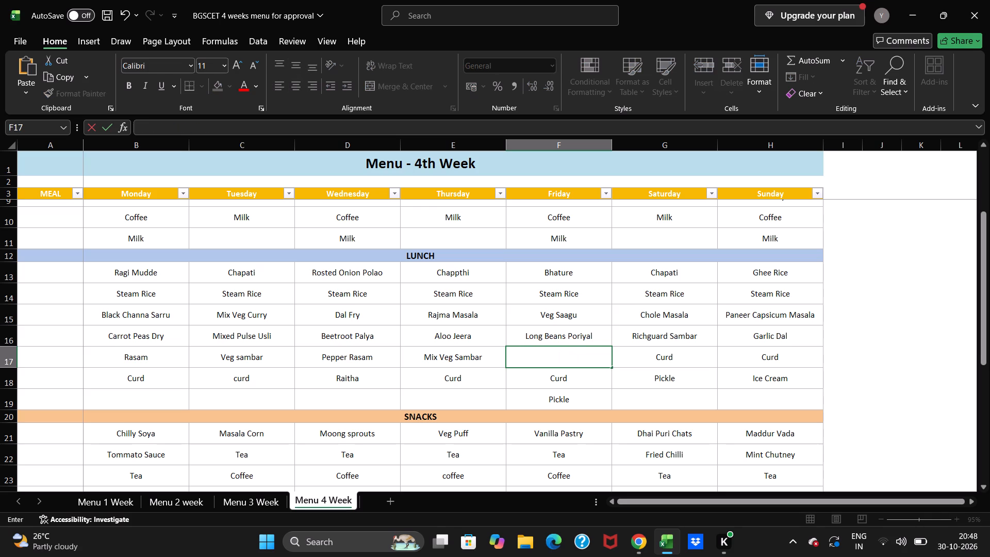
type("Man")
type("go")
key("BackSpace")
type("lo")
type("re")
key("space")
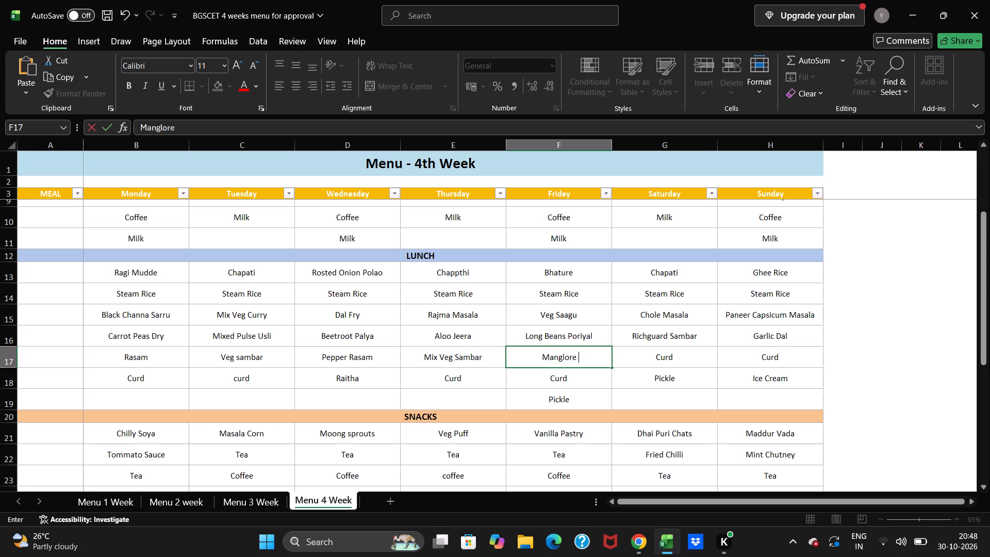
key("c")
type("ucu")
type("mber")
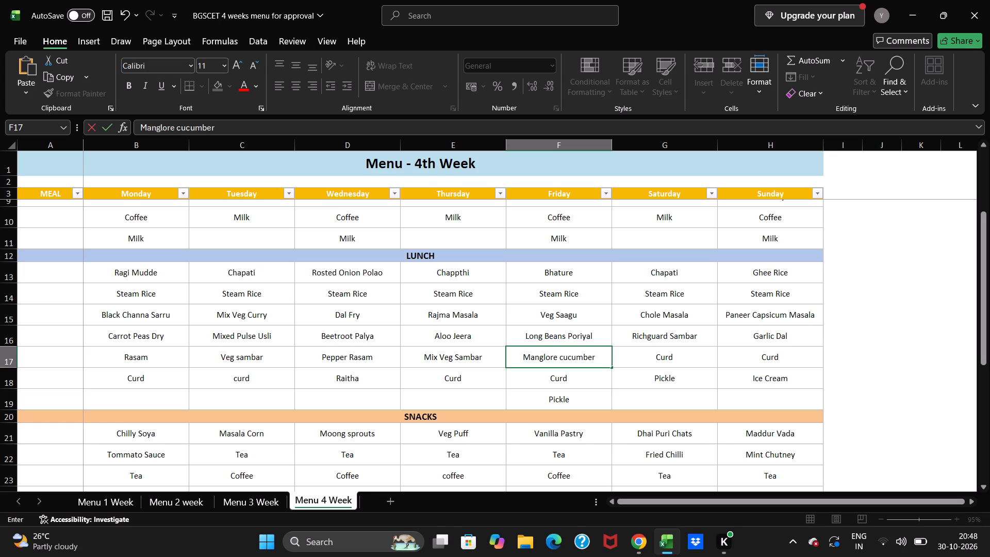
key("space")
type("Sambar")
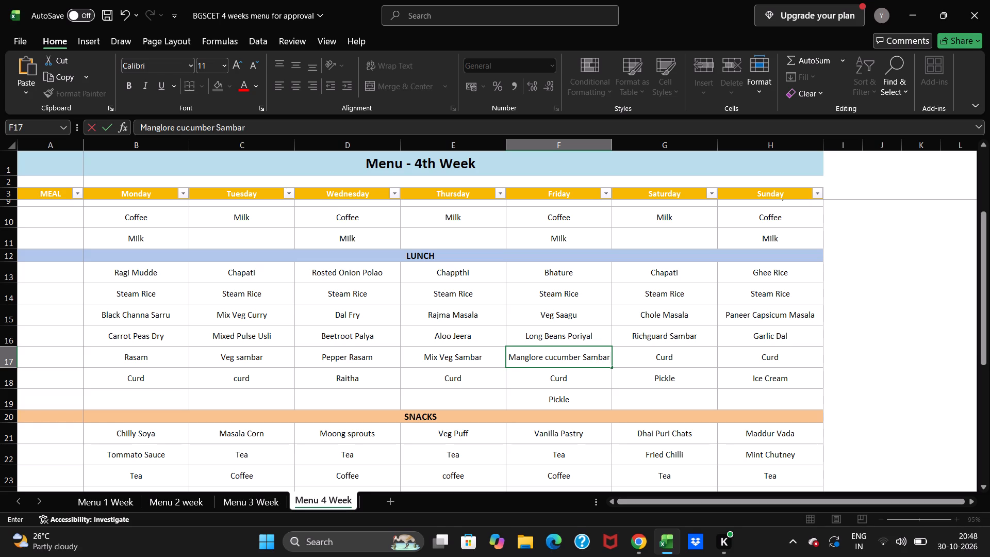
Clear Friday's seventh lunch entry, cell F19.
left_click(593, 378)
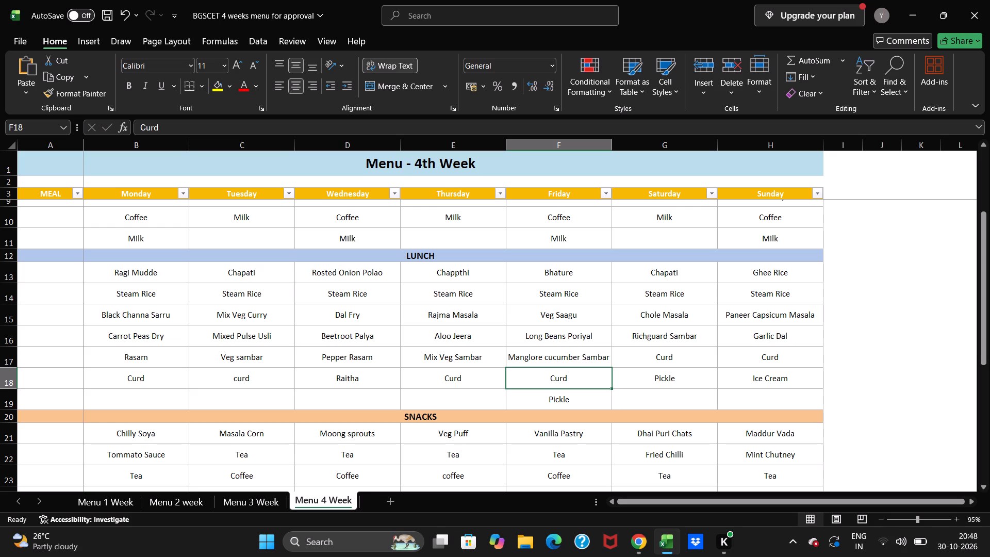
left_click(589, 400)
key("BackSpace")
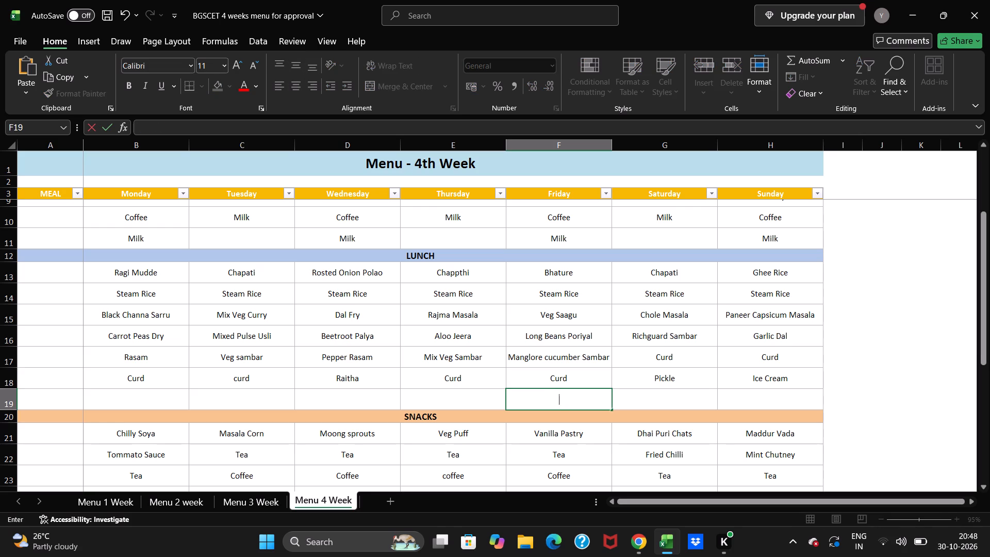
Replace Saturday's first lunch entry, cell G13, with "Ragi Mudde".
left_click(696, 276)
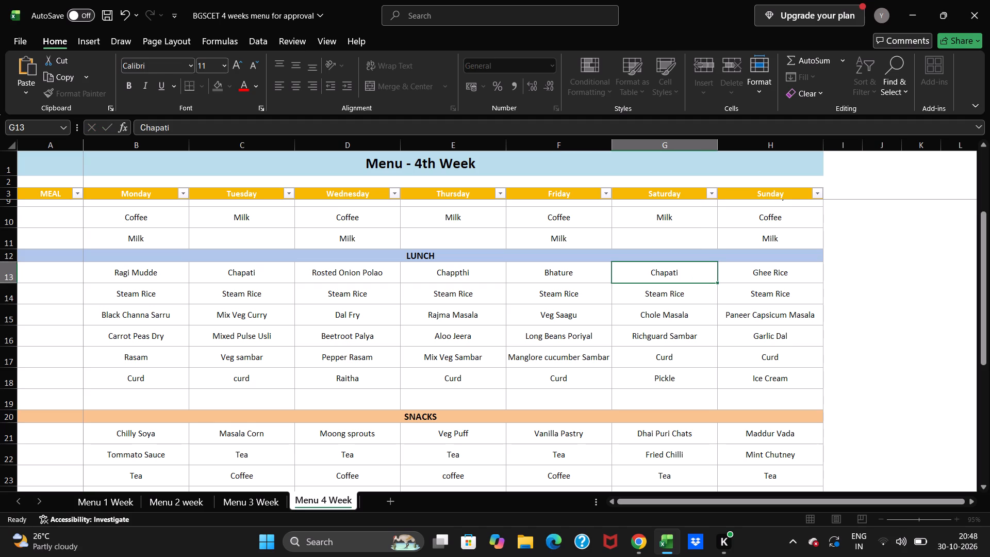
key("BackSpace")
key("shift+r")
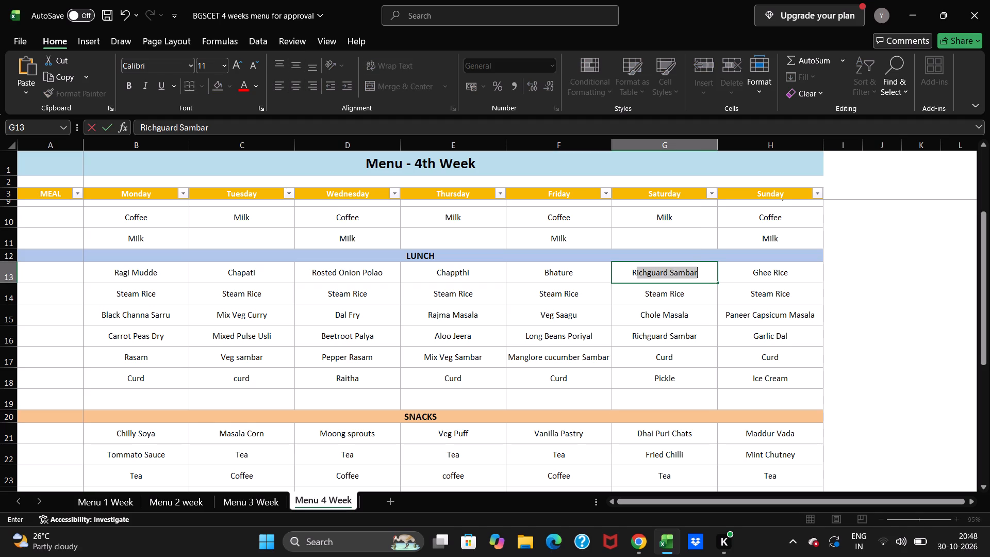
type("agg")
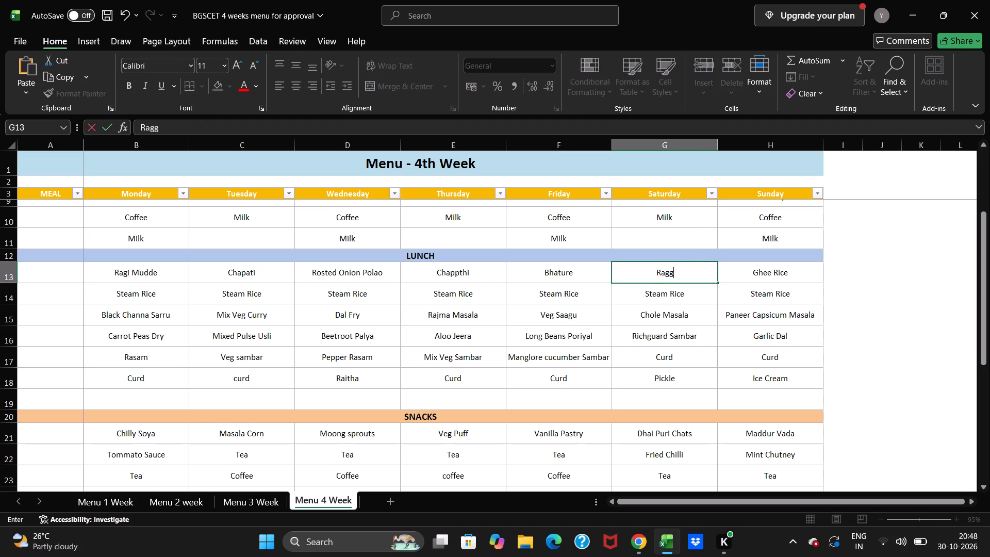
key("BackSpace")
type("i Mu")
type("dde")
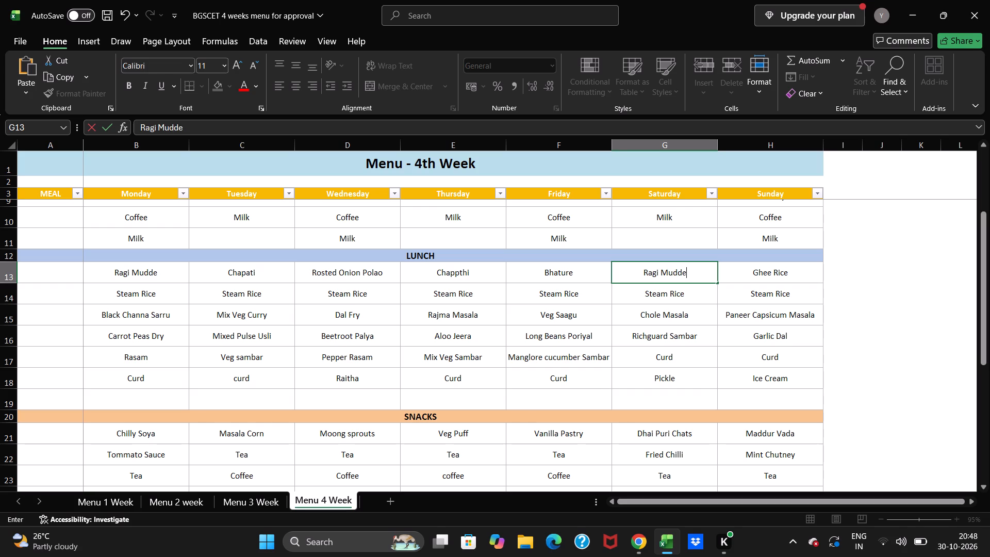
Replace Saturday's third lunch entry, cell G15, with "Mix Veg Kosambari".
left_click(689, 314)
key("BackSpace")
key("BackSpace")
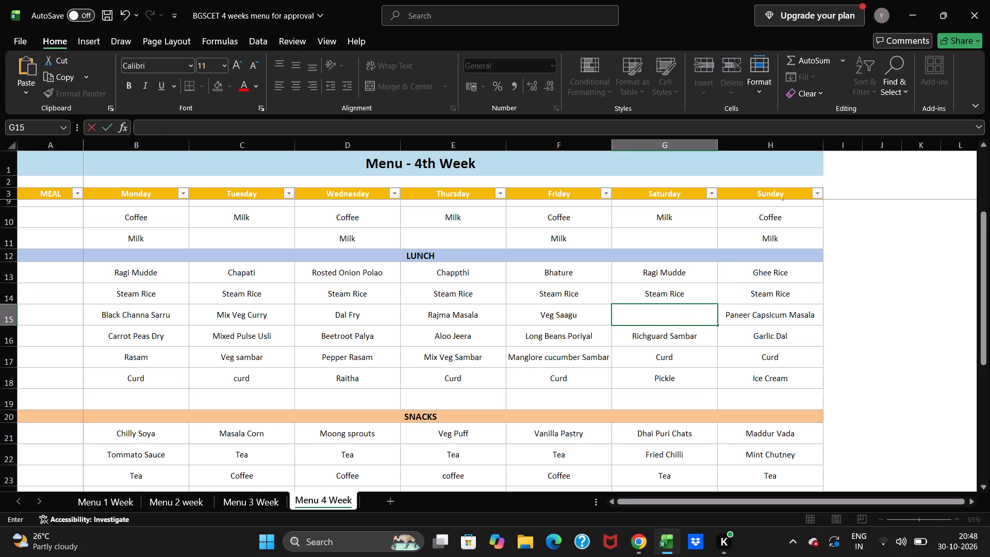
type("Mix")
key("space")
type("veg")
key("space")
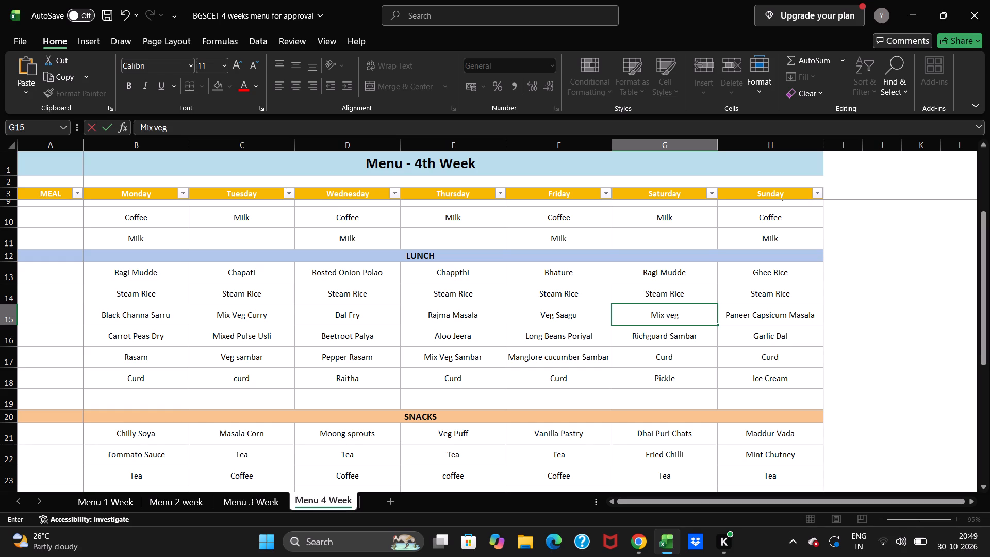
key("BackSpace")
key("BackSpace")
key("BackSpace")
key("BackSpace")
key("shift+v")
type("eg Koss")
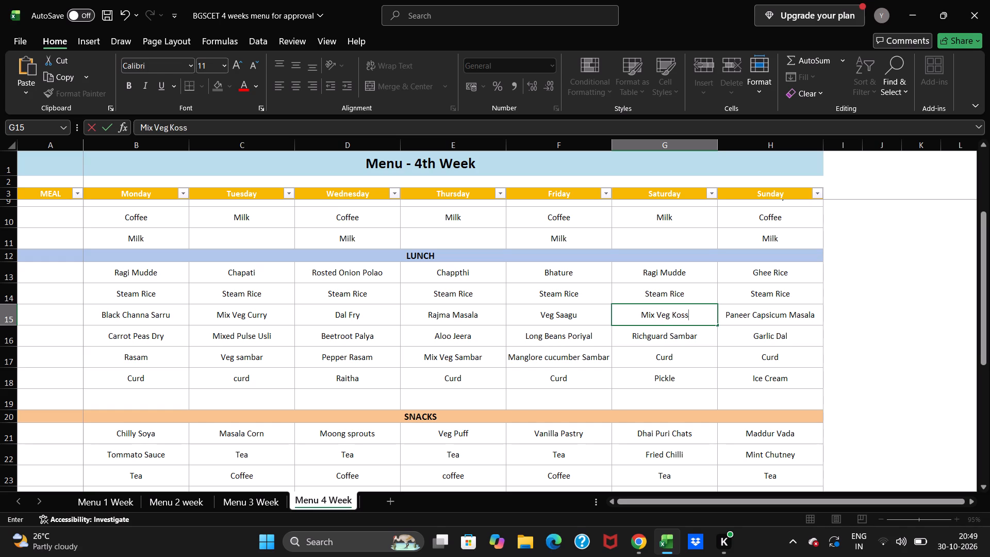
key("BackSpace")
type("an")
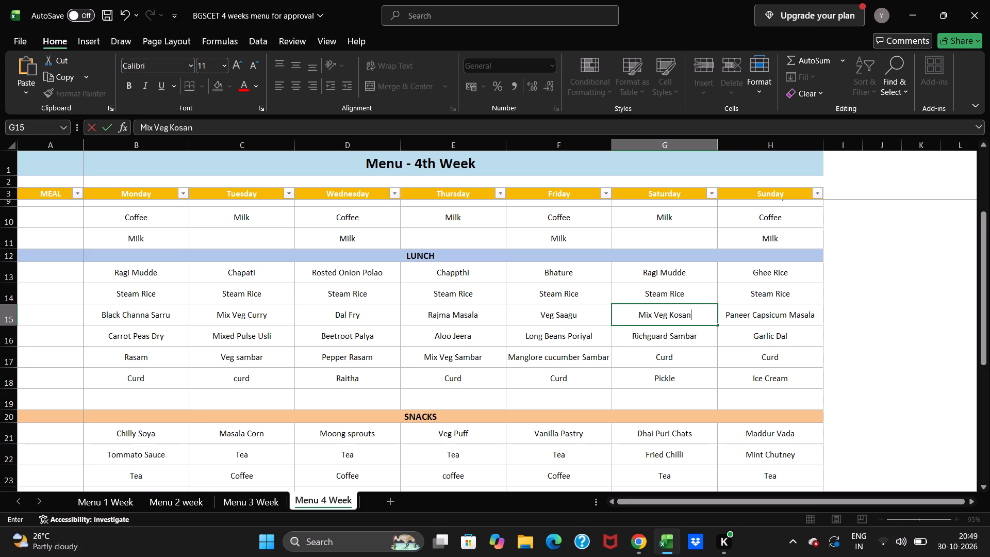
key("BackSpace")
type("mbar")
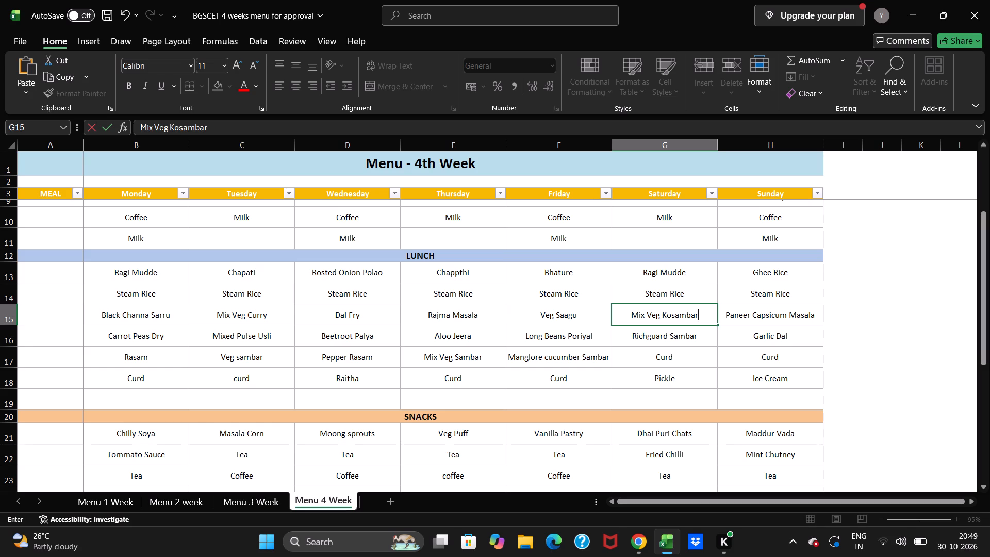
key("i")
Replace Saturday's fourth lunch entry, cell G16, with "Horse Gram Bassaru".
left_click(696, 342)
key("bracketright")
key("BackSpace")
key("BackSpace")
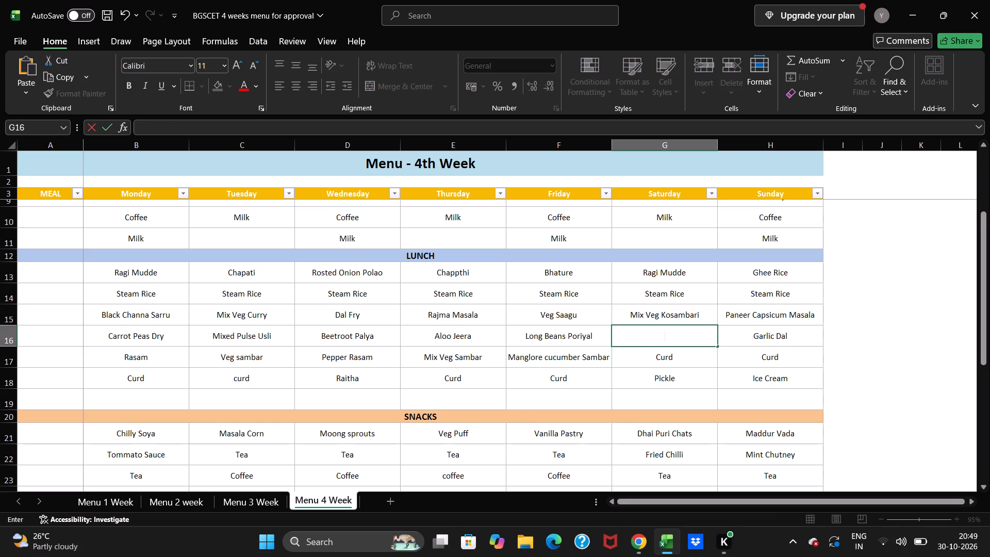
key("h")
key("BackSpace")
type("Horse")
key("space")
type("Grw")
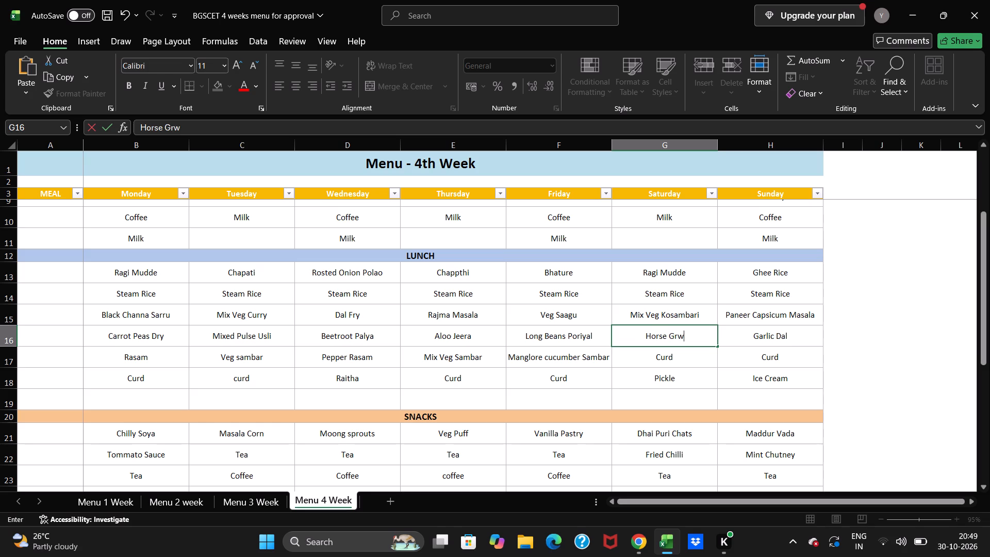
key("BackSpace")
type("am")
key("space")
type("Bass")
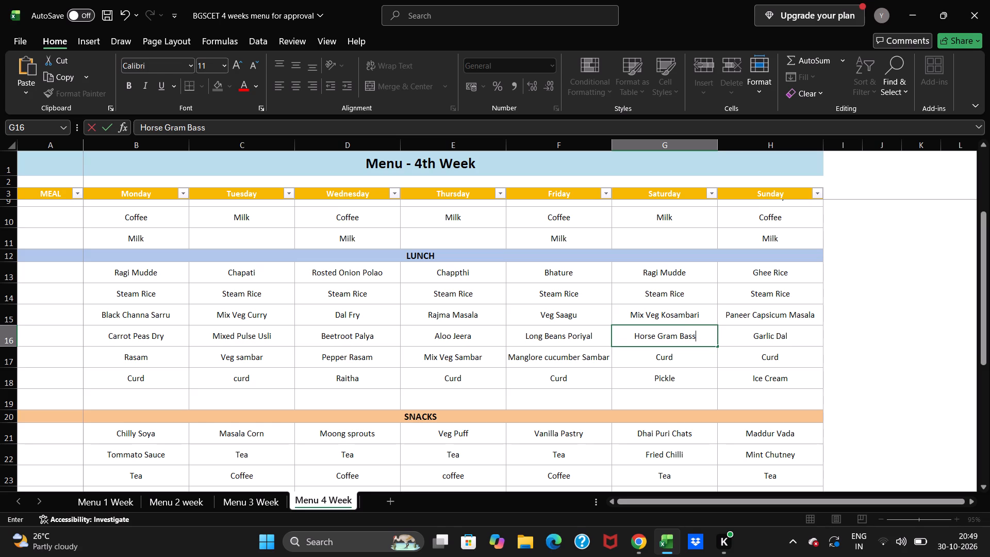
type("aru")
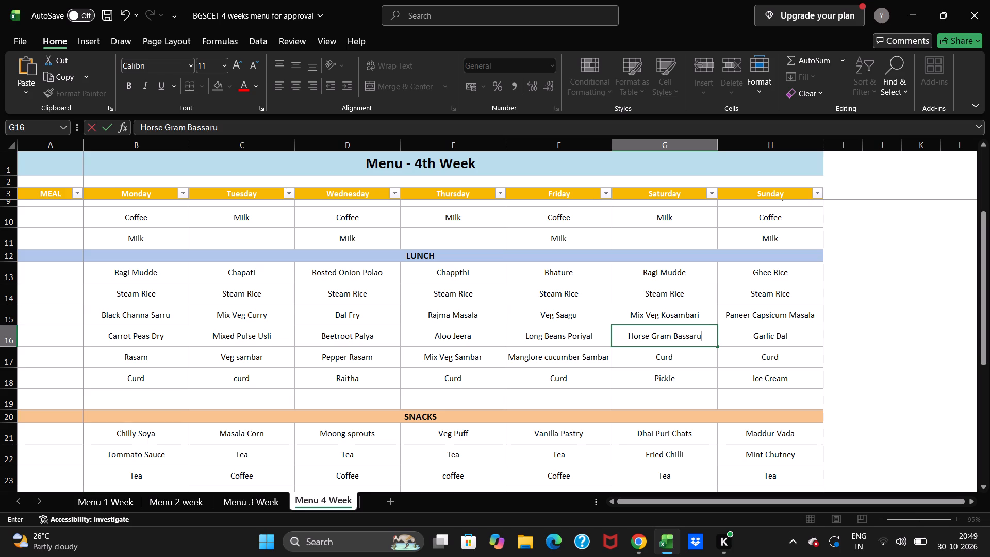
Clear Saturday's sixth lunch entry, cell G18.
left_click(699, 377)
key("BackSpace")
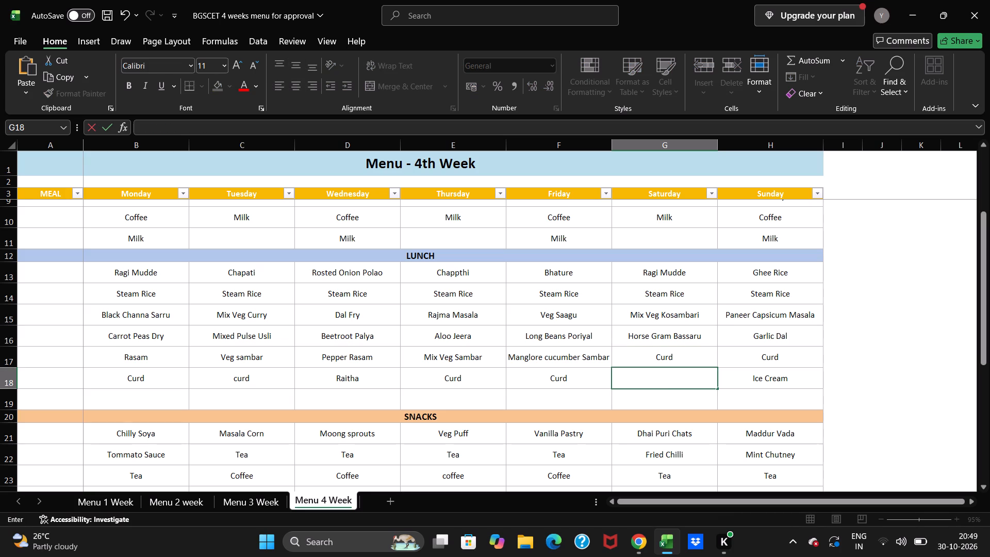
Replace Sunday's first lunch entry, cell H13, with "Veg Biriyani".
left_click(800, 278)
key("BackSpace")
key("BackSpace")
key("BackSpace")
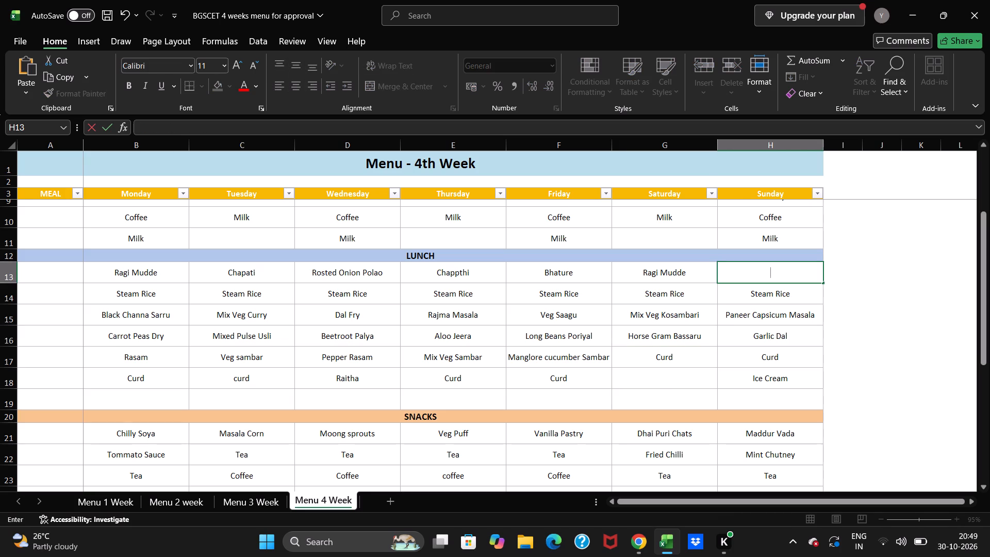
type("Veg")
key("space")
type("Bir")
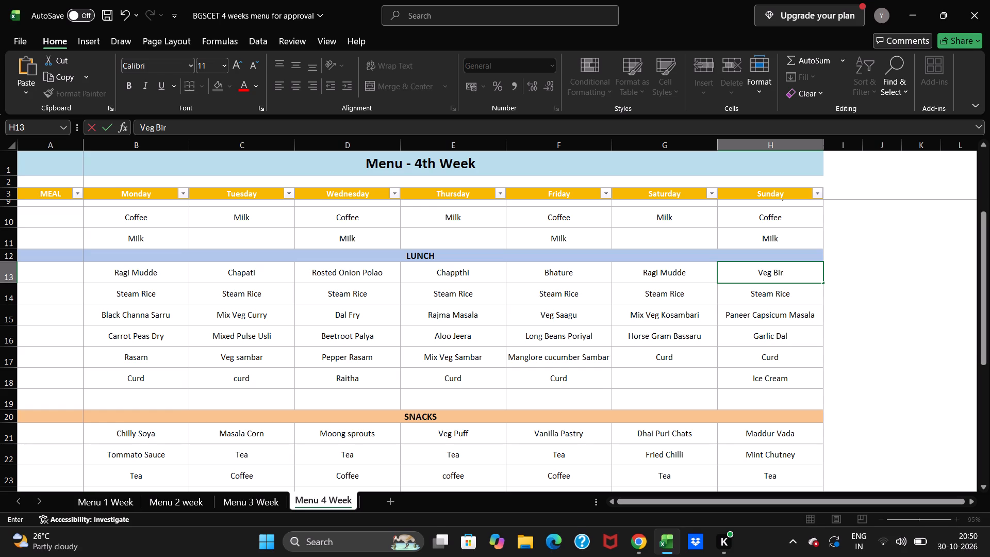
type("it")
key("BackSpace")
type("yani")
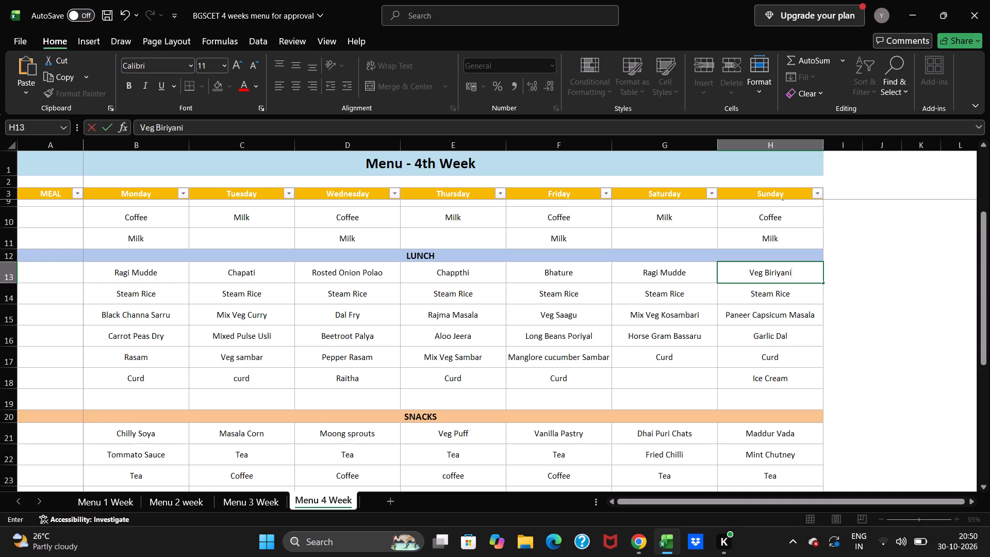
Replace Sunday's third lunch entry, cell H15, with "Raitha".
left_click(814, 320)
key("BackSpace")
key("BackSpace")
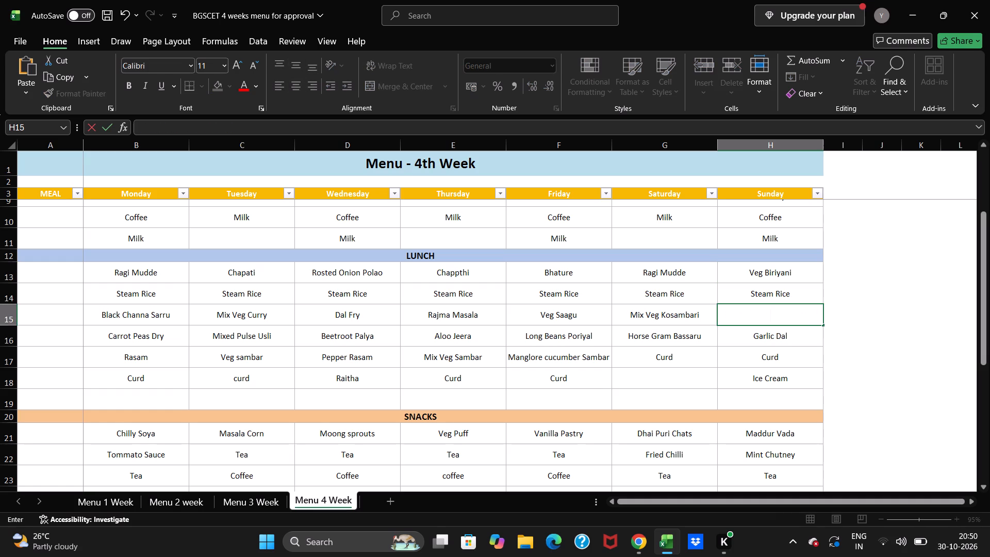
type("Ra")
type("itha")
Replace Sunday's fourth lunch entry, cell H16, with "Salad".
left_click(810, 343)
key("BackSpace")
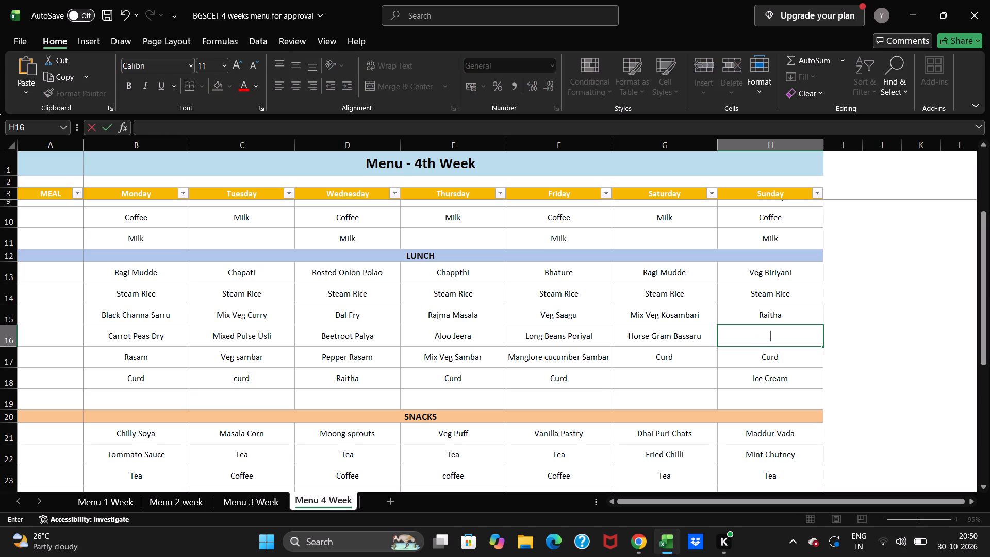
type("Sala")
key("d")
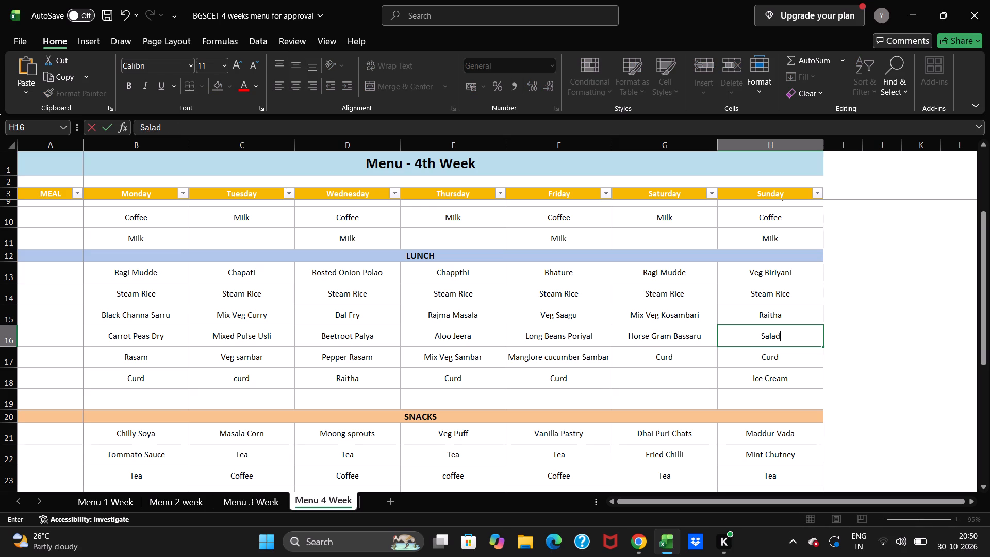
Replace Sunday's fifth lunch entry, cell H17, with "Rasam".
left_click(810, 360)
key("BackSpace")
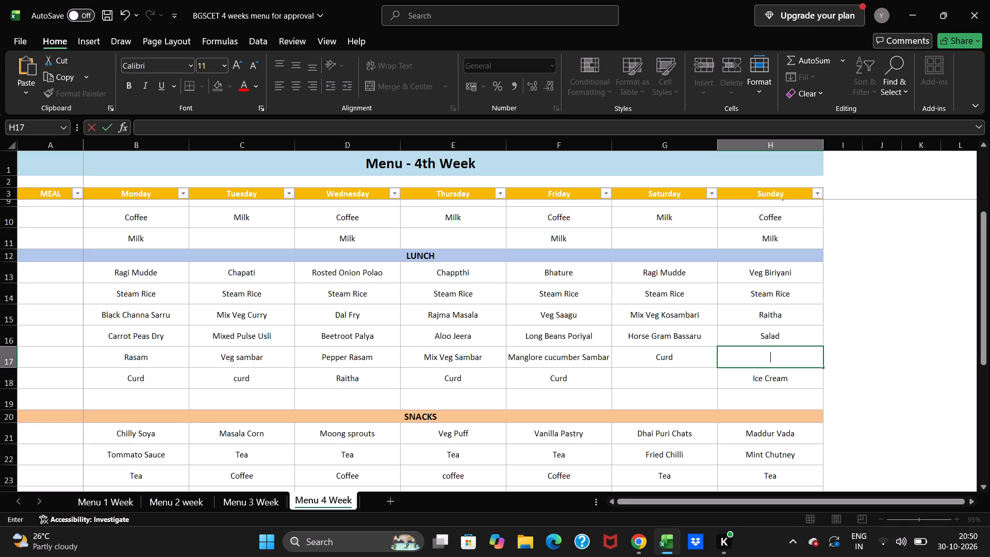
type("Rasam")
Change Monday's first dinner entry, cell B27, to "Jeera Chappathi".
scroll(781, 391, "down", 2)
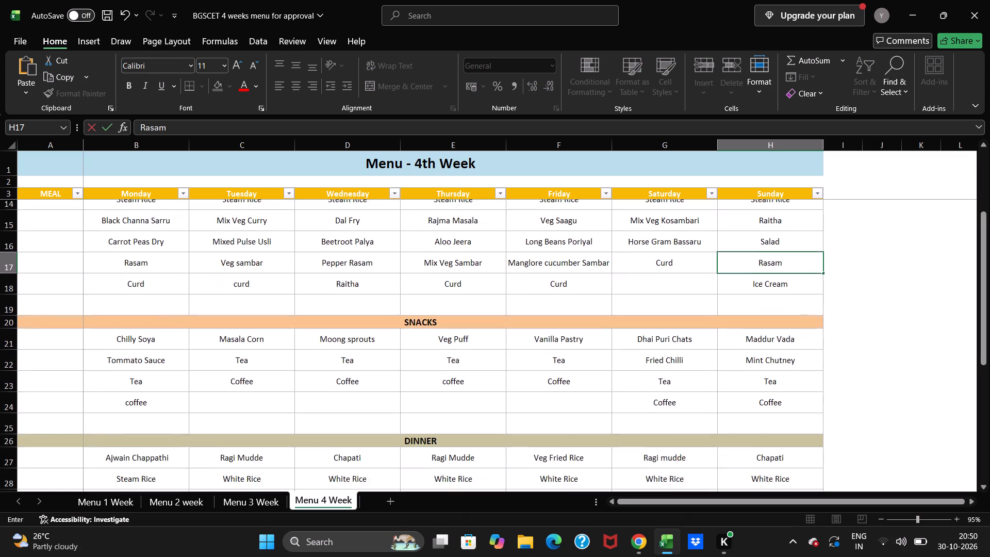
scroll(781, 391, "down", 1)
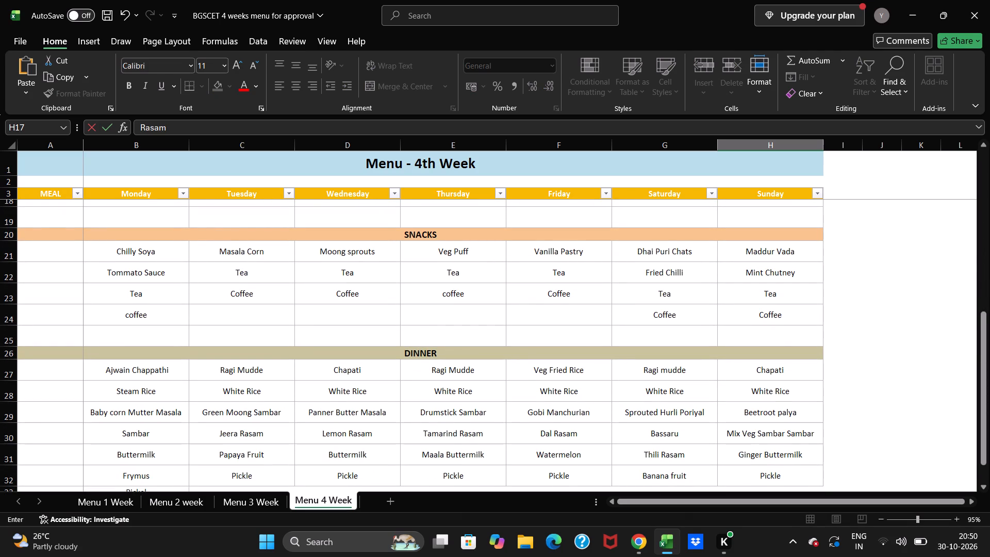
scroll(581, 433, "down", 2)
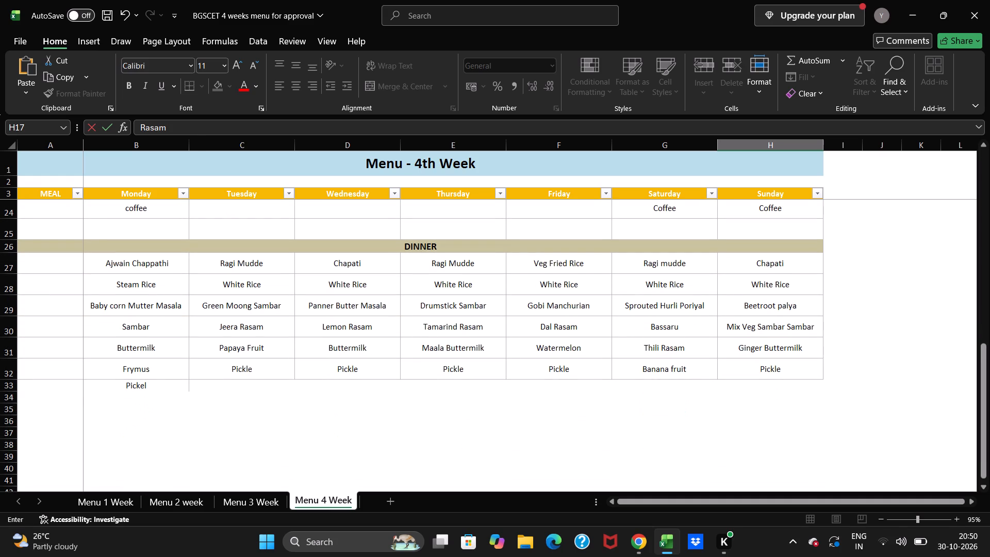
left_click(128, 267)
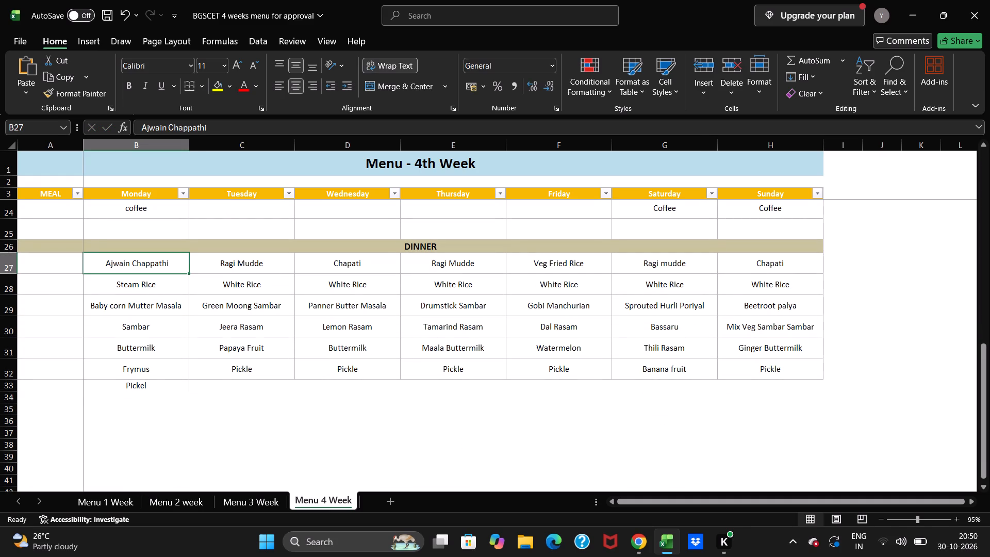
double_click(128, 267)
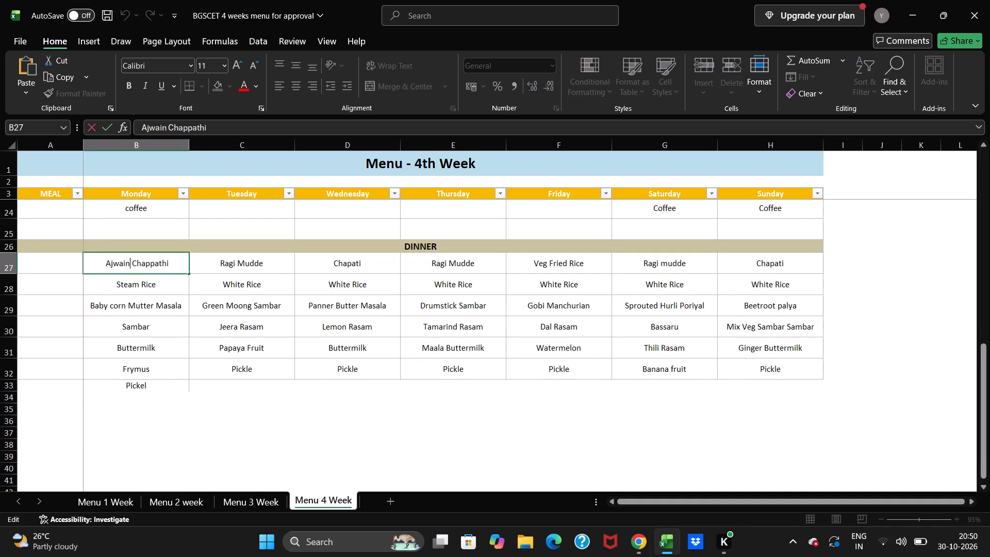
key("BackSpace")
key("BackSpace")
key("BackSpace")
key("BackSpace")
key("BackSpace")
key("BackSpace")
key("BackSpace")
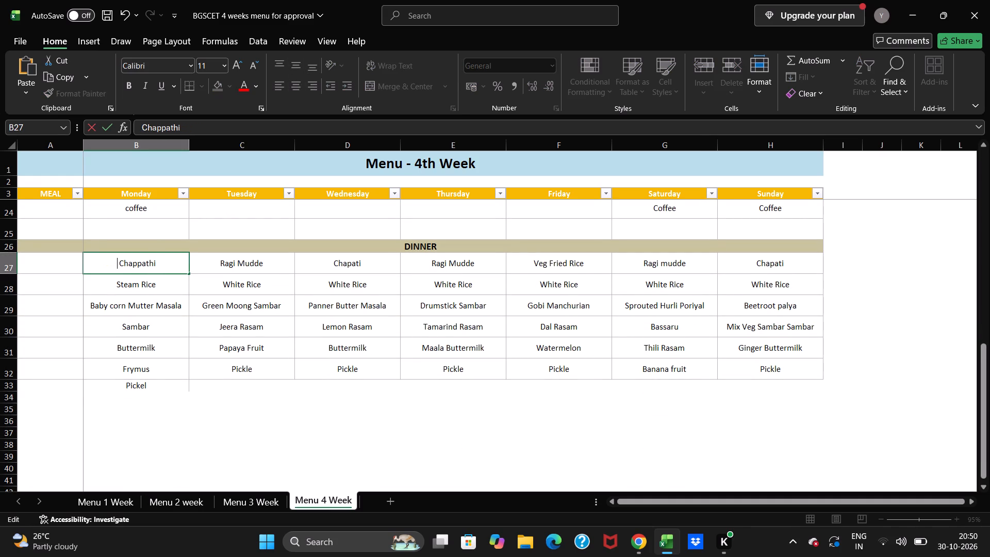
type("Jeera")
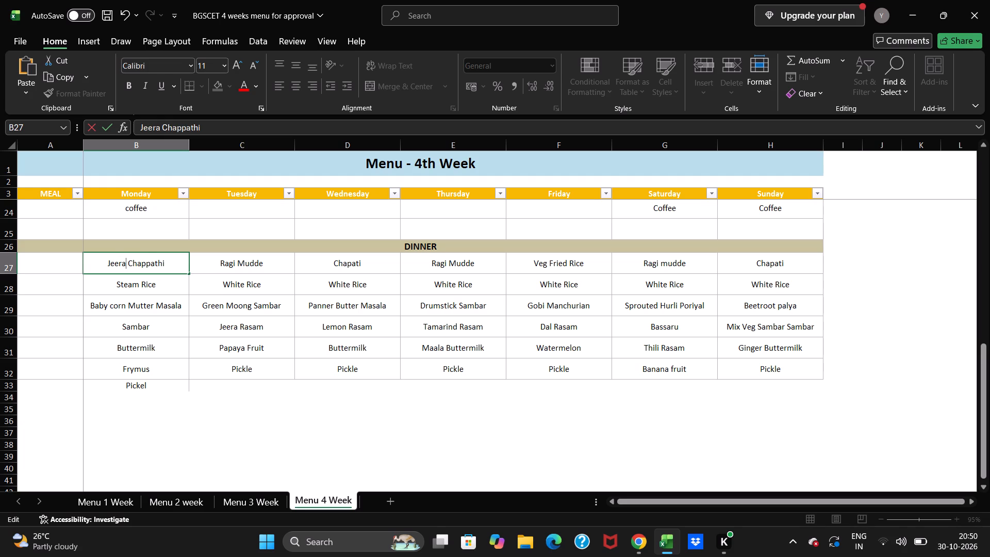
Replace Monday's third dinner entry, cell B29, with "Soya Capiscum Sambar".
left_click(177, 307)
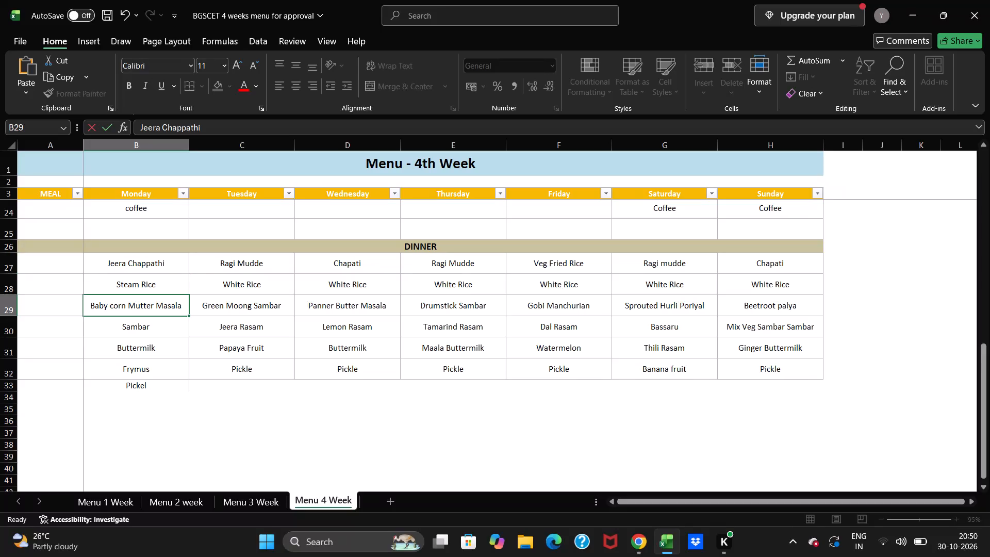
left_click(182, 309)
double_click(182, 309)
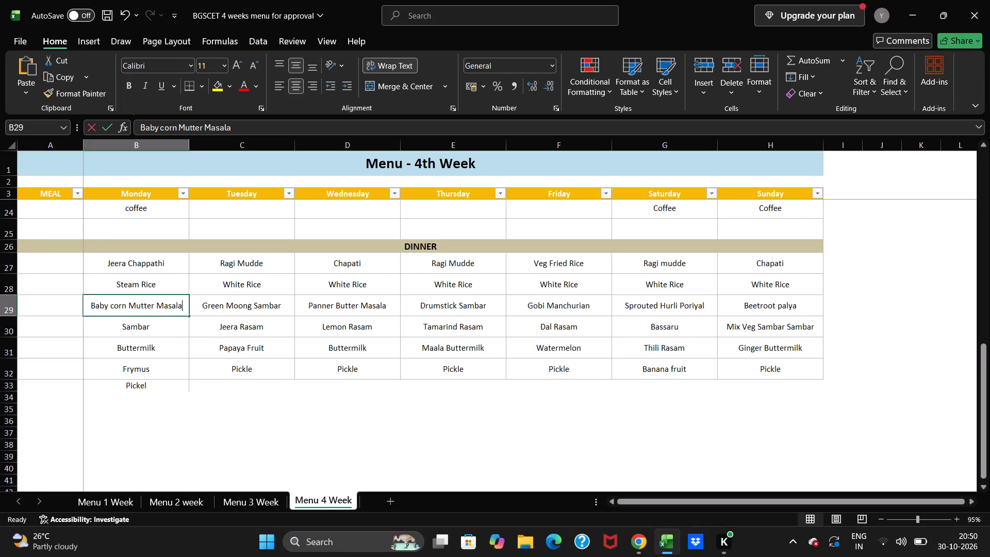
key("BackSpace")
key("BackSpace")
key("BackSpace")
key("BackSpace")
key("BackSpace")
key("BackSpace")
key("BackSpace")
key("BackSpace")
key("BackSpace")
key("BackSpace")
key("BackSpace")
key("BackSpace")
key("BackSpace")
key("BackSpace")
key("BackSpace")
key("BackSpace")
key("BackSpace")
key("BackSpace")
key("BackSpace")
key("BackSpace")
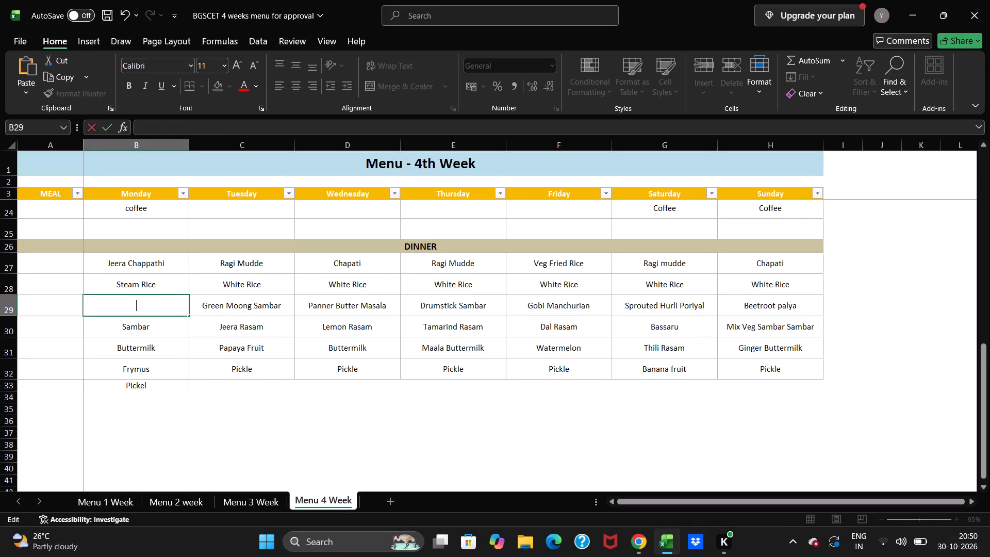
type("St")
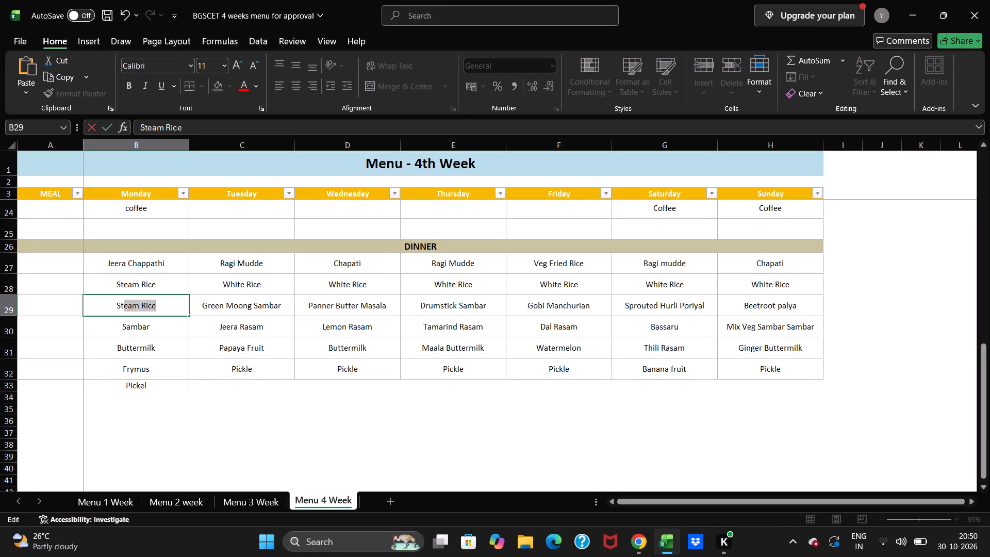
key("BackSpace")
key("BackSpace")
type("oya")
key("space")
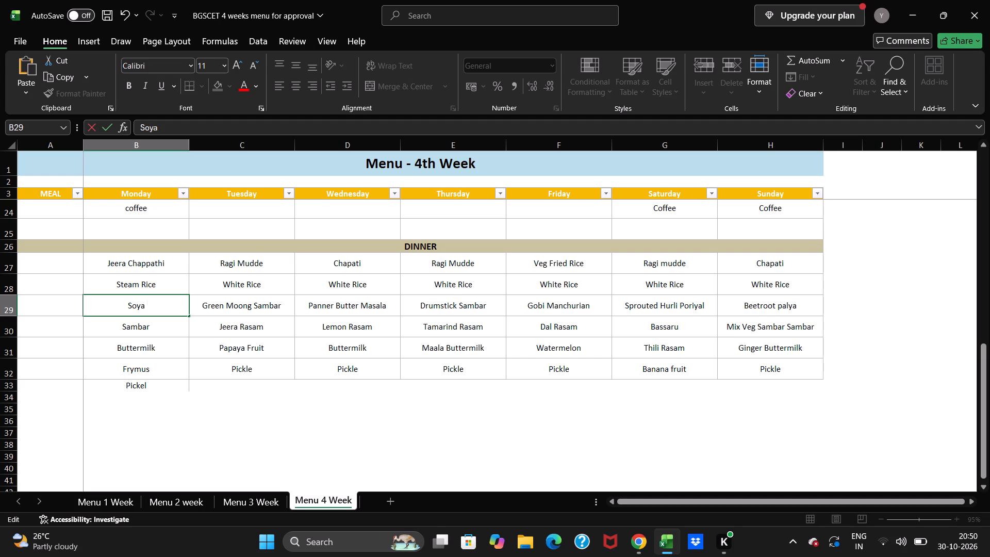
type("Capis")
type("cum")
key("space")
type("Sab")
key("BackSpace")
type("mbar")
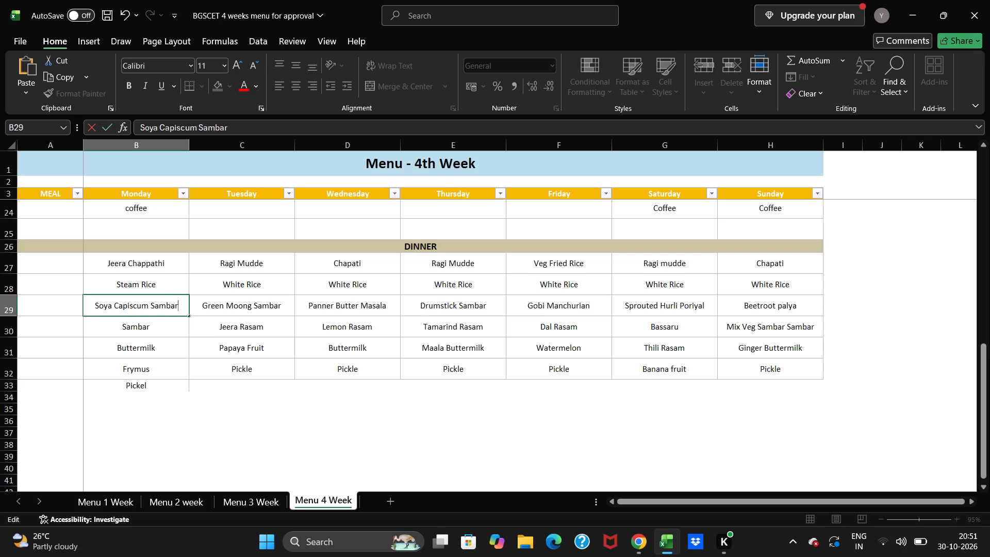
Change Monday's fifth dinner entry, cell B31, to "Chilli Buttermilk".
double_click(151, 350)
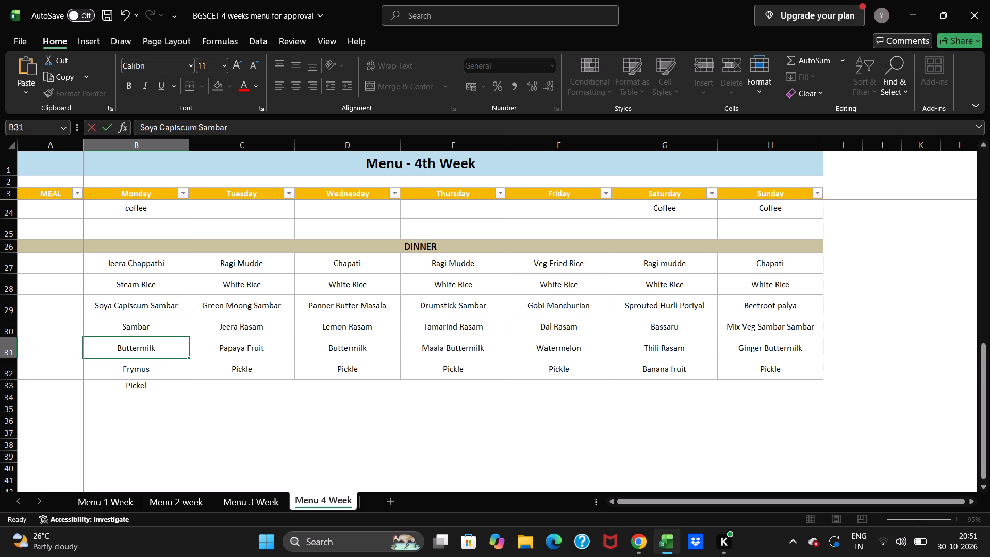
left_click(106, 346)
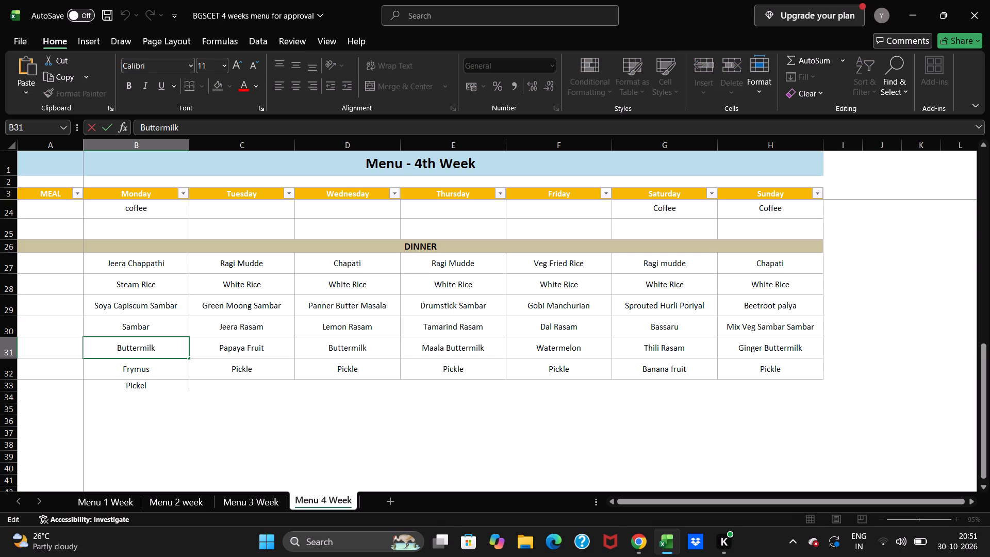
key("space")
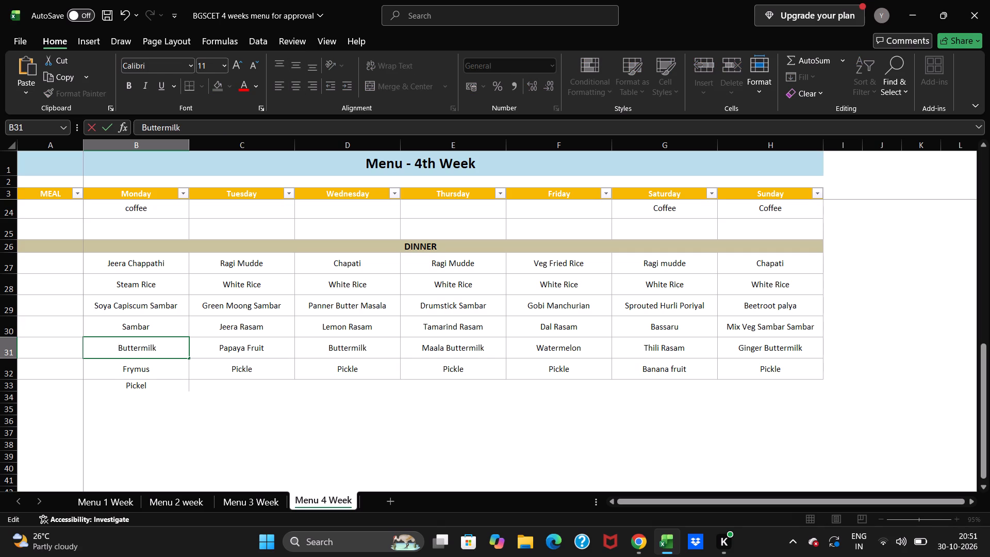
left_click(116, 348)
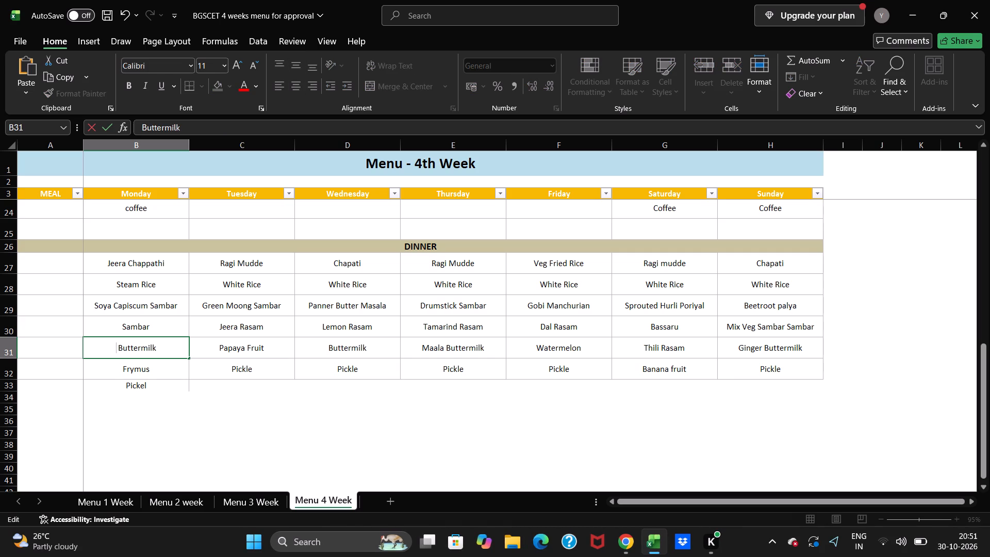
type("Ch")
type("illi")
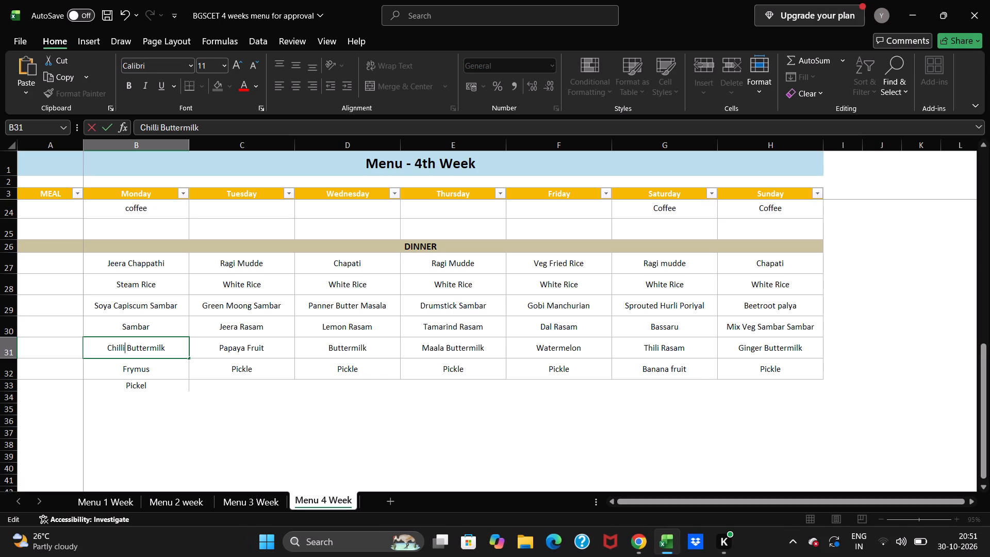
Clear Monday's last two dinner entries, cells B32 and B33.
left_click(150, 378)
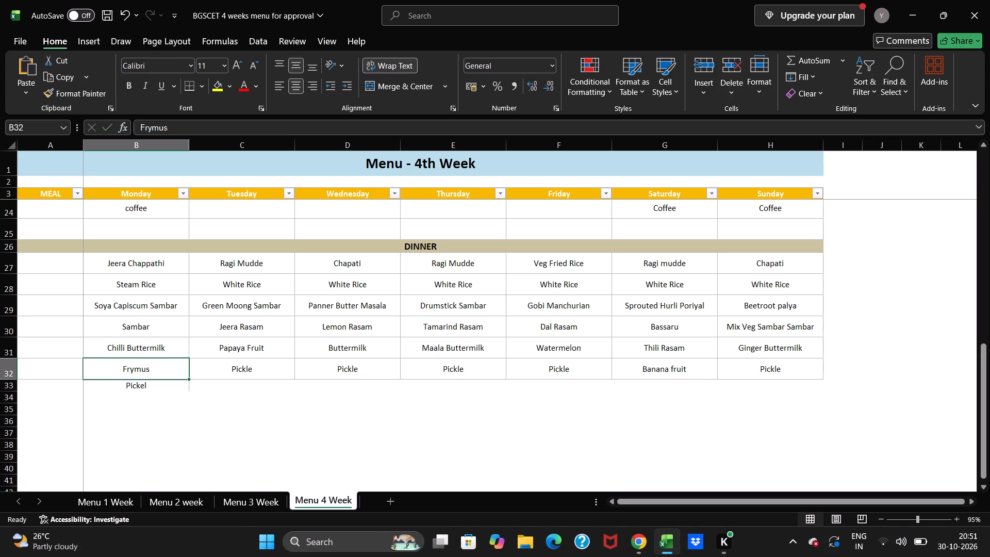
key("BackSpace")
left_click(148, 388)
key("BackSpace")
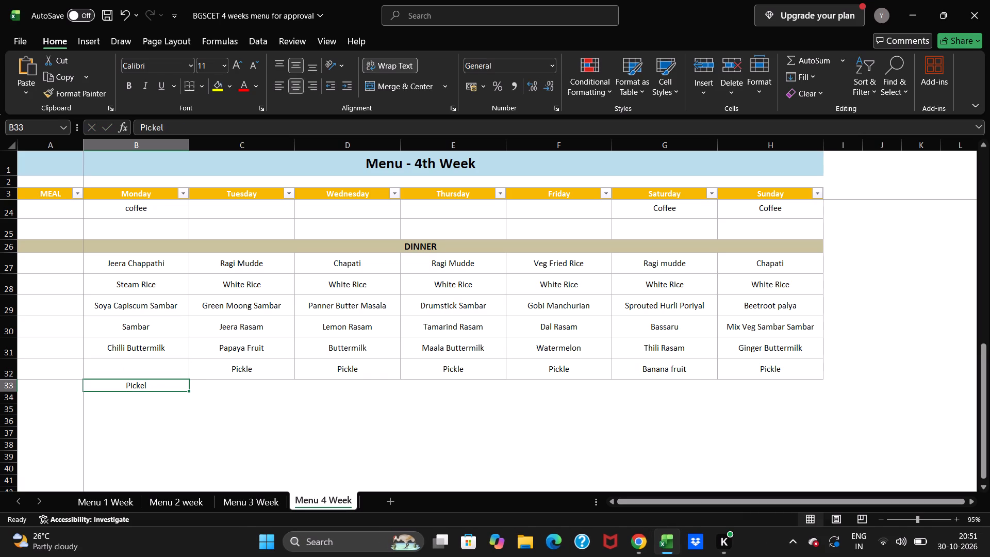
Enter "Banana" as Monday's sixth dinner entry in cell B32.
left_click(155, 361)
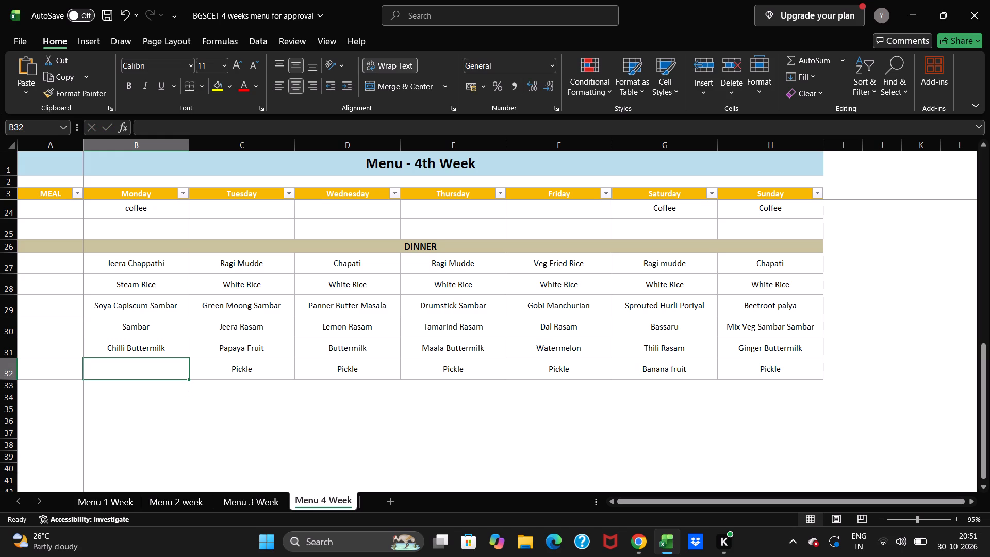
type("Bn")
key("BackSpace")
type("anna")
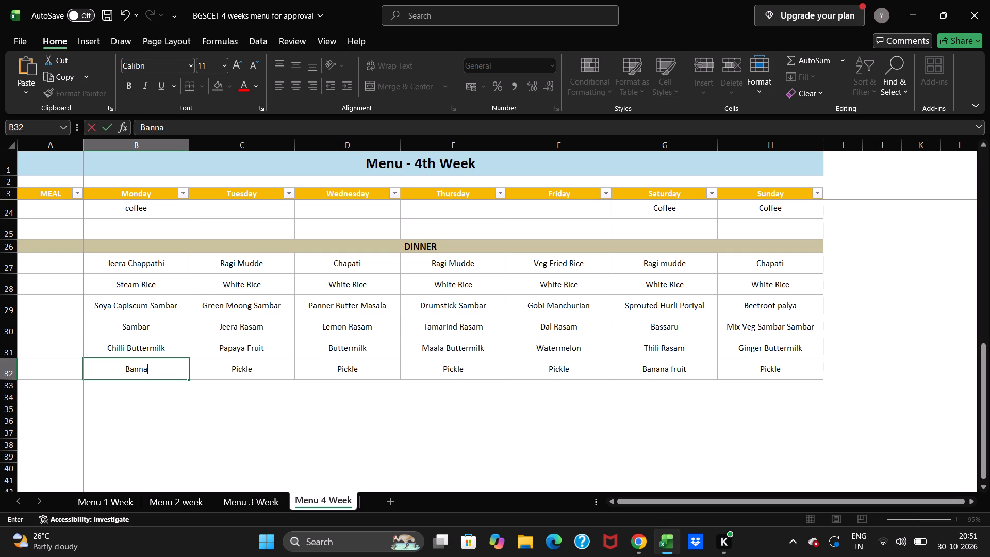
key("BackSpace")
key("BackSpace")
type("ana")
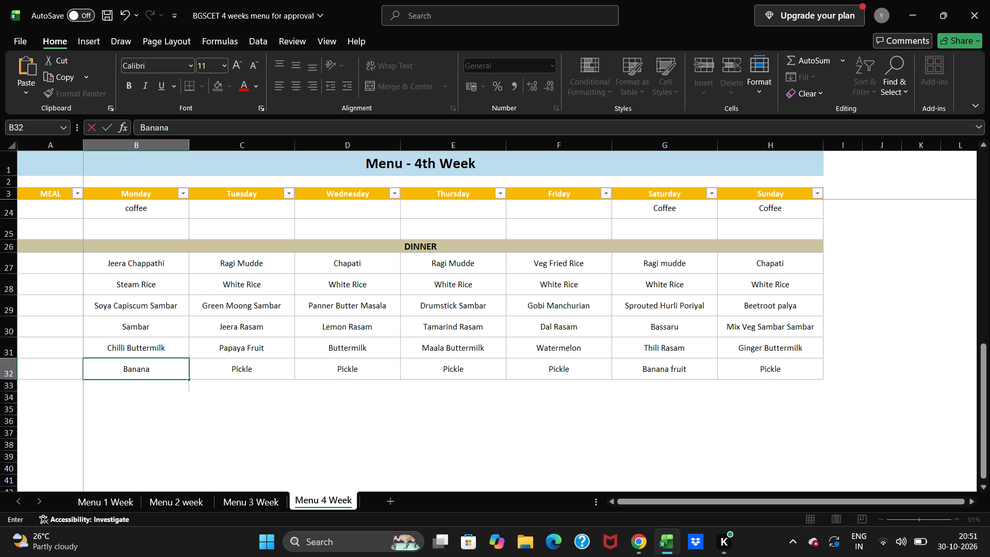
Replace Tuesday's first dinner entry, cell C27, with "Puliyogore Rice".
left_click(264, 265)
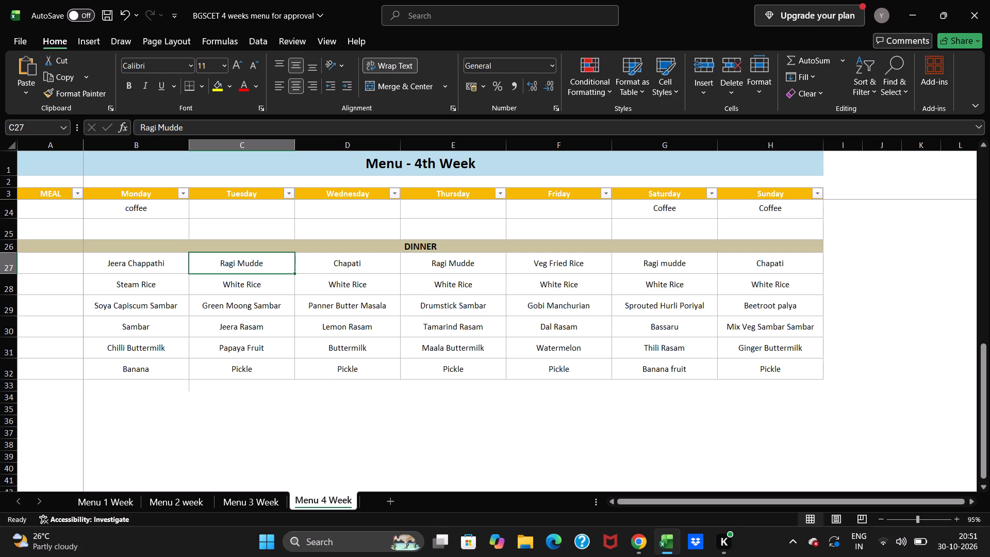
key("BackSpace")
key("BackSpace")
key("BackSpace")
key("BackSpace")
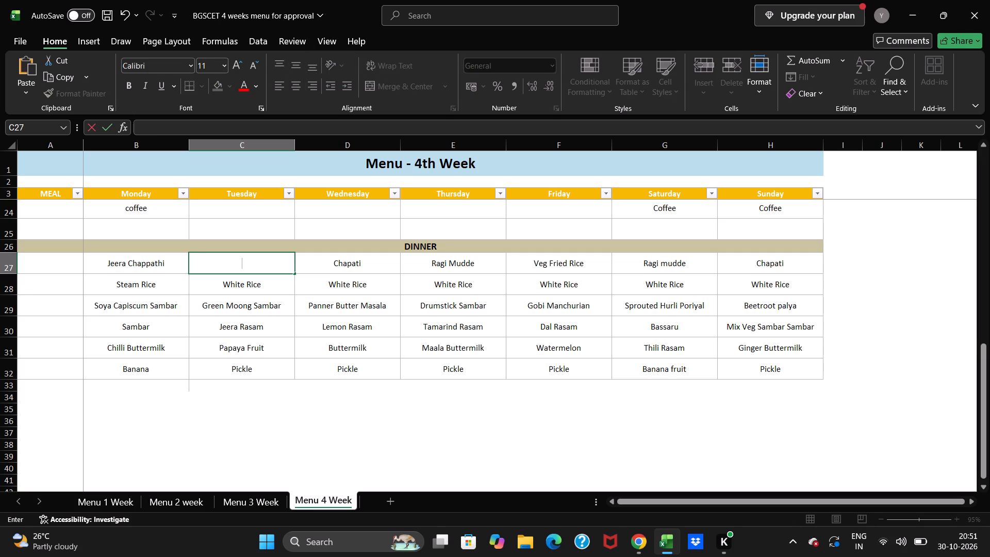
type("Pu")
type("liyo")
type("gore")
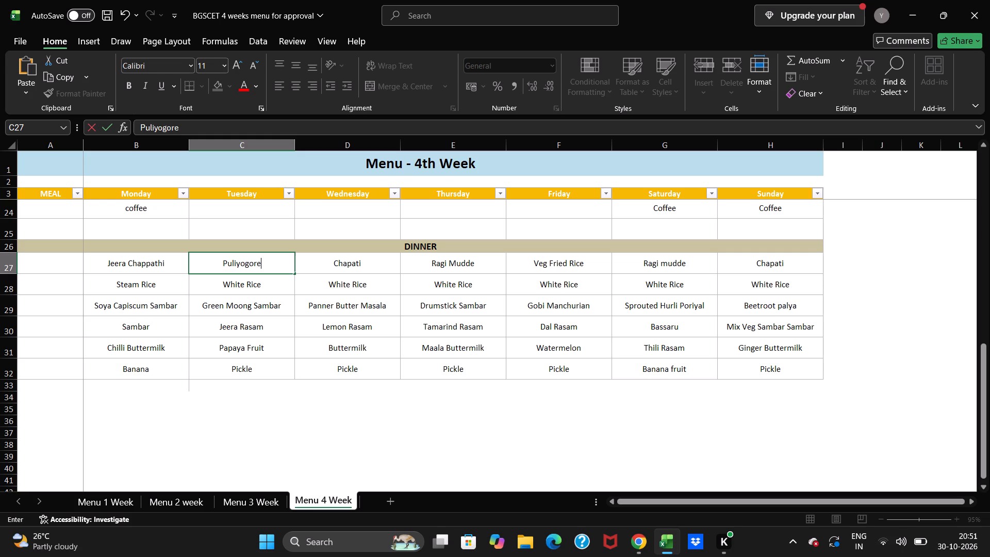
key("space")
key("shift+i")
key("BackSpace")
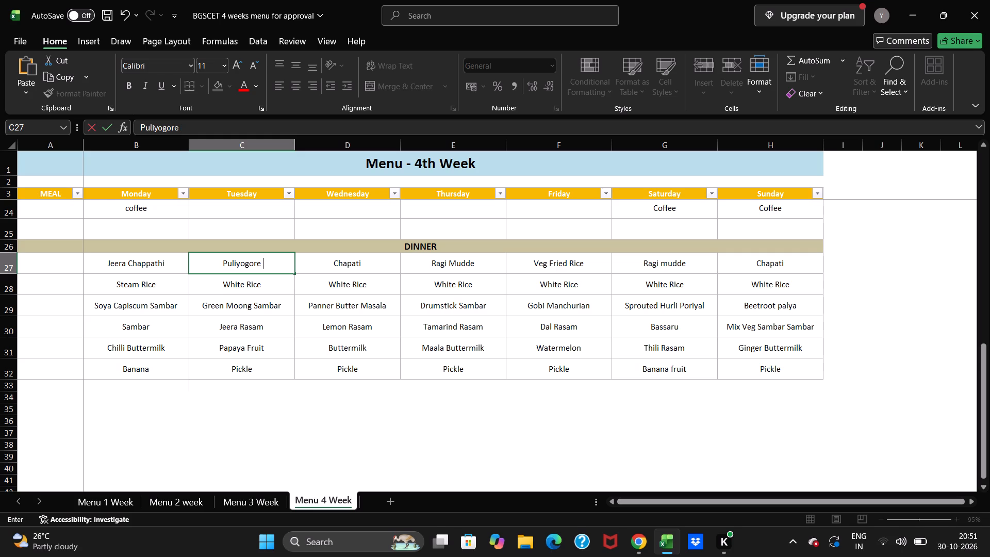
type("Rice")
key("space")
key("BackSpace")
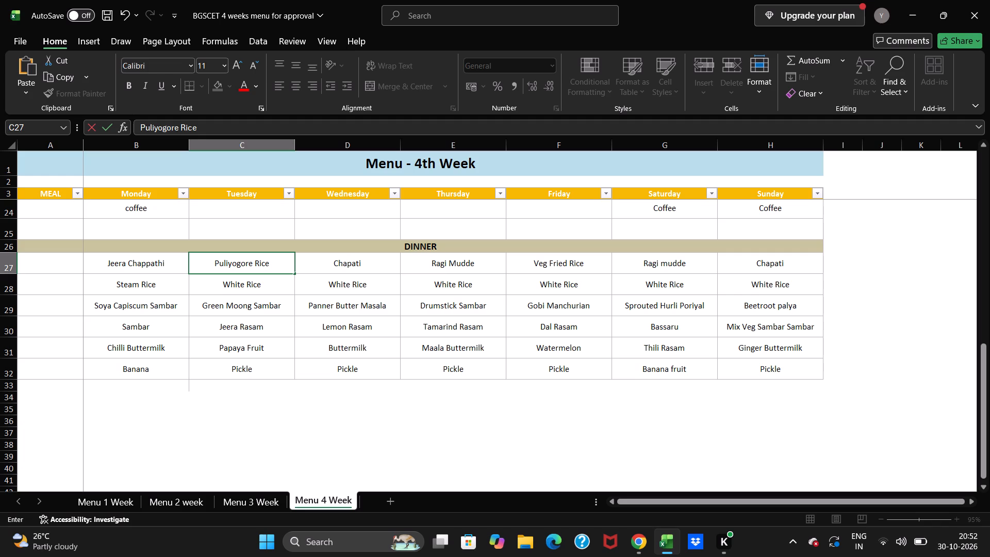
Replace Tuesday's second dinner entry, cell C28, with "Steam Rice" copied from Monday's cell B28.
left_click(269, 289)
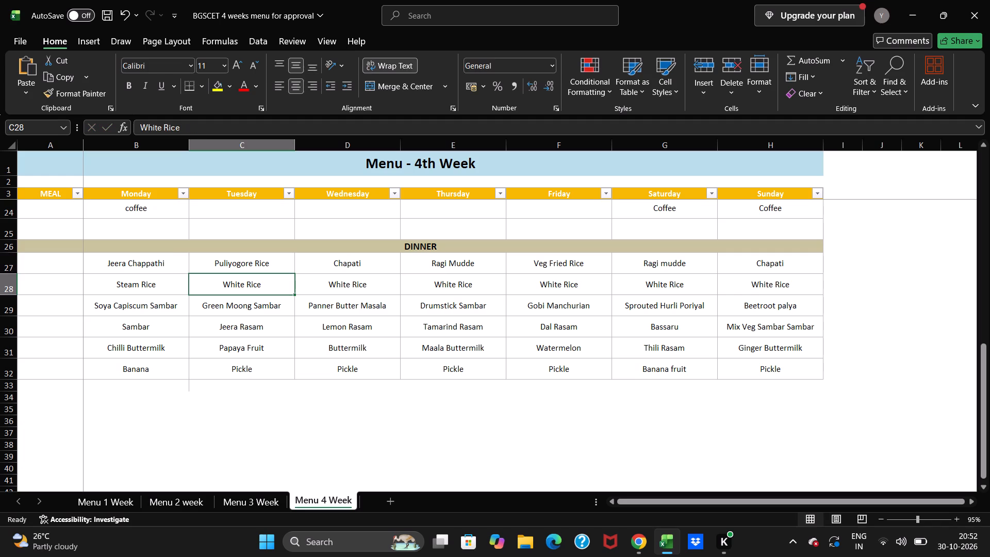
key("BackSpace")
double_click(156, 286)
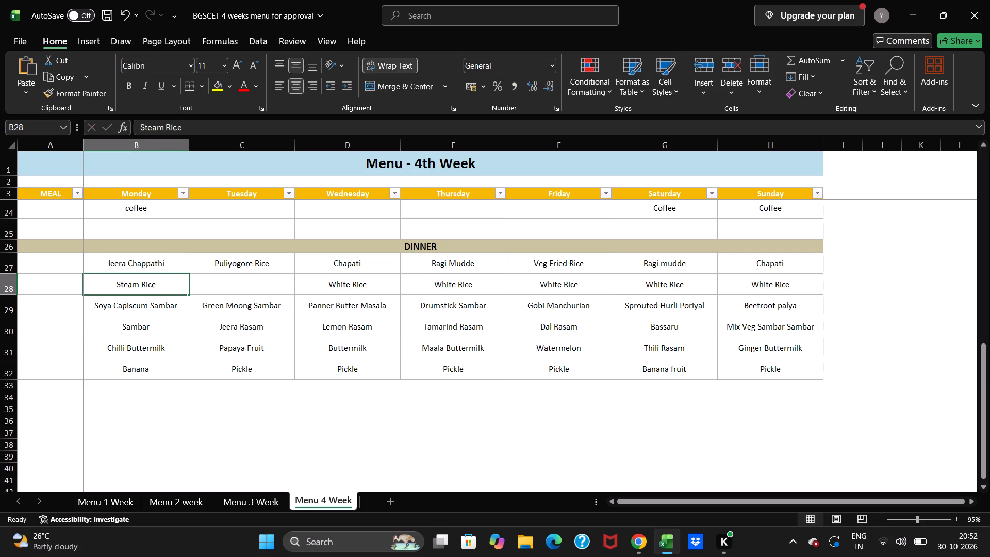
left_click(156, 286)
left_click_drag(156, 286, 106, 285)
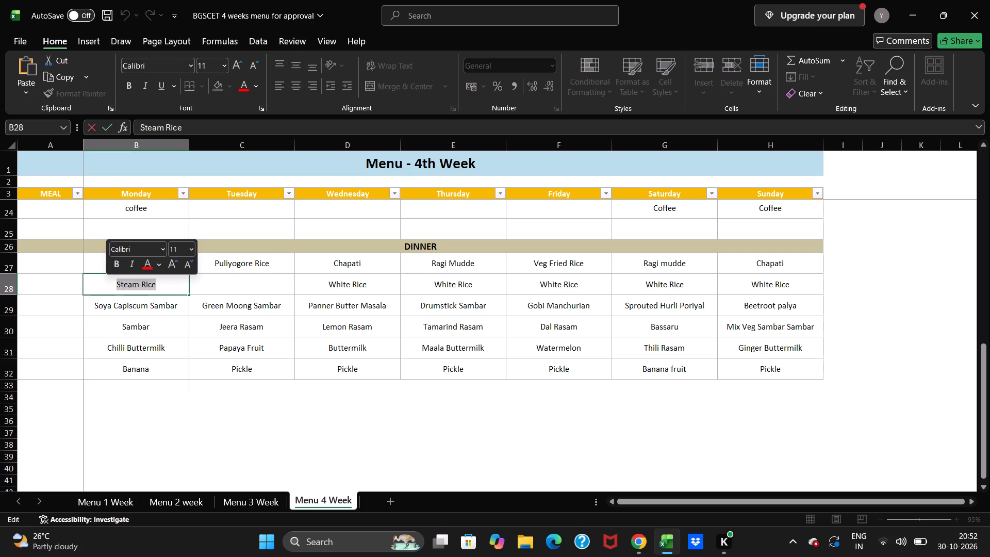
key("ctrl+c")
left_click(222, 284)
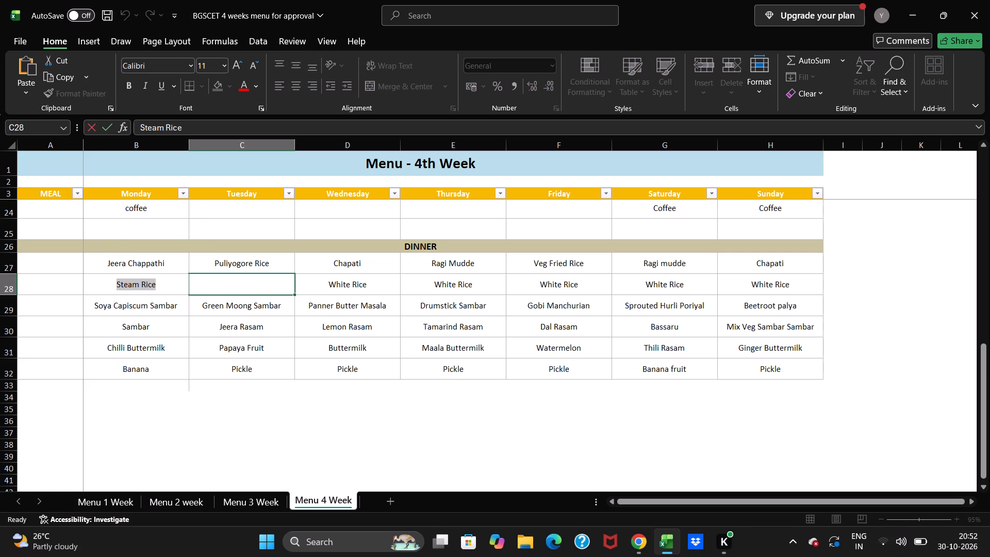
key("ctrl+v")
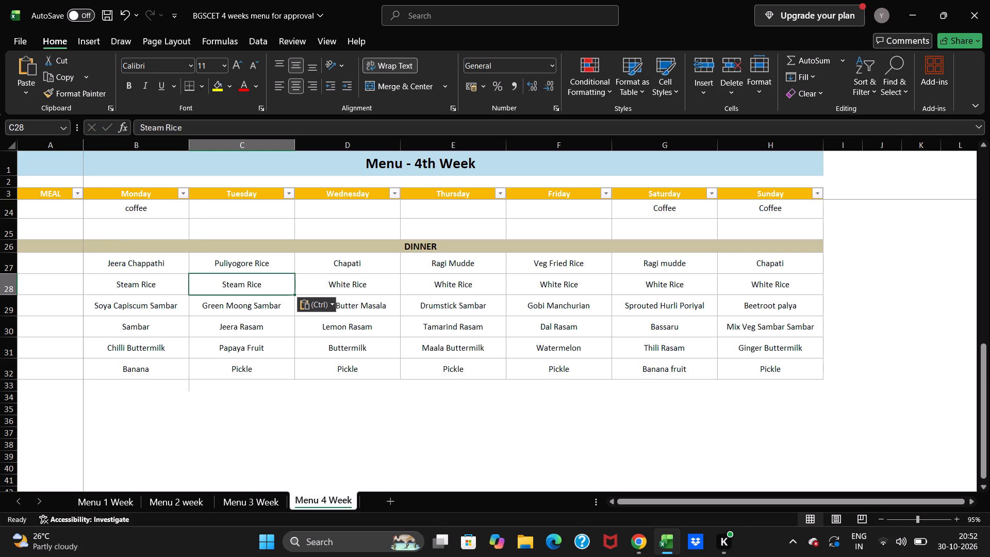
Clear the second dinner entry for Wednesday through Saturday, cells D28 to G28.
left_click(367, 287)
left_click(367, 287)
left_click_drag(367, 287, 307, 303)
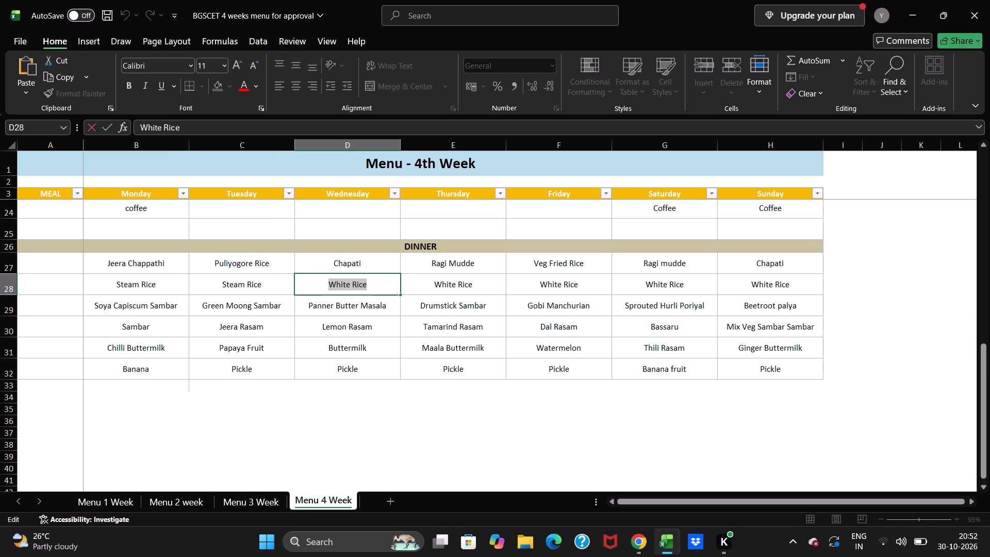
key("Delete")
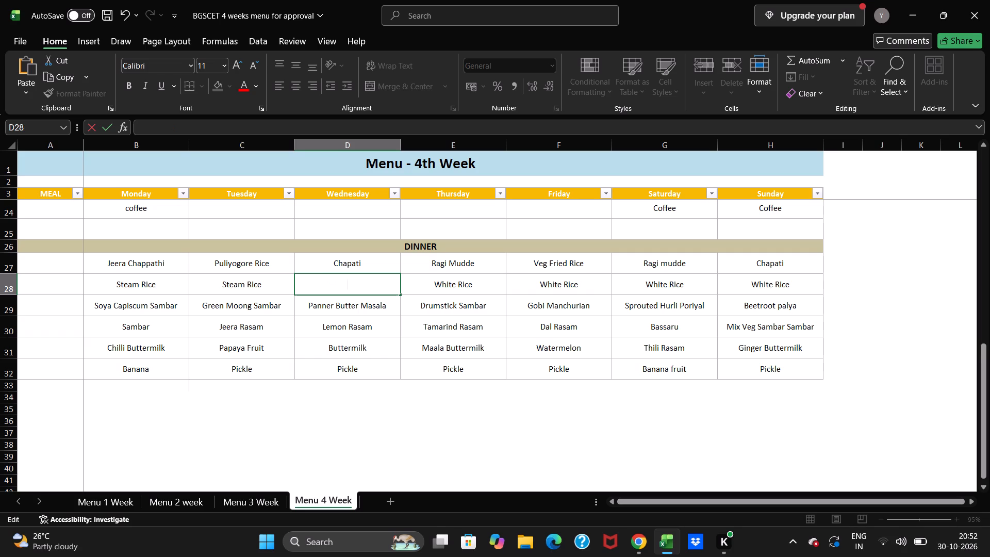
left_click(472, 284)
left_click_drag(472, 284, 432, 286)
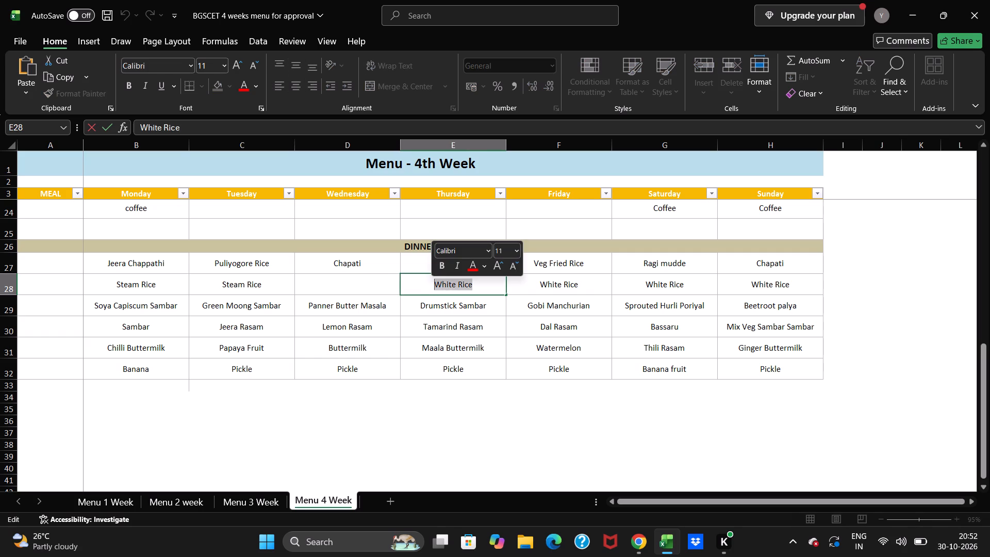
key("Delete")
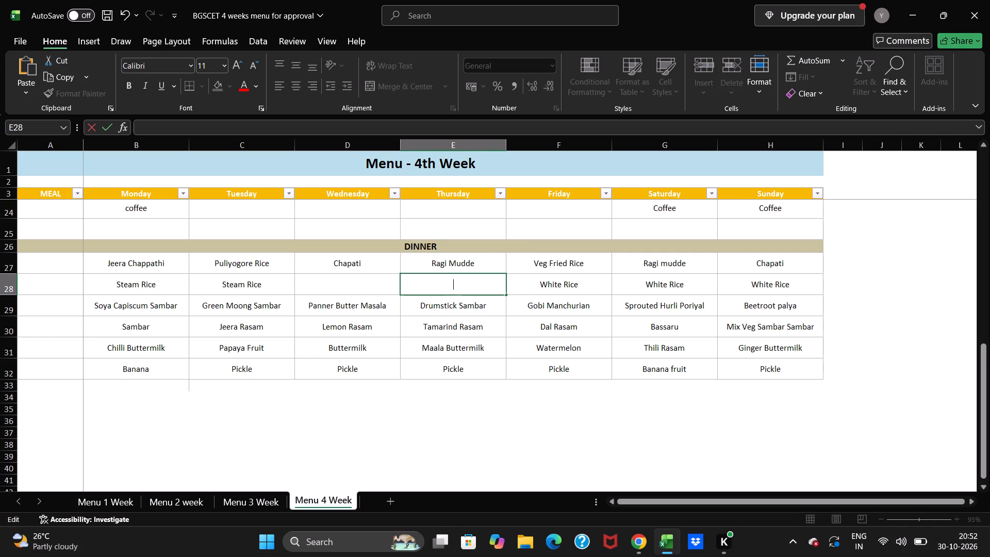
double_click(577, 287)
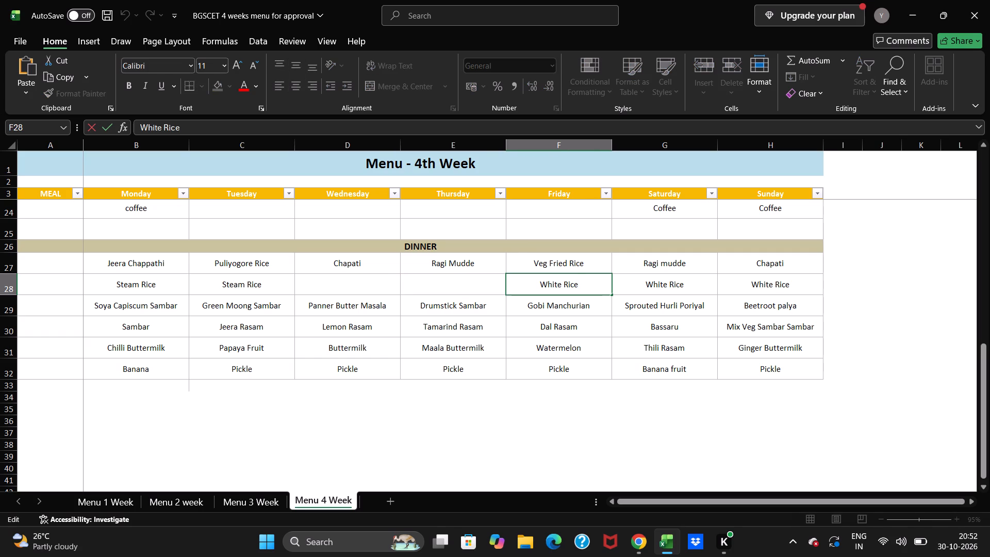
left_click(577, 287)
left_click_drag(577, 287, 501, 298)
key("Delete")
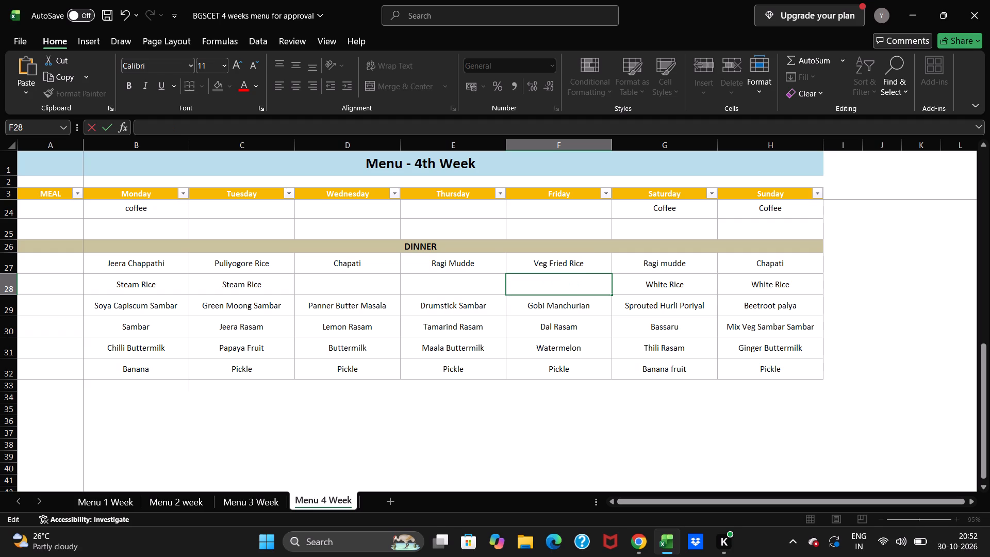
double_click(684, 283)
left_click(684, 283)
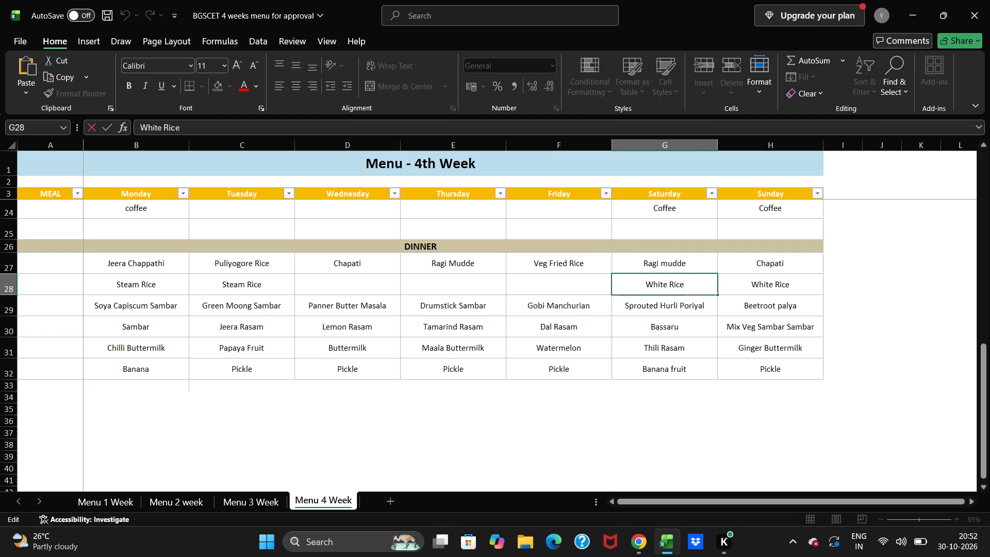
left_click_drag(684, 283, 619, 285)
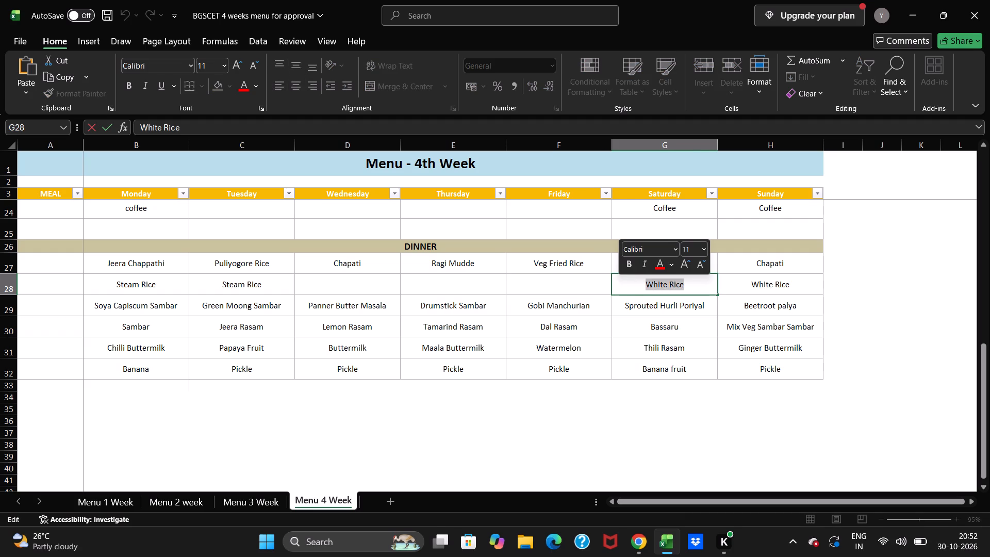
key("Delete")
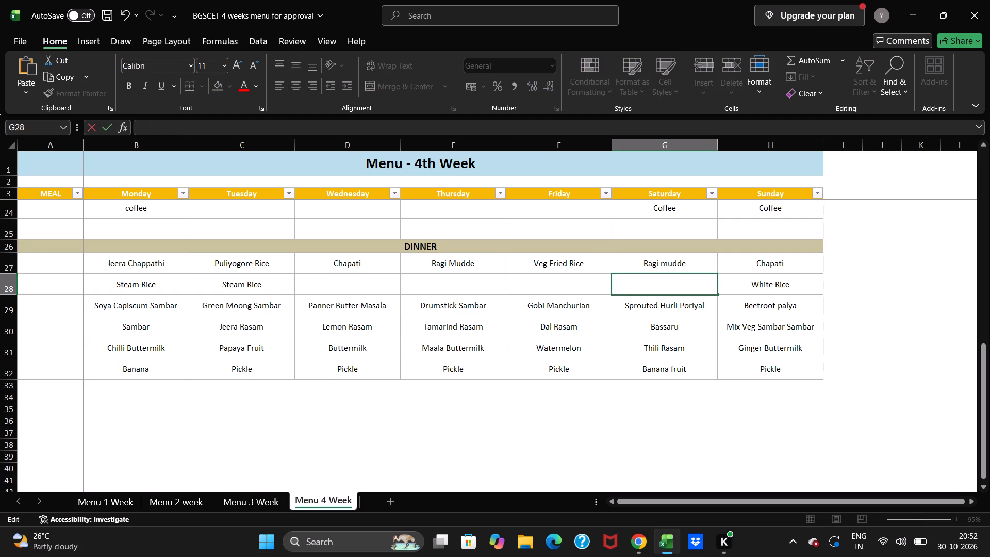
Clear Sunday's second dinner entry, cell H28.
double_click(789, 286)
left_click(789, 286)
left_click_drag(789, 286, 699, 287)
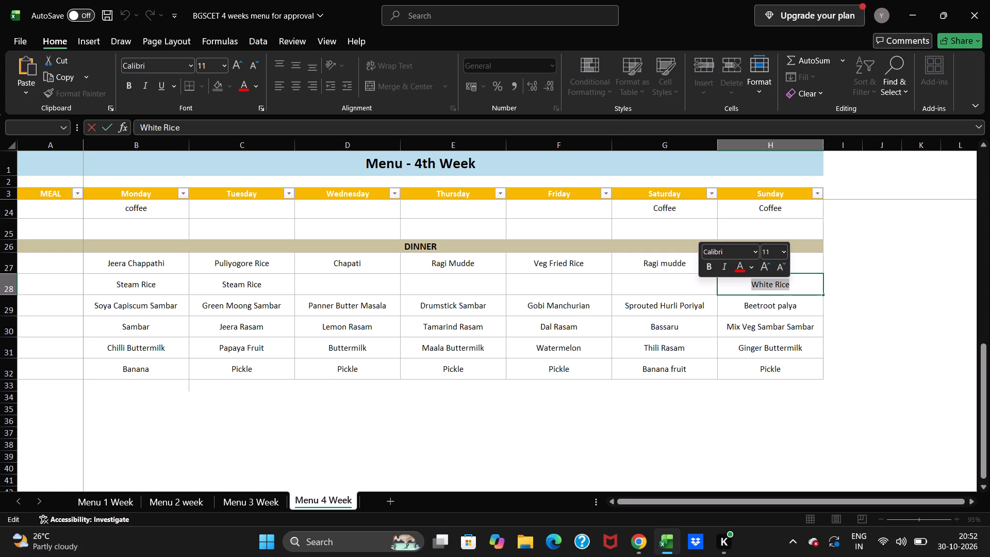
key("Delete")
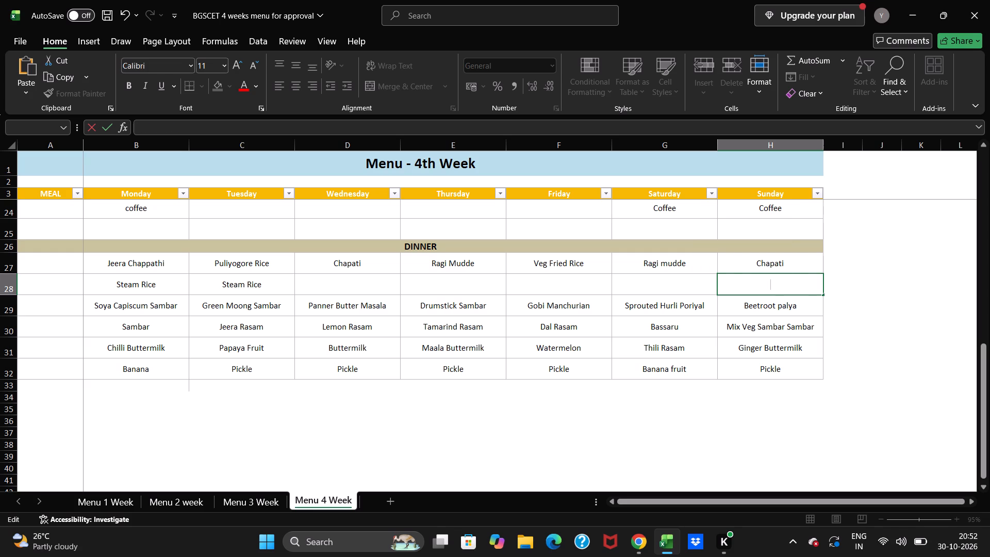
Paste the copied "Steam Rice" as the second dinner entry for Wednesday through Sunday, cells D28 to H28.
left_click(335, 287)
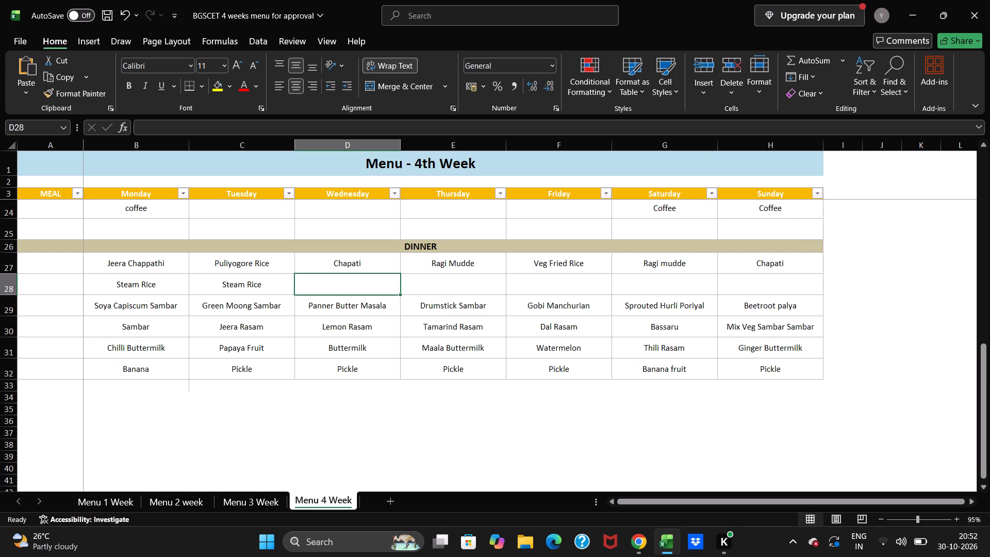
key("ctrl+v")
left_click(415, 281)
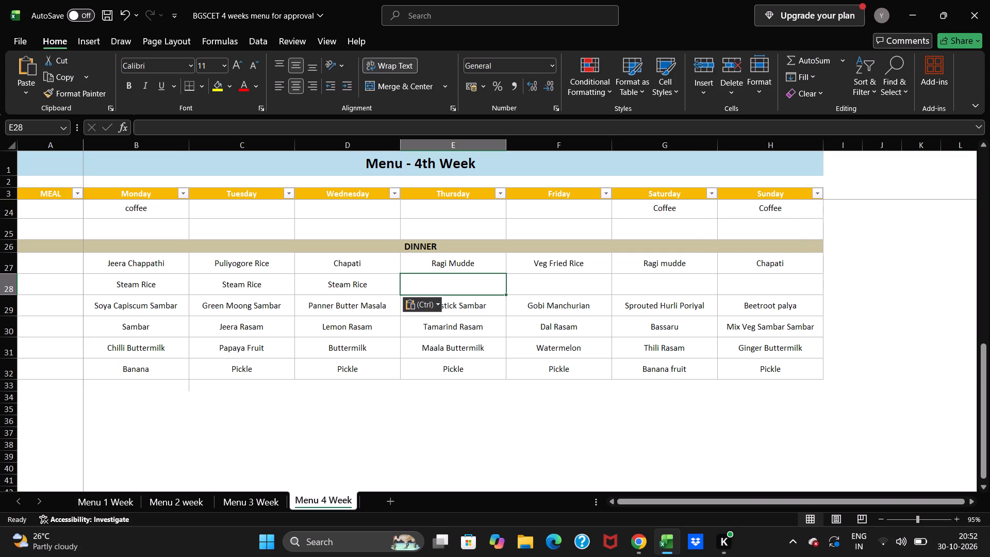
key("ctrl+v")
key("Right")
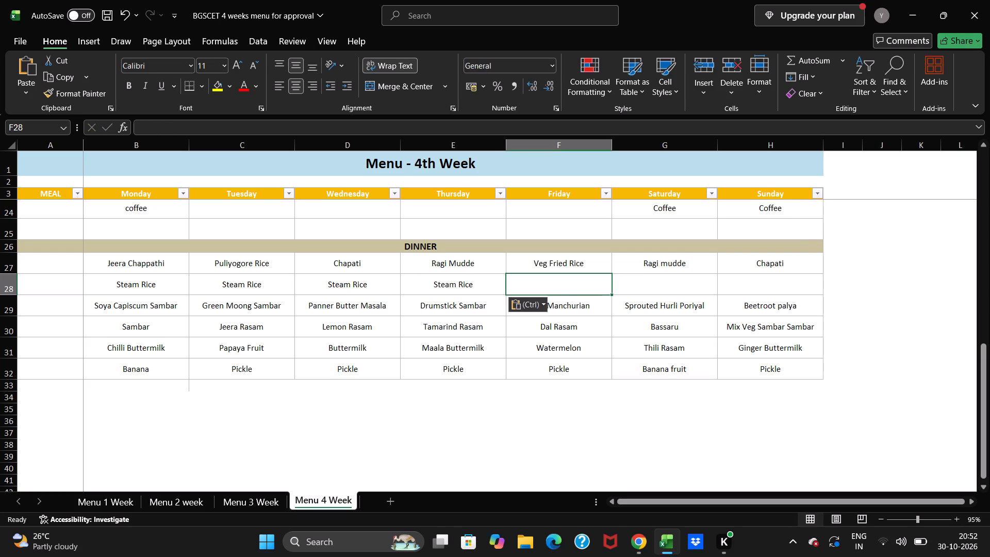
key("ctrl+v")
key("Right")
key("ctrl+v")
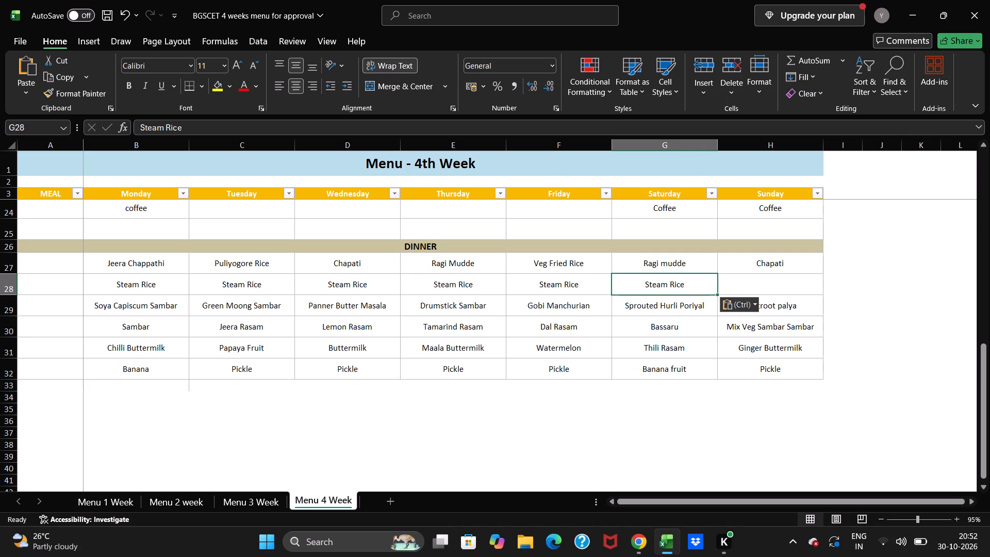
key("Right")
key("ctrl+v")
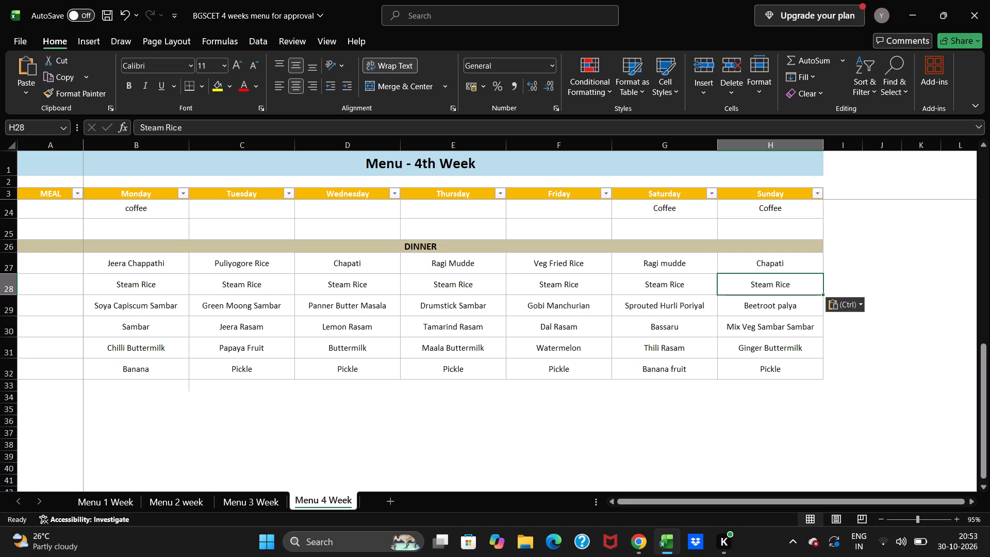
Replace Tuesday's third dinner entry, cell C29, with "Red Chutney".
left_click(283, 312)
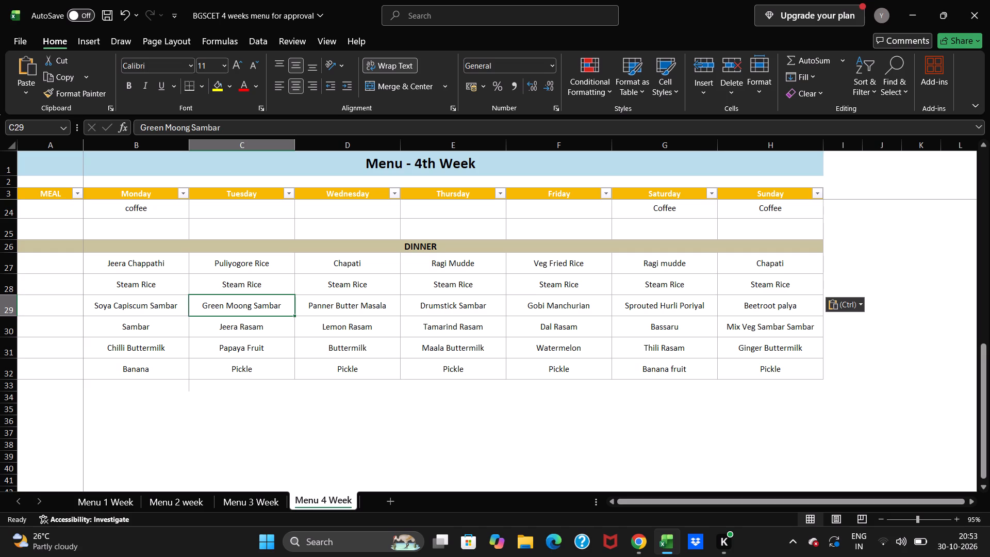
key("BackSpace")
key("BackSpace")
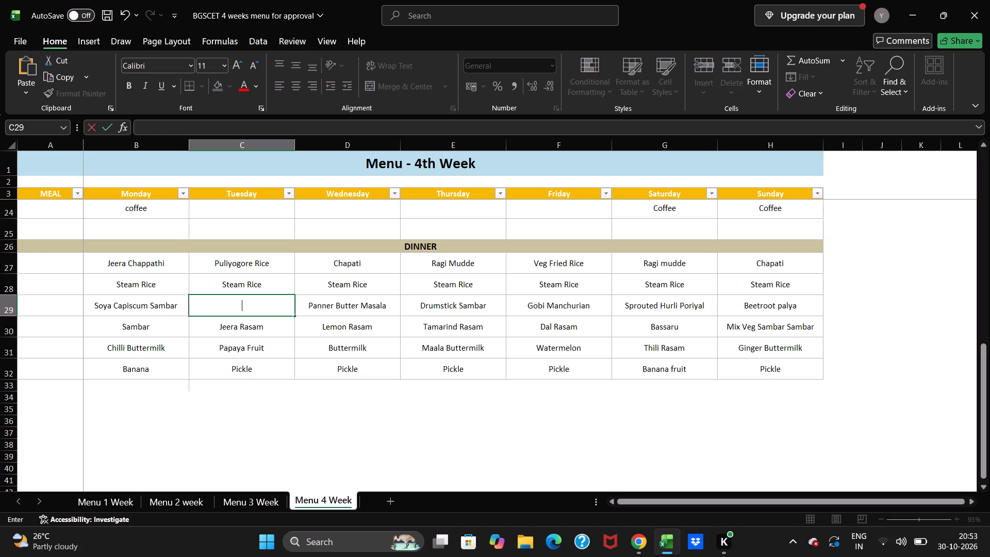
key("BackSpace")
type("Reed")
key("space")
key("BackSpace")
key("BackSpace")
key("BackSpace")
type("d Chutnet")
key("BackSpace")
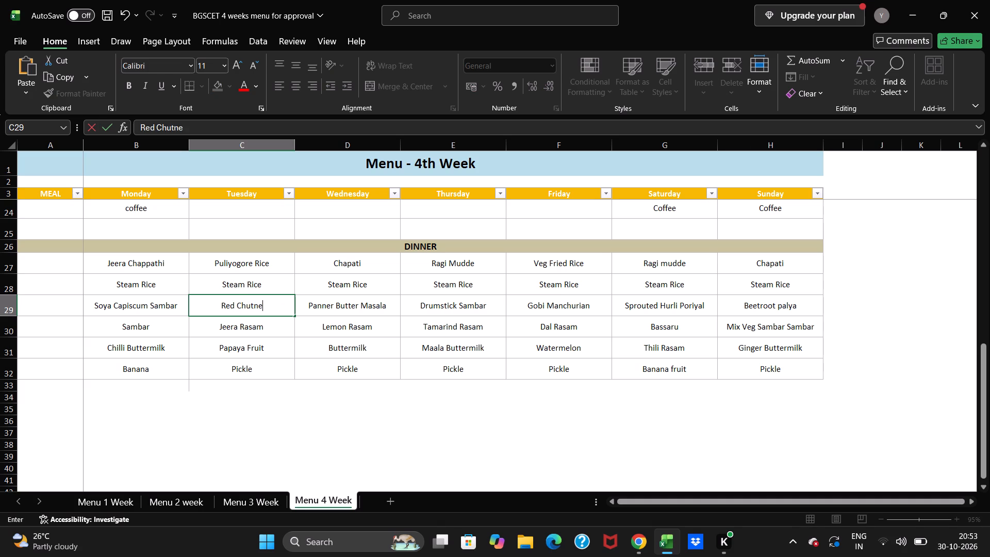
key("y")
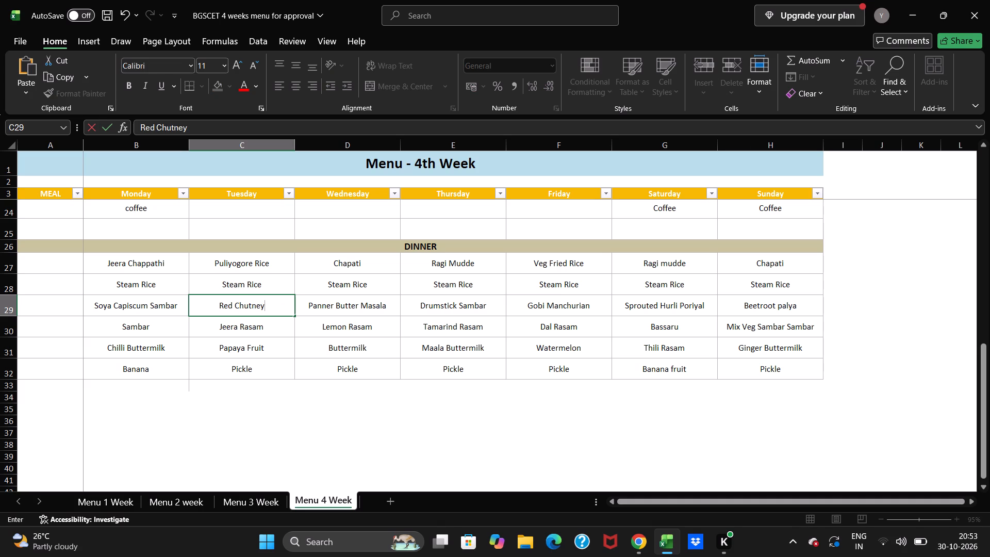
Replace Tuesday's fourth dinner entry, cell C30, with "Potato Fry".
left_click(283, 324)
key("BackSpace")
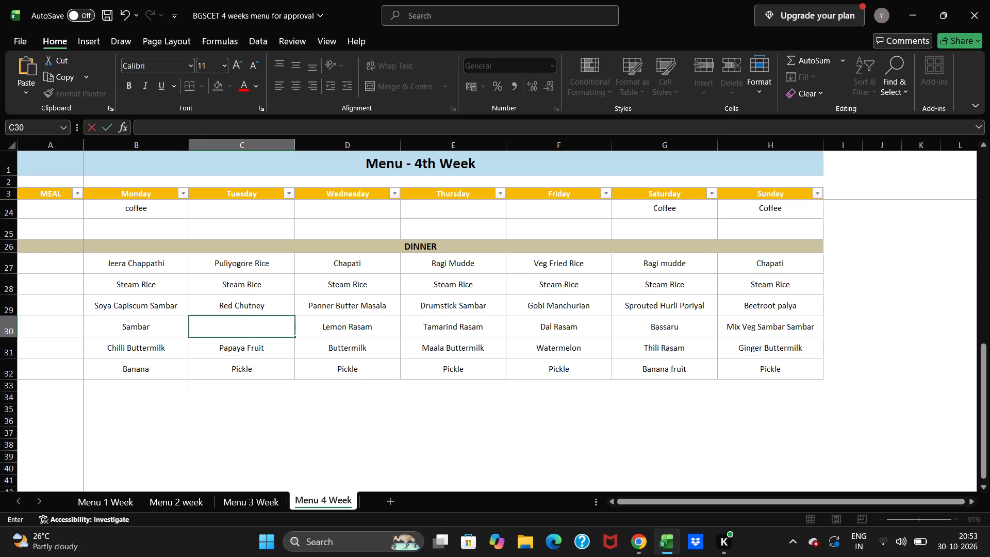
key("shift+p")
type("ota")
type("to")
key("space")
type("FRy")
key("BackSpace")
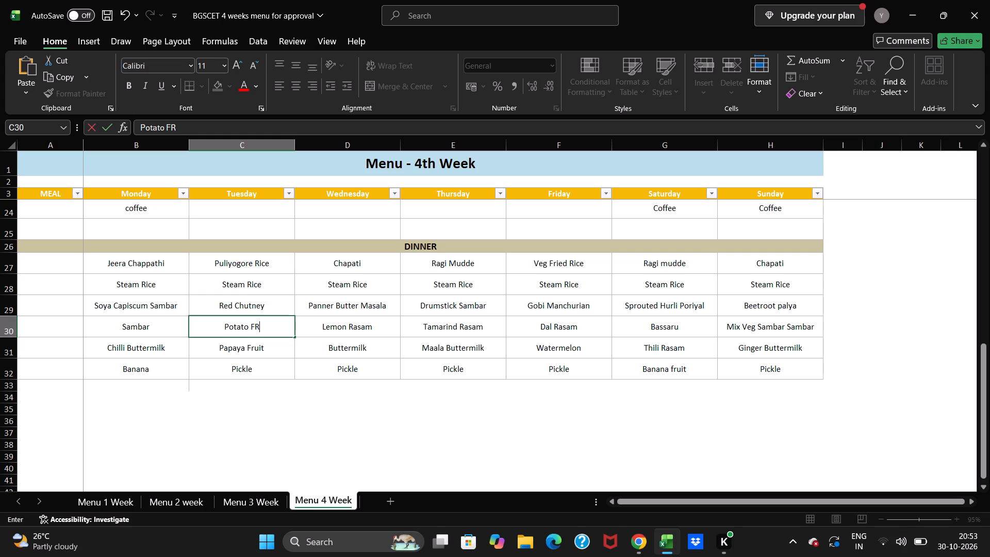
key("BackSpace")
type("ry")
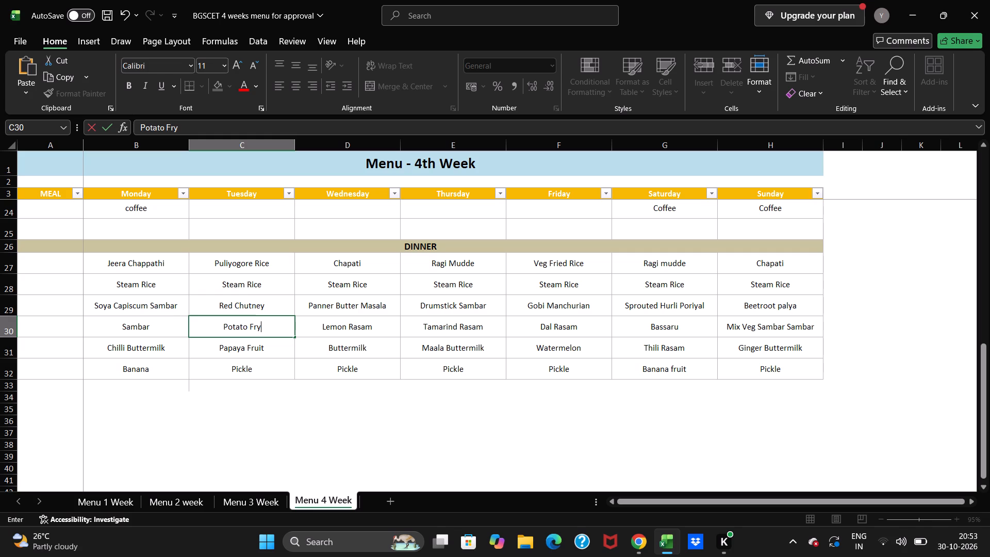
Replace Tuesday's fifth dinner entry, cell C31, with "Dal Fry".
left_click(273, 355)
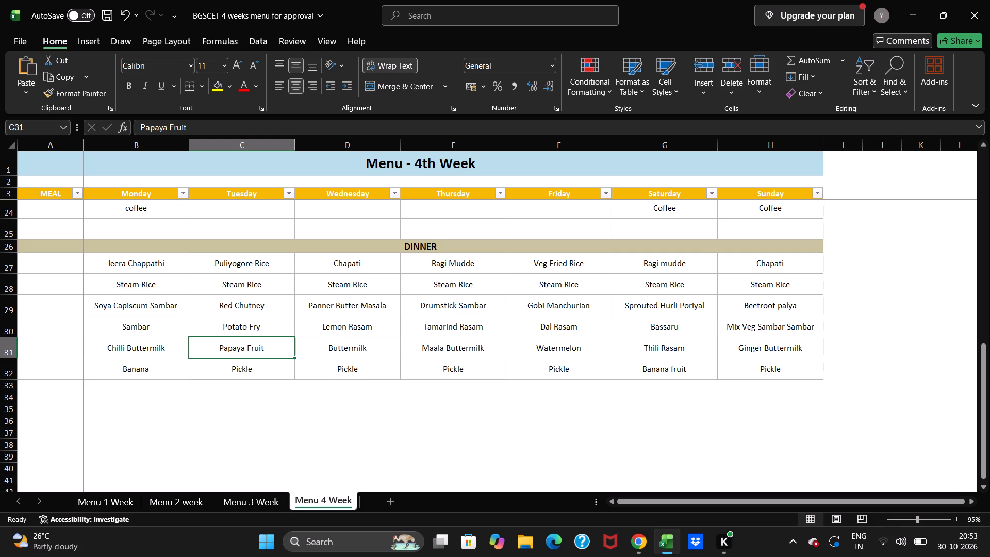
key("BackSpace")
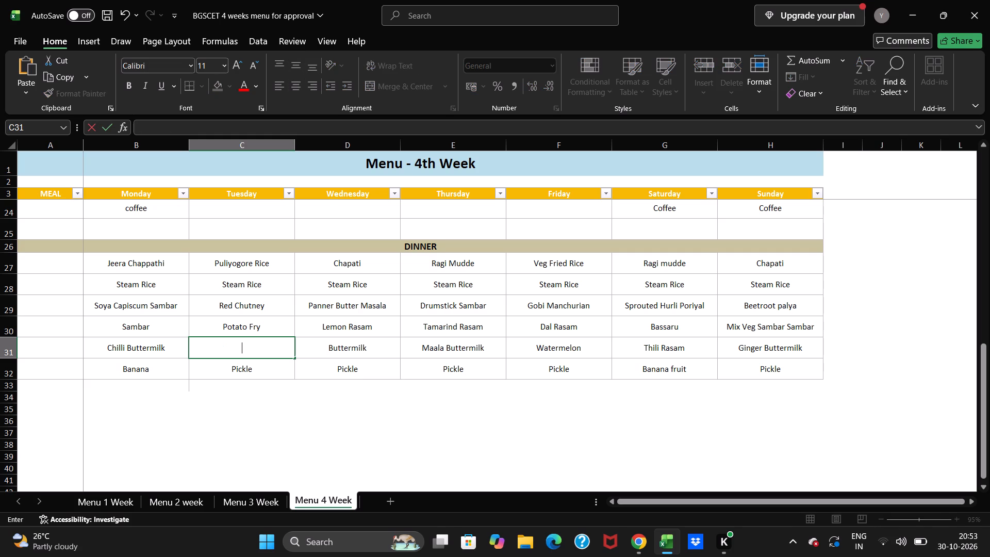
type("Dsl")
key("BackSpace")
key("BackSpace")
type("al Fry")
Replace Tuesday's sixth dinner entry, cell C32, with "Chilli Butter Milk".
double_click(268, 376)
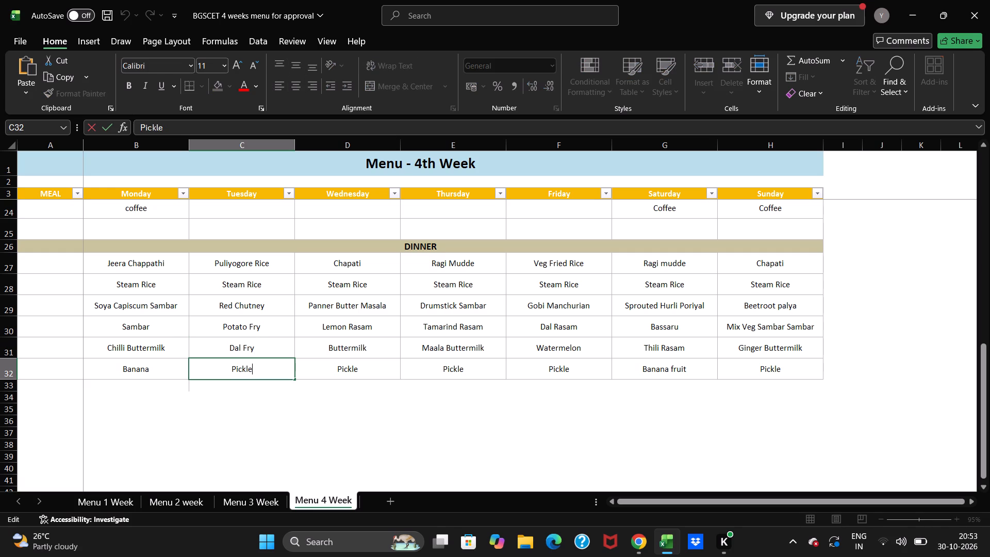
key("BackSpace")
key("BackSpace")
key("BackSpace")
key("BackSpace")
key("BackSpace")
key("BackSpace")
key("BackSpace")
key("BackSpace")
key("BackSpace")
key("BackSpace")
key("BackSpace")
key("BackSpace")
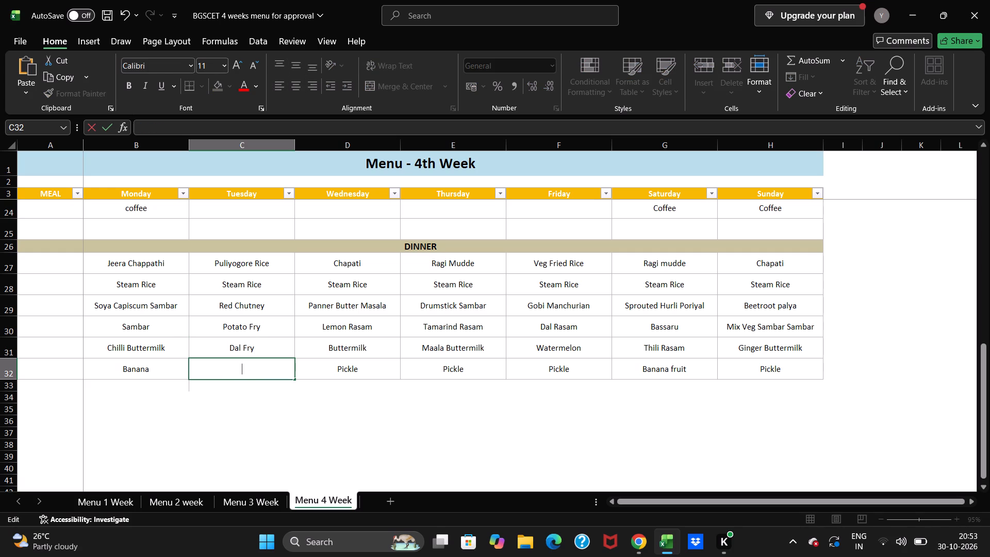
type("ch")
key("BackSpace")
key("BackSpace")
type("Chilli Buutet==")
key("BackSpace")
key("BackSpace")
key("BackSpace")
key("BackSpace")
key("BackSpace")
key("BackSpace")
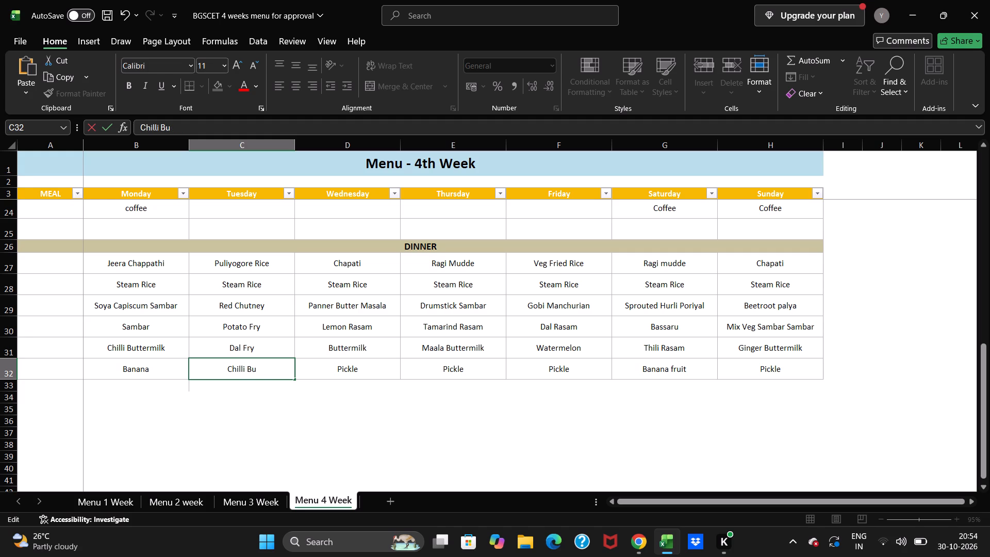
type("ttr")
key("BackSpace")
type("er")
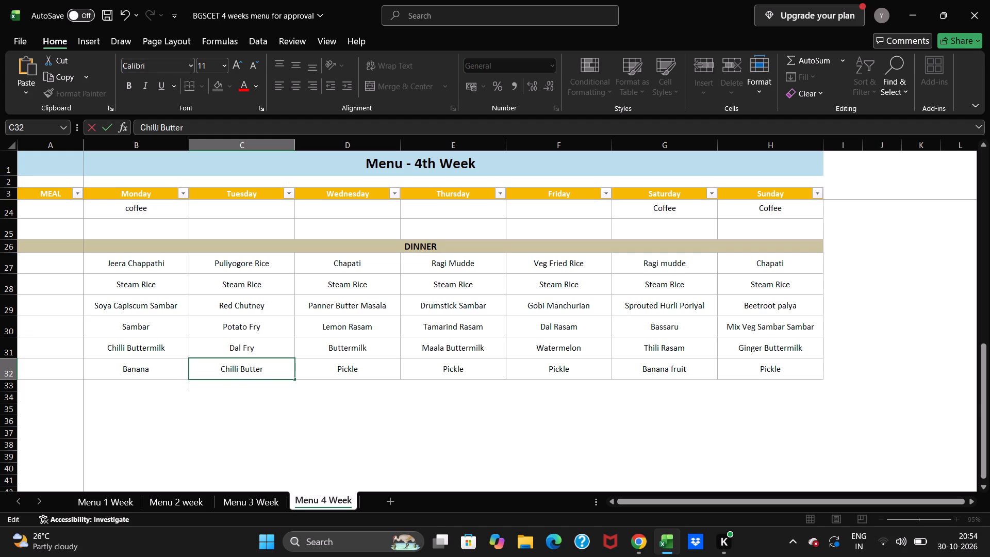
key("space")
type("Milk")
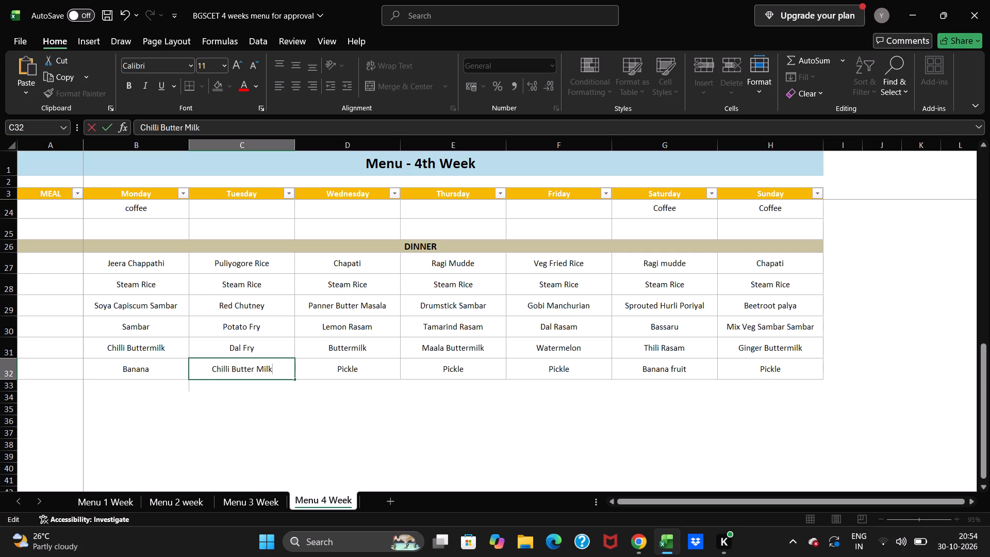
Add "Frymus" as a seventh Tuesday dinner entry in cell C33 below the table.
left_click(255, 385)
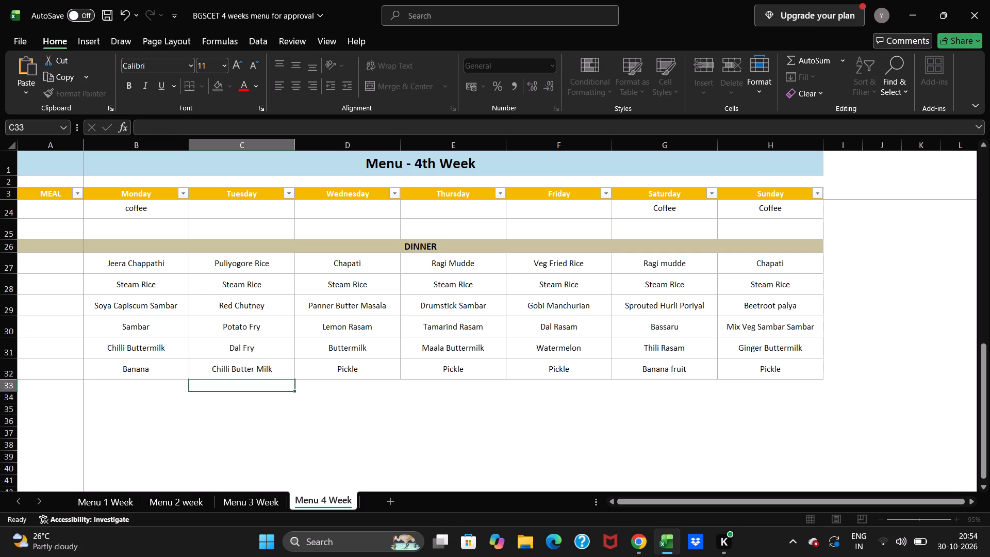
type("Fry")
type("mus")
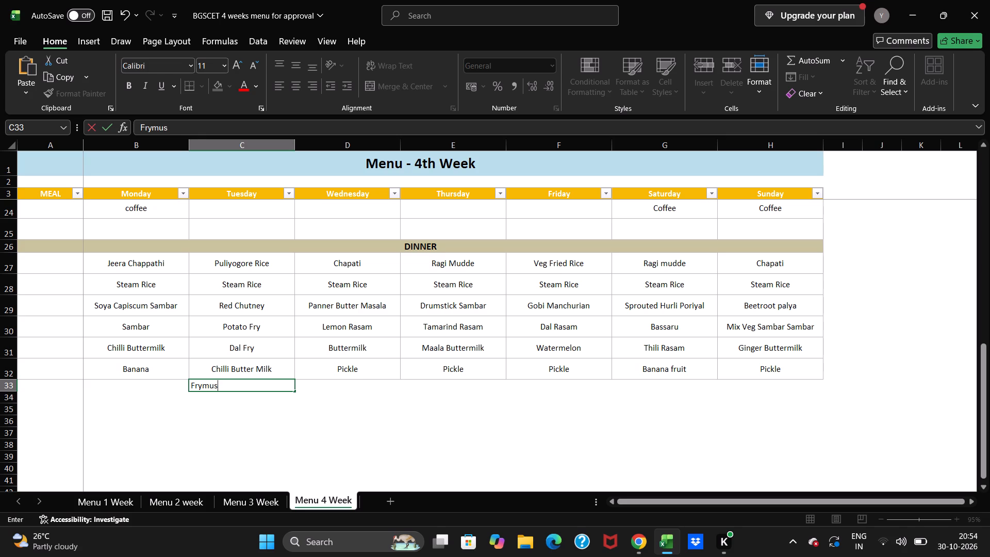
Pad the "Frymus" entry in cell C33 with leading spaces so it sits centred under the Tuesday column.
left_click(190, 385)
key("space")
key("space")
key("space")
key("space")
key("space")
key("space")
key("space")
key("space")
key("space")
key("space")
key("space")
key("space")
key("space")
key("space")
key("space")
key("space")
key("space")
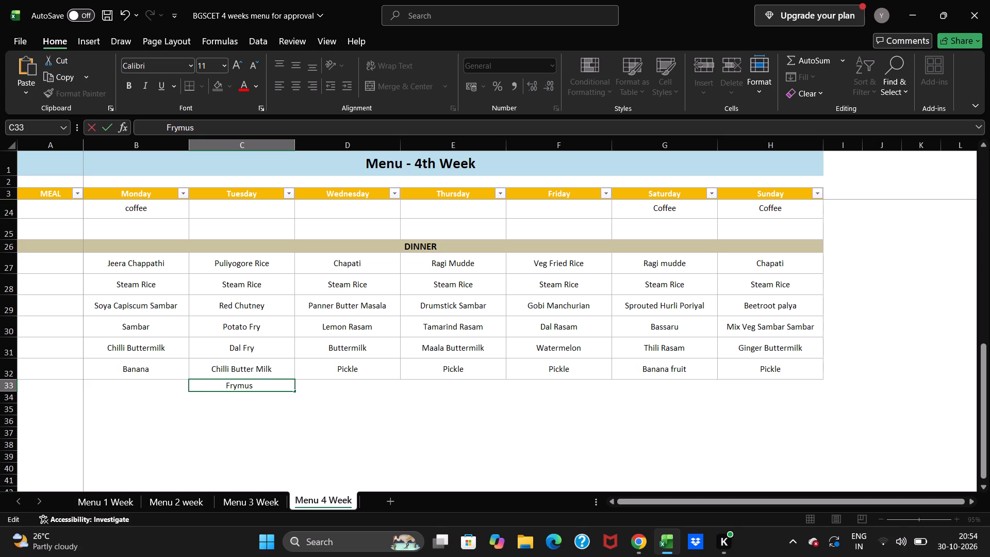
key("space")
key("space")
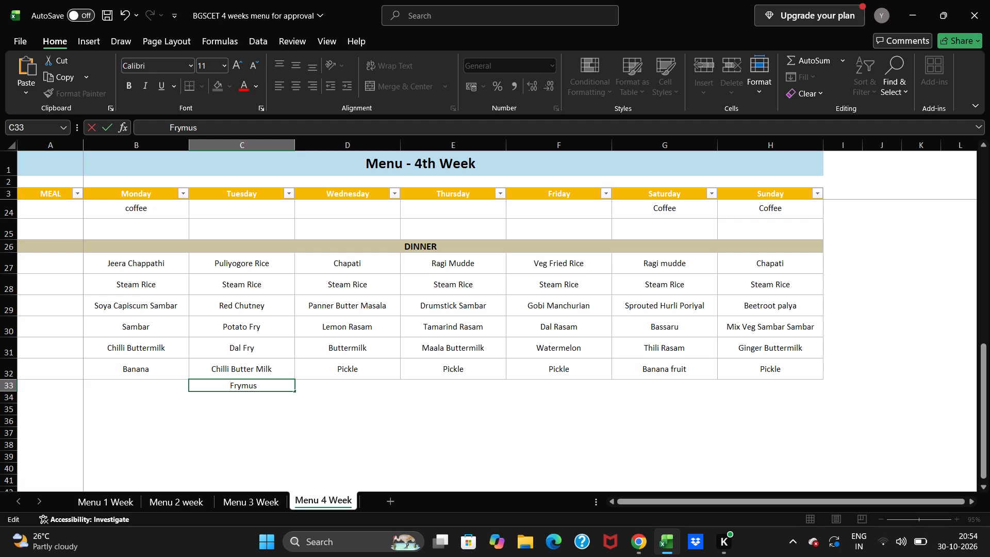
Re-enter "Frymus" in cell C33 below Tuesday's dinner entries without the leading spaces.
left_click(377, 261)
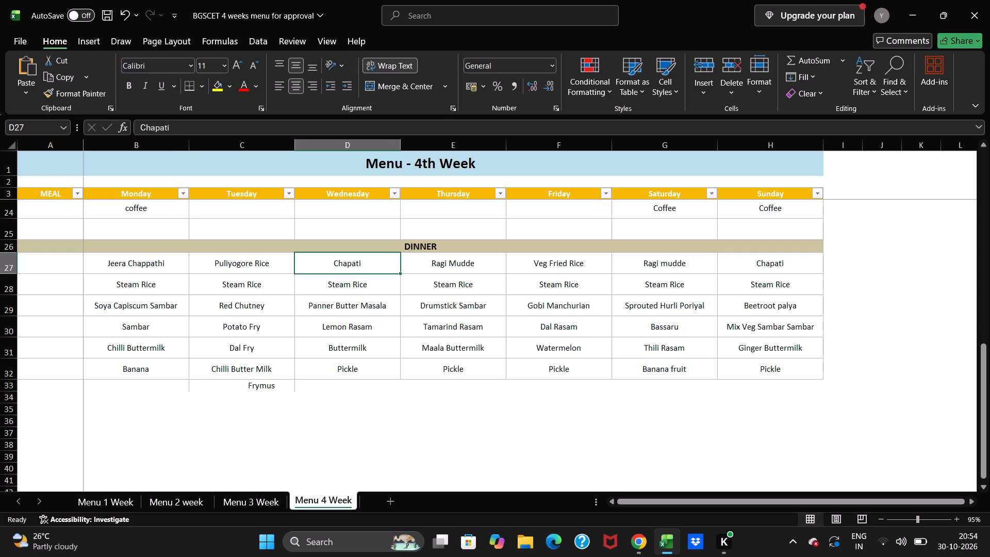
left_click(242, 391)
left_click(242, 387)
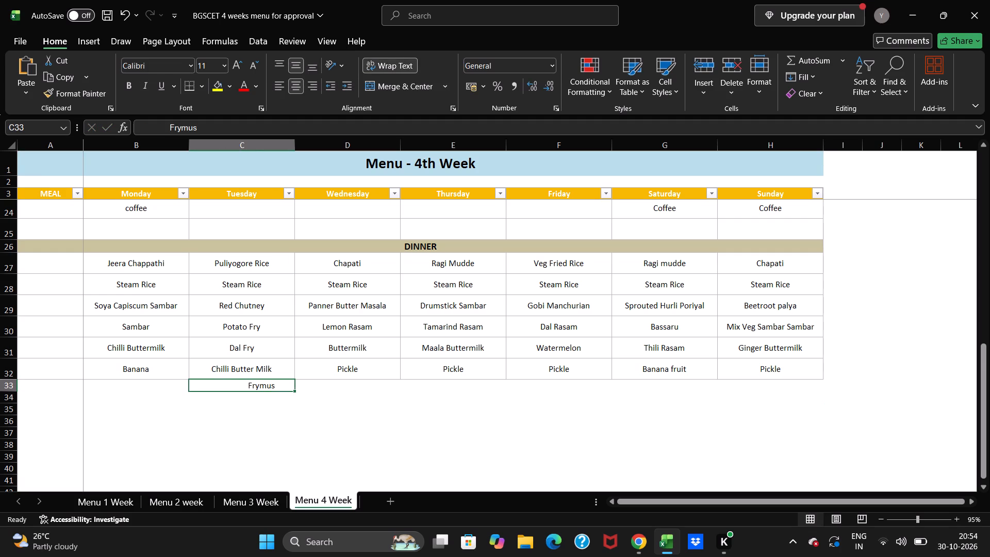
key("BackSpace")
key("BackSpace")
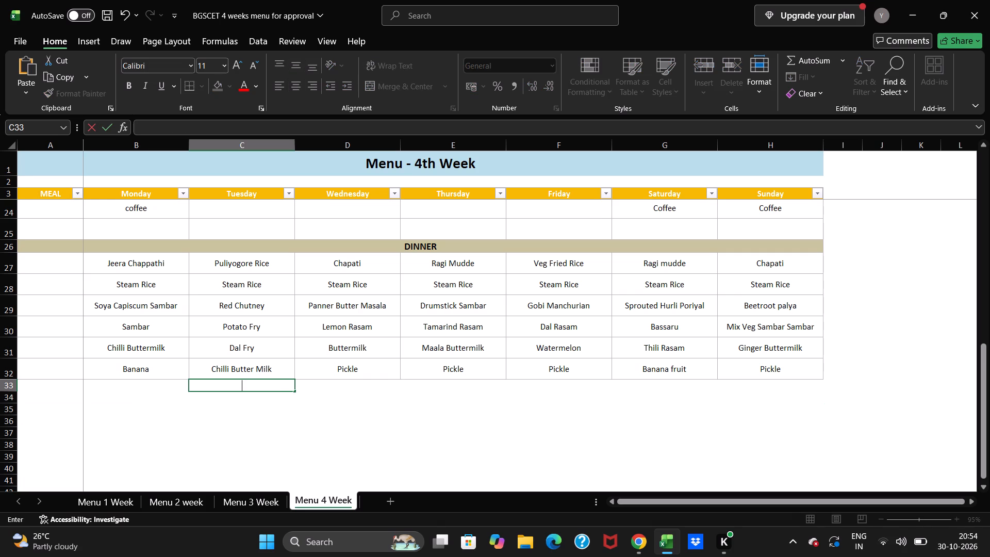
type("fry")
key("BackSpace")
key("BackSpace")
key("BackSpace")
type("Frymus")
key("space")
key("BackSpace")
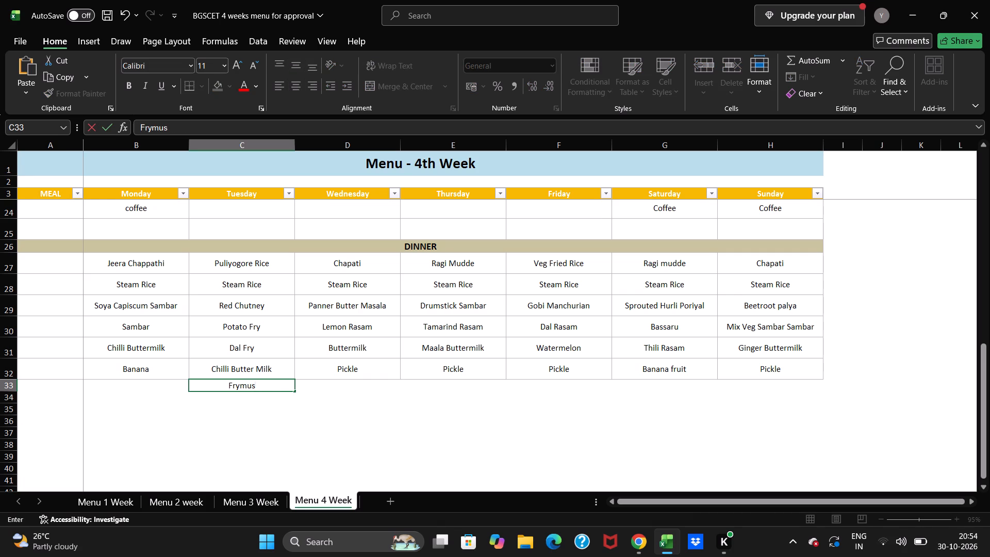
left_click(310, 392)
left_click(321, 387)
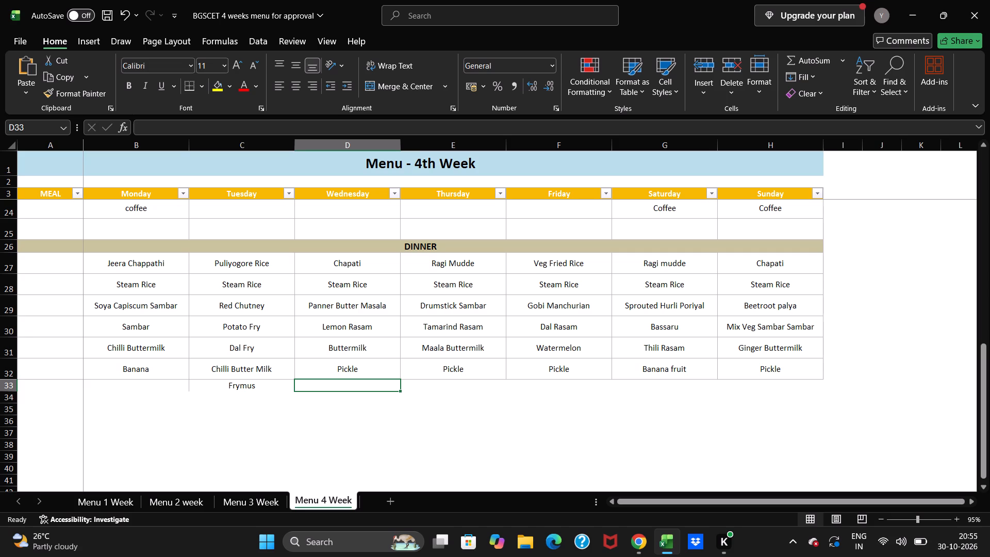
Replace Wednesday's fourth dinner entry, cell D30, with "Garlic Rasam".
left_click(369, 327)
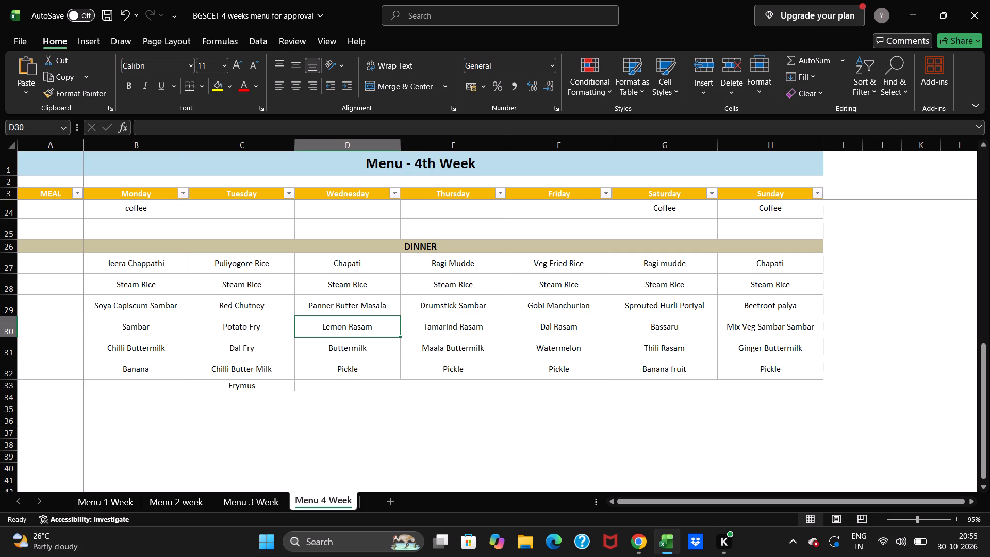
key("BackSpace")
type("Ga")
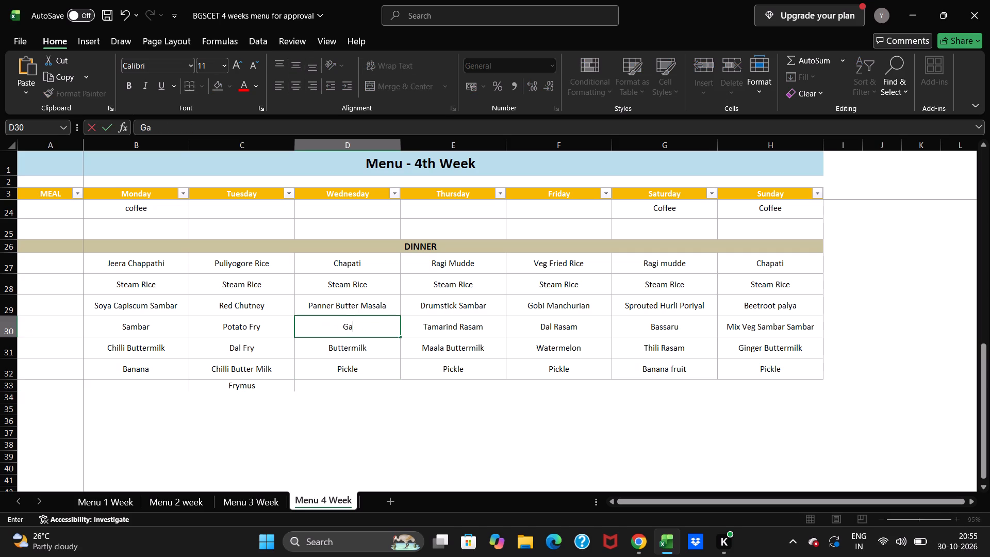
type("rliu")
key("space")
key("BackSpace")
key("BackSpace")
type("c T")
key("BackSpace")
type("Rasam")
key("space")
key("BackSpace")
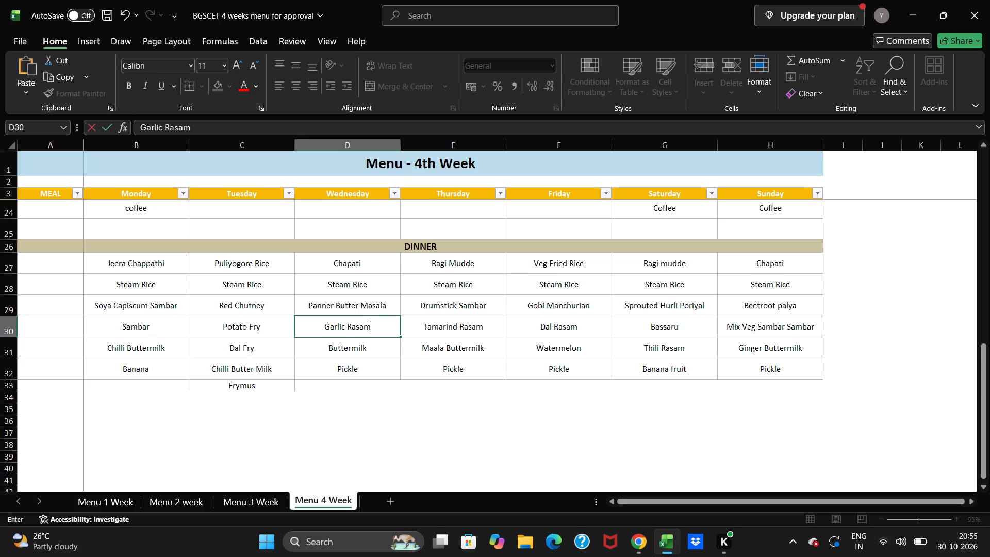
Replace Wednesday's fifth dinner entry, cell D31, with "curd".
left_click(370, 339)
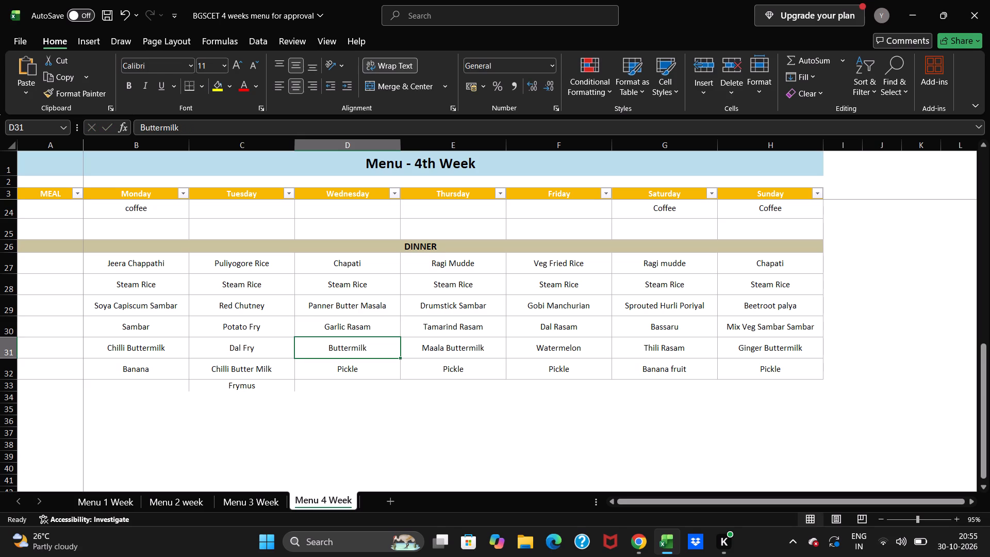
key("BackSpace")
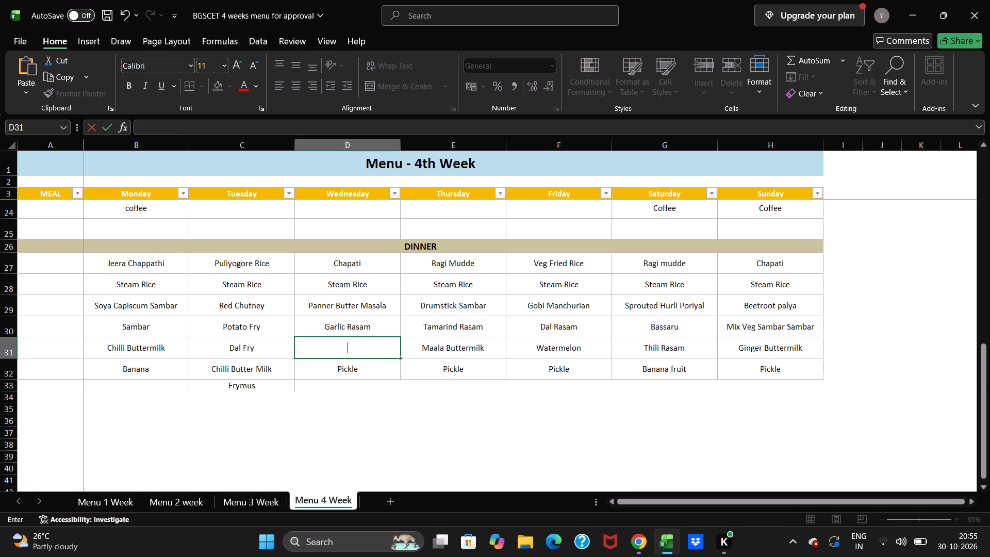
type("curd")
Replace Wednesday's sixth dinner entry, cell D32, with "samiya payasam".
left_click(364, 370)
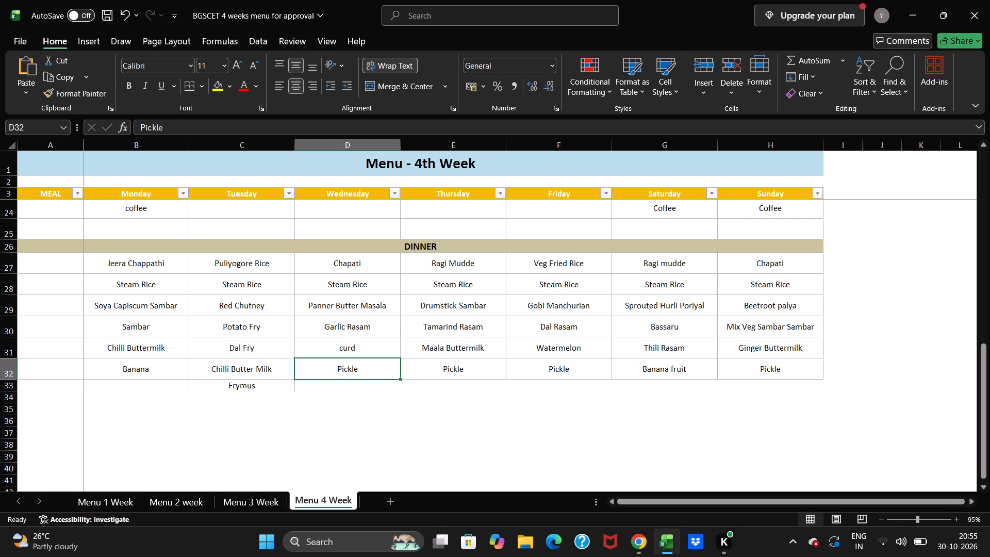
key("BackSpace")
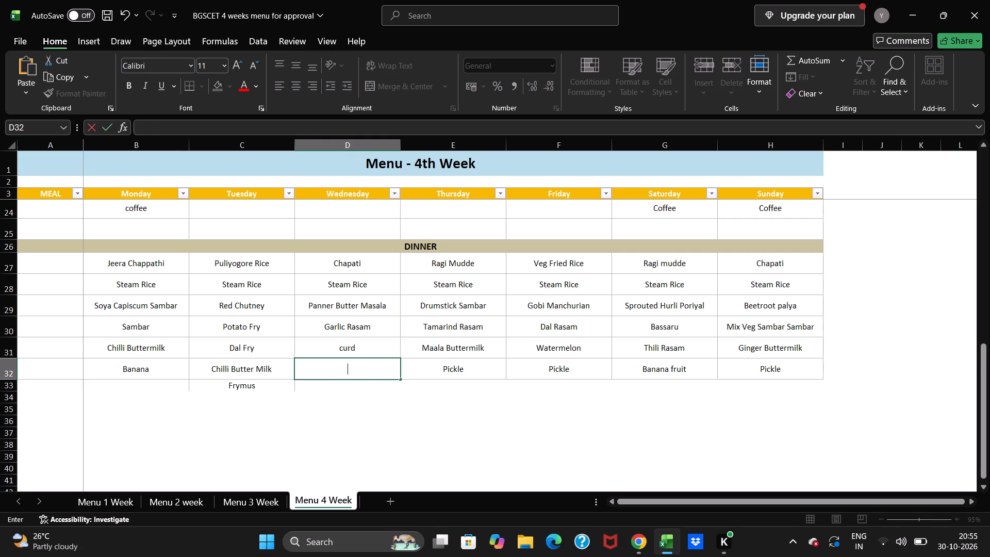
type("samiya")
key("space")
key("p")
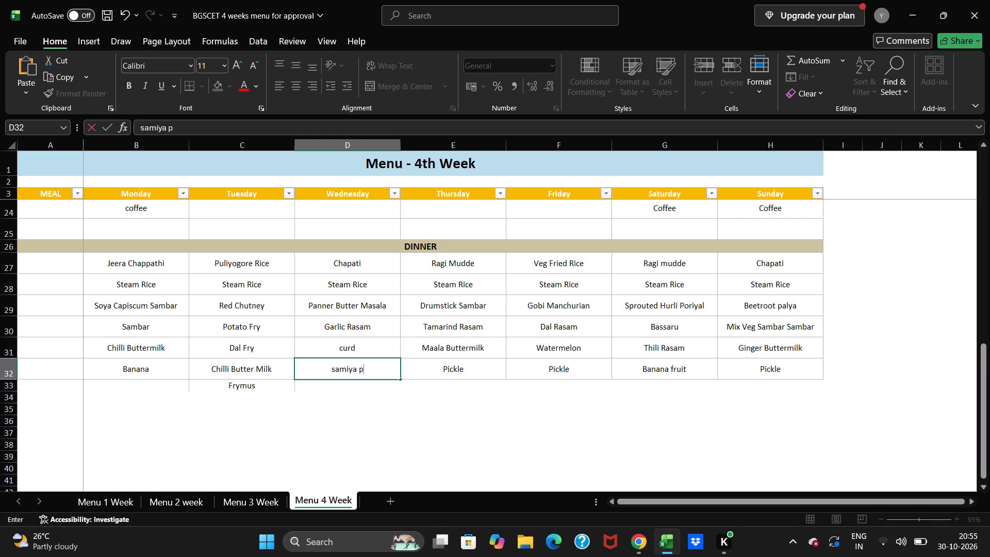
type("aya")
type("sam")
Correct the spelling and capitalisation of Wednesday's sixth dinner entry in cell D32 to "Semiya Payasam".
left_click(323, 369)
key("BackSpace")
key("shift+s")
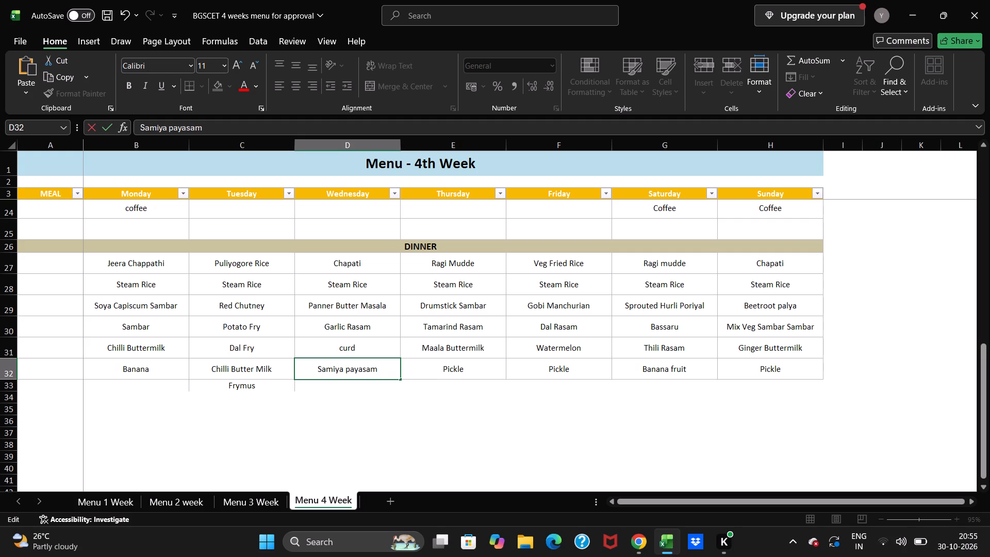
left_click(349, 370)
key("BackSpace")
key("shift+p")
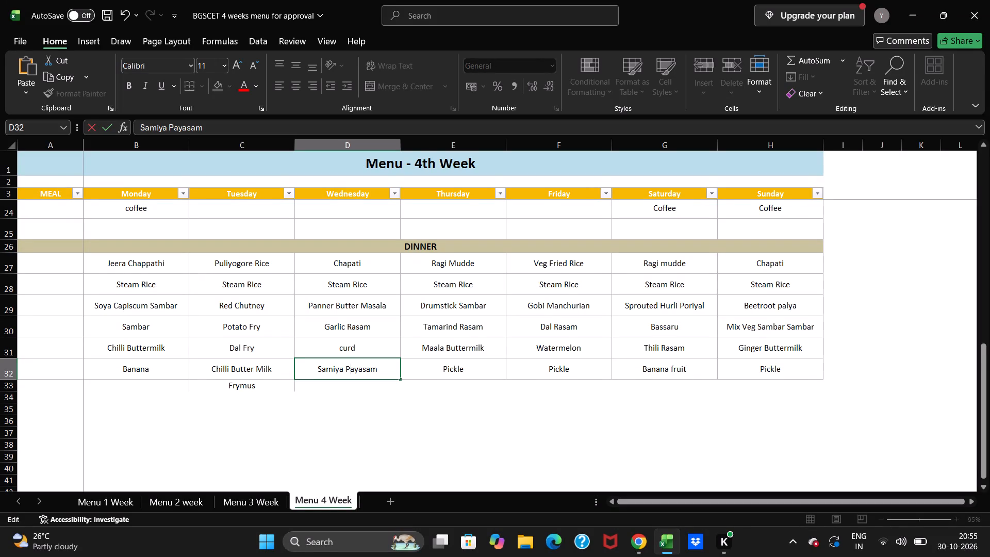
left_click(323, 370)
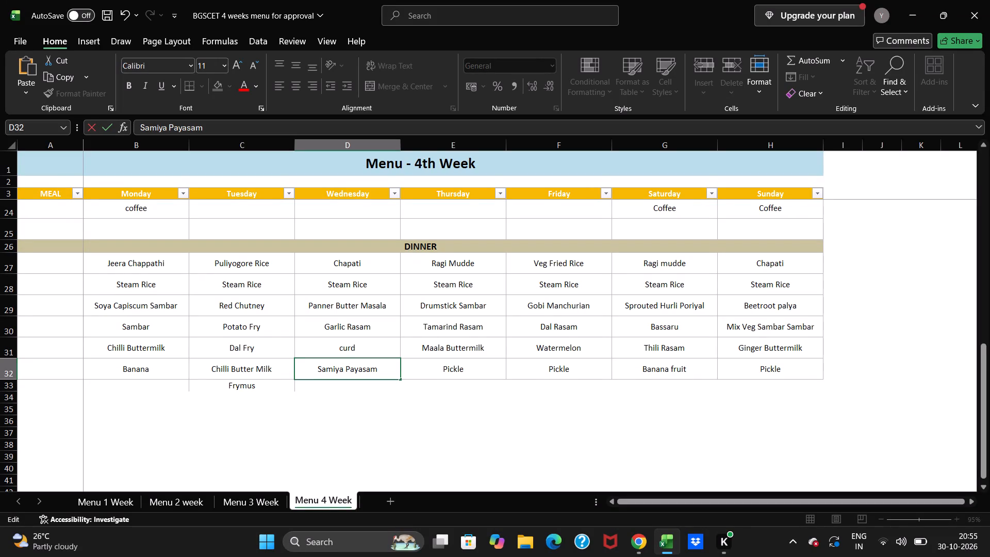
left_click(327, 370)
left_click(327, 370)
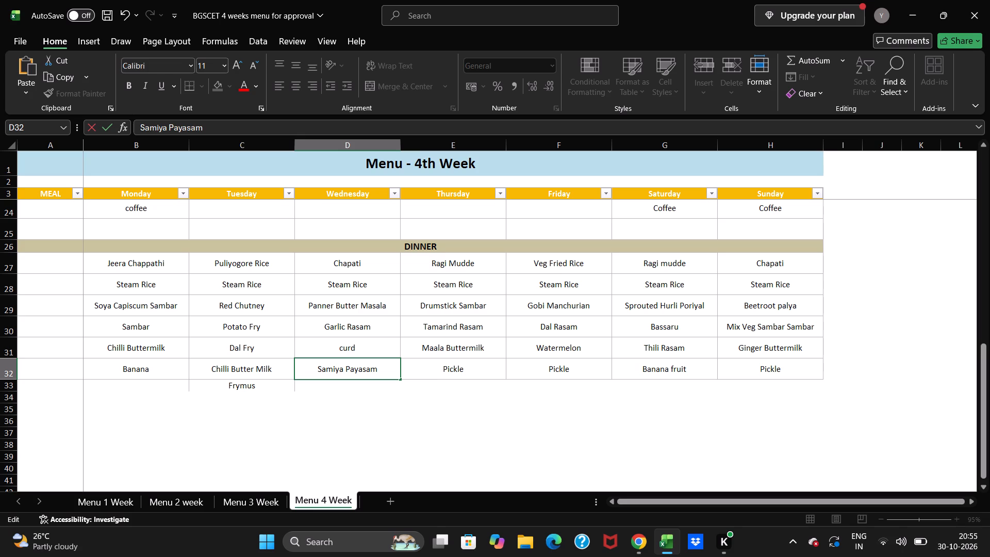
key("BackSpace")
key("e")
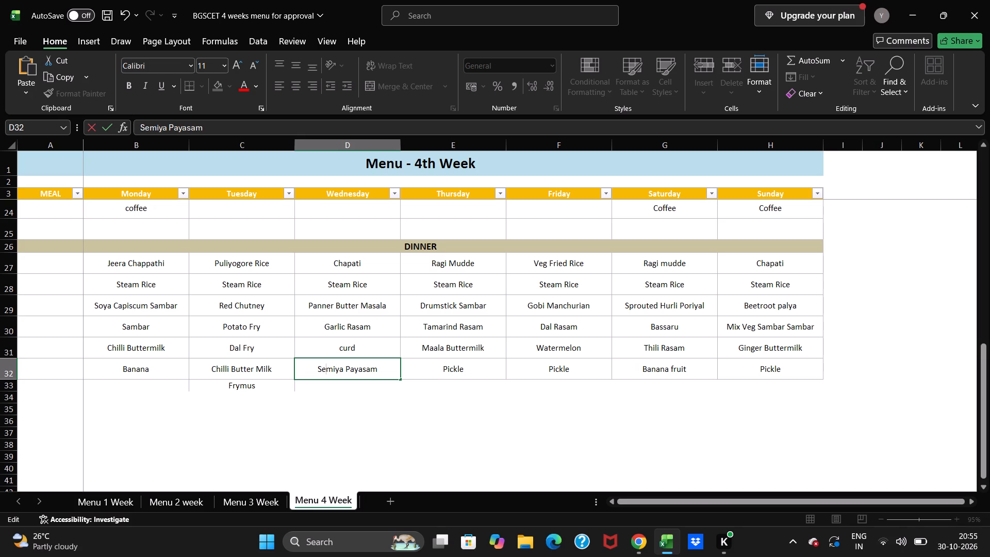
Replace Thursday's first dinner entry, cell E27, with "Peas Pulao".
left_click(473, 272)
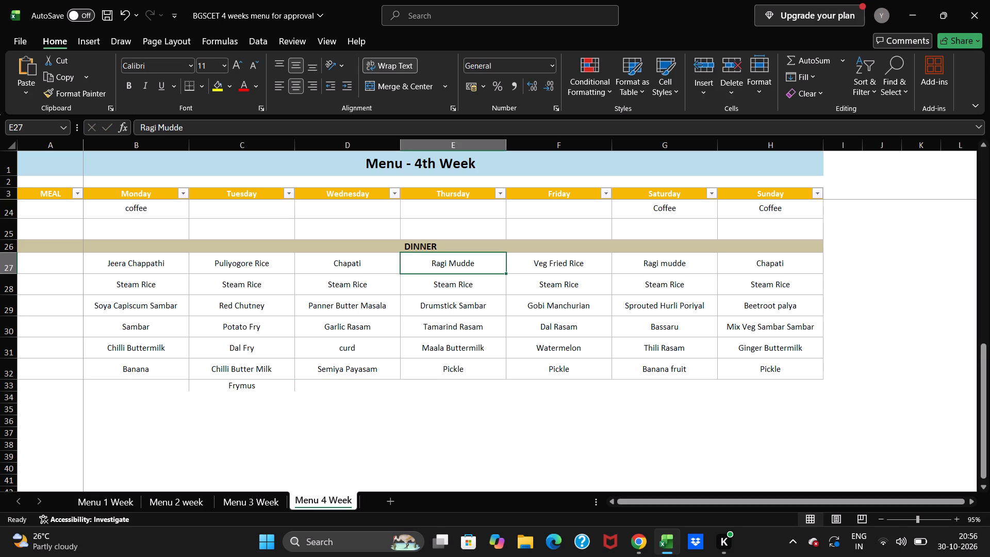
key("BackSpace")
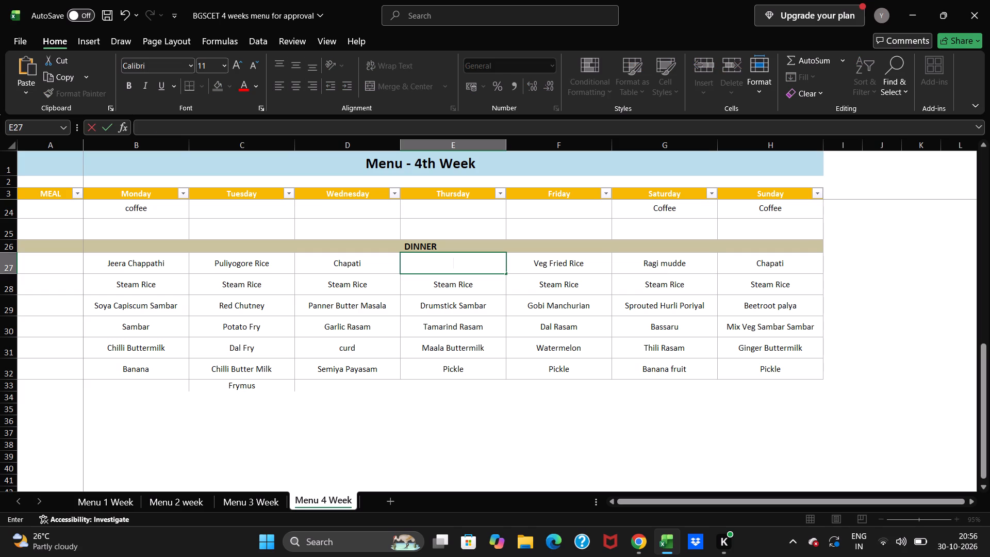
type("Peas")
key("space")
type("Pu")
type("lao")
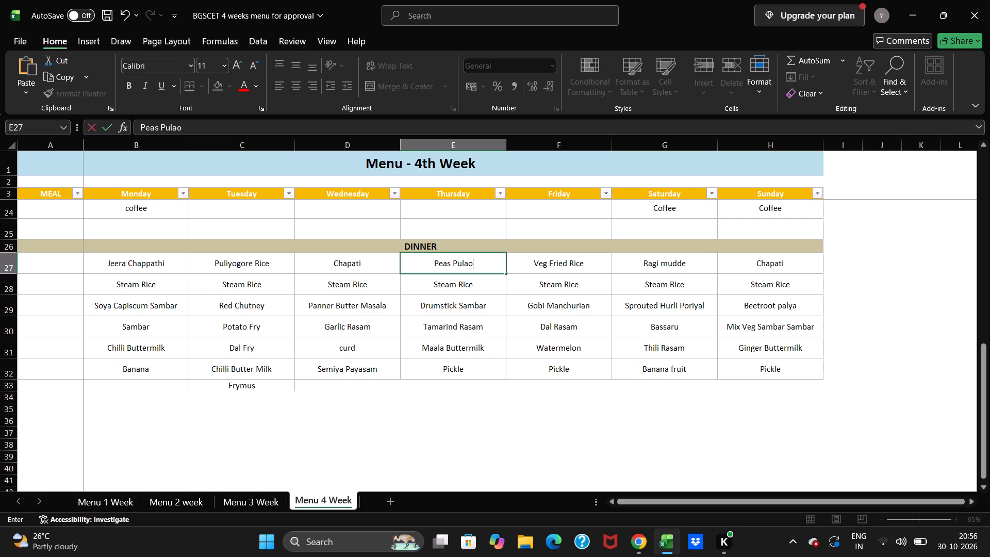
Replace Thursday's third dinner entry, cell E29, with "Raitha".
left_click(487, 308)
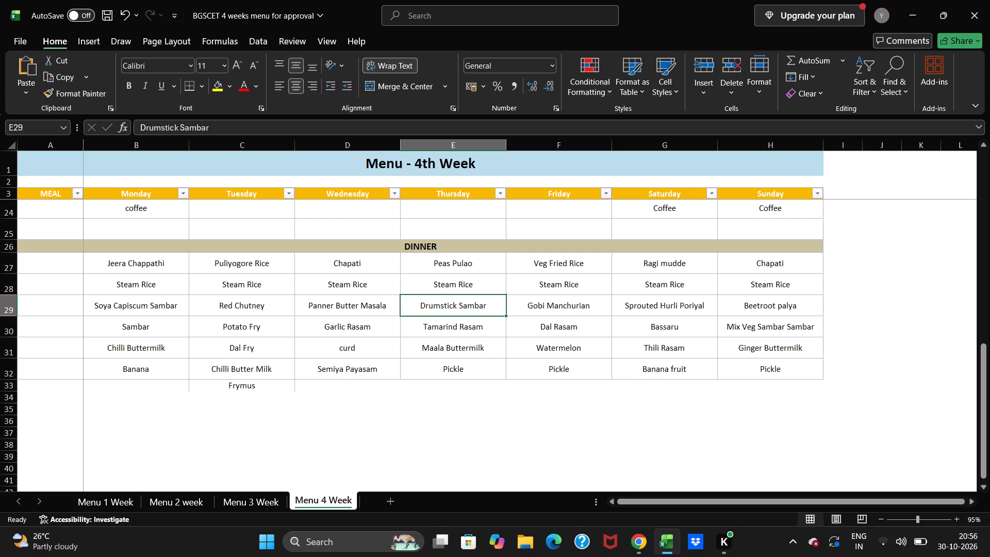
key("BackSpace")
key("BackSpace")
key("BackSpace")
type("rz")
key("BackSpace")
key("BackSpace")
type("a4")
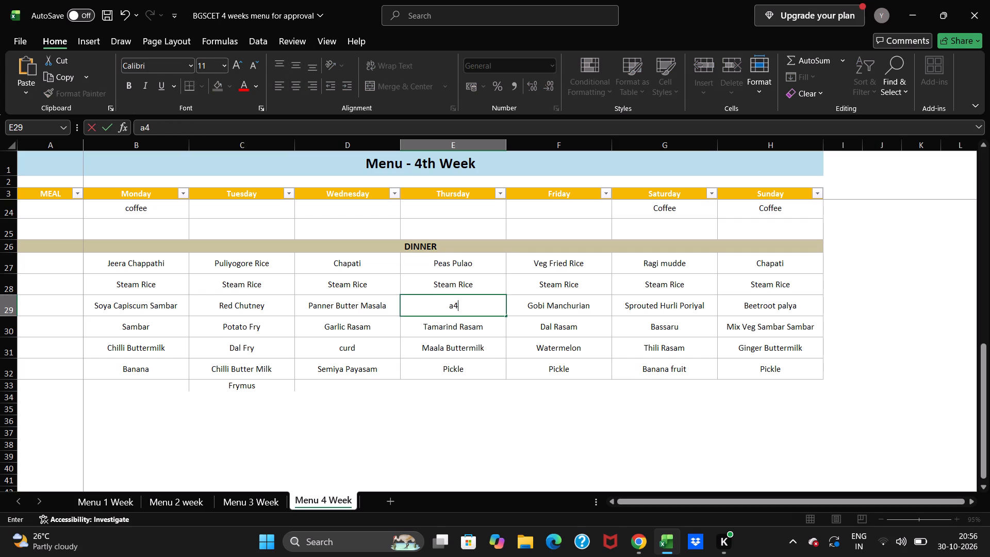
key("BackSpace")
key("BackSpace")
type("ar")
key("BackSpace")
key("BackSpace")
key("BackSpace")
type("Raitha")
key("space")
key("BackSpace")
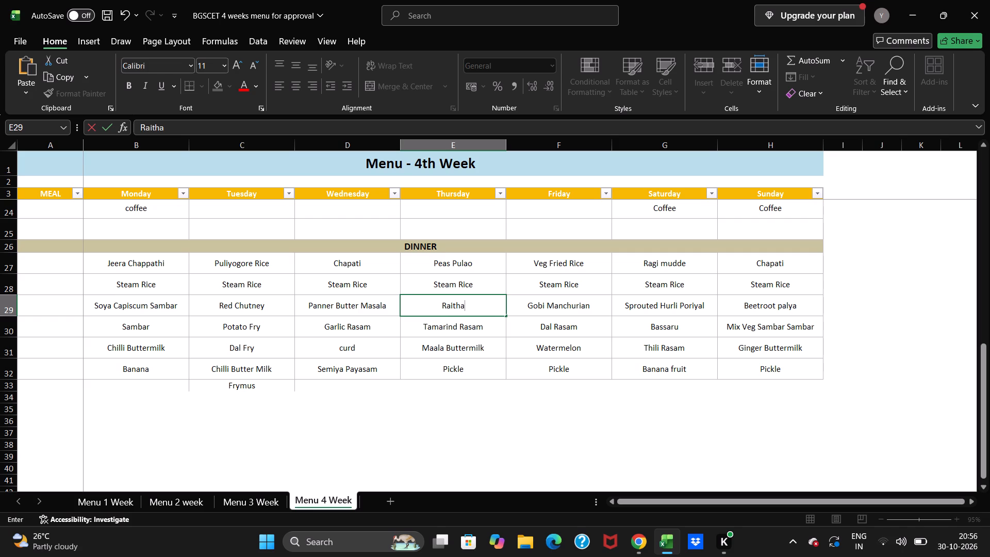
Replace Thursday's fourth dinner entry, cell E30, with "Sprouts Sambar".
left_click(486, 333)
key("BackSpace")
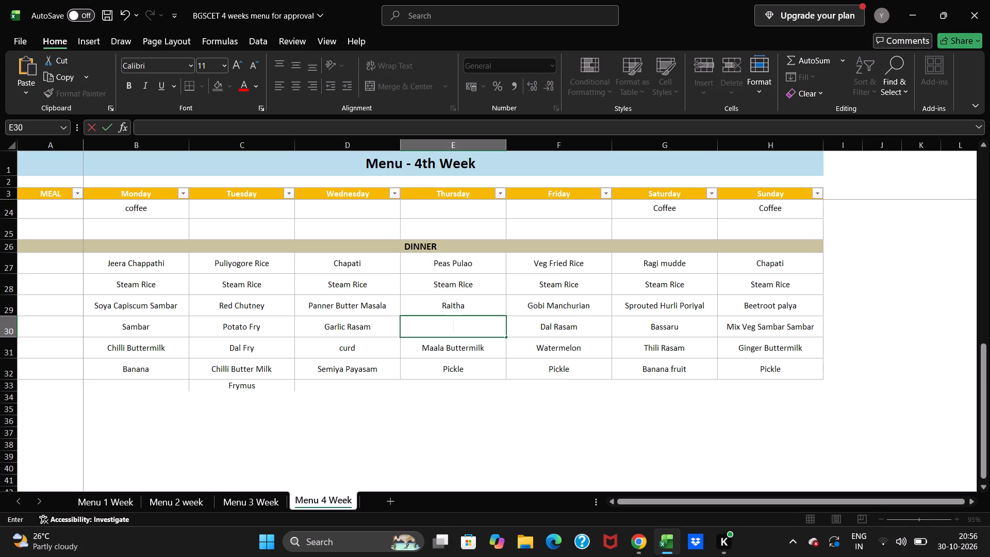
type("Sp")
type("routs")
key("space")
type("Sambar")
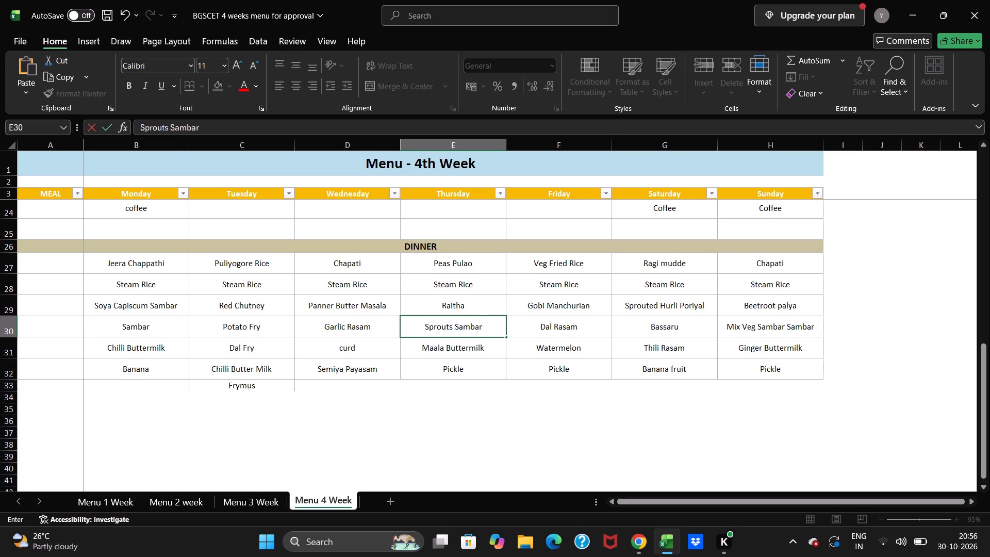
Replace Thursday's fifth dinner entry, cell E31, with "Butter Milk".
left_click(489, 346)
key("BackSpace")
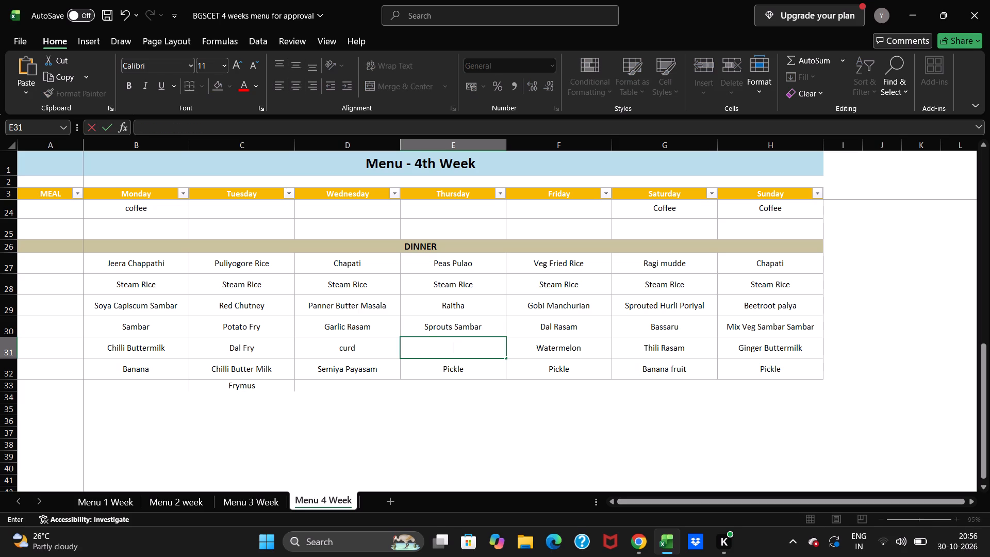
type("Butter")
key("space")
key("BackSpace")
key("space")
type("<")
key("BackSpace")
type("milk")
key("BackSpace")
key("BackSpace")
key("BackSpace")
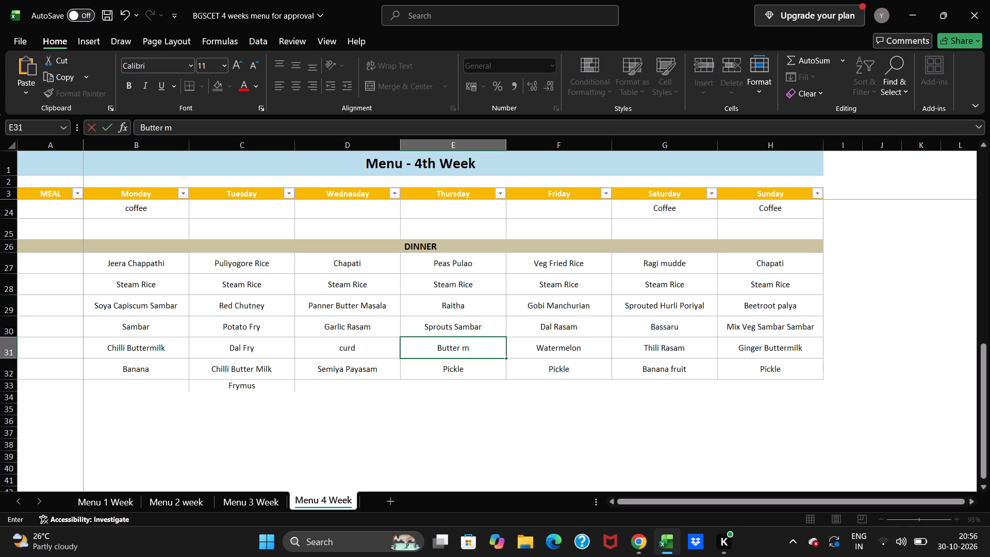
key("BackSpace")
type("Milk")
Replace Thursday's sixth dinner entry, cell E32, with "Frymus".
left_click(483, 373)
key("BackSpace")
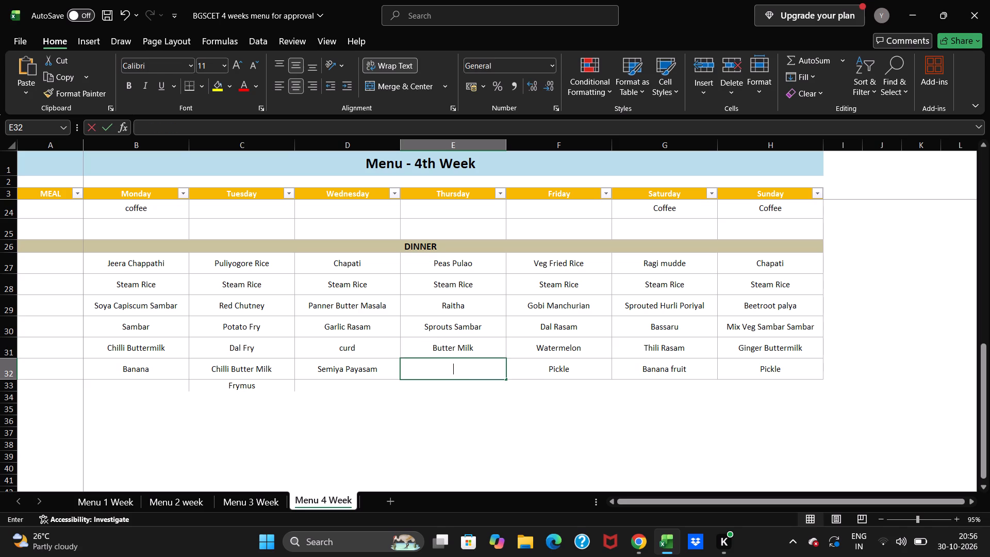
type("Frymus")
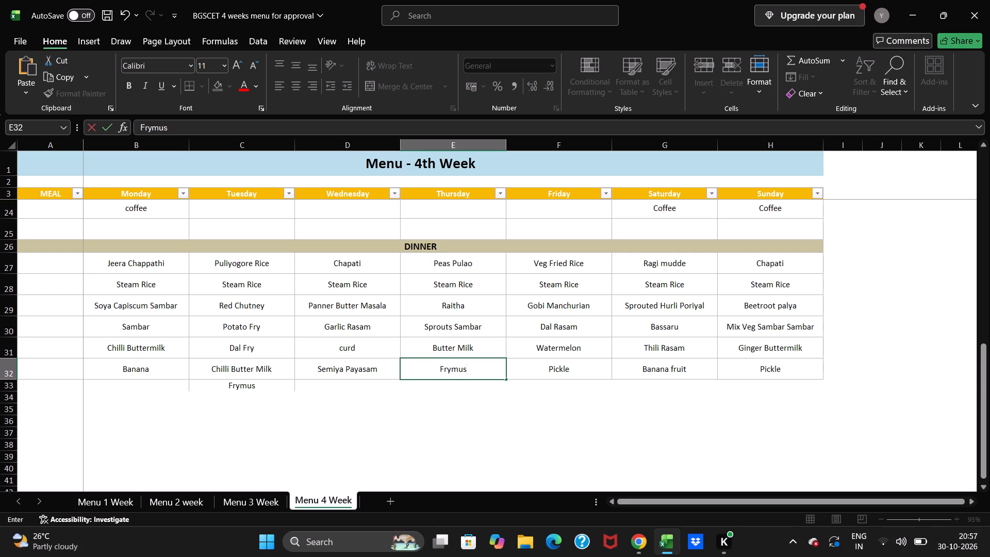
Shorten Friday's fourth dinner entry, cell F30, to "Rasam" by removing the word "Dal".
left_click(595, 322)
double_click(557, 325)
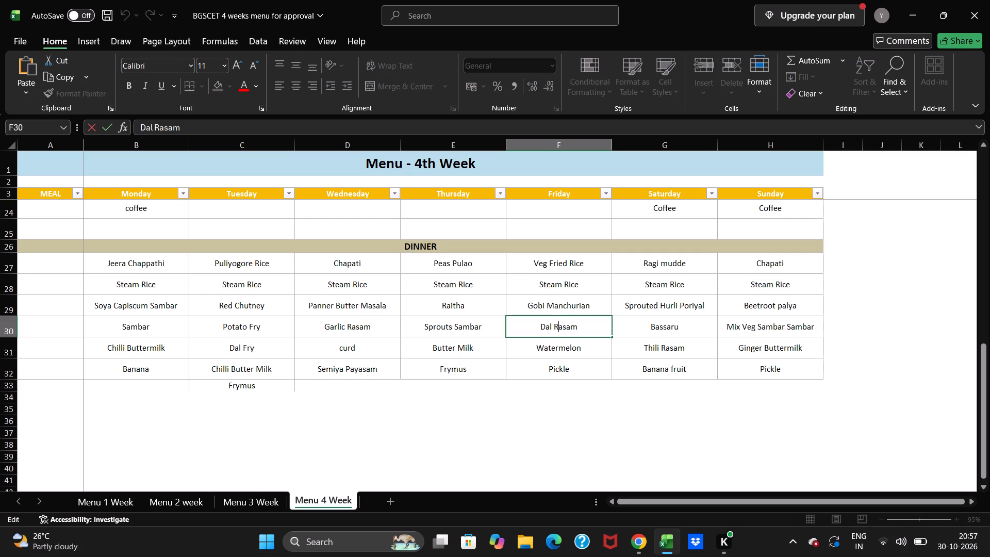
left_click(551, 326)
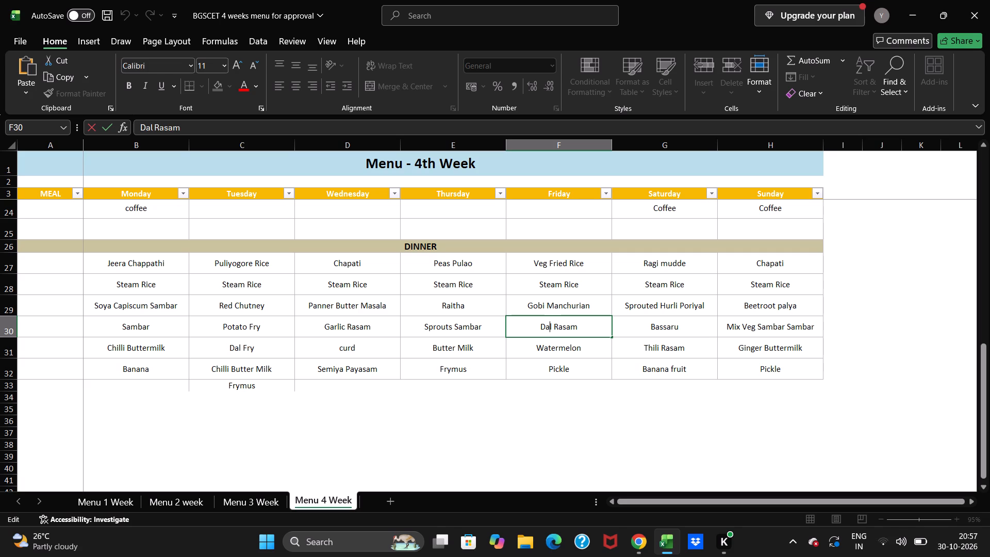
key("BackSpace")
key("BackSpace")
key("BackSpace")
left_click(551, 326)
left_click(551, 326)
key("BackSpace")
key("BackSpace")
key("BackSpace")
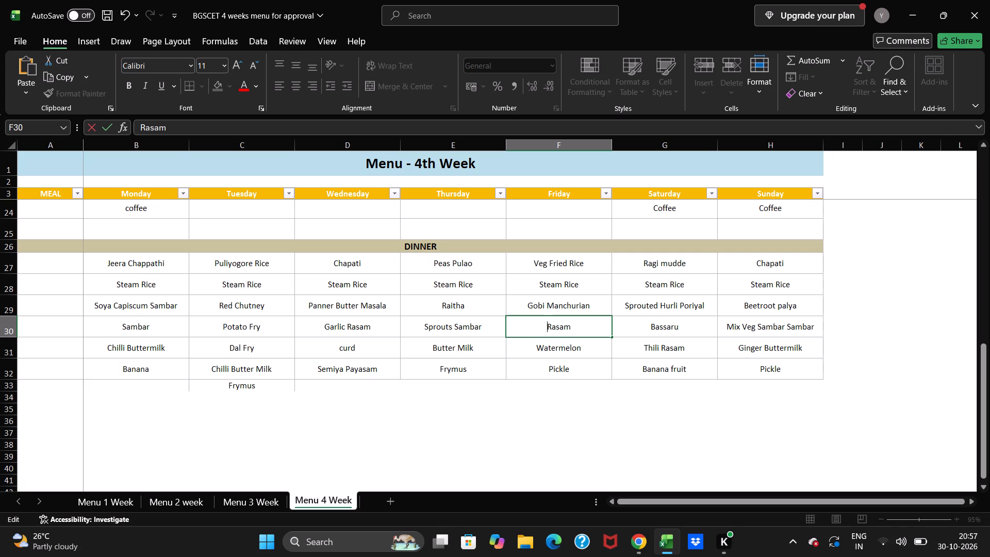
Replace Friday's fifth dinner entry, cell F31, with "Chilli Butter Milk".
left_click(586, 354)
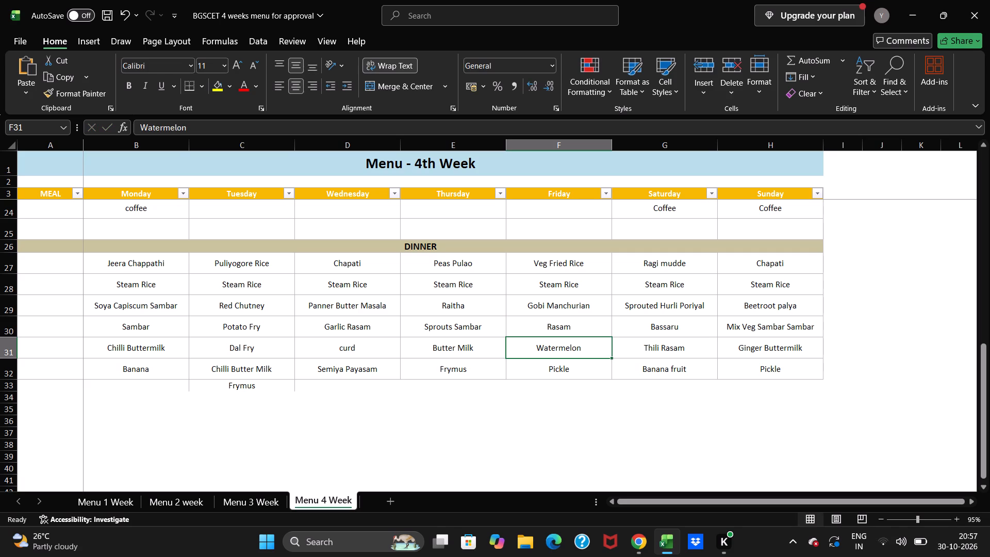
key("BackSpace")
key("BackSpace")
key("BackSpace")
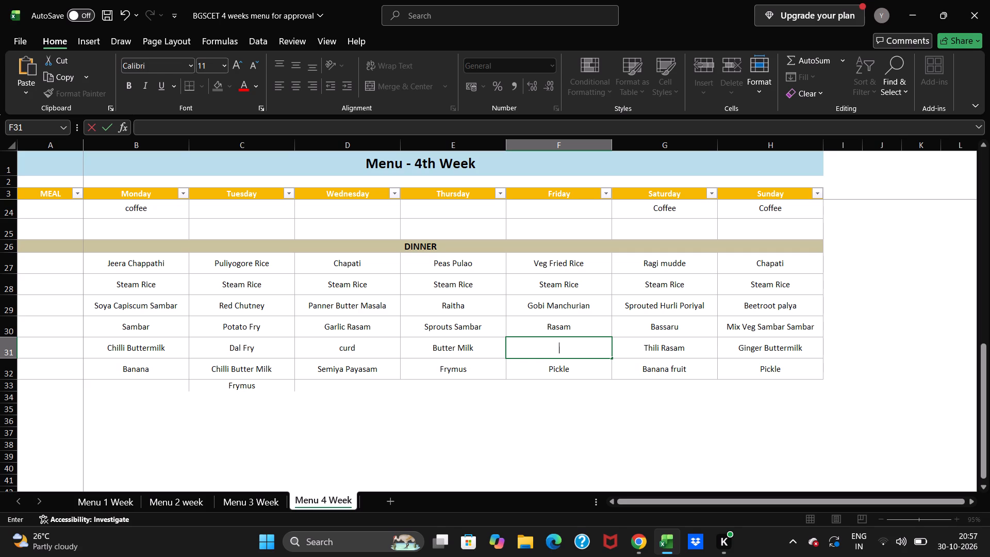
type("Chlli")
key("space")
type("Butter")
key("space")
type("Milk")
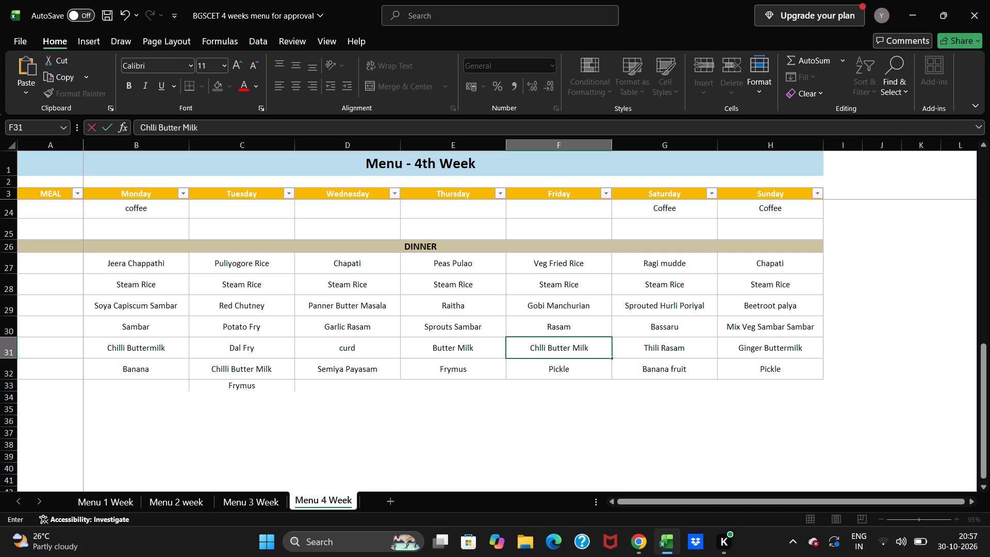
left_click(537, 350)
key("i")
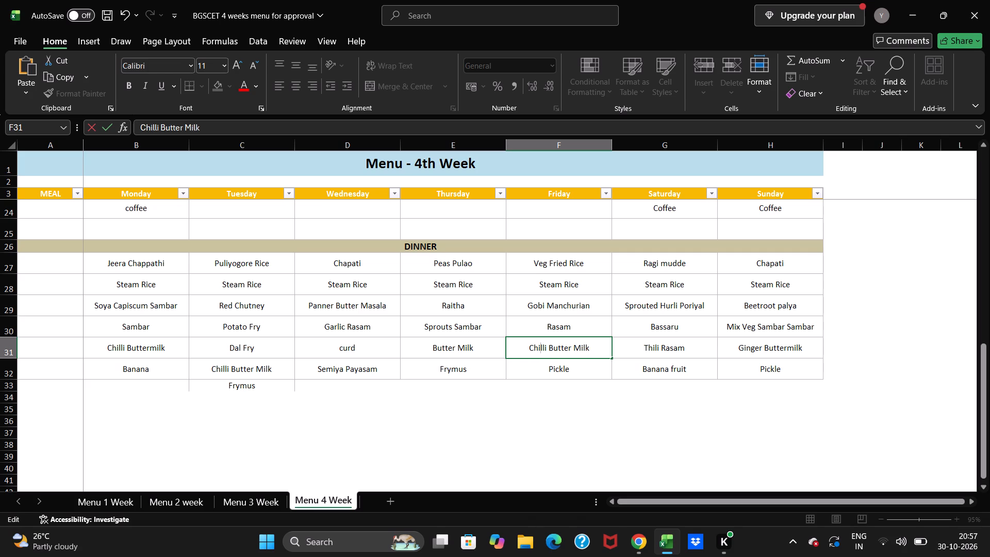
Replace Friday's sixth dinner entry, cell F32, with "Watermelon".
left_click(590, 373)
key("BackSpace")
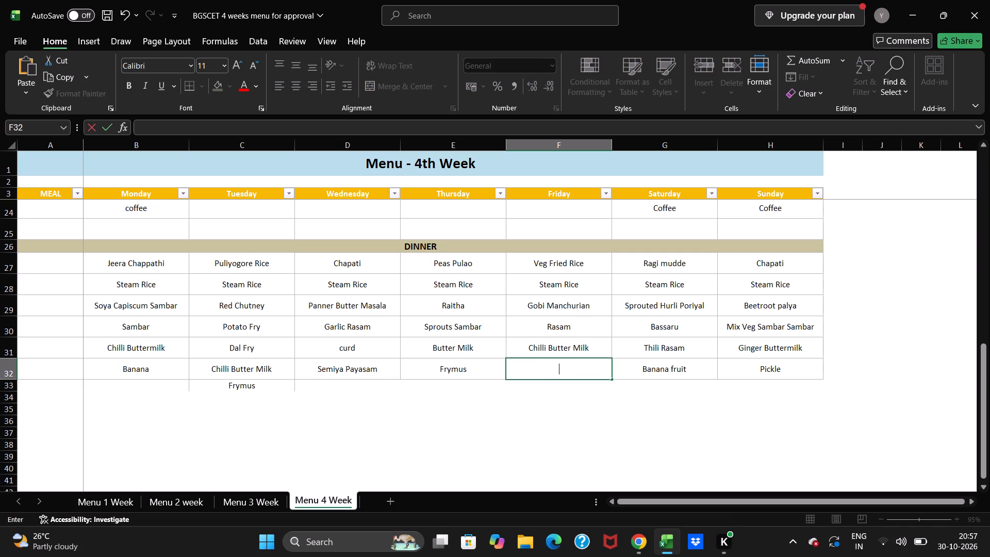
type("Water")
type("meaoo")
key("BackSpace")
key("BackSpace")
type("lon")
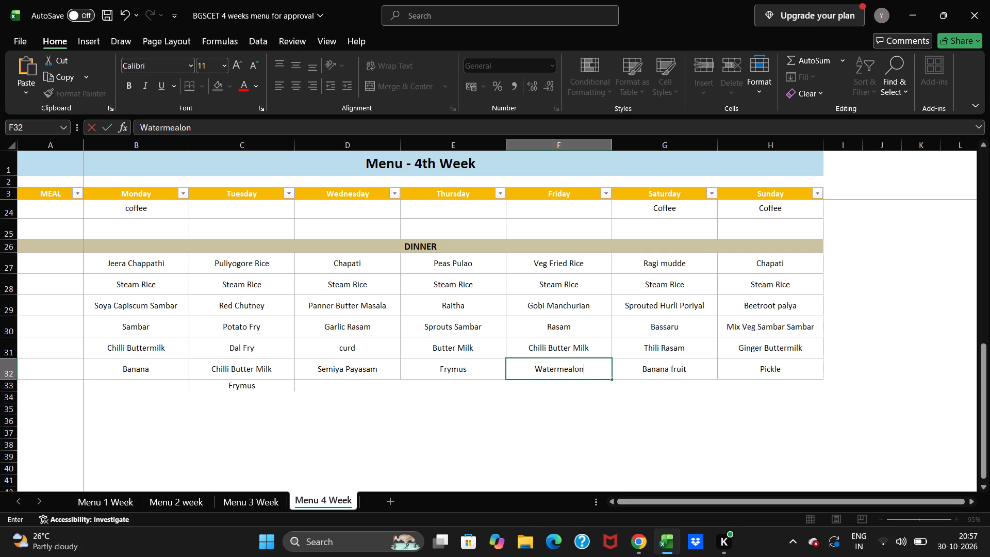
key("BackSpace")
key("BackSpace")
key("BackSpace")
key("BackSpace")
type("lon")
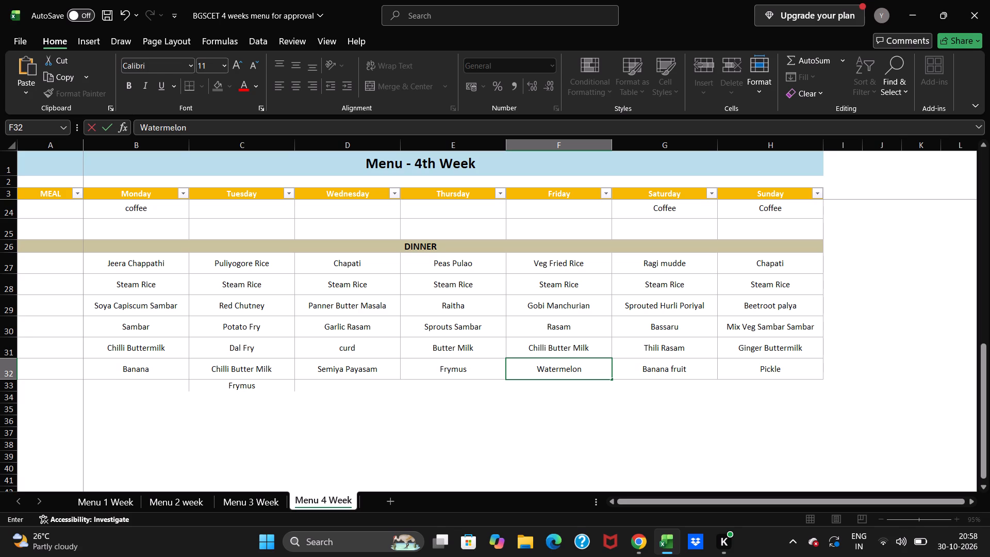
Replace Saturday's first dinner entry, cell G27, with "Triangle Parota".
left_click(698, 265)
key("BackSpace")
key("BackSpace")
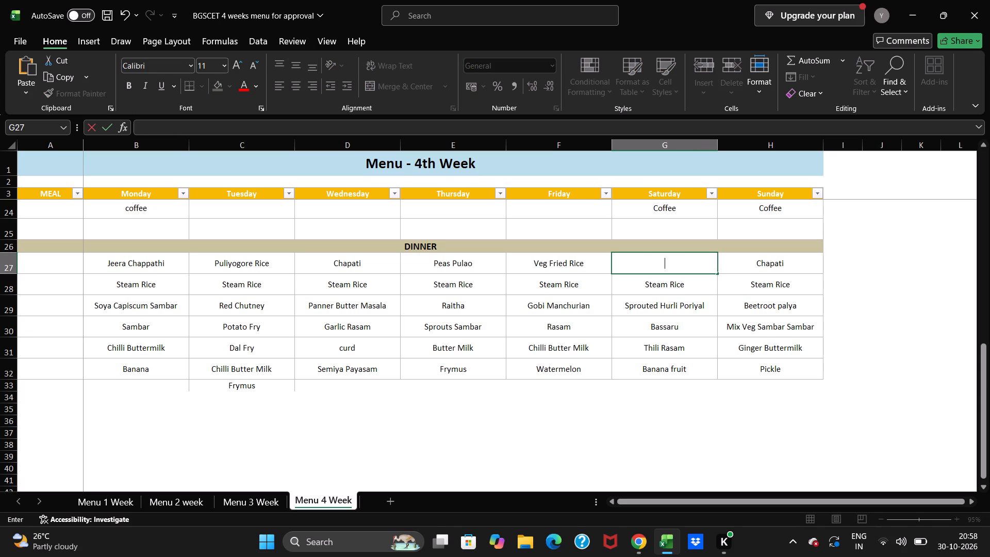
type("Tr")
type("inagle")
key("space")
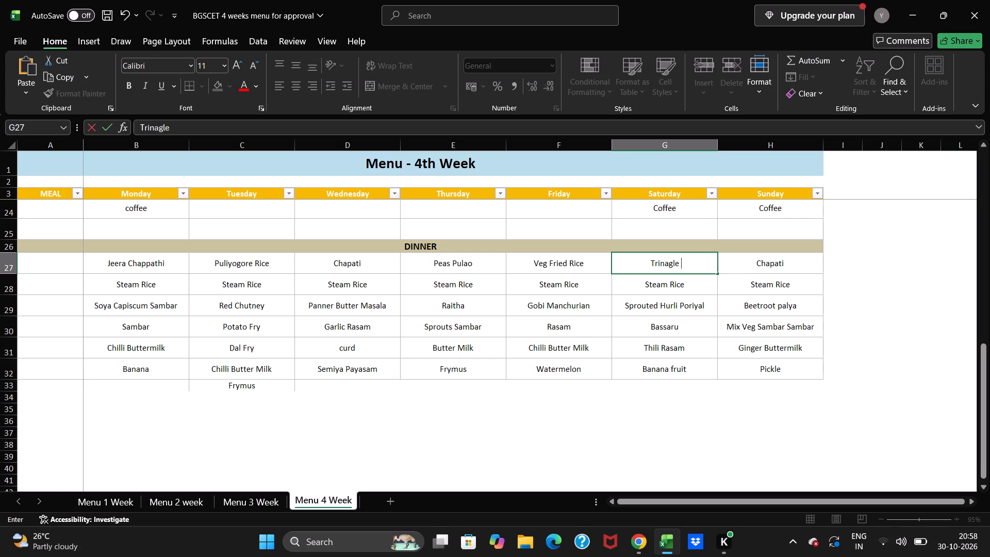
key("BackSpace")
key("BackSpace")
key("BackSpace")
key("BackSpace")
key("BackSpace")
key("BackSpace")
type("anglr")
key("space")
key("BackSpace")
key("BackSpace")
key("e")
key("space")
key("shift+braceleft")
key("BackSpace")
type("Par")
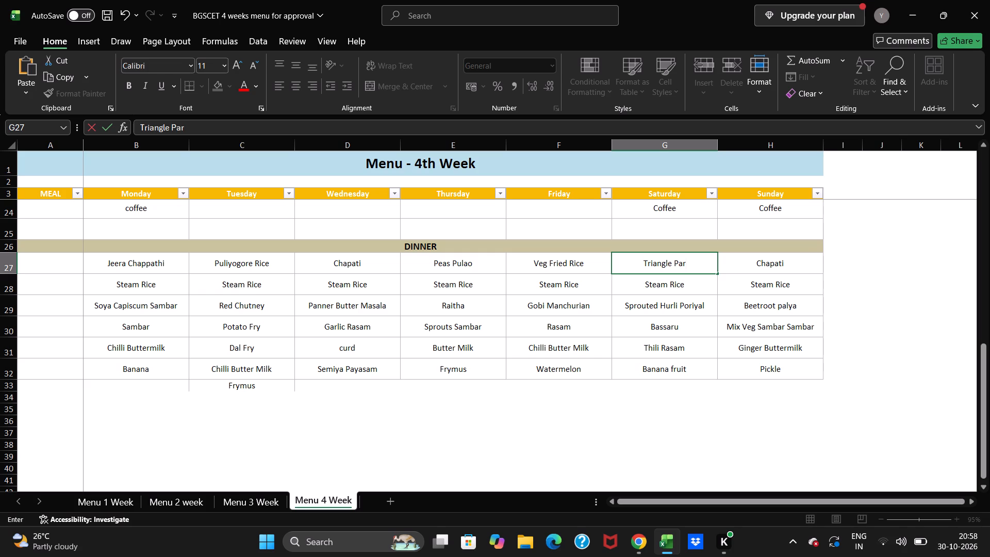
type("ota")
Replace Saturday's third dinner entry, cell G29, with "Baby corn Mutter".
left_click(705, 312)
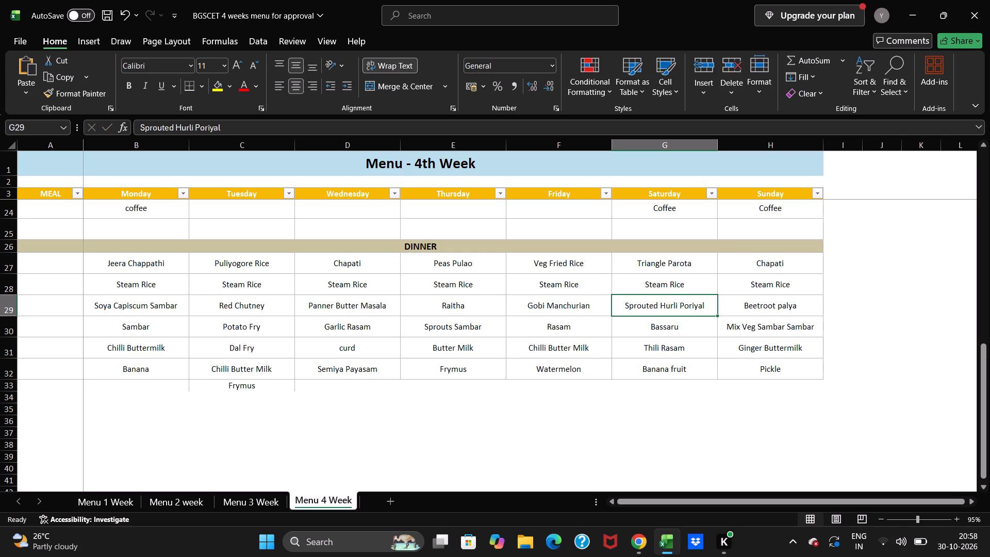
key("BackSpace")
key("BackSpace")
key("BackSpace")
type("baby")
key("space")
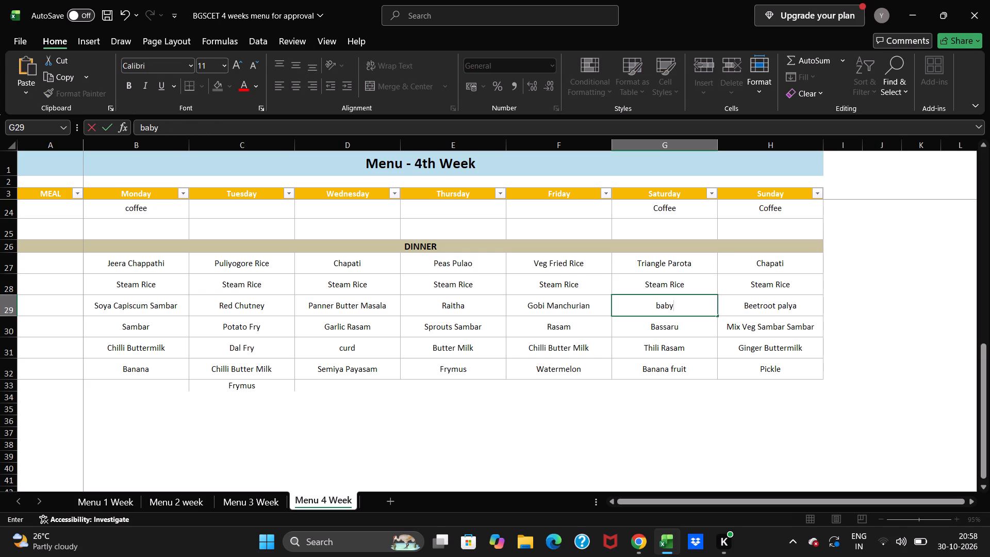
key("BackSpace")
key("BackSpace")
key("BackSpace")
key("BackSpace")
key("BackSpace")
type("Bab")
type("y")
key("space")
type("corn")
key("space")
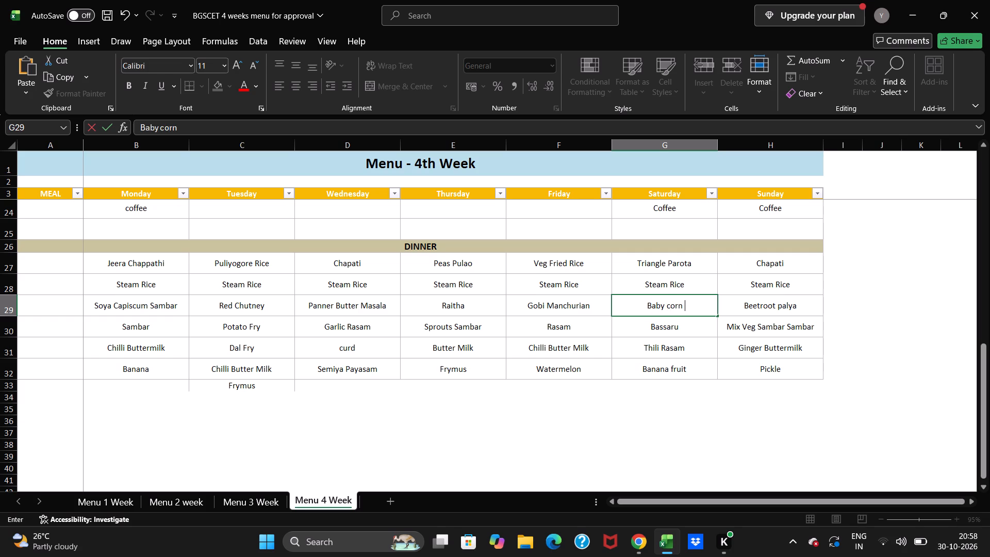
type("Mutt")
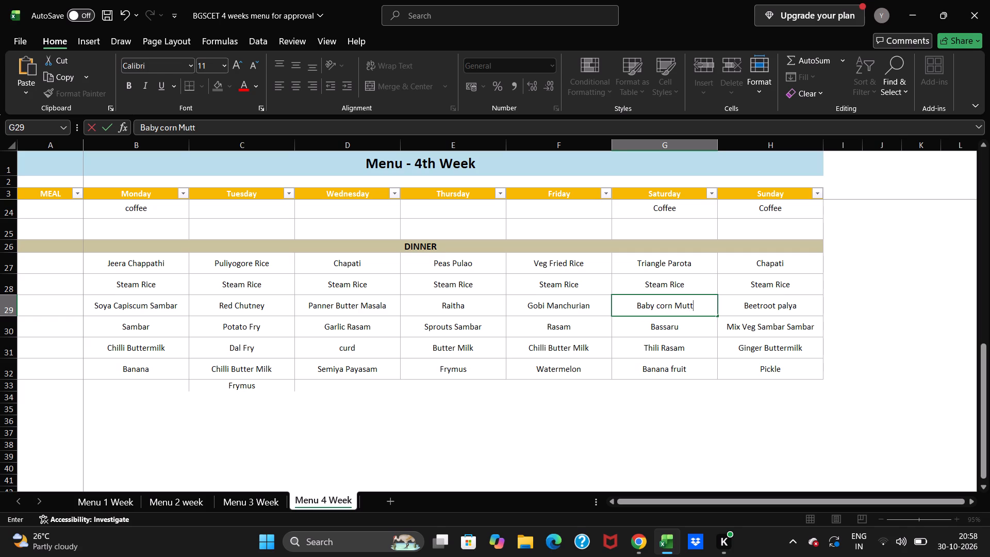
type("er")
key("space")
key("BackSpace")
Replace Saturday's fourth dinner entry, cell G30, with "sambar".
left_click(699, 328)
key("BackSpace")
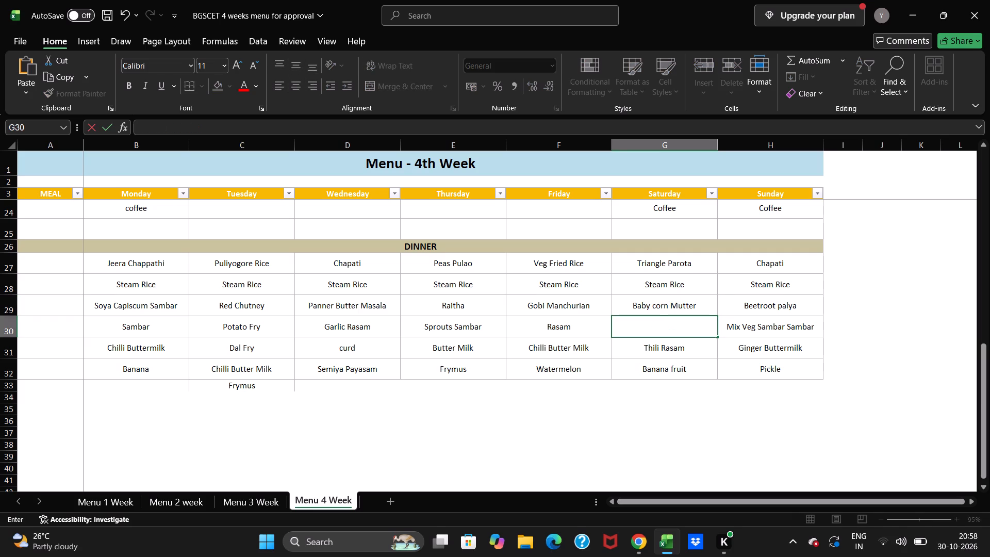
type("sambat")
key("BackSpace")
key("r")
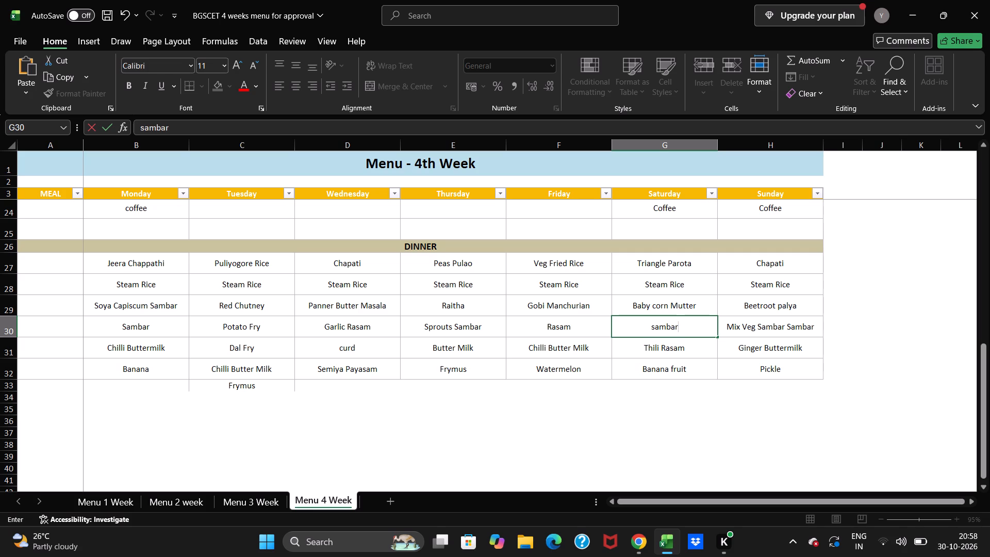
left_click(655, 326)
key("BackSpace")
key("s")
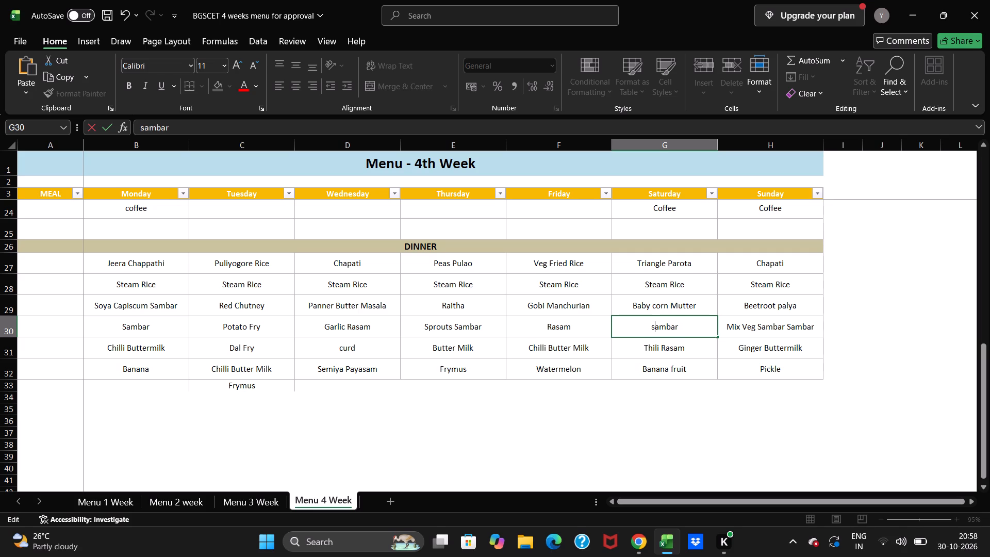
left_click(690, 352)
triple_click(656, 326)
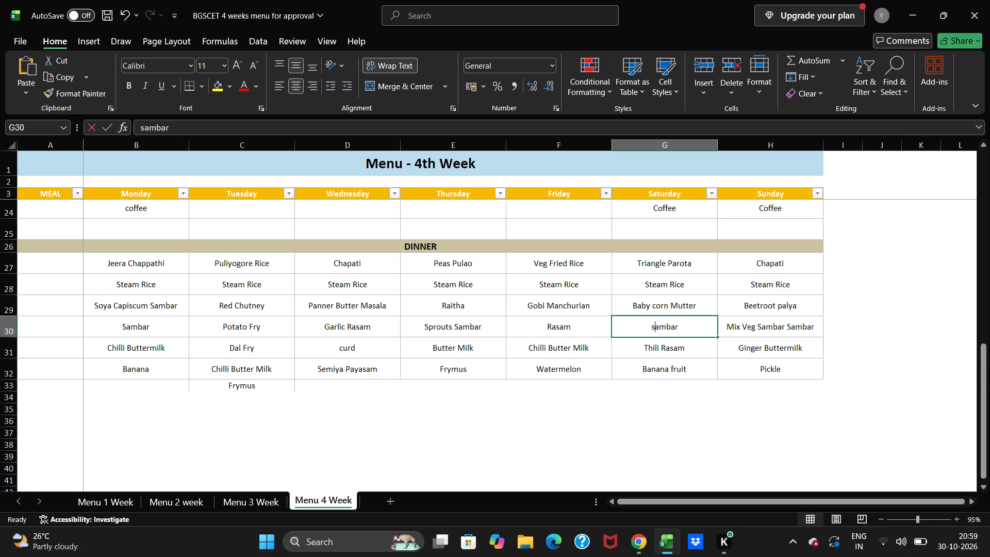
key("BackSpace")
key("s")
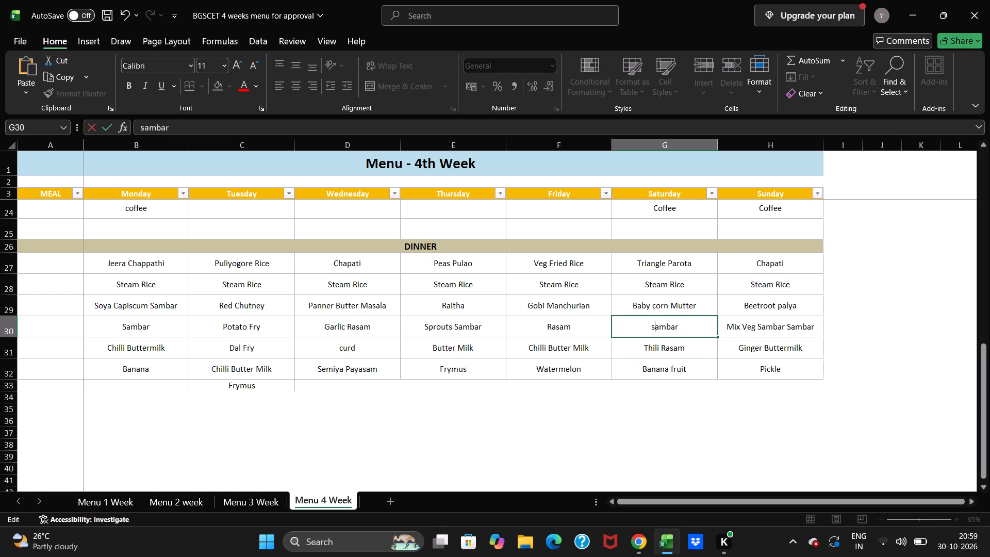
Replace Saturday's fifth dinner entry, cell G31, with "Butter Milk".
left_click(687, 354)
key("BackSpace")
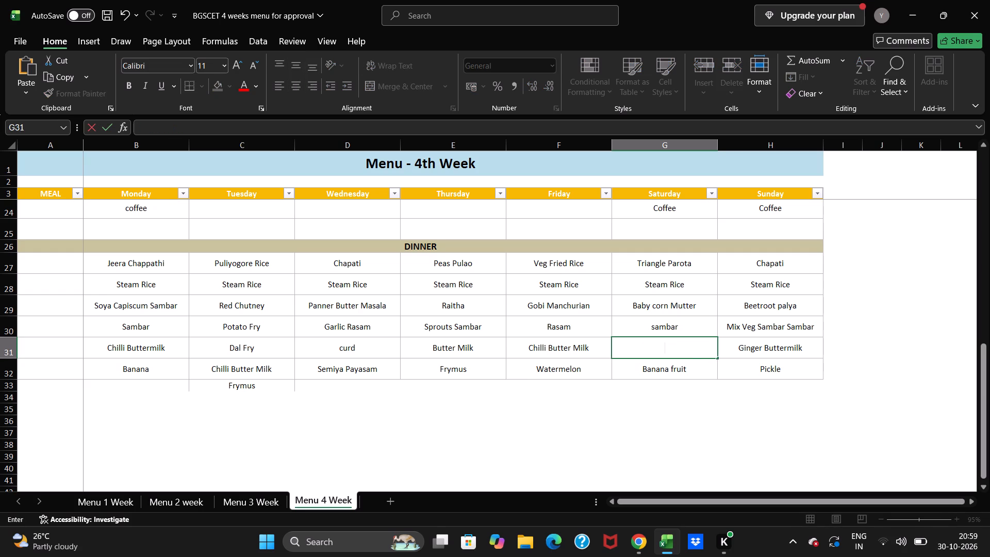
type("Butter")
key("space")
key("BackSpace")
key("space")
type("mi")
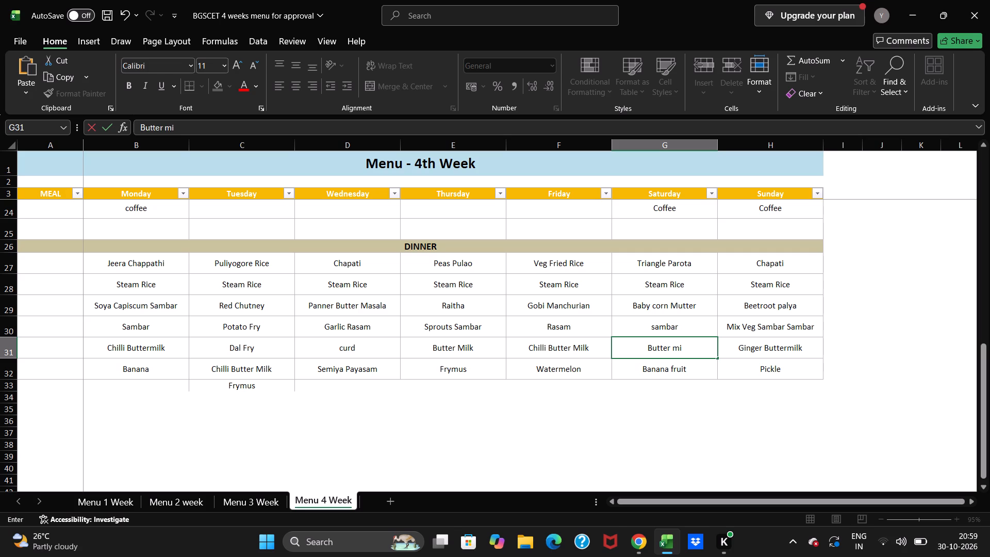
key("BackSpace")
key("BackSpace")
type("Milk")
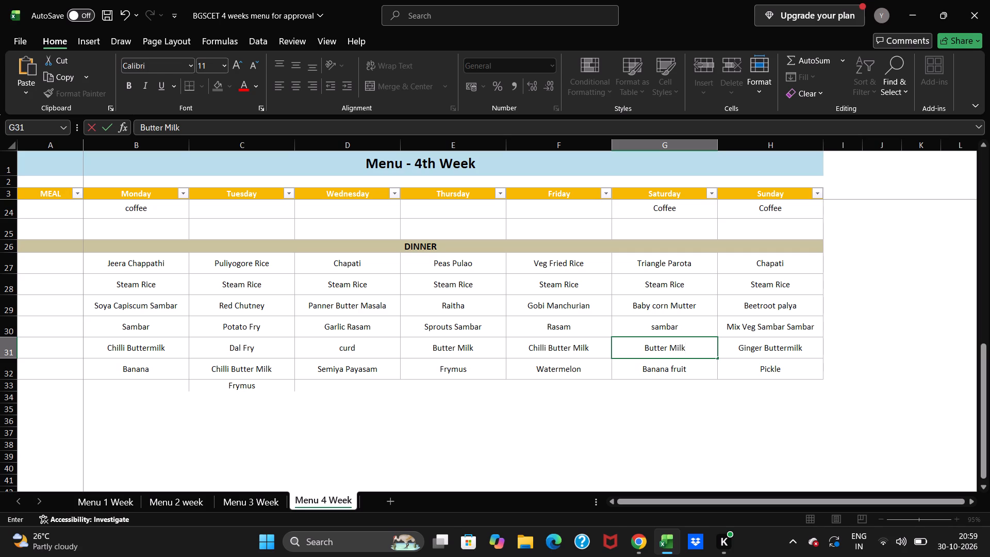
Replace Saturday's sixth dinner entry, cell G32, with "Frymus".
left_click(688, 373)
key("BackSpace")
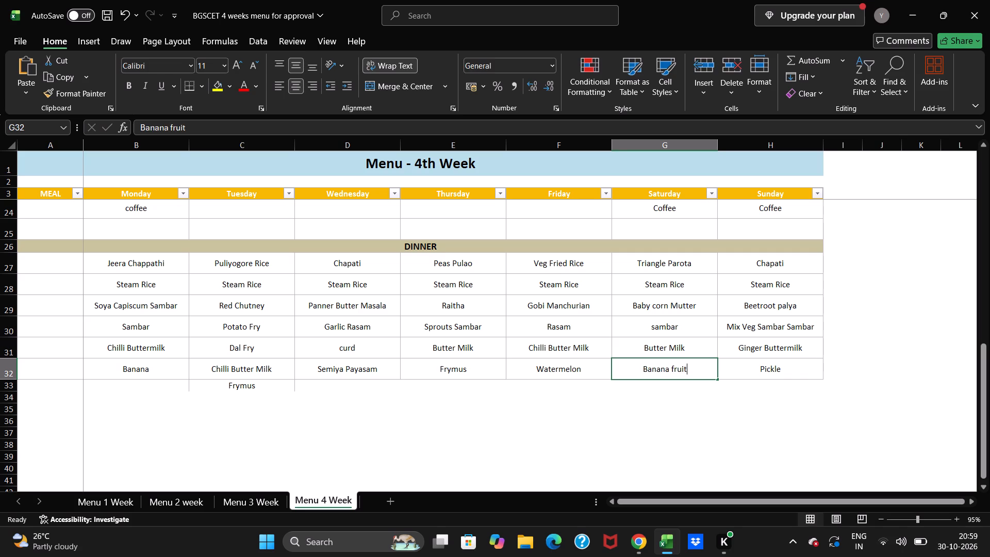
key("BackSpace")
type("Frymus")
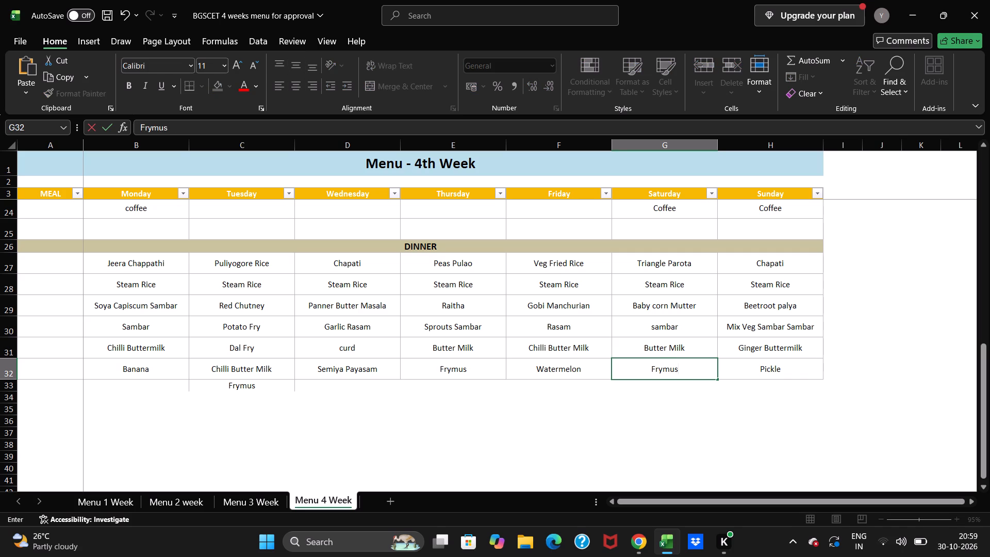
Clear Sunday's first dinner entry, cell H27, and re-enter it as "Chapati".
left_click(783, 271)
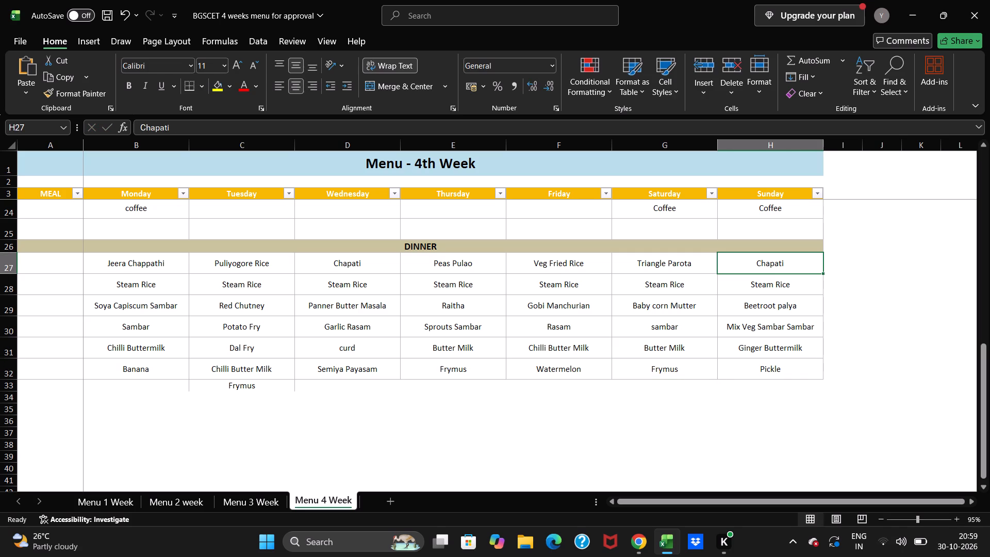
key("BackSpace")
key("BackSpace")
key("BackSpace")
key("BackSpace")
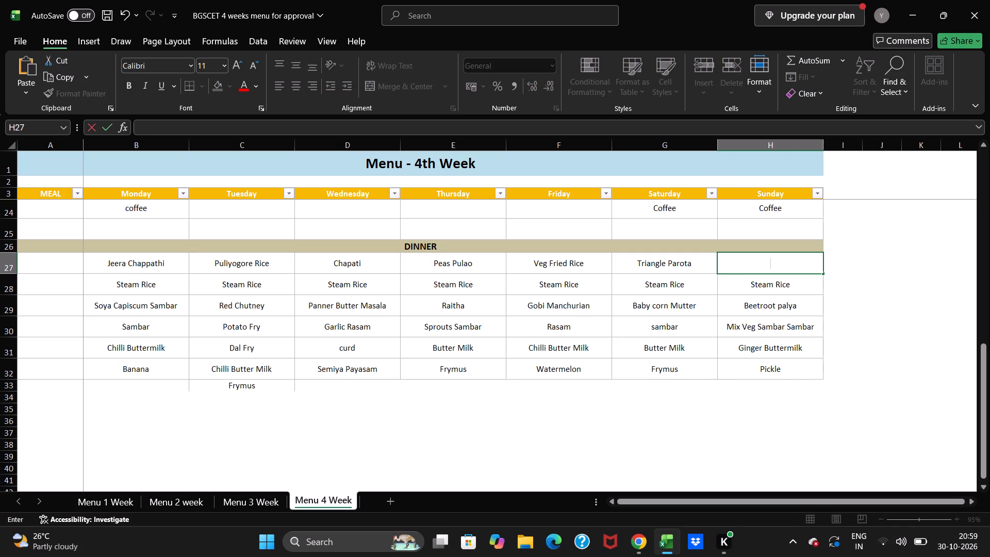
type("Cha")
type("pati")
Replace Sunday's third dinner entry, cell H29, with "Mirchi Dal Fry".
left_click(797, 305)
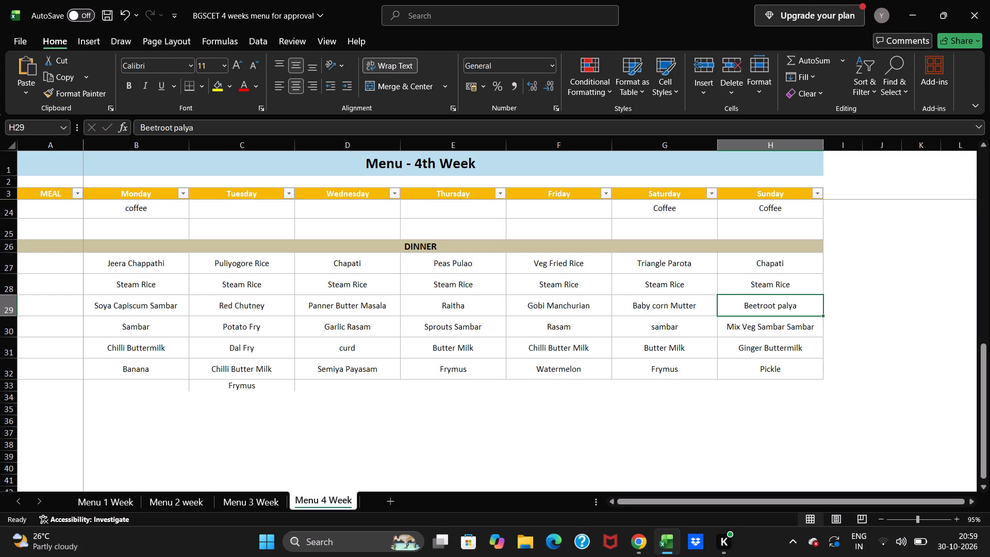
key("BackSpace")
type("Mi")
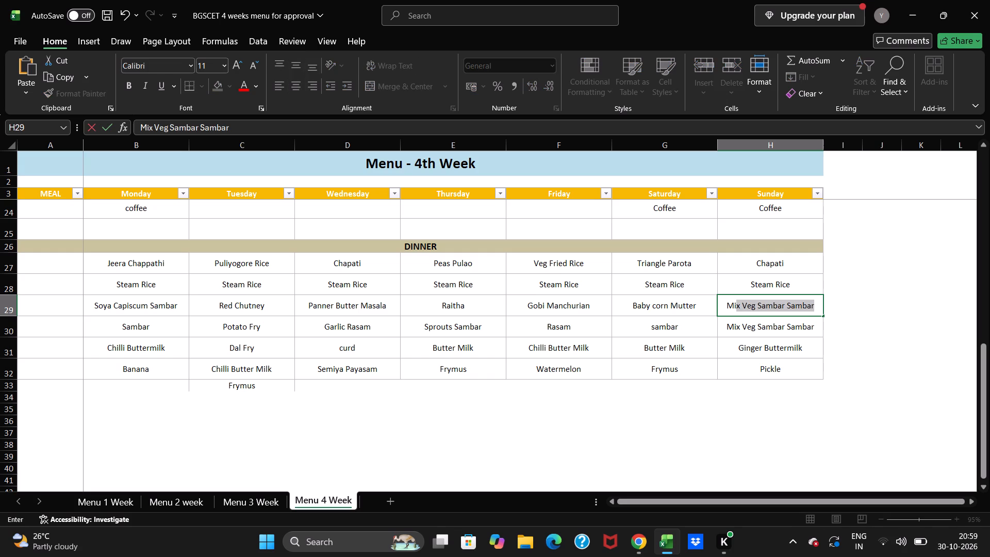
key("BackSpace")
key("BackSpace")
type("it")
key("equal")
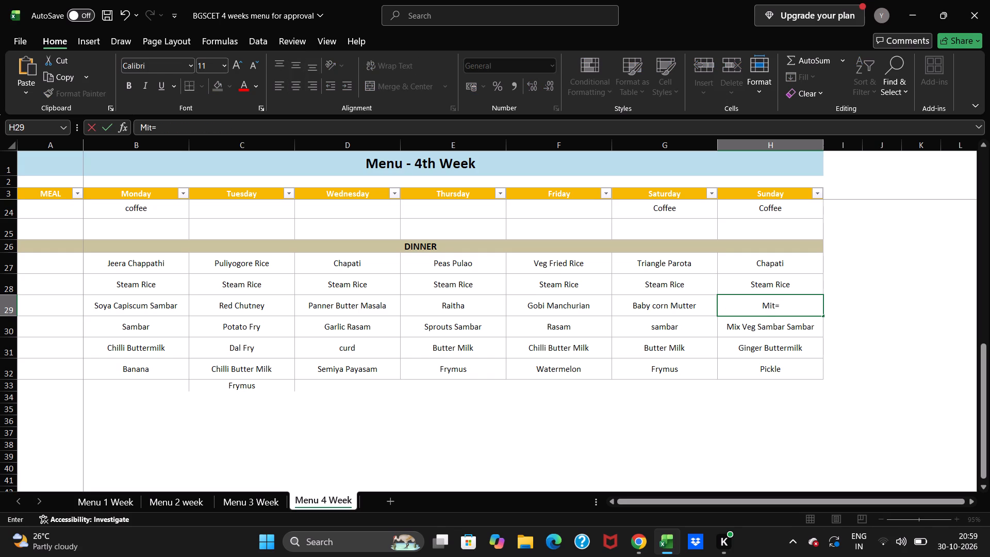
key("BackSpace")
key("BackSpace")
type("rchi")
key("space")
type("DAl")
key("space")
type("Fry")
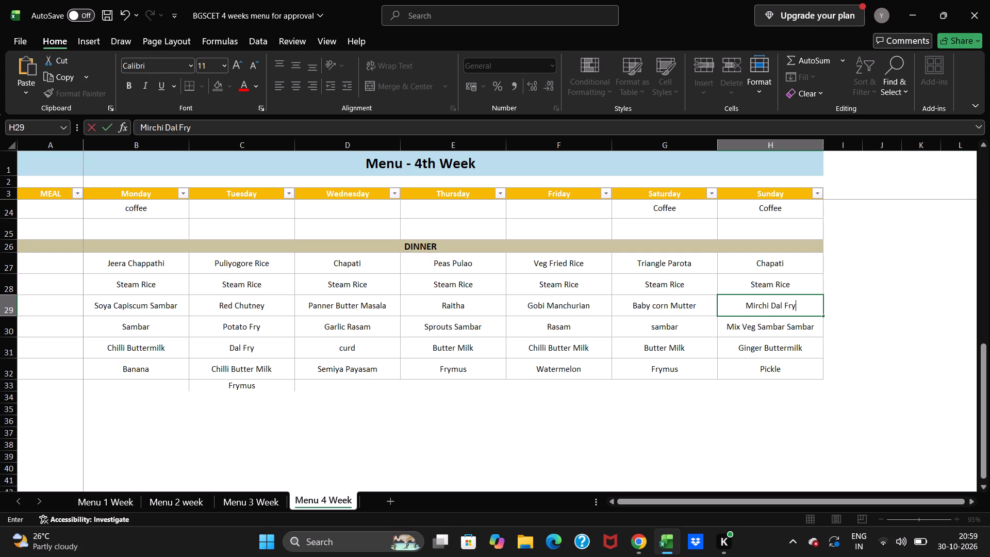
Replace Sunday's fourth dinner entry, cell H30, with "Methi Palak".
left_click(815, 331)
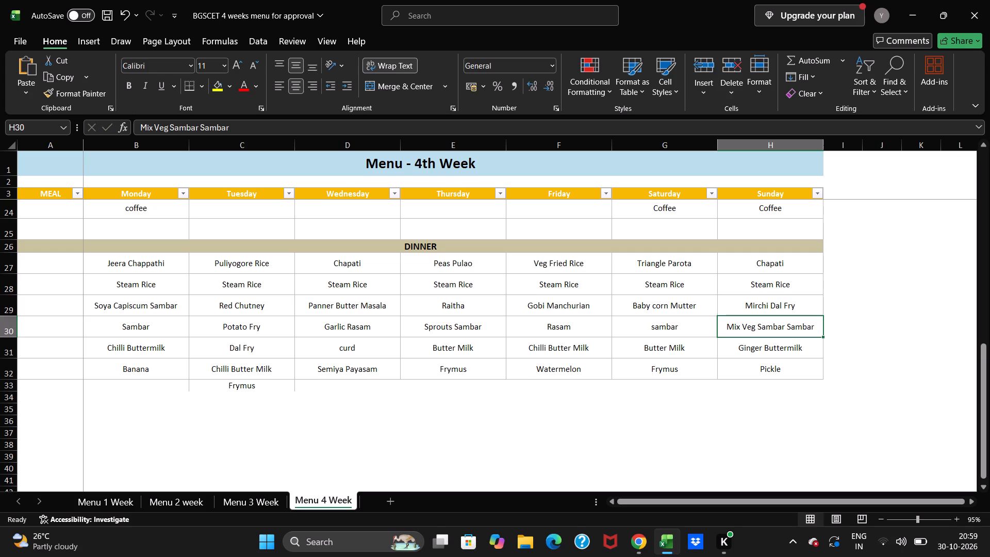
key("BackSpace")
key("BackSpace")
key("BackSpace")
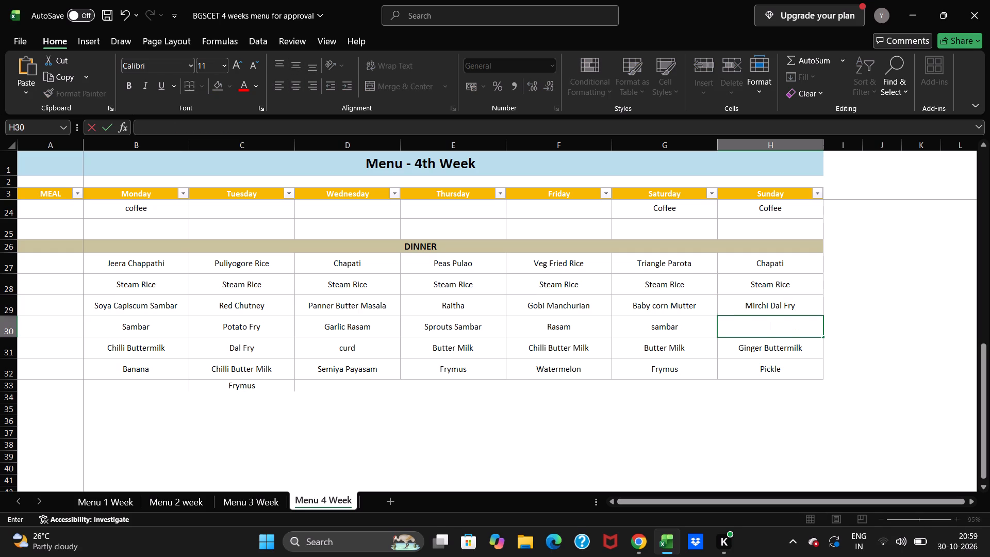
type("Methu")
key("BackSpace")
key("i")
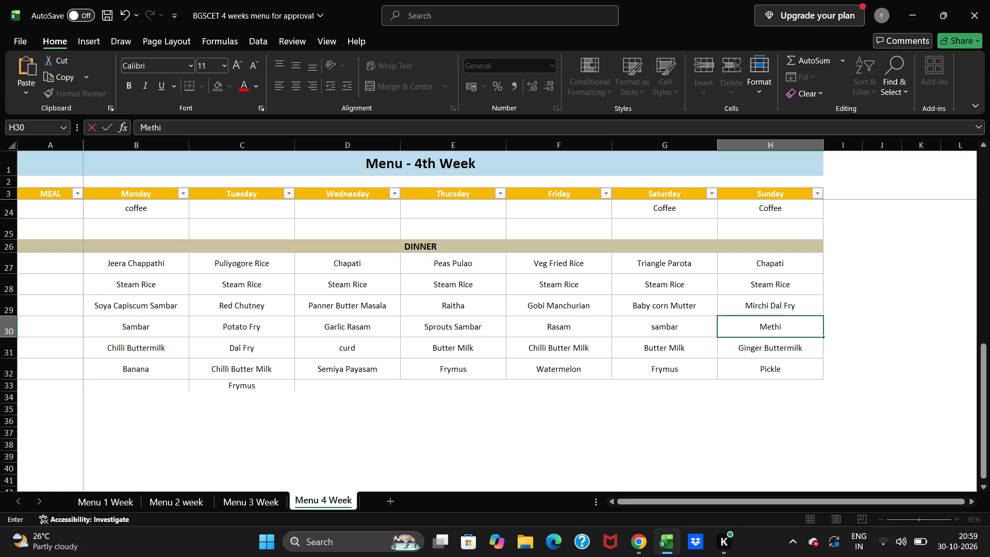
key("space")
type("pal")
key("BackSpace")
key("BackSpace")
key("BackSpace")
type("Paka")
key("BackSpace")
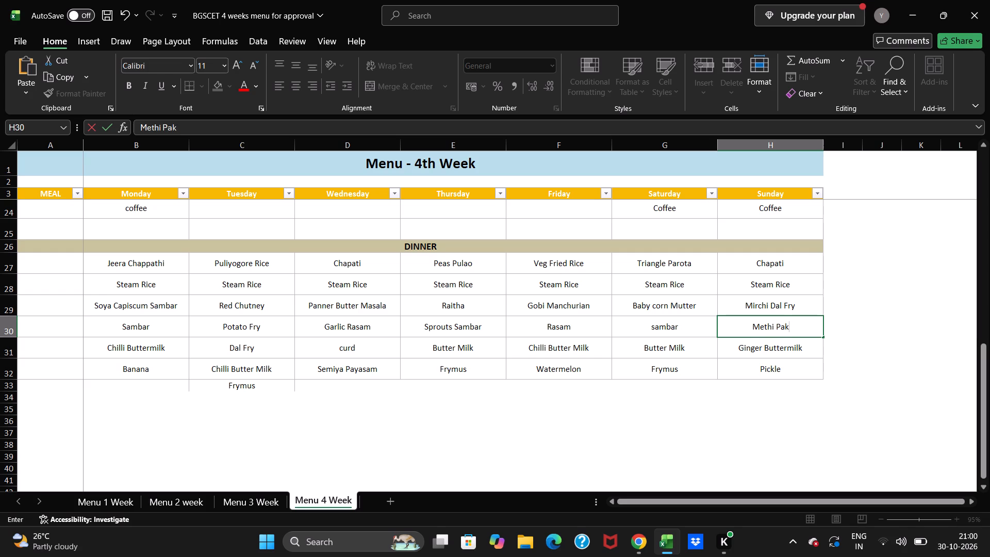
key("BackSpace")
type("lak")
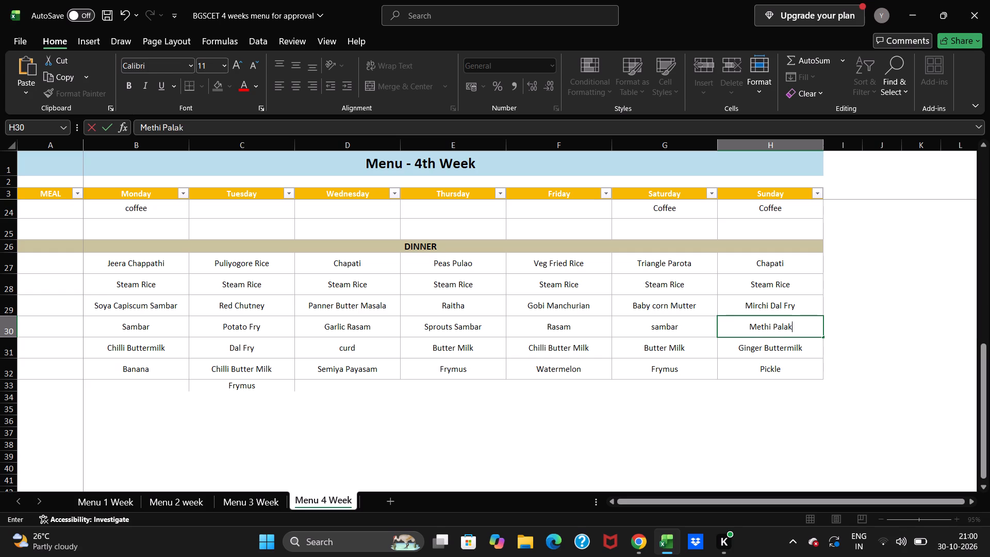
Replace Sunday's fifth dinner entry, cell H31, with "Rasam".
left_click(808, 346)
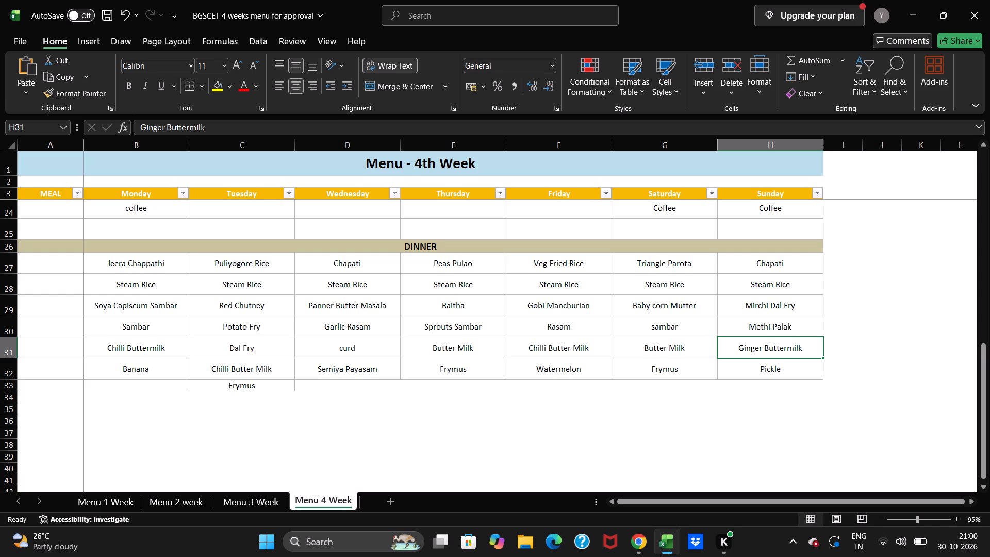
key("BackSpace")
key("BackSpace")
type("Rasam")
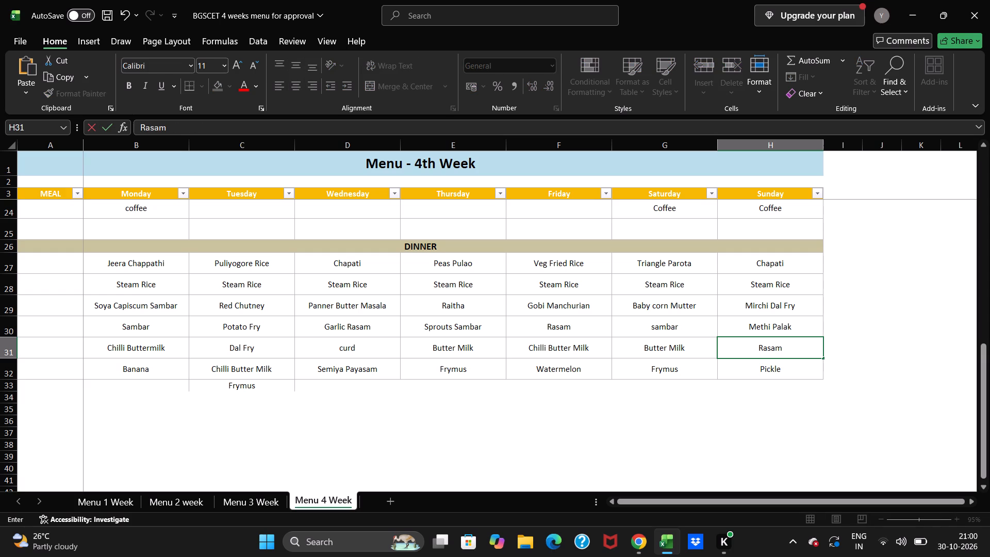
Replace Sunday's sixth dinner entry, cell H32, with "Green salad".
left_click(802, 371)
key("BackSpace")
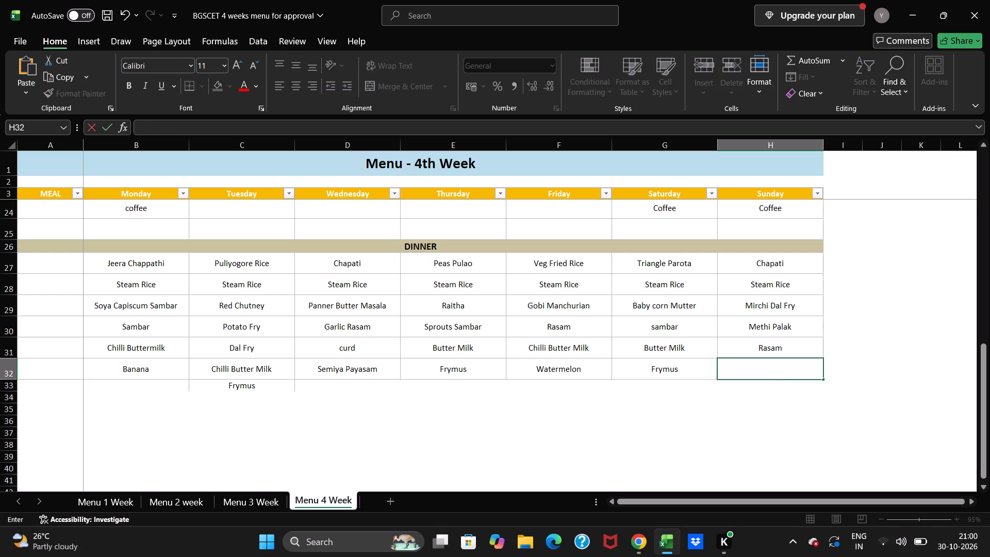
type("Greeb")
key("BackSpace")
key("n")
type("saoad")
key("BackSpace")
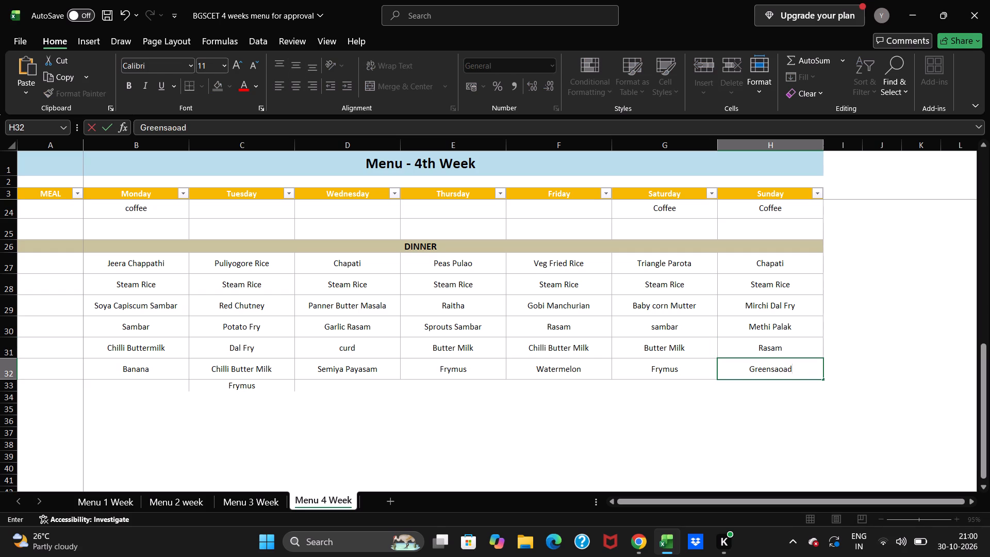
key("BackSpace")
key("BackSpace")
key("BackSpace")
type("alad")
key("BackSpace")
key("BackSpace")
type("ad")
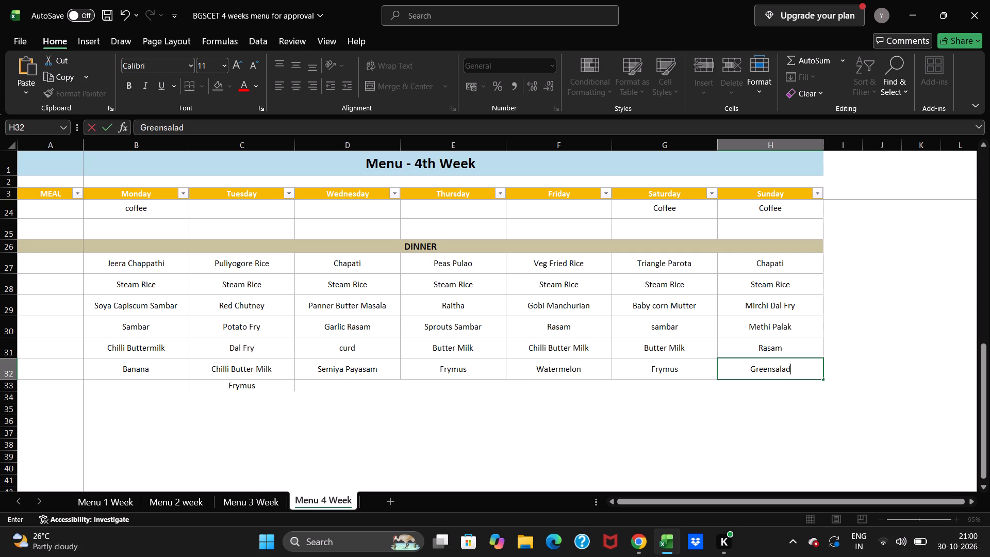
left_click(771, 367)
key("space")
Add "Sweet" as Sunday's seventh dinner entry in cell H33, padded with leading spaces to centre it.
left_click(779, 390)
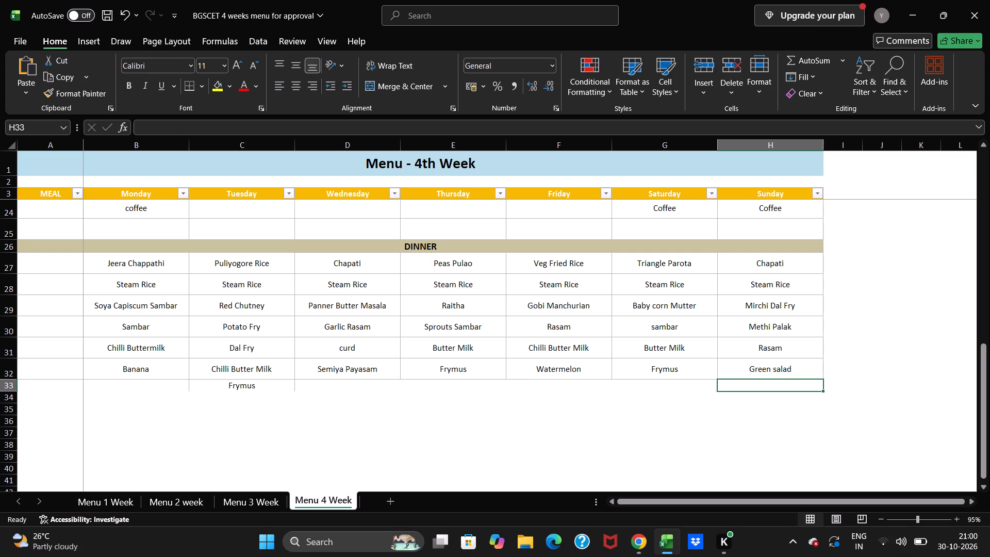
type("Sw")
type("ee")
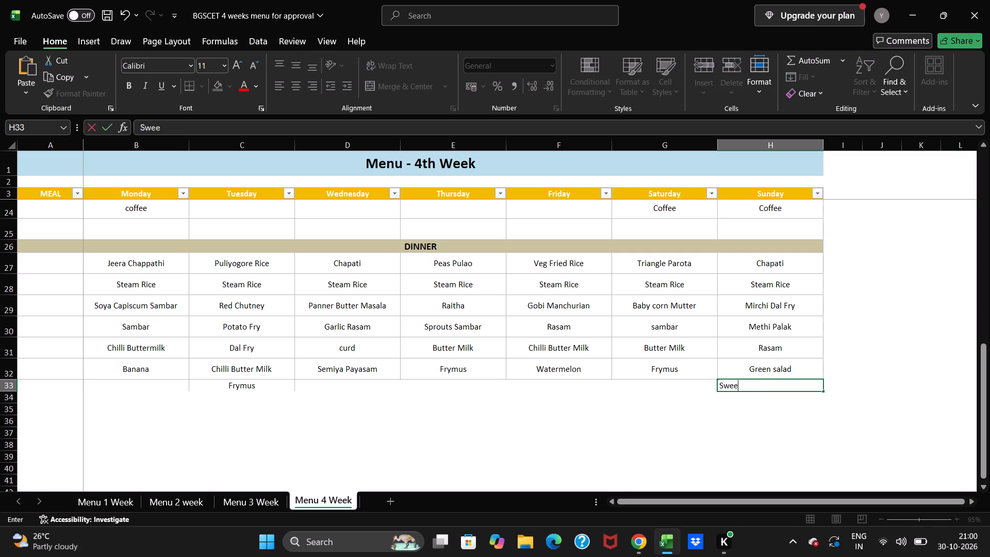
key("BackSpace")
key("BackSpace")
key("BackSpace")
key("BackSpace")
key("BackSpace")
key("space")
key("space")
key("space")
key("space")
key("space")
key("space")
key("space")
key("space")
key("space")
key("space")
key("space")
key("space")
key("space")
key("space")
key("space")
key("space")
key("space")
key("space")
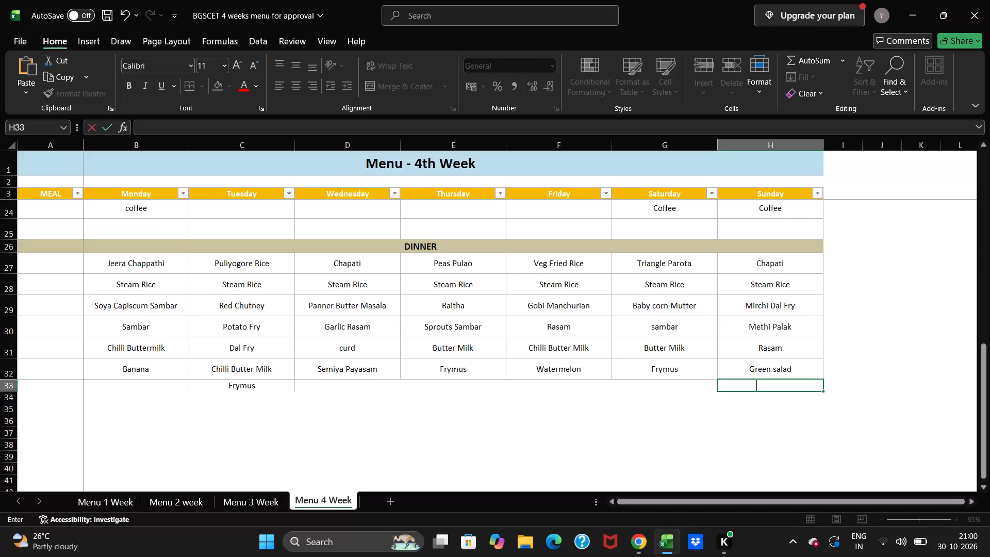
type("Sweet")
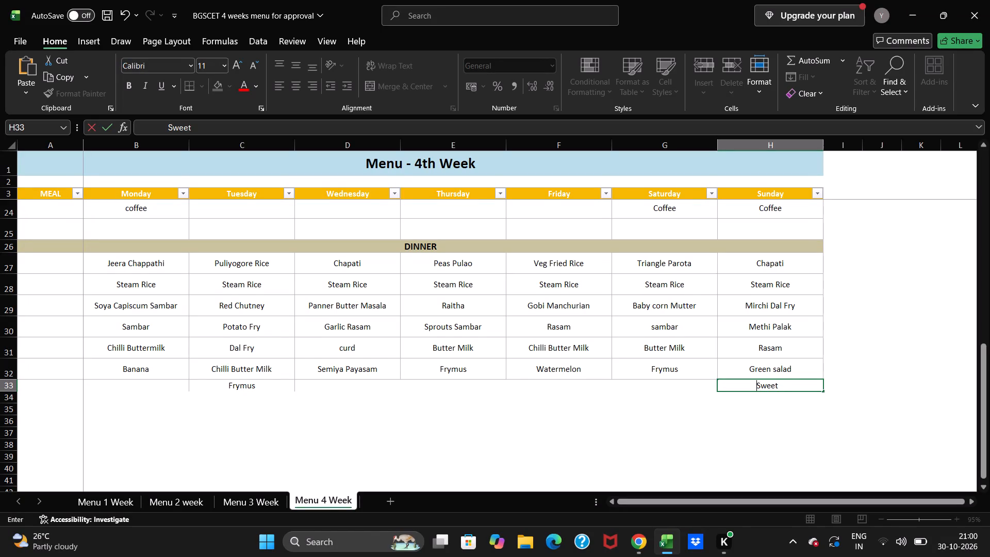
left_click(756, 386)
key("space")
key("space")
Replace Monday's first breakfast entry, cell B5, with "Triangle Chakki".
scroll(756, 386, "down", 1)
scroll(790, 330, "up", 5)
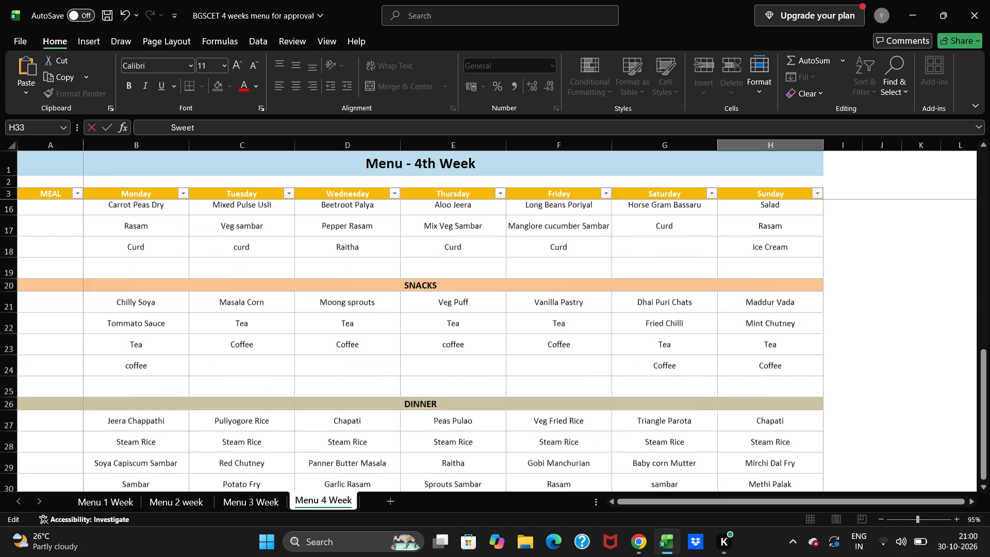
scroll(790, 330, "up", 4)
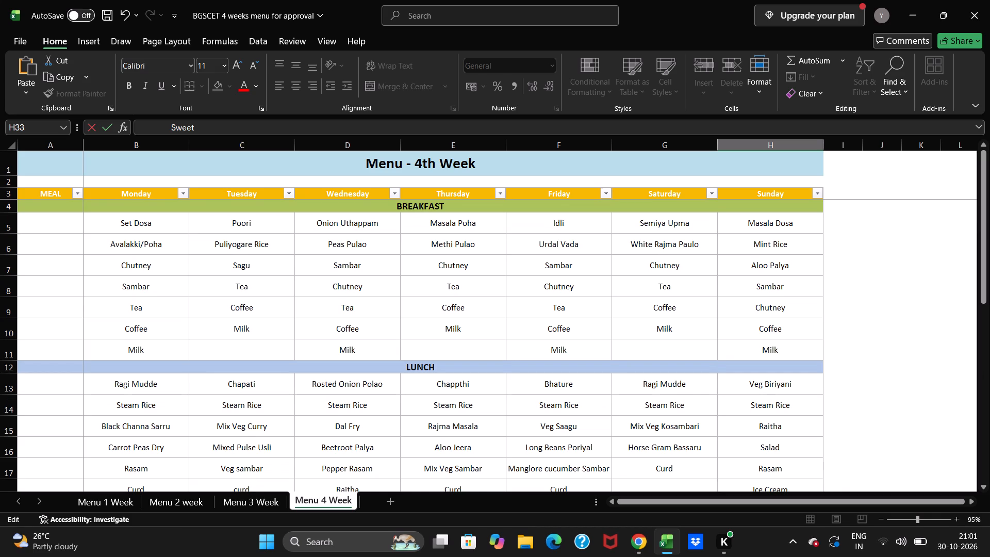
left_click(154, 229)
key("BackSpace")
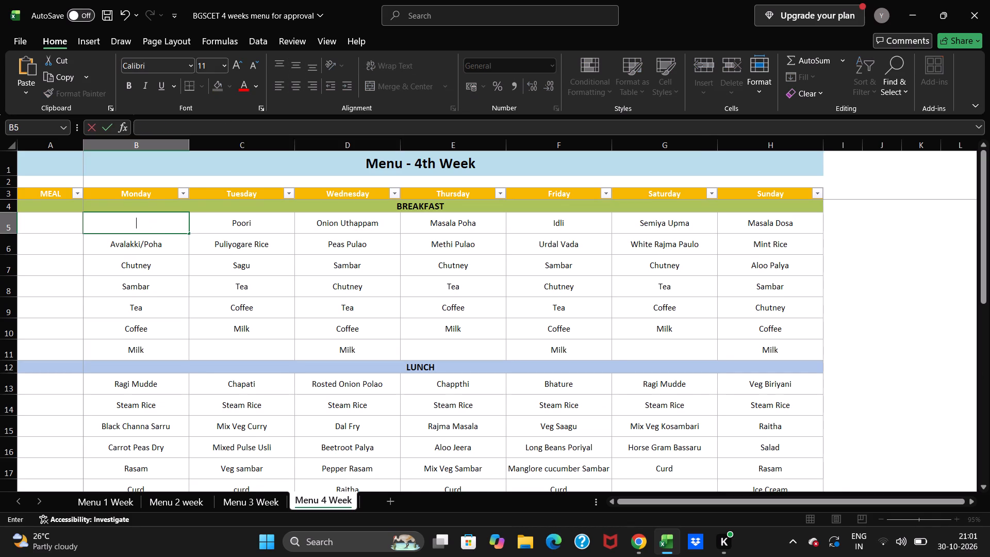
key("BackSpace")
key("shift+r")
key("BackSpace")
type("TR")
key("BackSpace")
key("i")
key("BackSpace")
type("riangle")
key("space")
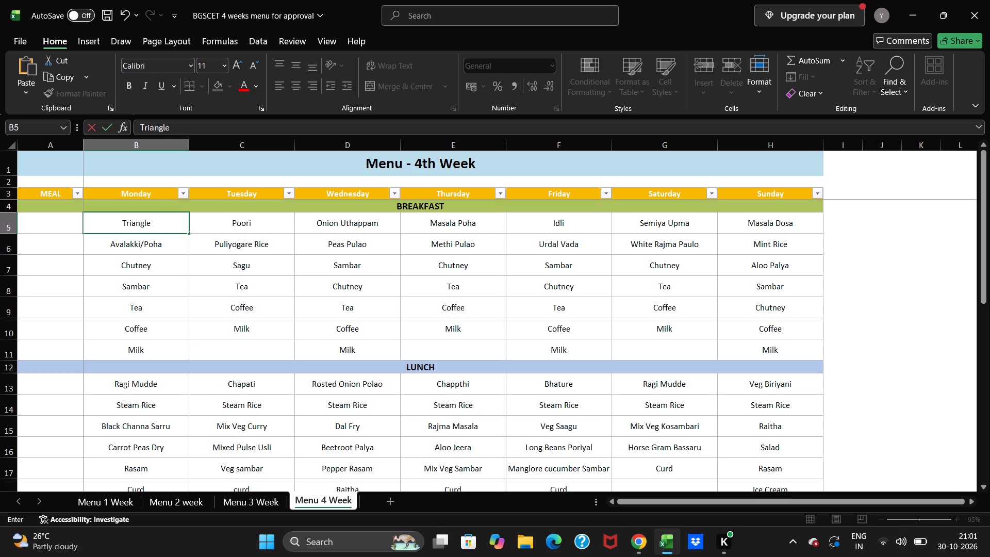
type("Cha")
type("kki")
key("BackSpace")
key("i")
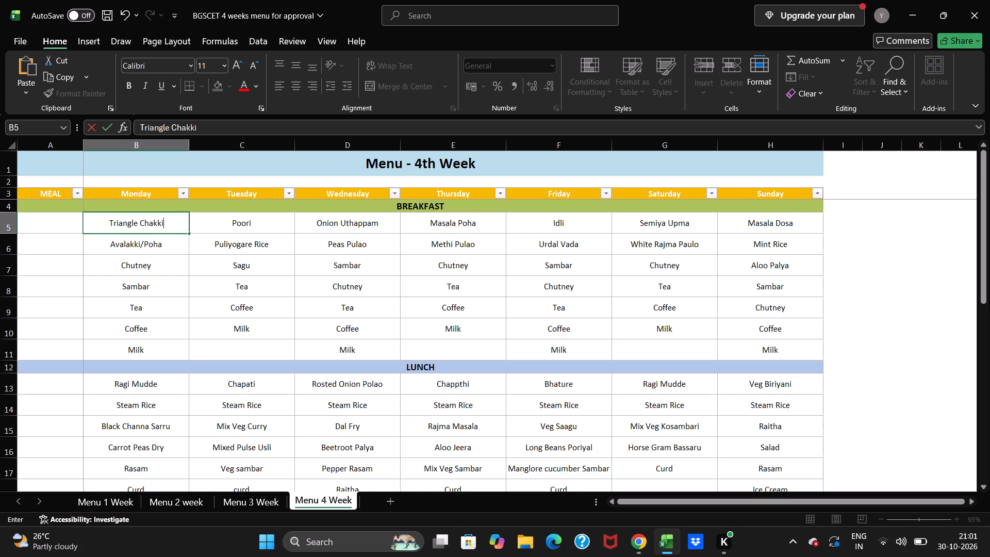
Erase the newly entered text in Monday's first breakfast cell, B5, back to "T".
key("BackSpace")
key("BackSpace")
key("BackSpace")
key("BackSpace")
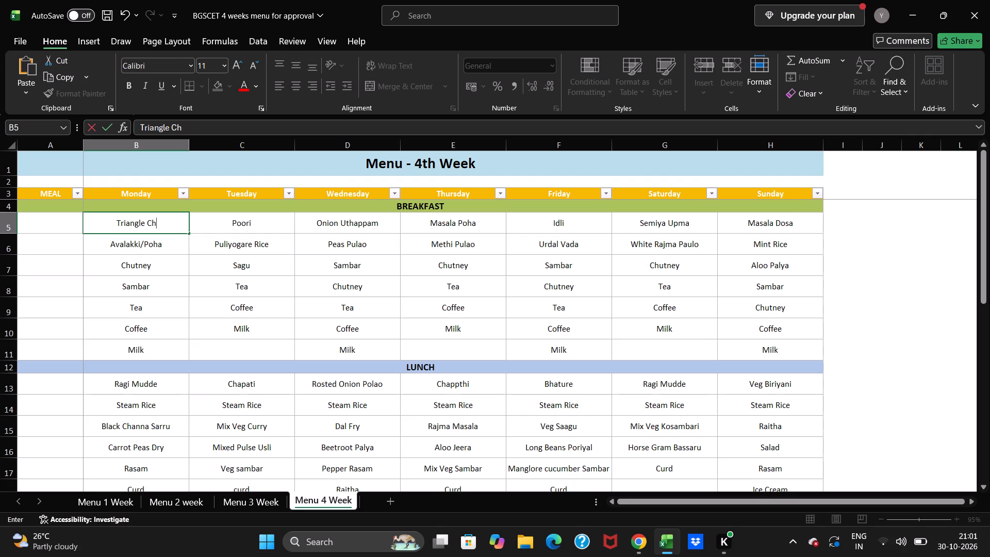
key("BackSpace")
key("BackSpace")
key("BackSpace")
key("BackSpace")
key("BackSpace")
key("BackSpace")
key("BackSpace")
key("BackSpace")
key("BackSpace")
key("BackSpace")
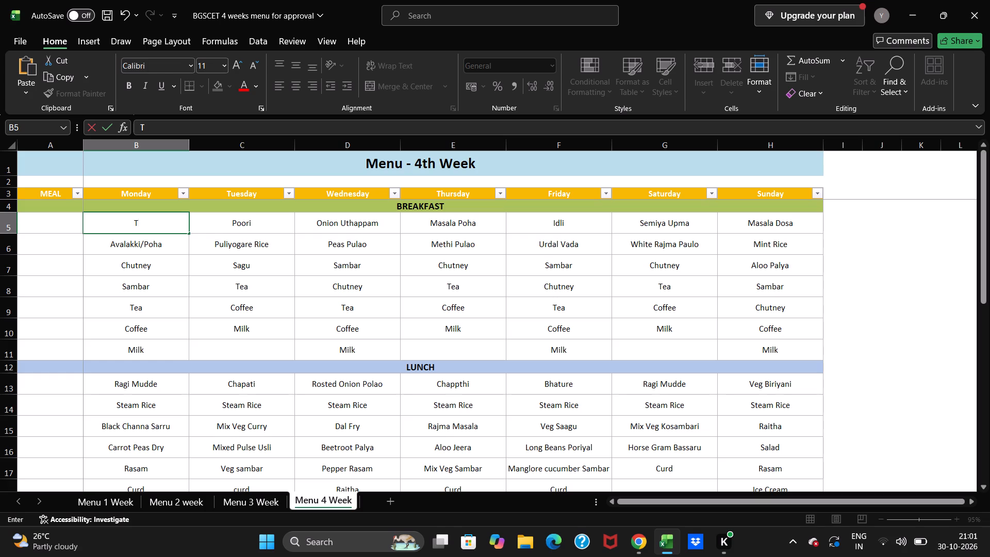
Look over the 4th week sheet down to the dinner section to review its entries.
scroll(275, 281, "down", 7)
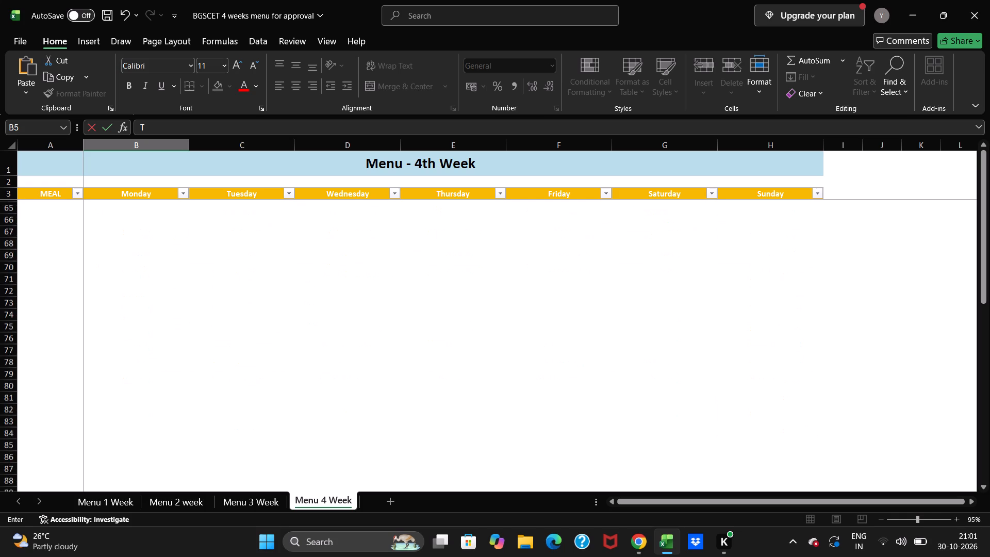
scroll(273, 304, "up", 1)
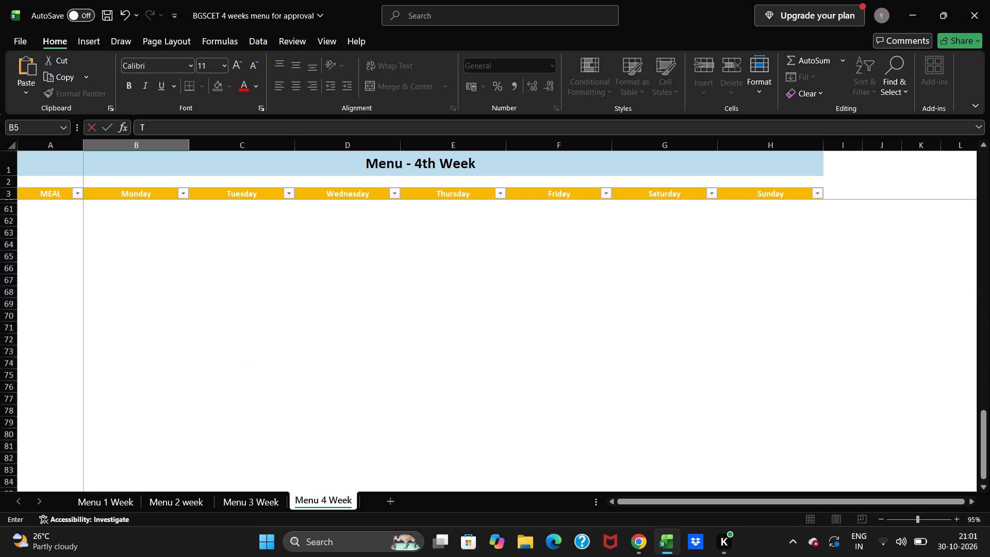
scroll(273, 304, "up", 2)
scroll(273, 304, "down", 2)
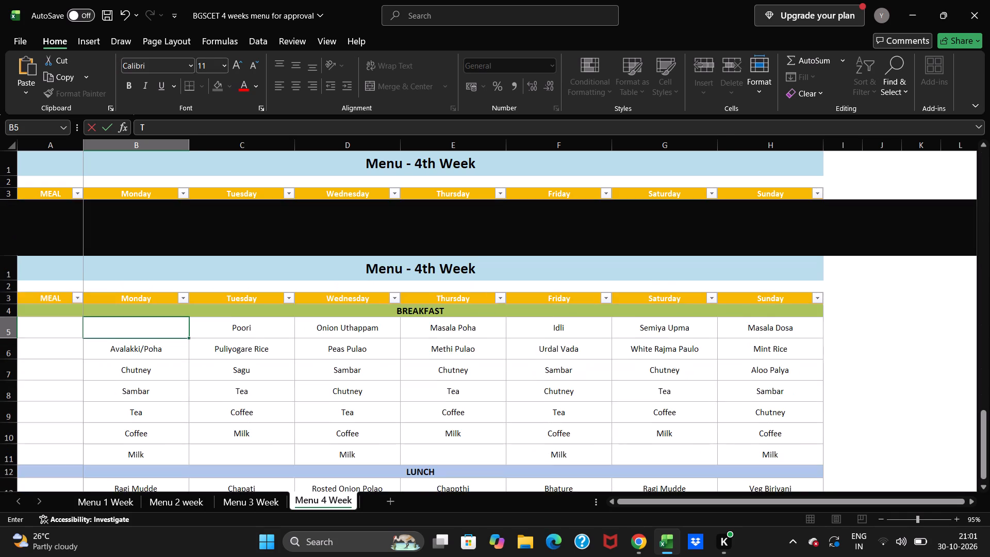
scroll(273, 304, "down", 1)
scroll(273, 304, "up", 3)
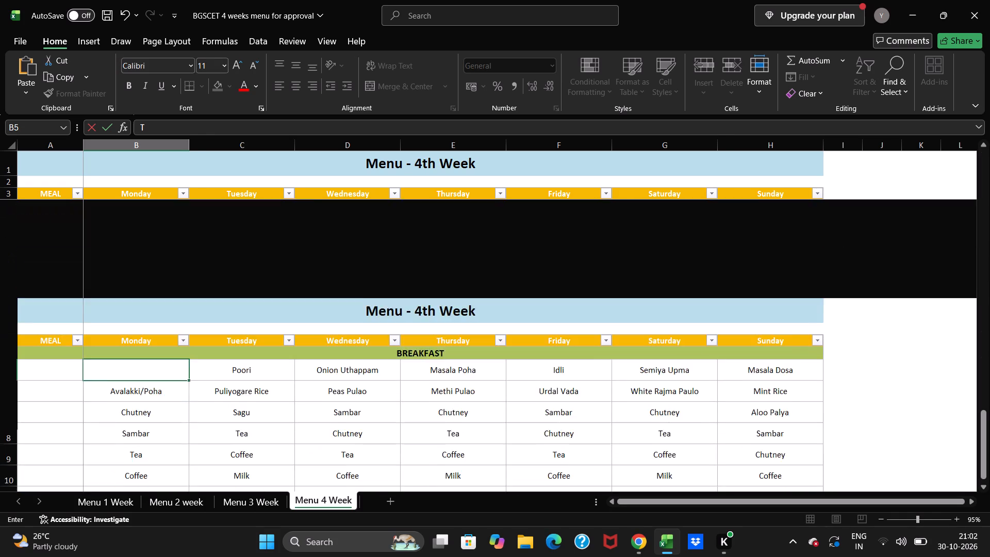
scroll(273, 304, "down", 3)
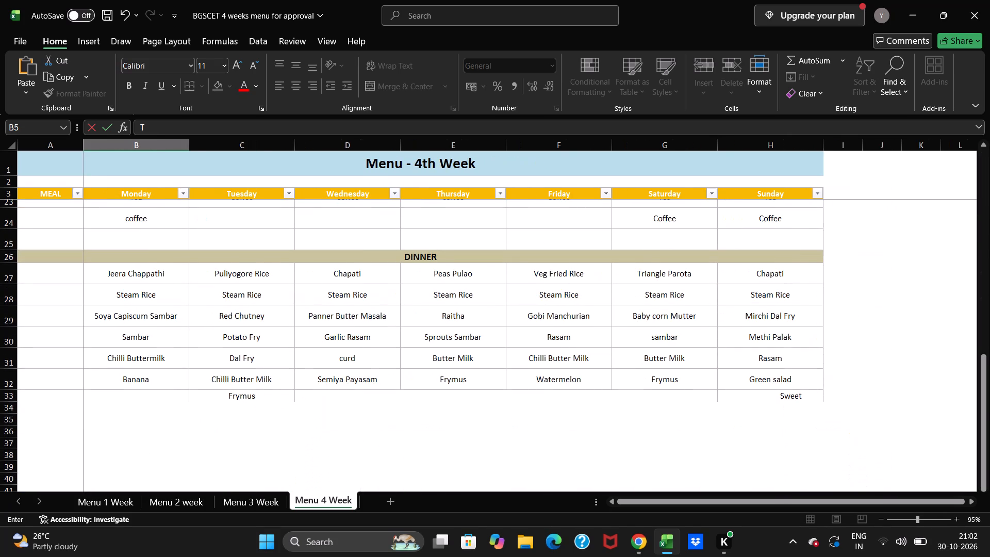
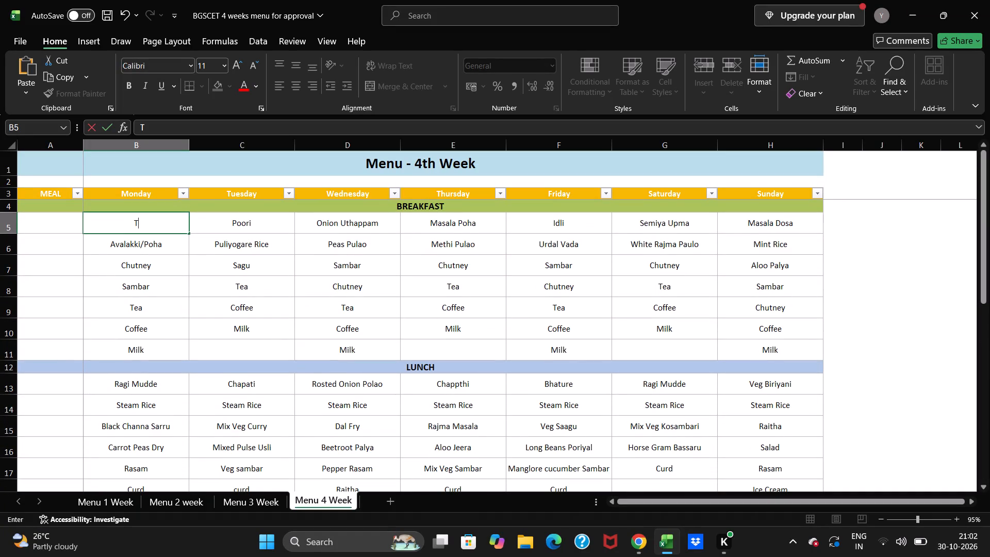
Enter "Set Dosa" as Monday's first breakfast entry, cell B5, replacing the leftover "T".
type("Set")
key("BackSpace")
key("BackSpace")
key("BackSpace")
type("SEt")
key("BackSpace")
key("BackSpace")
key("BackSpace")
key("BackSpace")
key("BackSpace")
key("s")
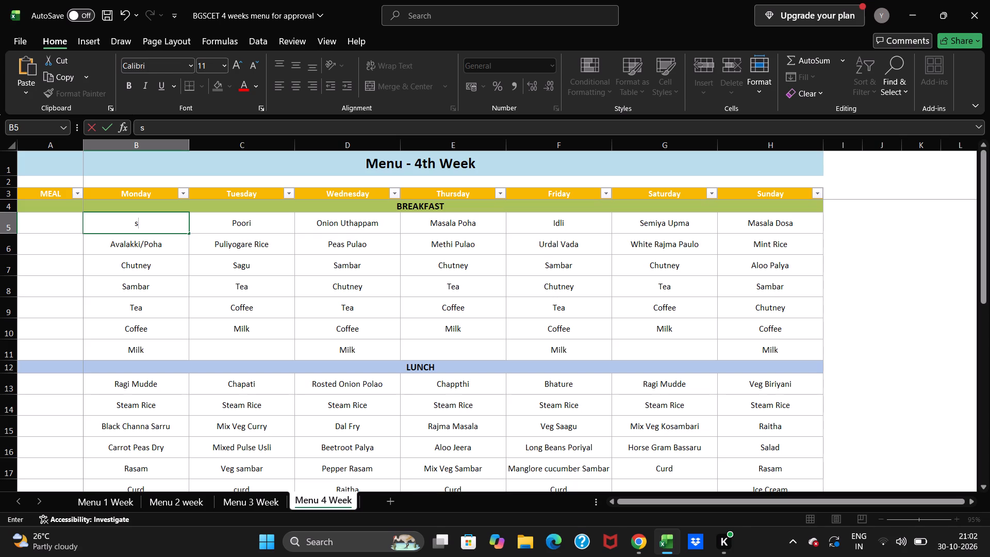
key("BackSpace")
key("shift+s")
type("et Dosa")
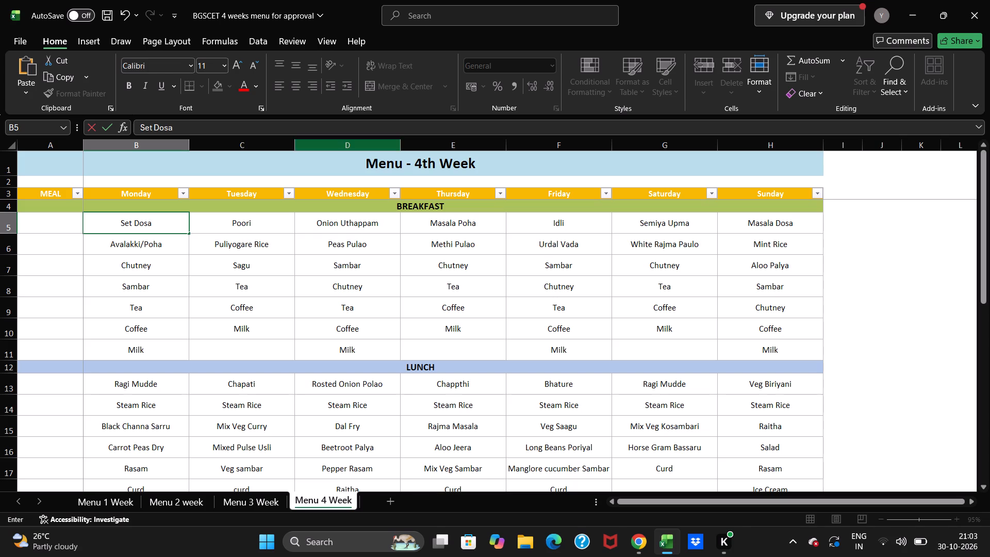
Replace Wednesday's first breakfast entry, cell D5, with "idli & Vada".
double_click(375, 227)
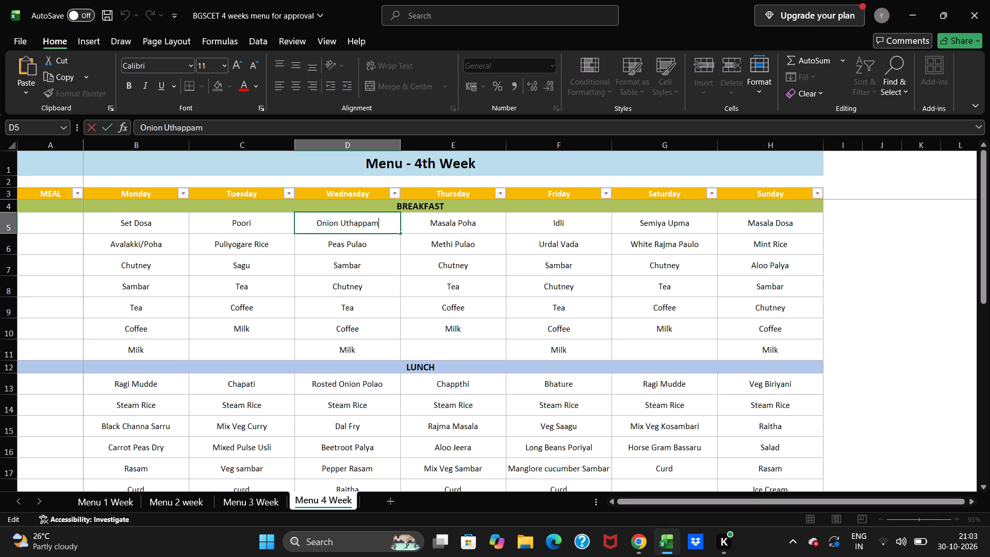
key("BackSpace")
key("BackSpace")
key("BackSpace")
key("BackSpace")
key("BackSpace")
key("BackSpace")
key("BackSpace")
key("BackSpace")
key("BackSpace")
key("BackSpace")
key("BackSpace")
key("BackSpace")
key("BackSpace")
key("BackSpace")
key("BackSpace")
key("BackSpace")
key("BackSpace")
key("BackSpace")
key("BackSpace")
key("BackSpace")
key("BackSpace")
key("BackSpace")
key("BackSpace")
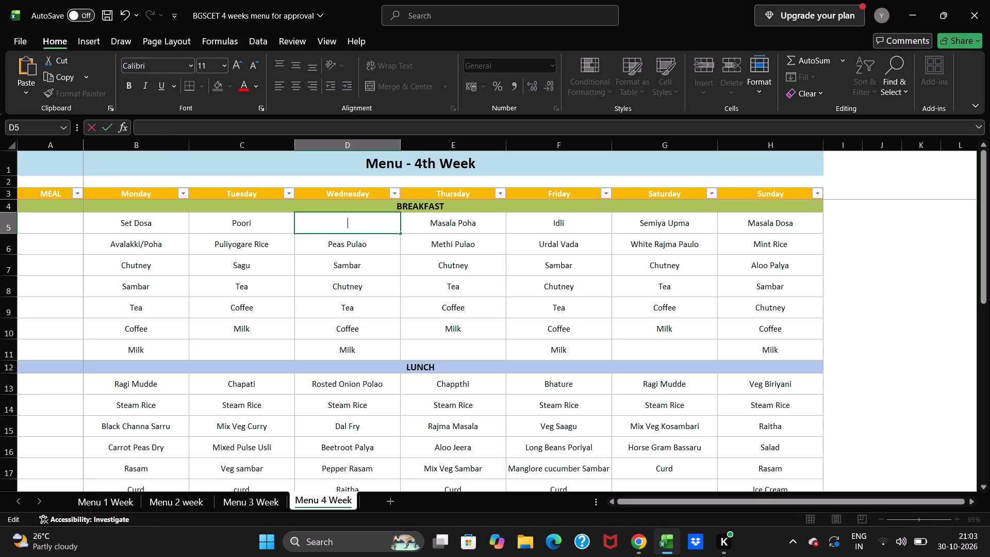
type("id")
type("li")
key("space")
key("shift+percent")
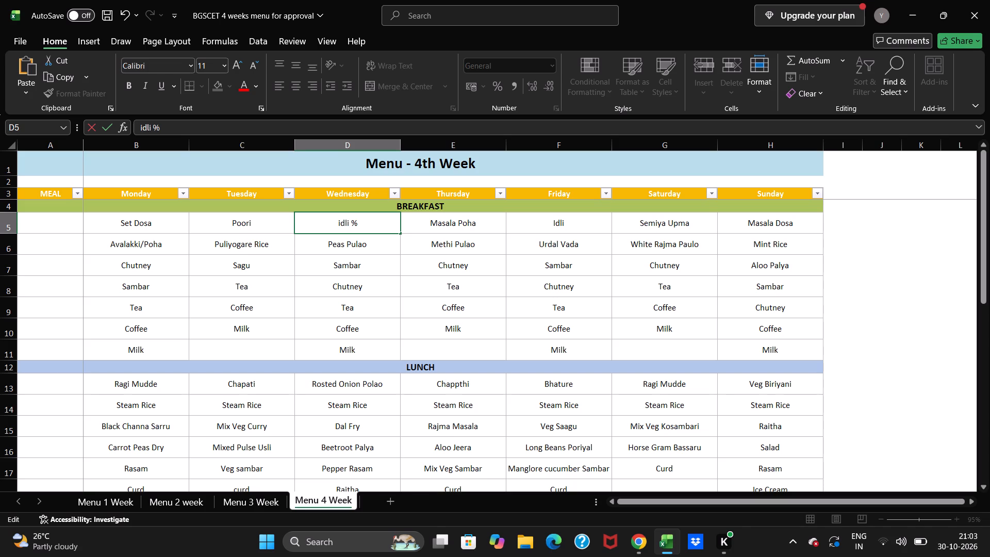
key("Delete")
key("BackSpace")
key("shift+ampersand")
key("space")
type("vada")
key("BackSpace")
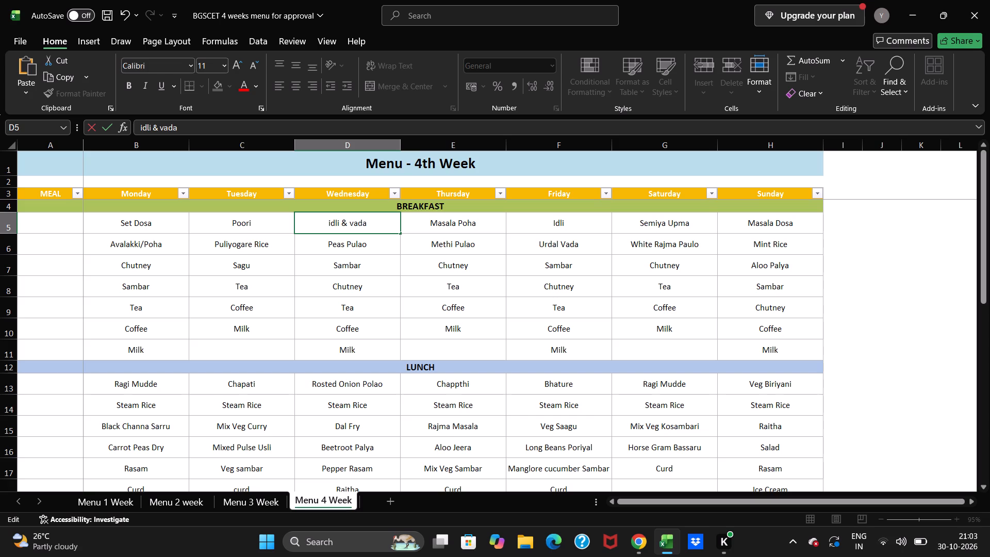
key("BackSpace")
key("BackSpace")
key("BackSpace")
type("VAda")
key("BackSpace")
key("BackSpace")
key("BackSpace")
type("ada")
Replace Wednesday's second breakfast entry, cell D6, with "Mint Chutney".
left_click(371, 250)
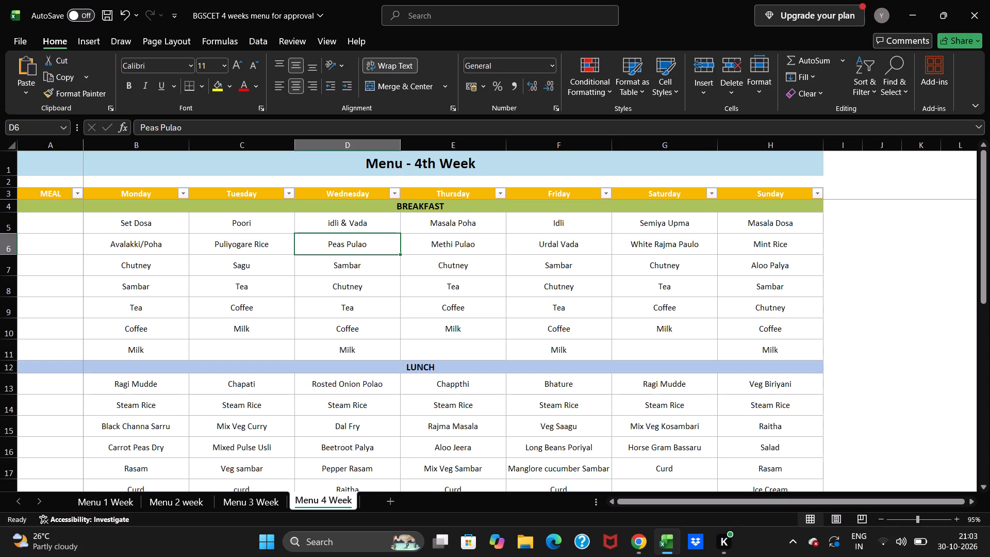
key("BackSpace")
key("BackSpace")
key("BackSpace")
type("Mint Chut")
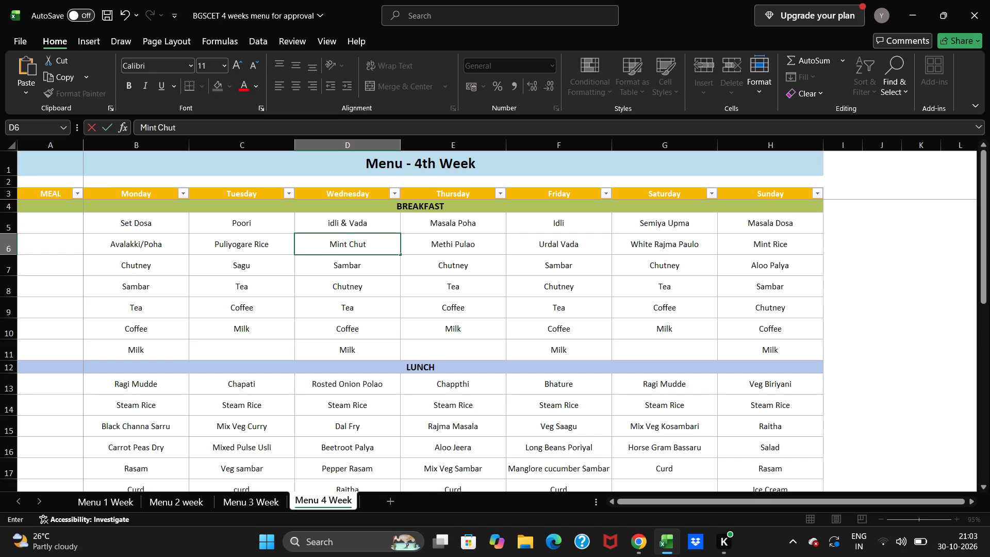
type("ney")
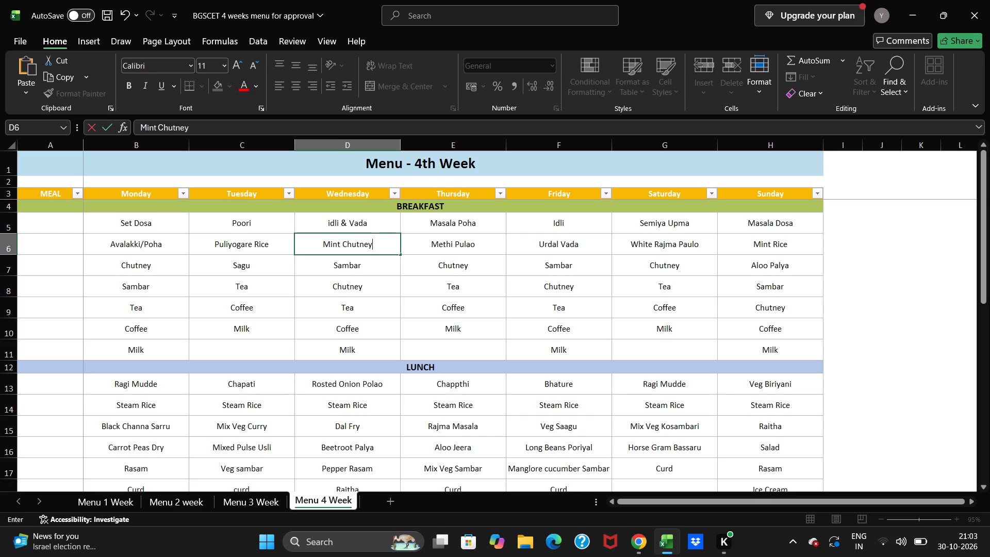
Replace Tuesday's third breakfast entry, cell C7, with "Bombay Saagu".
left_click(230, 272)
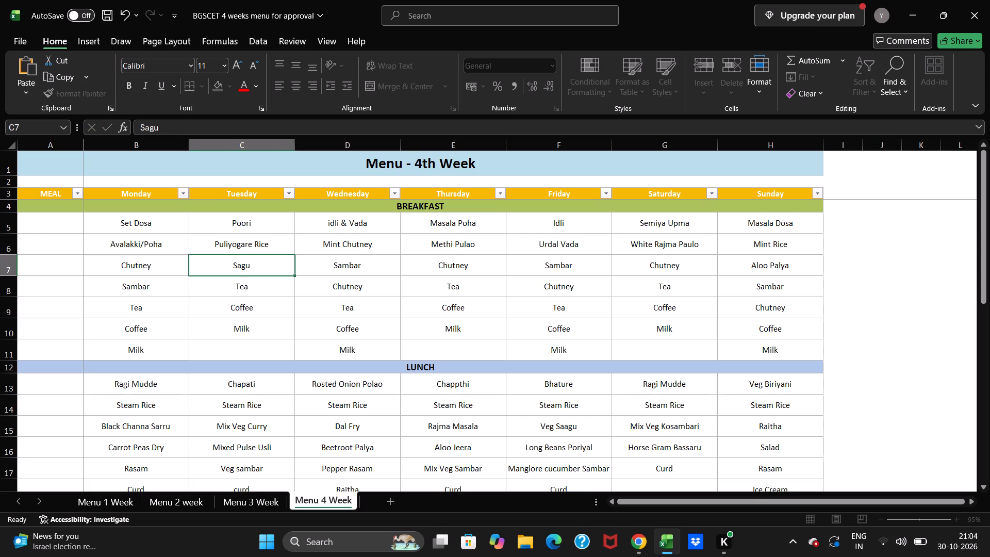
double_click(230, 272)
key("space")
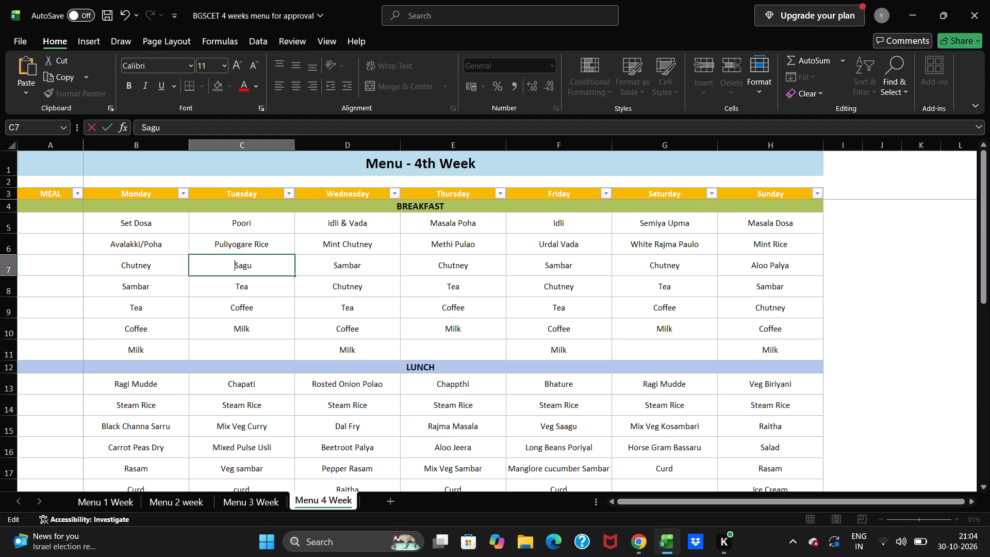
left_click(271, 270)
key("BackSpace")
key("BackSpace")
key("BackSpace")
key("BackSpace")
key("BackSpace")
key("BackSpace")
key("BackSpace")
key("BackSpace")
key("BackSpace")
key("BackSpace")
type("Bombay Sagu")
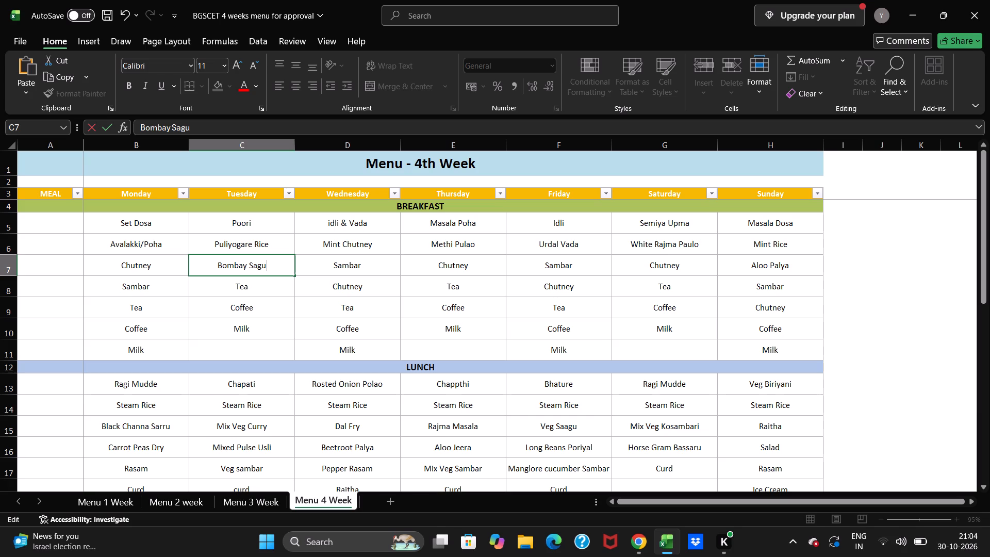
key("BackSpace")
key("BackSpace")
type("agu")
Replace Tuesday's fourth breakfast entry, cell C8, with "Chutney".
left_click(271, 290)
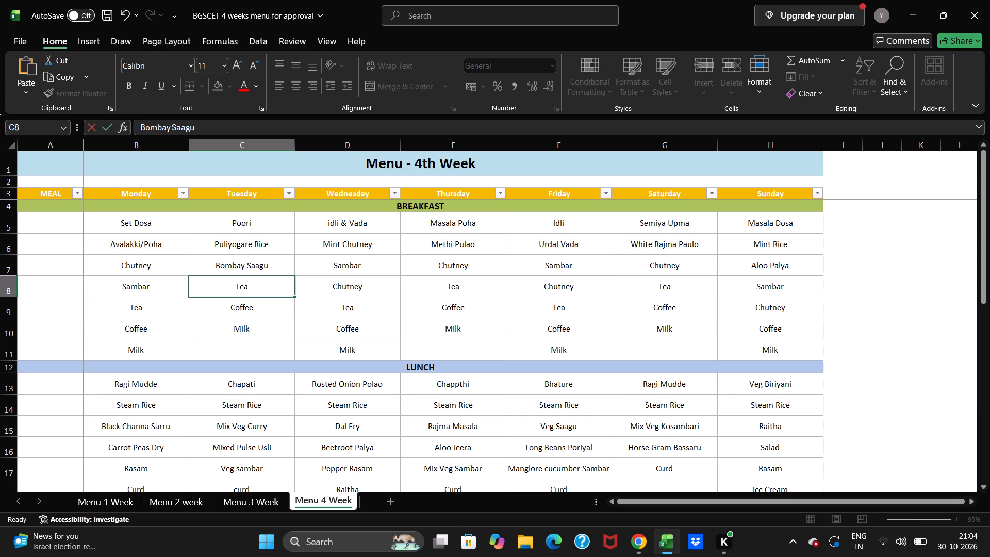
key("BackSpace")
key("BackSpace")
key("BackSpace")
type("Chutney")
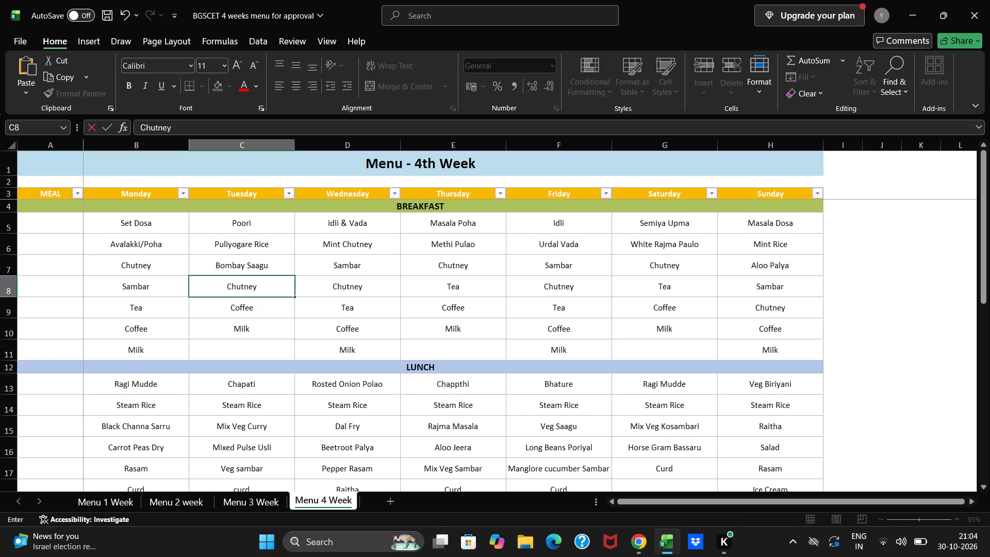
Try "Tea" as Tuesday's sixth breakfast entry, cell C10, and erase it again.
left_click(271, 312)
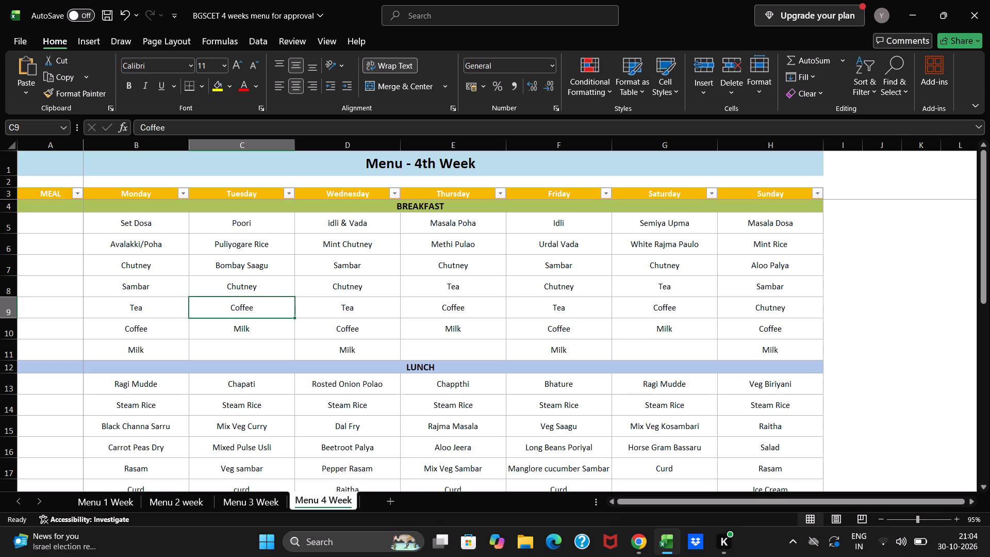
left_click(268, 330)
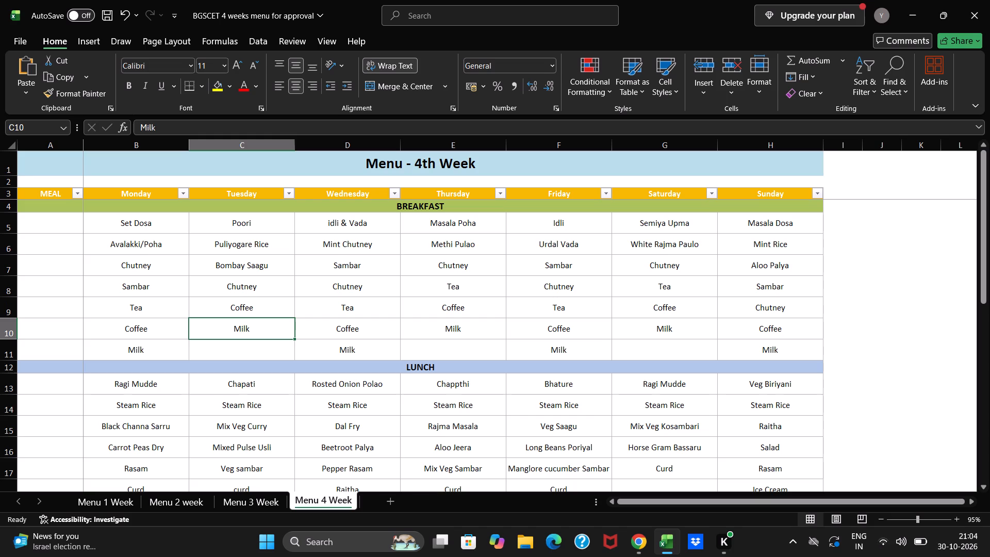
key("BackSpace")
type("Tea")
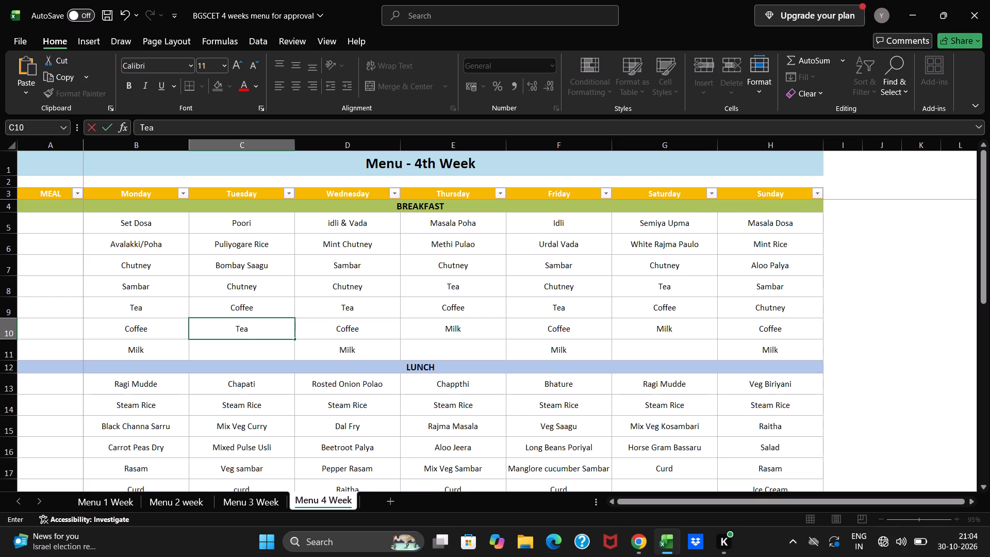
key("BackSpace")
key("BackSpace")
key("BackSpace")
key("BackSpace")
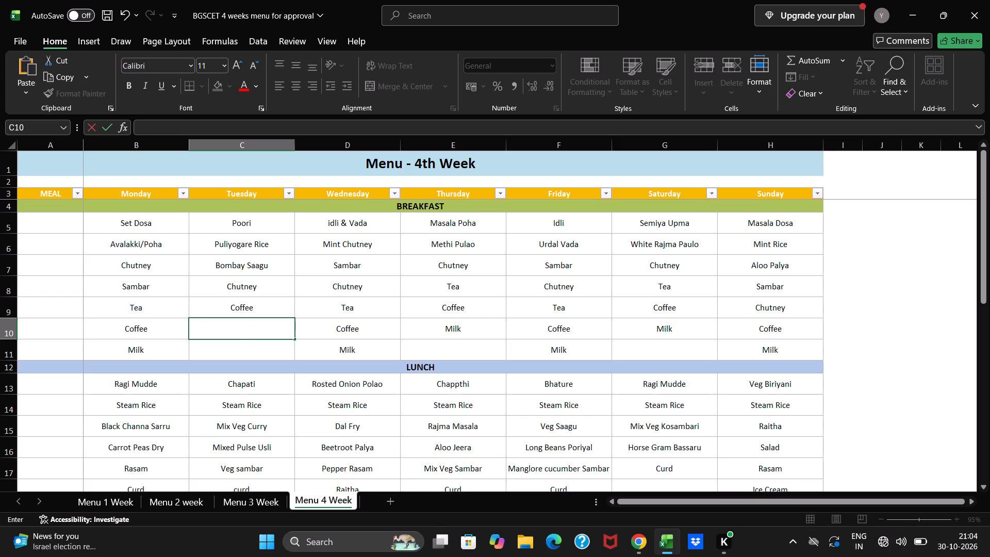
Replace Tuesday's fifth breakfast entry, cell C9, with "Tea".
left_click(268, 316)
key("BackSpace")
key("BackSpace")
key("BackSpace")
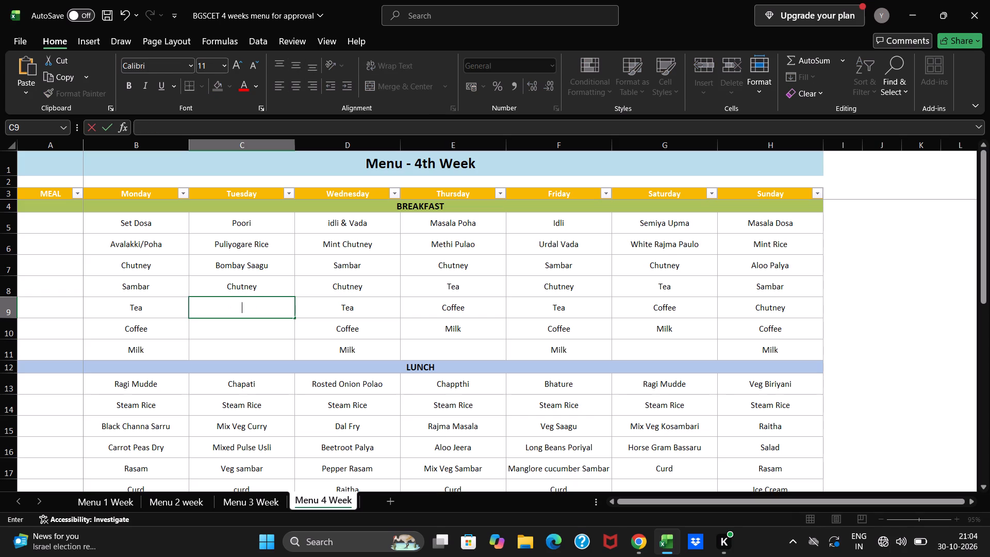
type("Tea")
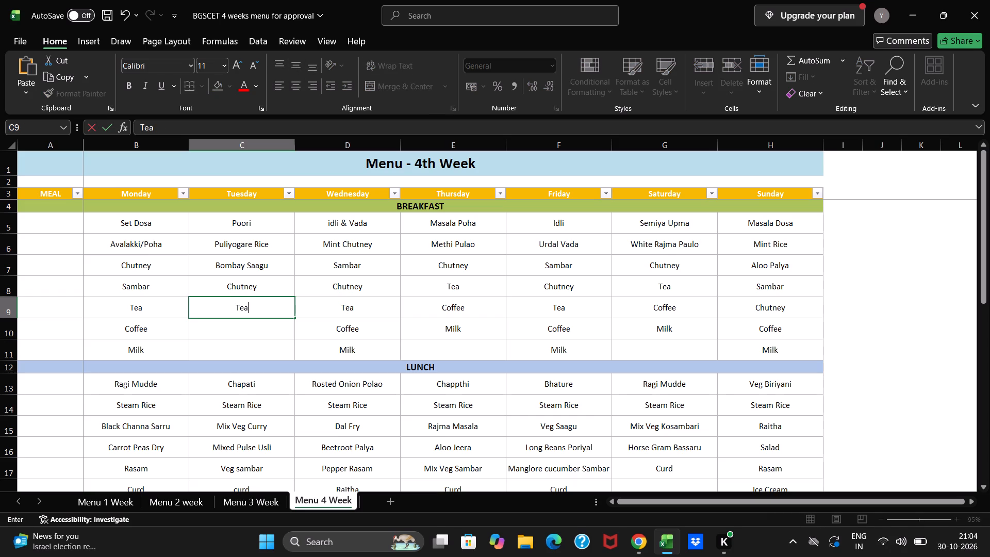
Enter "Coffee" as Tuesday's sixth breakfast entry in cell C10.
left_click(268, 324)
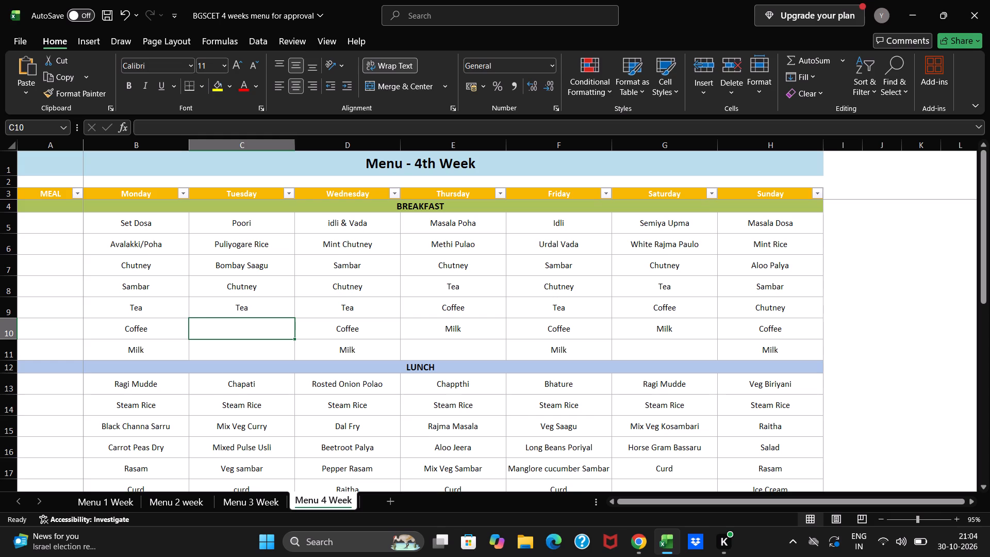
type("Codd")
key("BackSpace")
key("BackSpace")
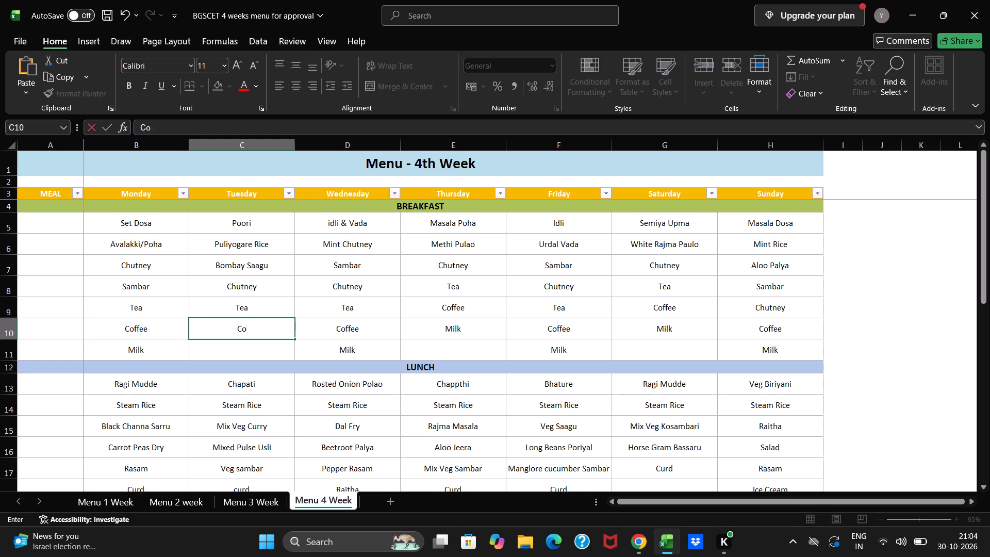
type("fffe")
key("BackSpace")
key("BackSpace")
key("e")
key("e")
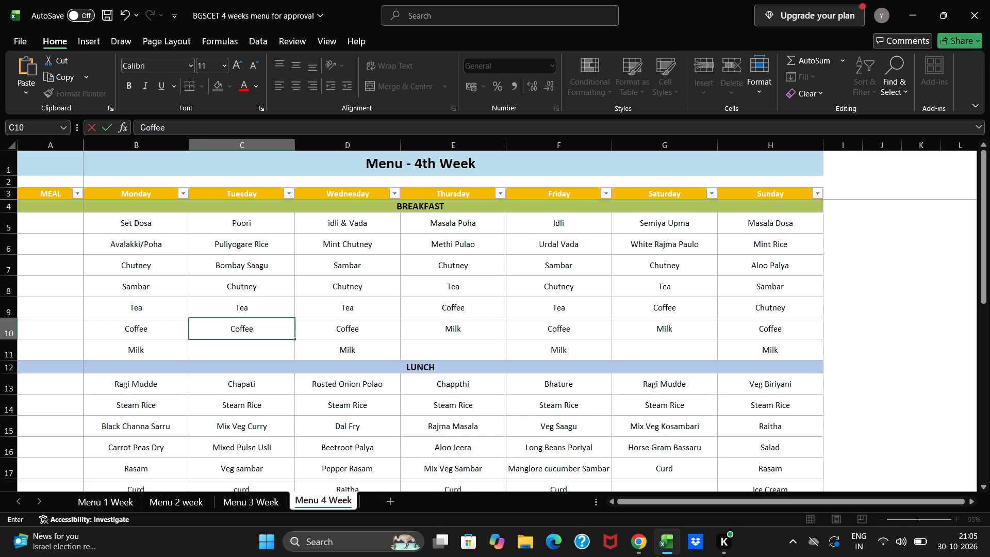
Replace Wednesday's second breakfast entry, cell D6, with "Mint Rice".
left_click(373, 248)
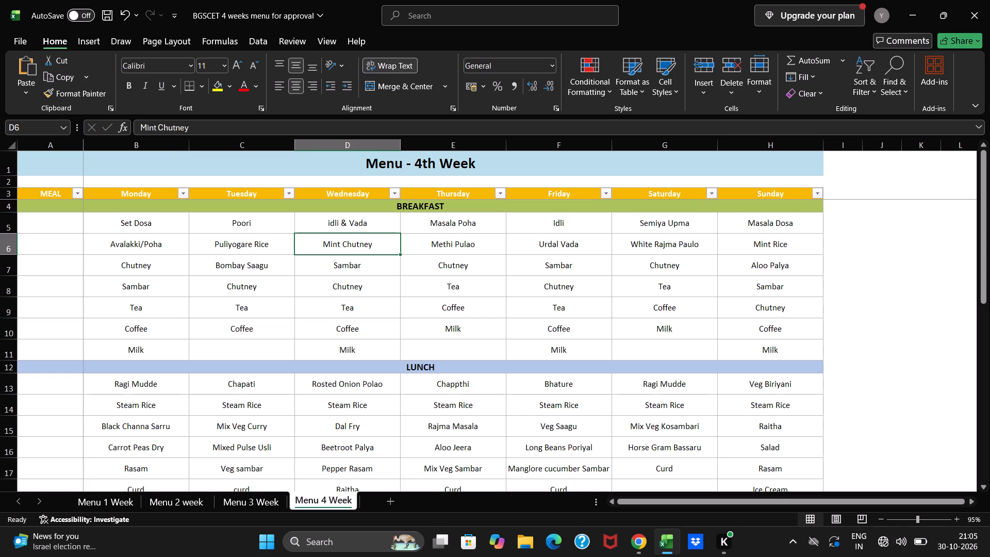
key("BackSpace")
key("BackSpace")
key("BackSpace")
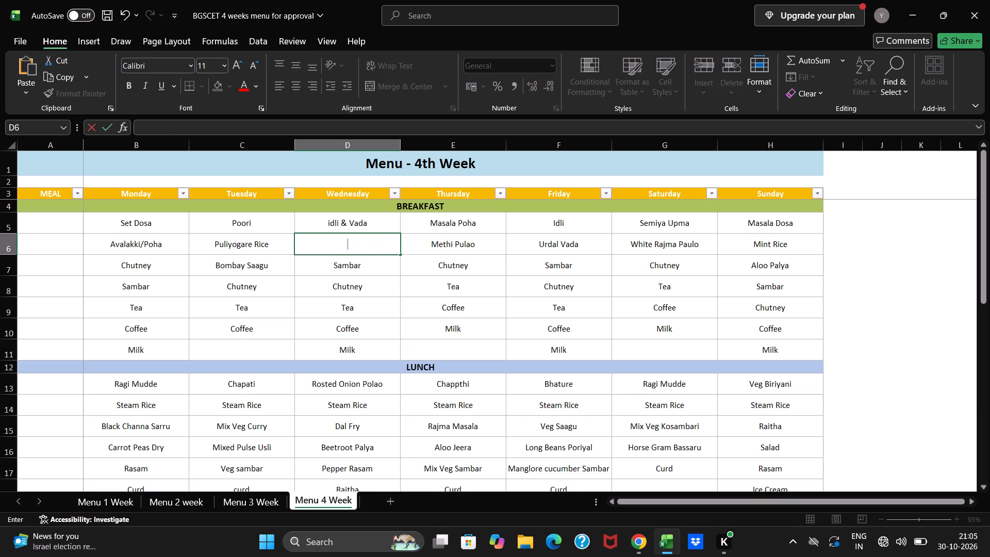
type("Mint RIx=")
key("BackSpace")
key("BackSpace")
type("ce")
key("space")
key("BackSpace")
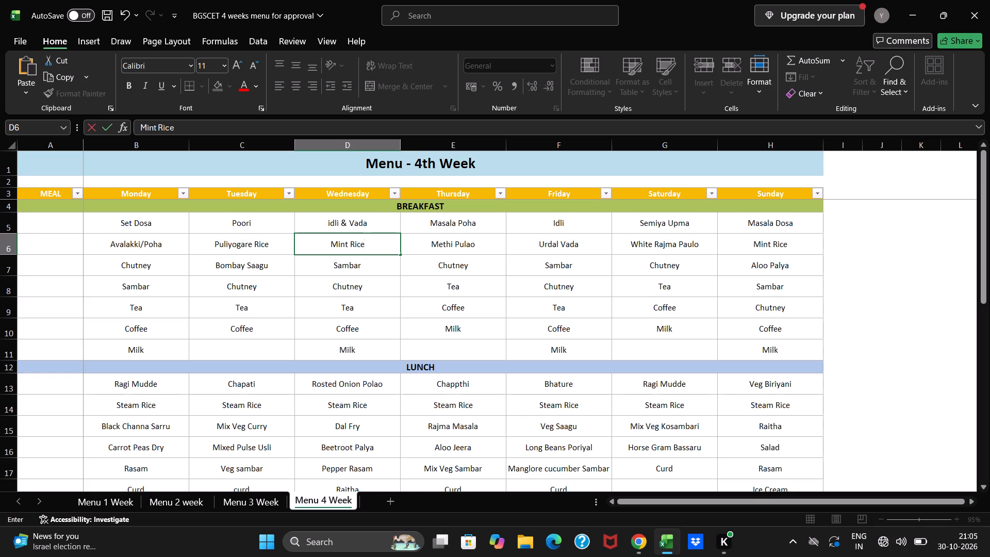
Replace Wednesday's third breakfast entry, cell D7, with "Chutney".
left_click(377, 271)
key("BackSpace")
type("Cjy")
key("BackSpace")
key("BackSpace")
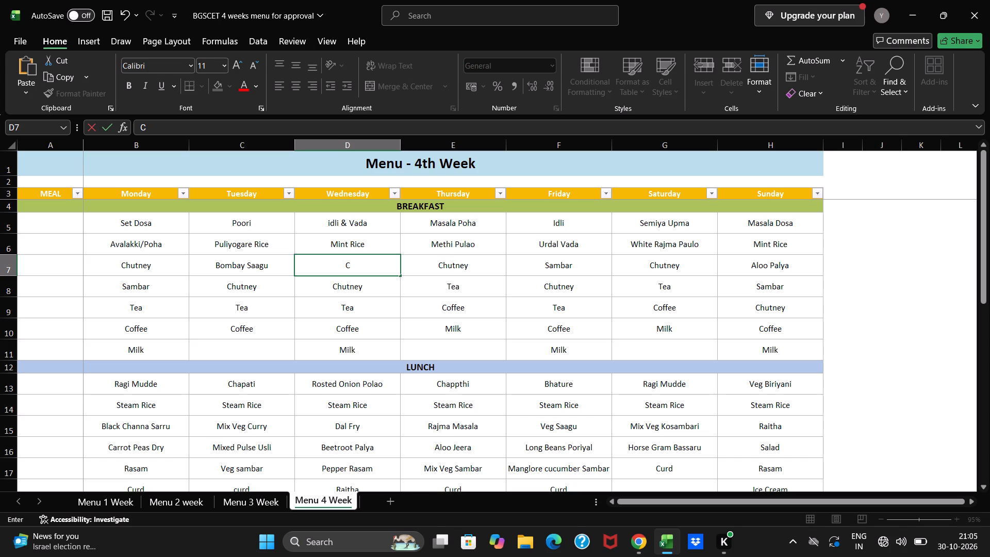
type("hutney")
Replace Wednesday's fourth breakfast entry, cell D8, with "Sambar".
left_click(369, 291)
key("BackSpace")
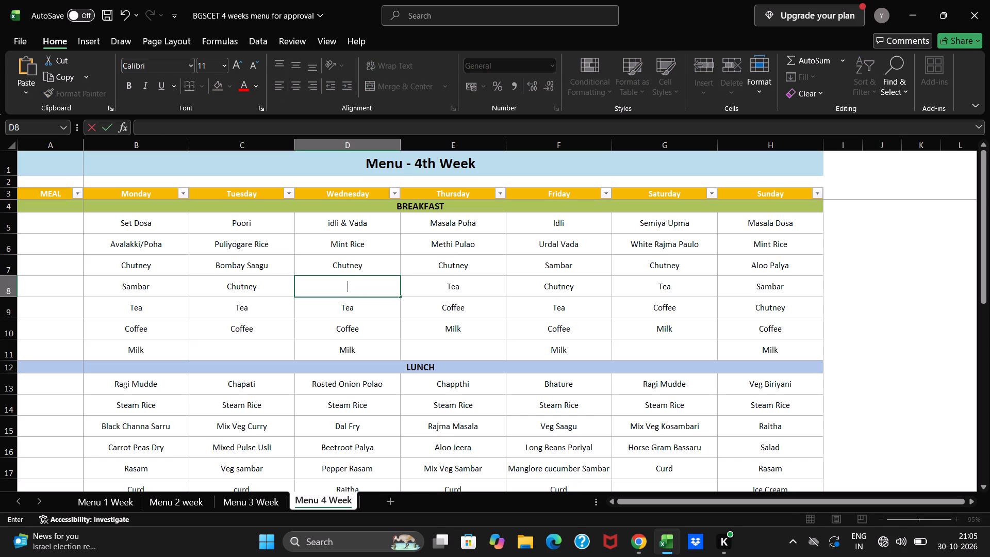
type("Sambaer")
key("BackSpace")
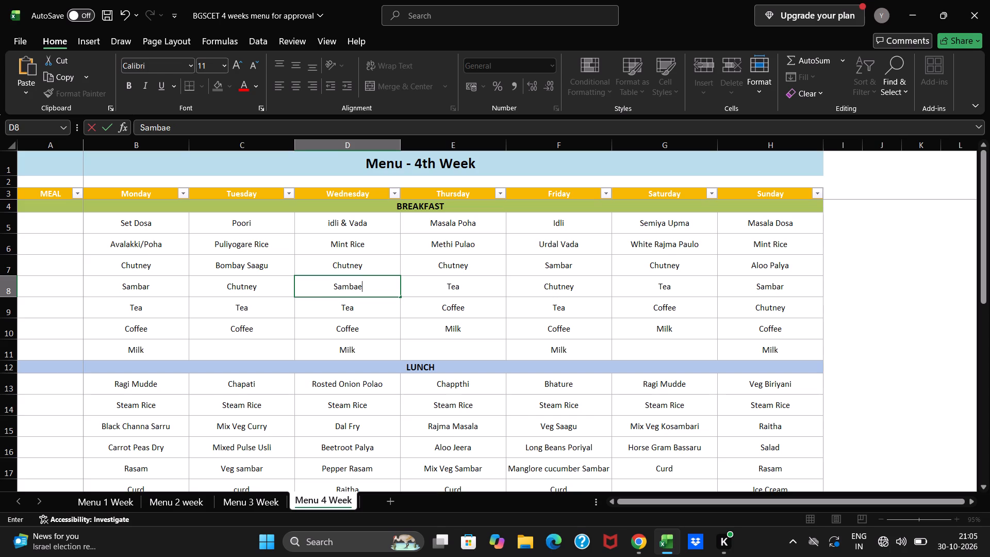
key("BackSpace")
key("r")
Clear Wednesday's seventh breakfast entry, "Milk", from cell D11.
left_click(374, 354)
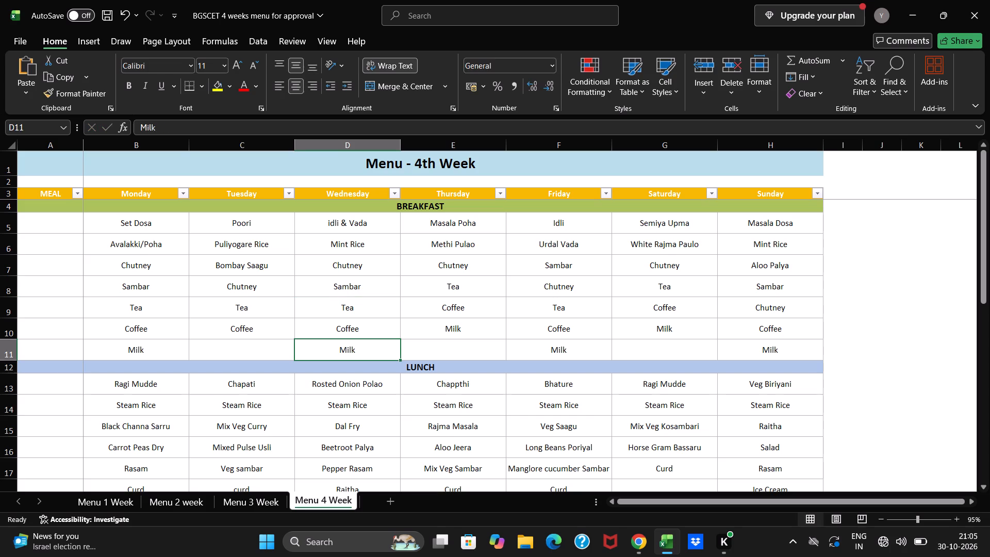
key("BackSpace")
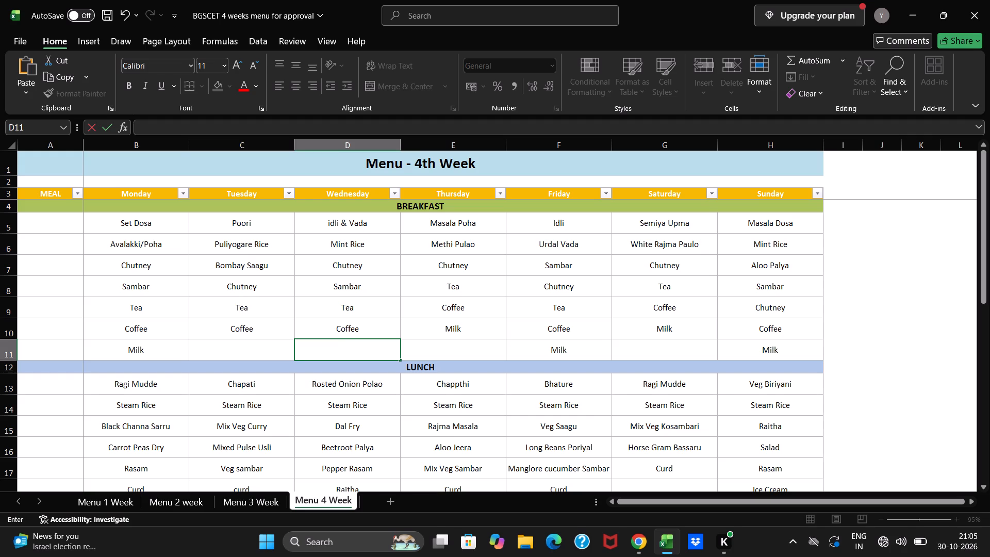
Replace Thursday's first breakfast entry, cell E5, with "Bisibelebath".
left_click(483, 224)
key("BackSpace")
key("BackSpace")
key("BackSpace")
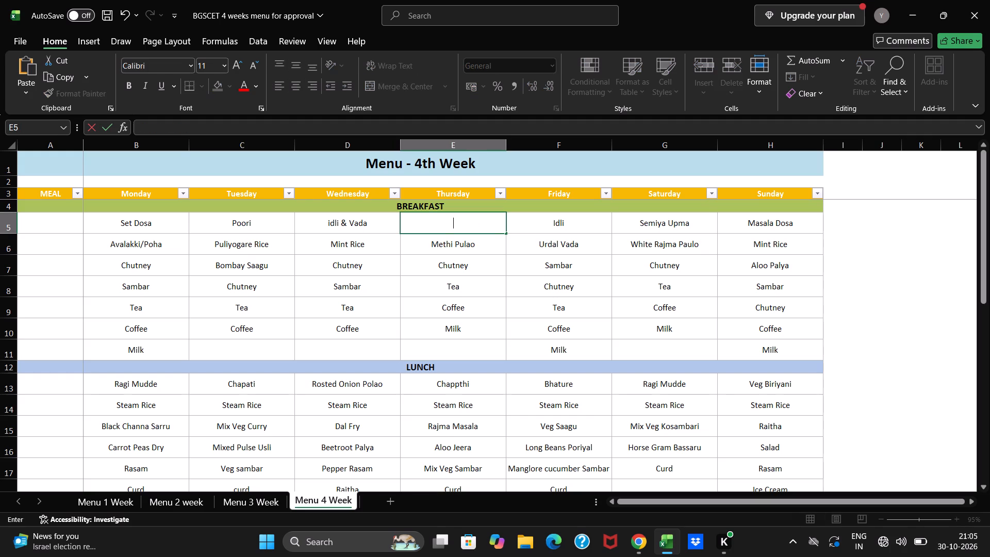
left_click(483, 224, "shift")
key("shift+b")
type("id")
key("BackSpace")
key("BackSpace")
key("shift+b")
key("s")
key("BackSpace")
type("iski")
key("BackSpace")
key("BackSpace")
type("ki")
key("BackSpace")
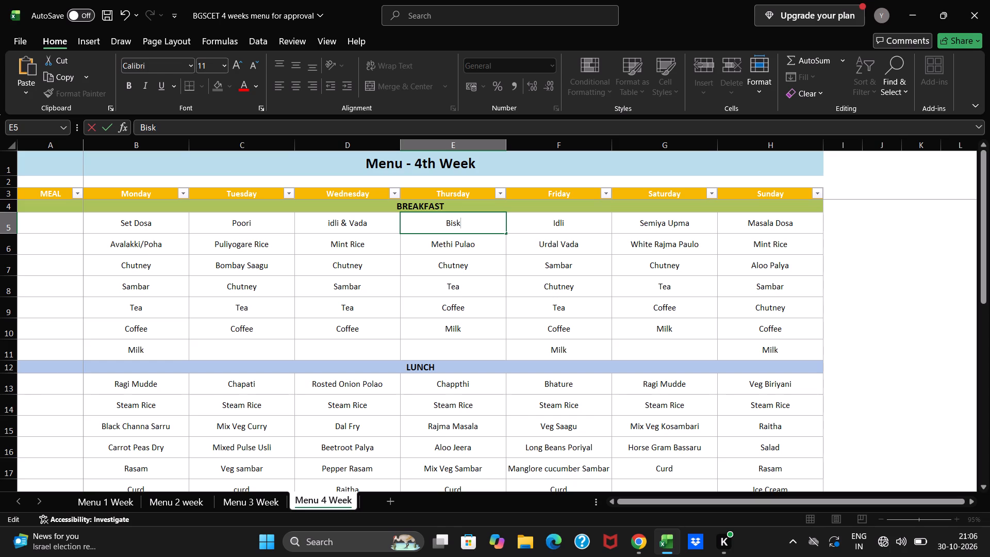
key("BackSpace")
type("li")
key("space")
key("BackSpace")
key("BackSpace")
key("BackSpace")
type("ibela")
key("space")
key("BackSpace")
key("BackSpace")
type("ebarg")
key("BackSpace")
key("BackSpace")
type("th")
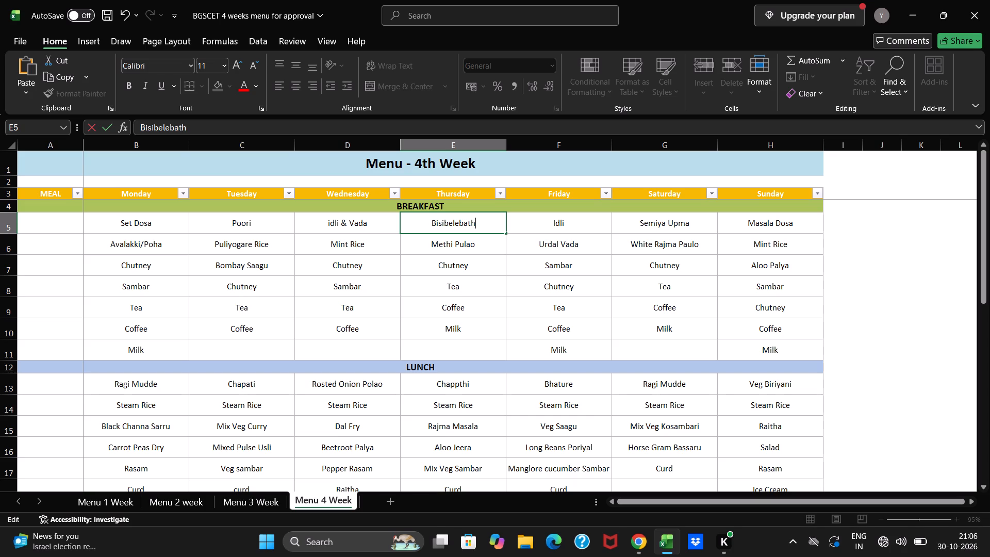
Replace Thursday's second breakfast entry, cell E6, with "Upma".
left_click(478, 249)
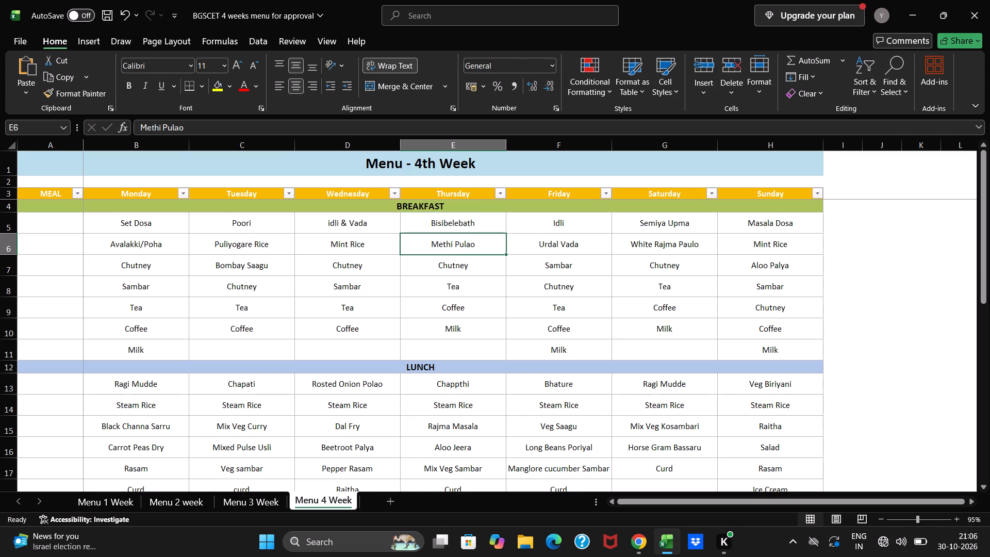
key("BackSpace")
left_click(478, 249, "shift")
key("shift+u")
key("p")
key("BackSpace")
type("Upm")
key("BackSpace")
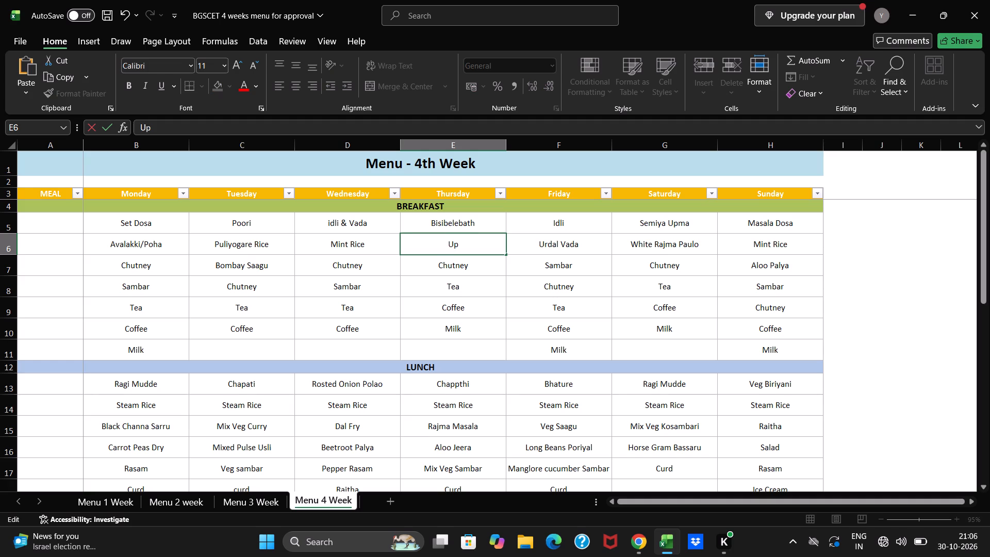
type("ma")
Replace Thursday's third breakfast entry, cell E7, with "Karaboonthi".
left_click(477, 271)
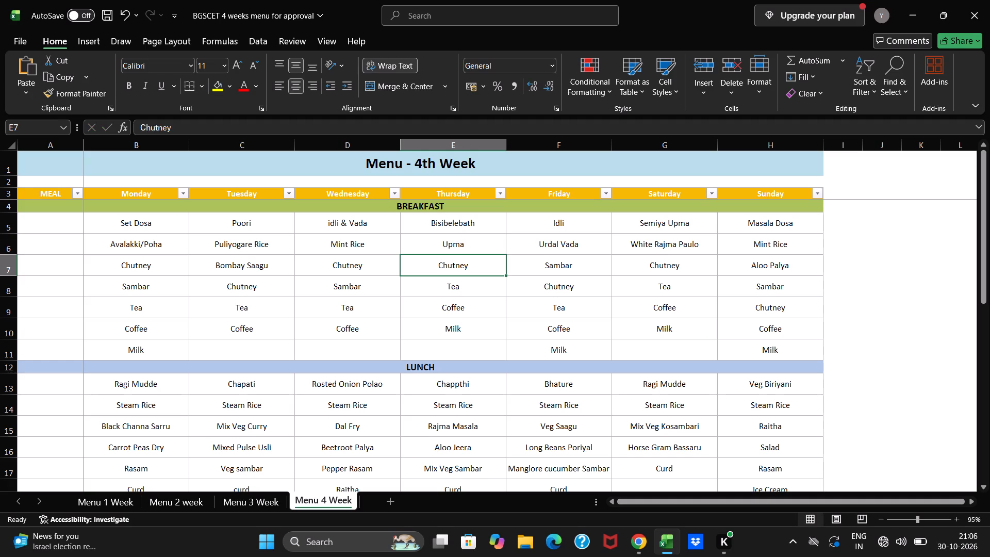
key("BackSpace")
key("BackSpace")
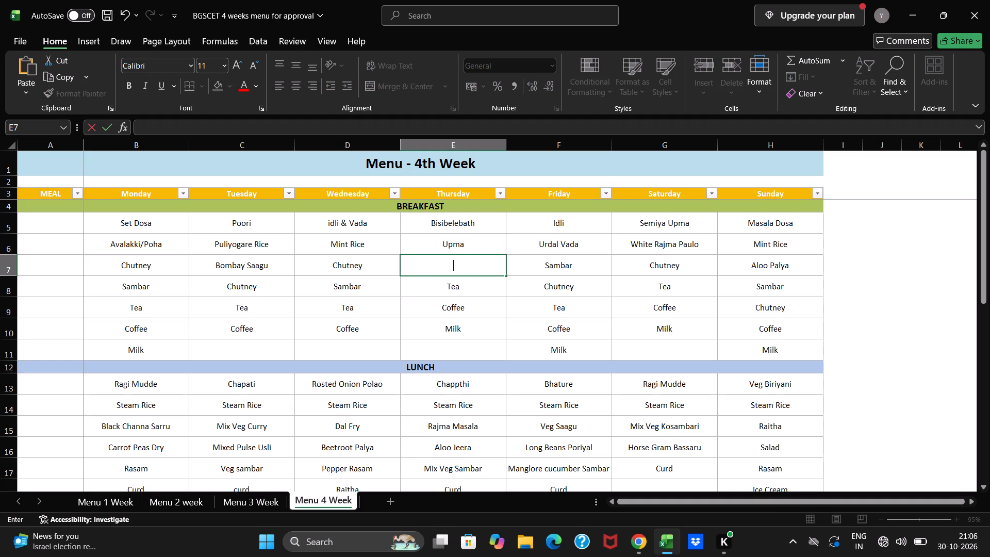
type("Kaera")
key("BackSpace")
key("BackSpace")
key("r")
key("BackSpace")
key("BackSpace")
type("eq")
key("BackSpace")
key("BackSpace")
key("4")
key("BackSpace")
type("ra")
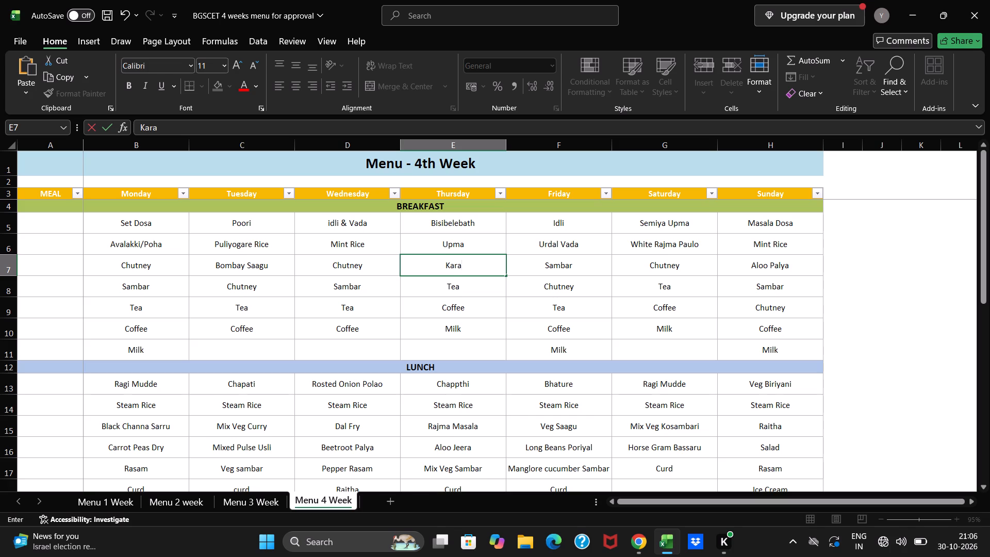
type("boonthji")
key("BackSpace")
key("BackSpace")
key("i")
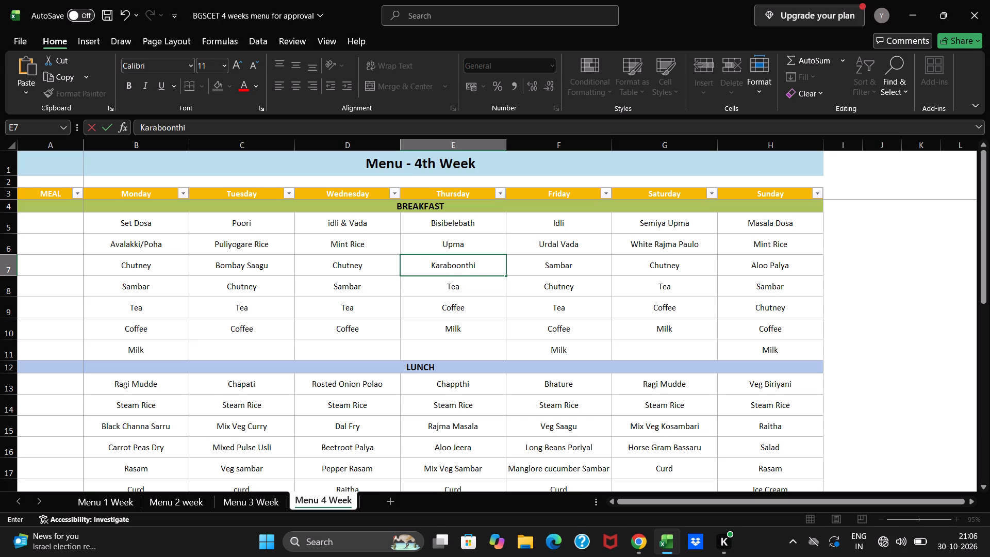
Replace Thursday's fourth breakfast entry, cell E8, with "Mint Chutney".
left_click(473, 277)
key("BackSpace")
type("Mint Chutney")
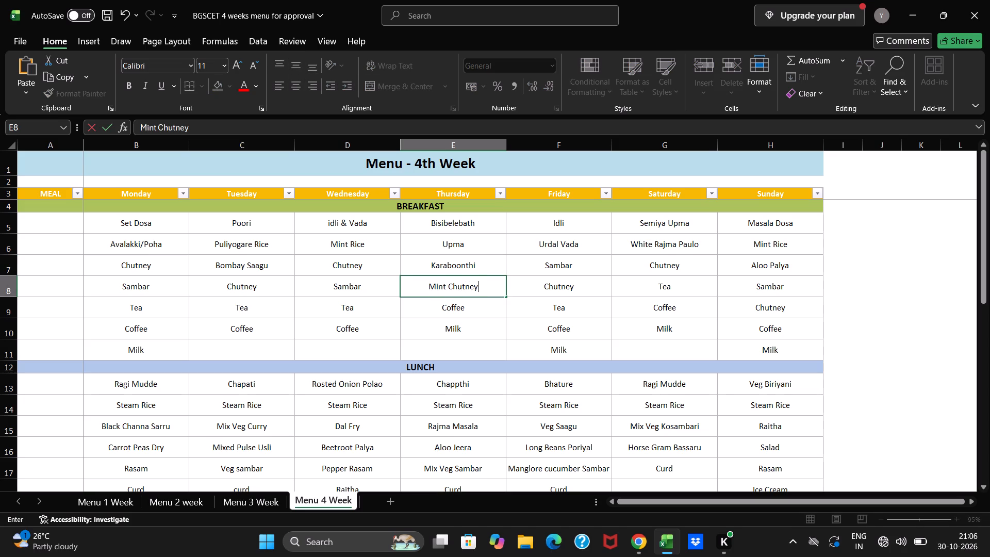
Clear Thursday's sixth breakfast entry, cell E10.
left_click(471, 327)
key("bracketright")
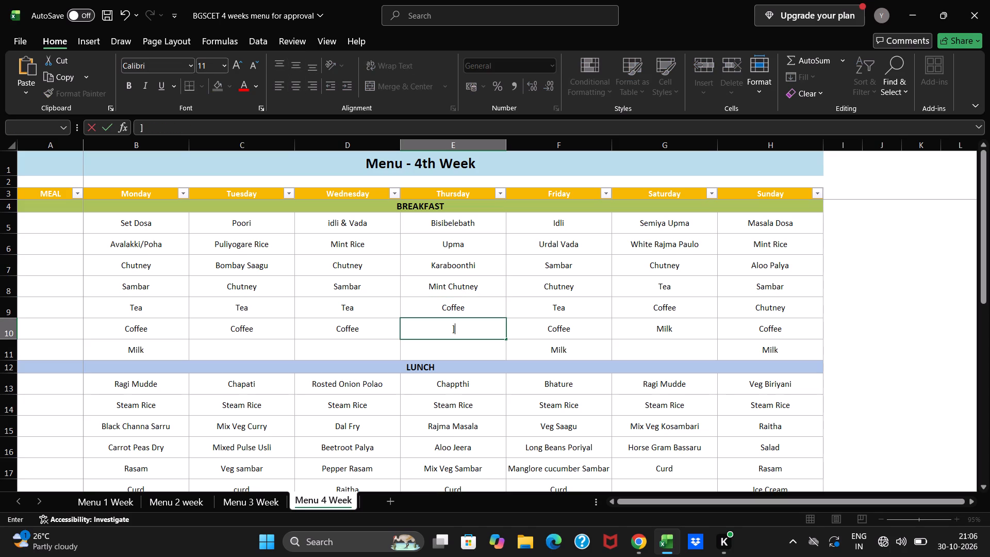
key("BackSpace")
Replace Thursday's fifth breakfast entry, cell E9, with "Tea".
left_click(473, 313)
key("BackSpace")
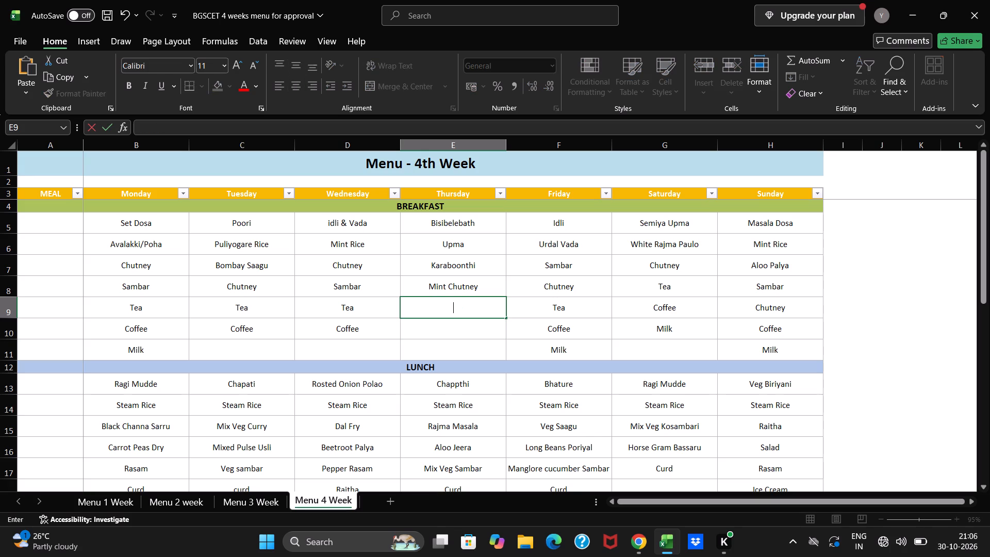
type("Tea")
Enter "Coffee" as Thursday's sixth breakfast entry in cell E10.
left_click(472, 327)
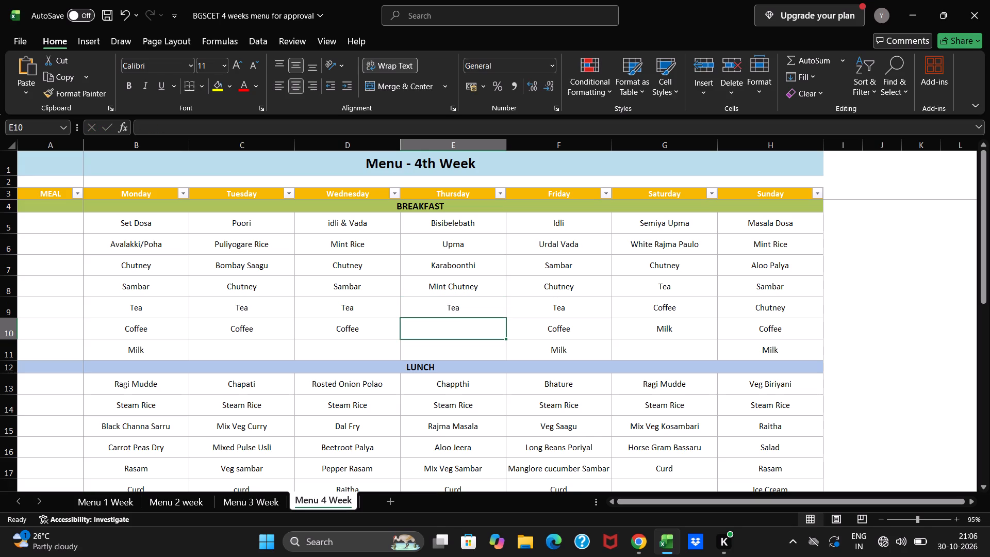
type("CO")
key("BackSpace")
type("odd")
key("BackSpace")
key("BackSpace")
type("ffw\\e")
key("BackSpace")
key("BackSpace")
key("e")
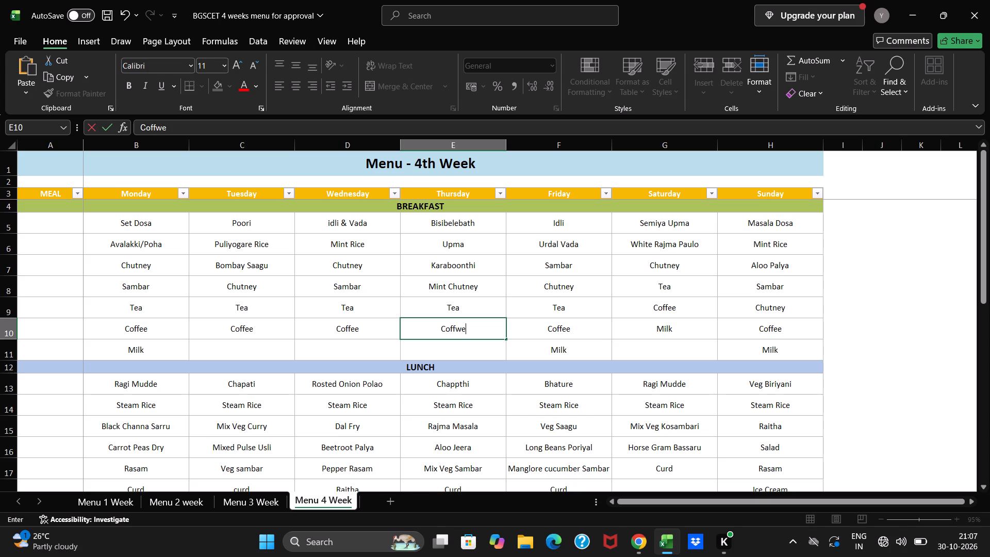
key("BackSpace")
key("BackSpace")
key("e")
key("e")
Replace Friday's first breakfast entry, cell F5, with "Veg Semiya".
left_click(584, 226)
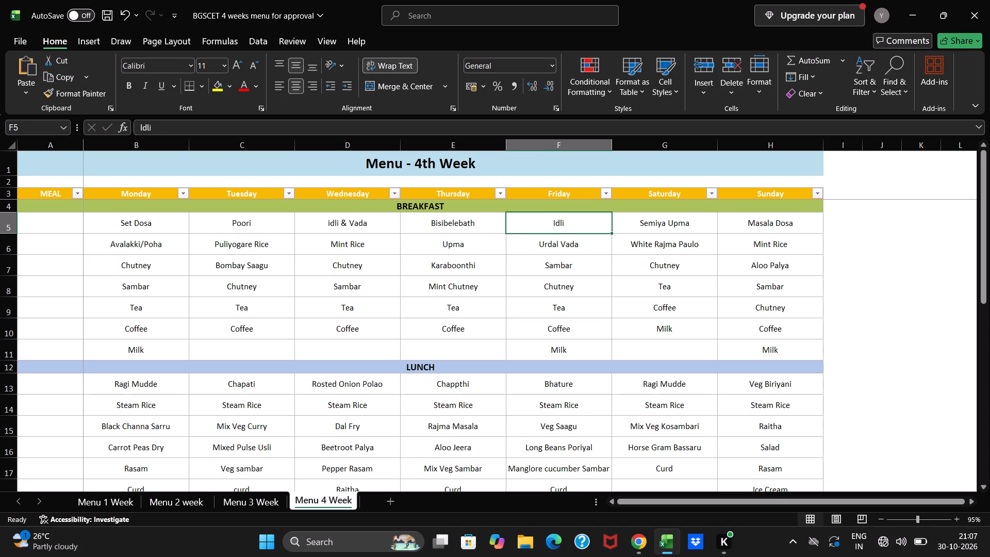
key("BackSpace")
type("Veg")
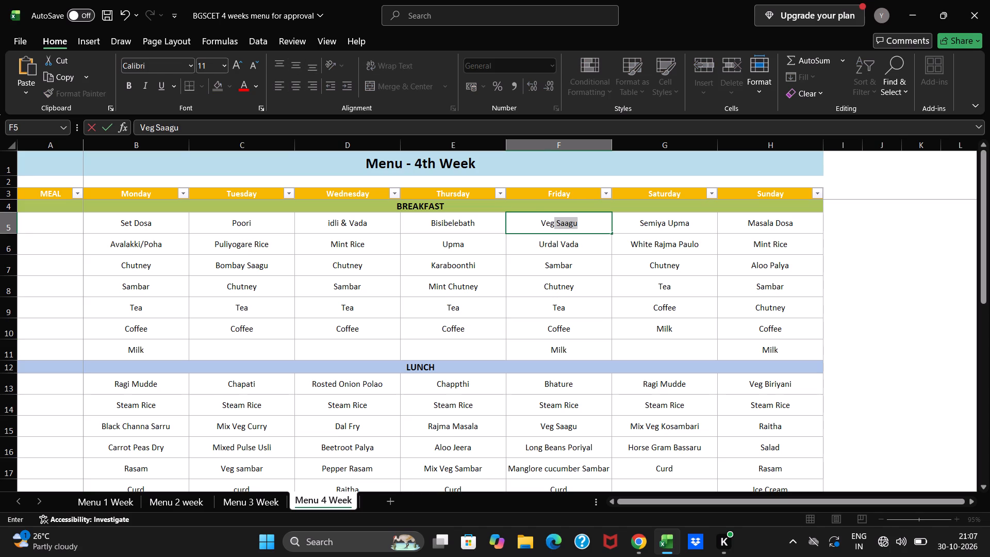
key("space")
type("Sw")
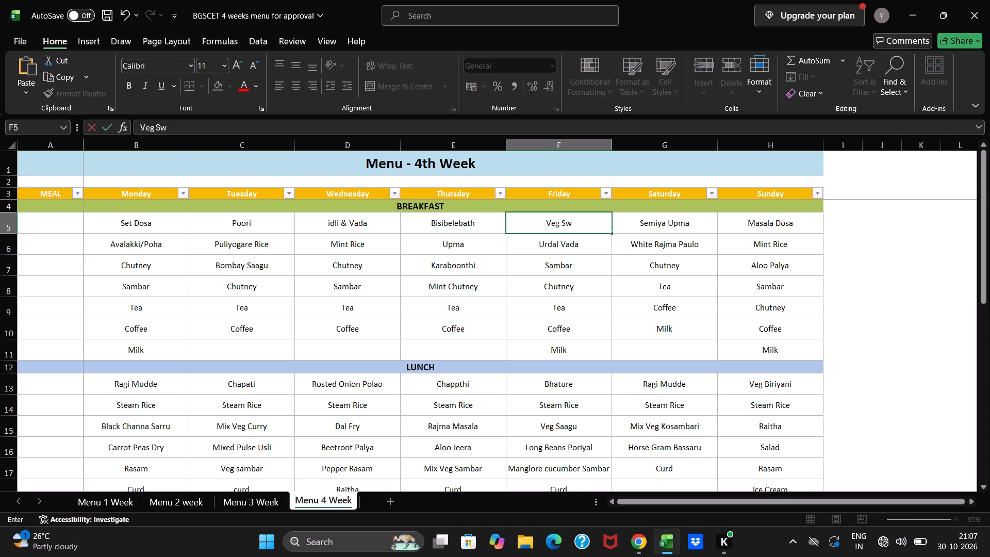
key("BackSpace")
key("e")
type("miya")
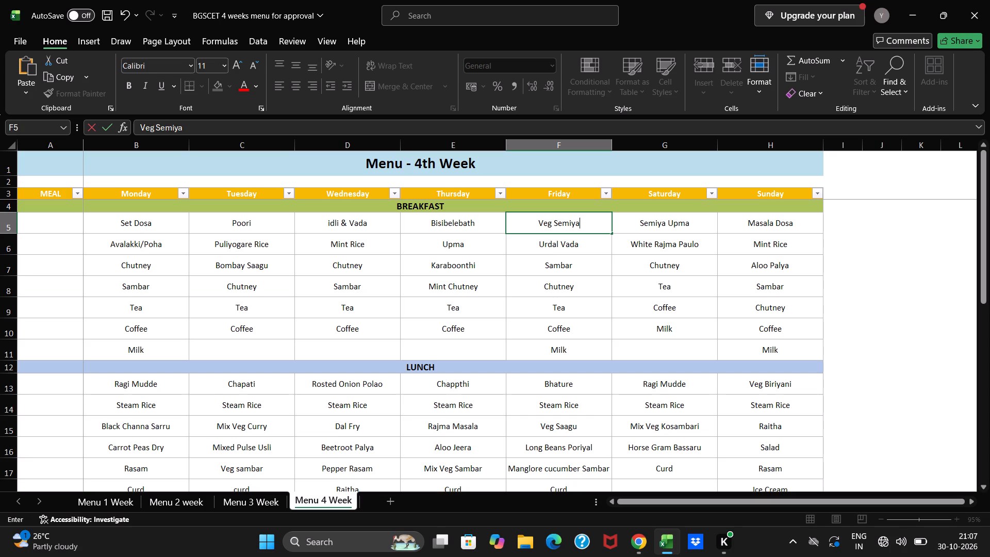
Replace Friday's second breakfast entry, cell F6, with "Aloo Parata".
left_click(582, 248)
key("BackSpace")
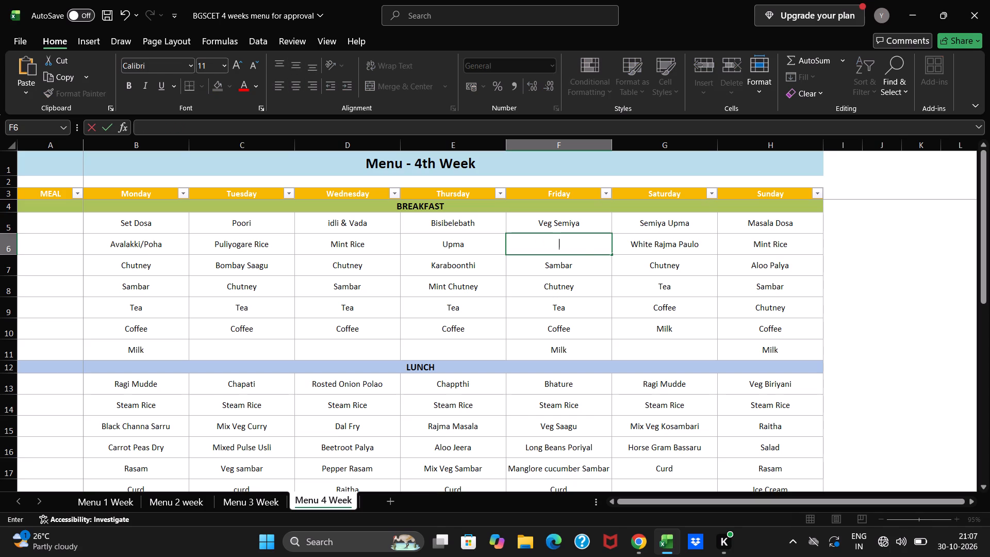
type("Aloo")
key("space")
type("Pa")
type("ratha")
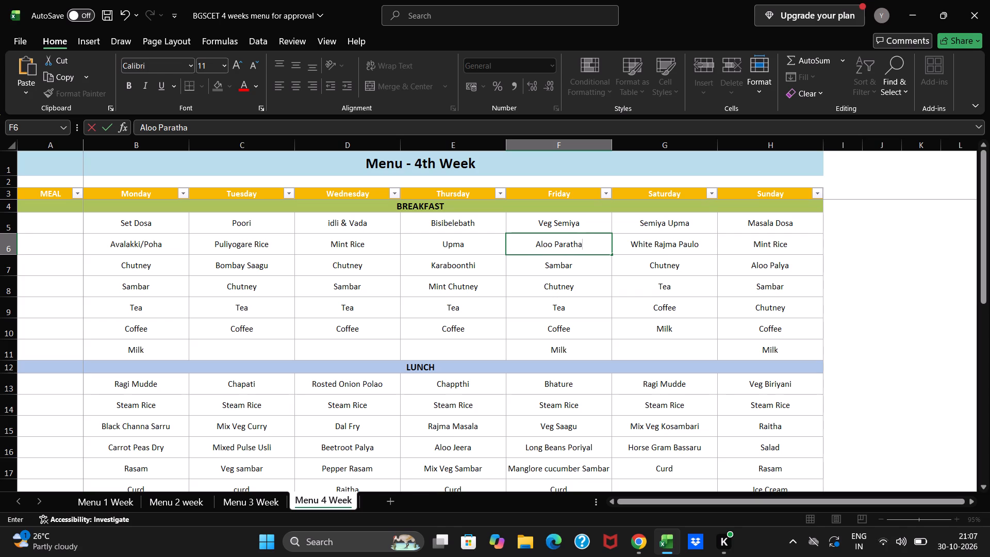
key("BackSpace")
key("BackSpace")
key("a")
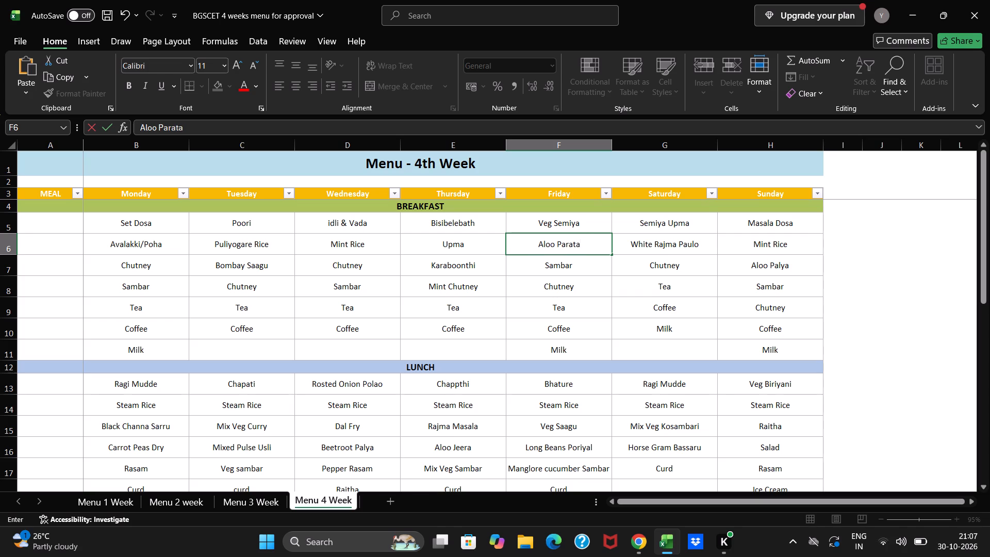
Replace Friday's third breakfast entry, cell F7, with "Green chutney".
left_click(583, 265)
key("bracketright")
key("BackSpace")
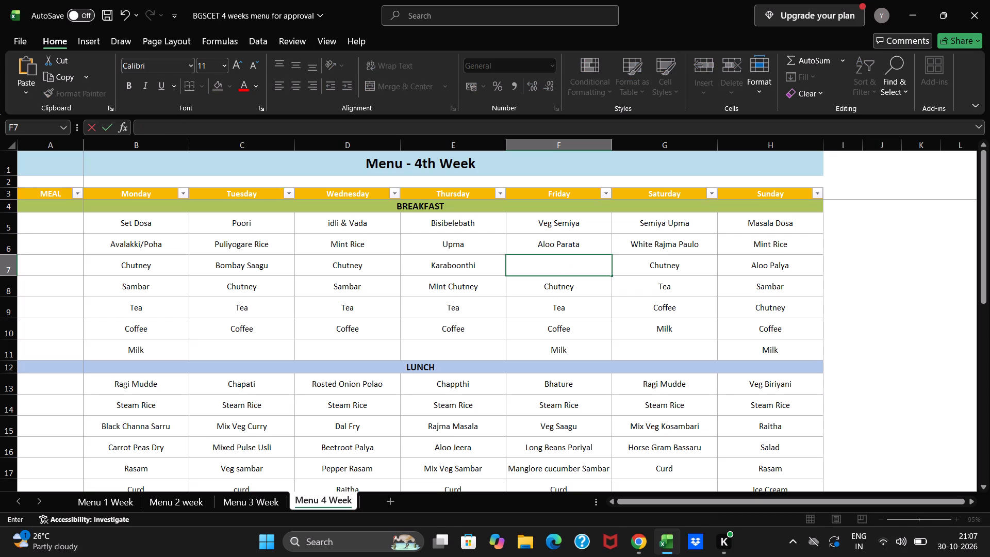
type("Gree")
type("n chutey")
key("BackSpace")
key("BackSpace")
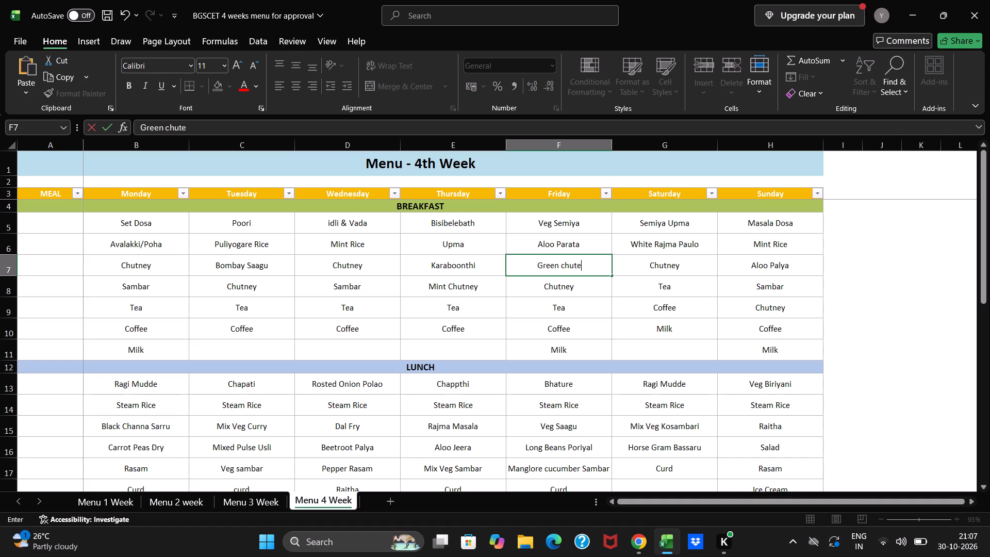
type("ne6")
key("BackSpace")
key("y")
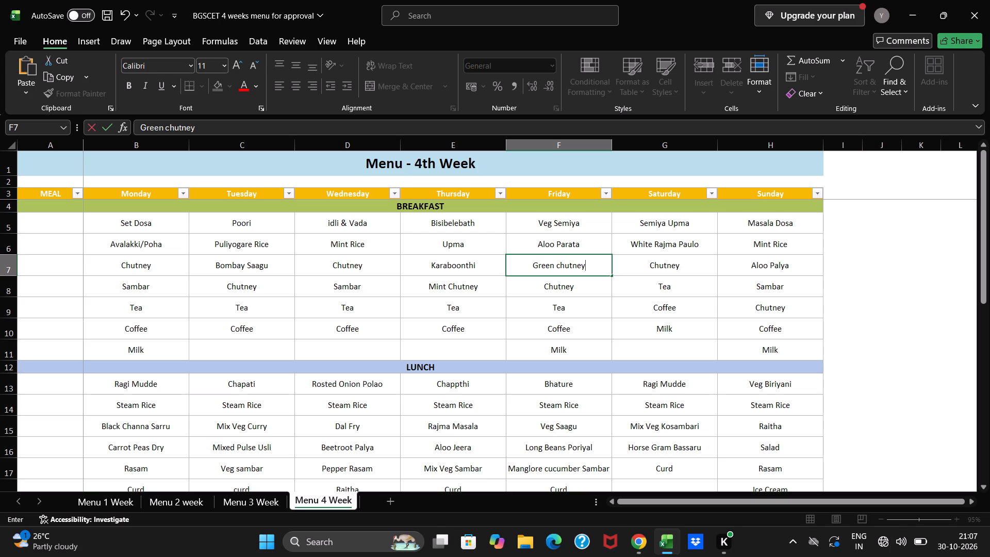
Replace Friday's fourth breakfast entry, cell F8, with "Curd".
left_click(580, 289)
key("BackSpace")
key("BackSpace")
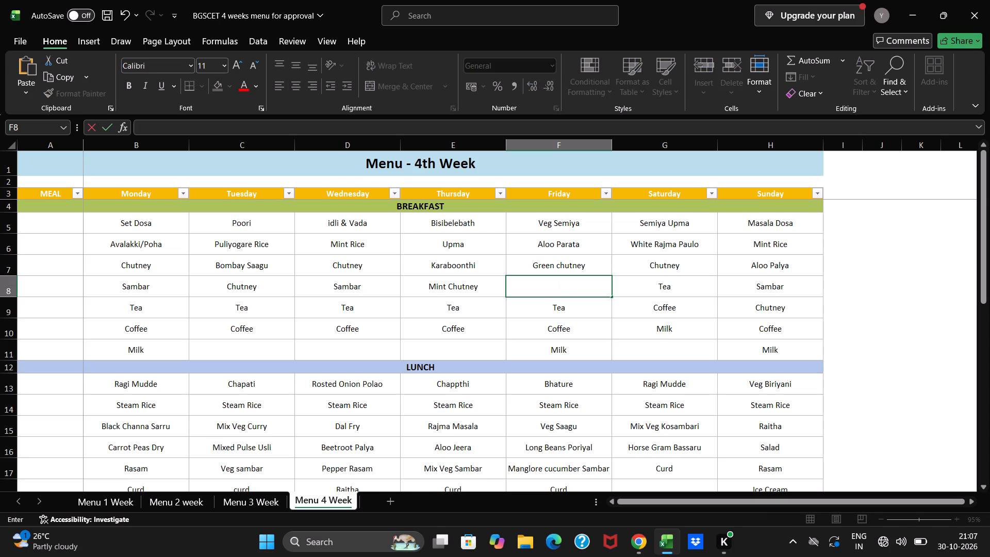
type("Curf")
key("BackSpace")
key("d")
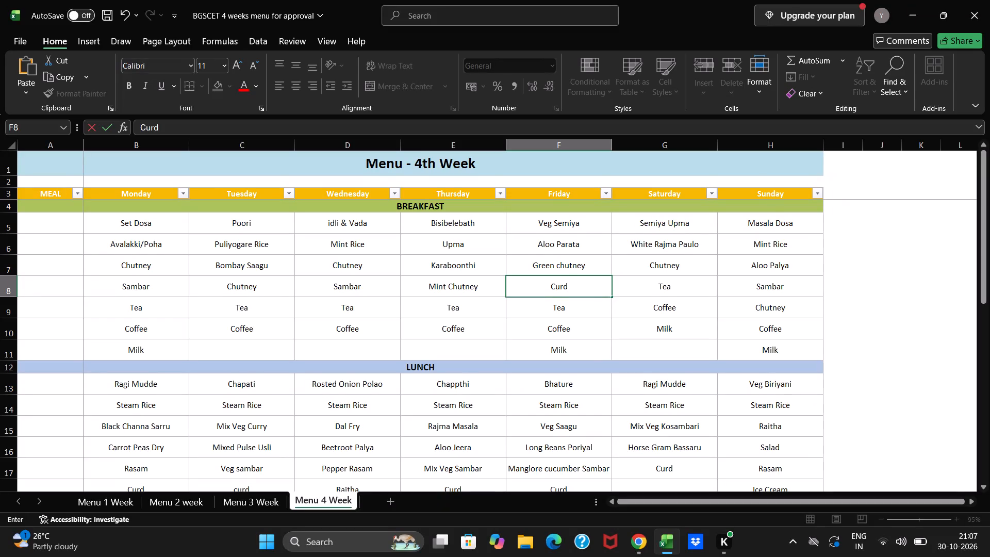
Clear Friday's seventh breakfast entry, cell F11.
left_click(579, 346)
key("BackSpace")
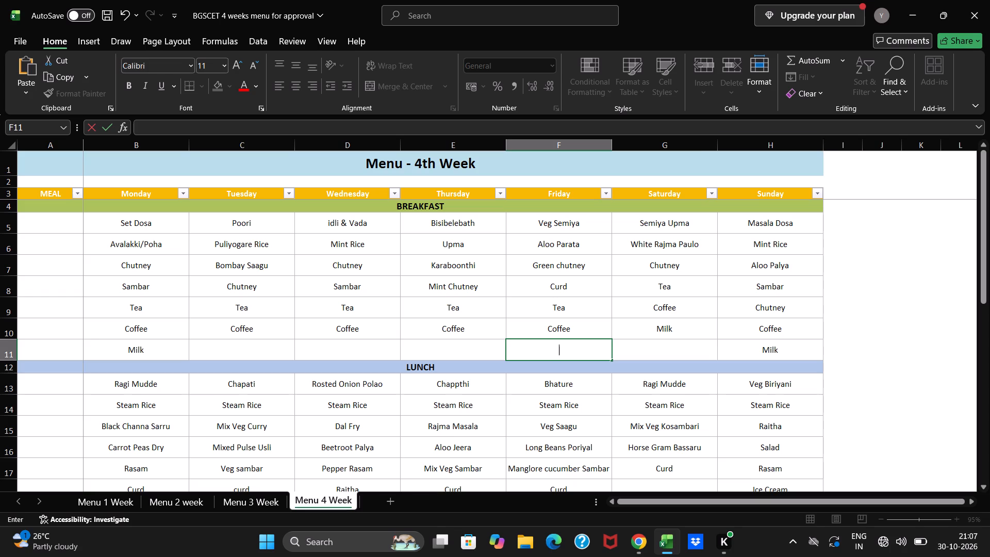
Replace Saturday's first breakfast entry, cell G5, with "Aloo Pha".
left_click(694, 227)
key("BackSpace")
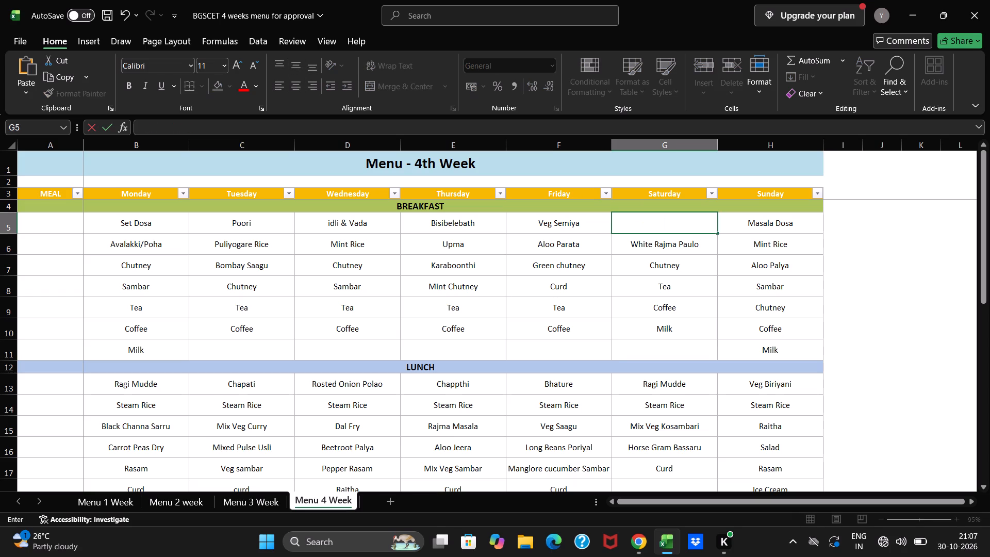
type("Aloo")
key("space")
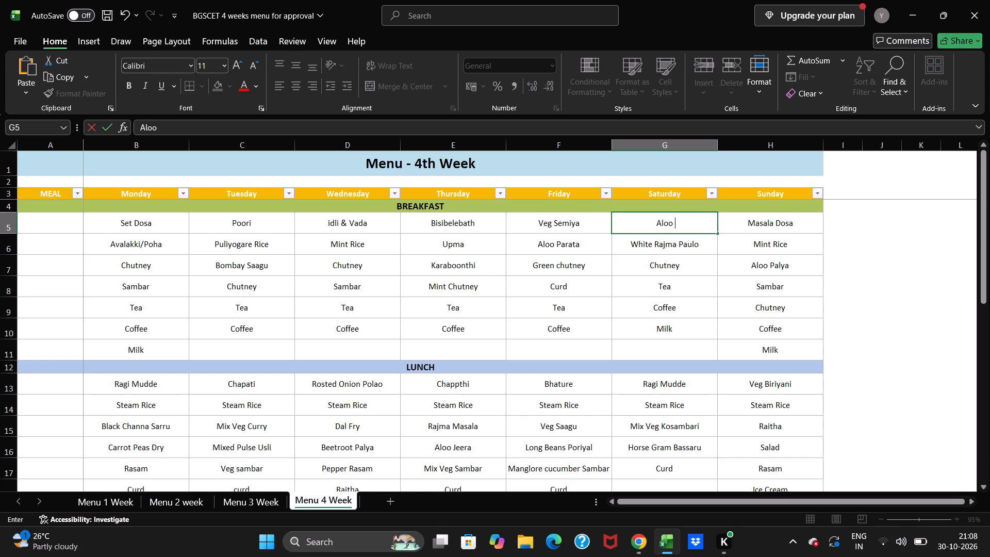
type("phs")
key("BackSpace")
key("BackSpace")
key("BackSpace")
type("Phs")
key("BackSpace")
key("a")
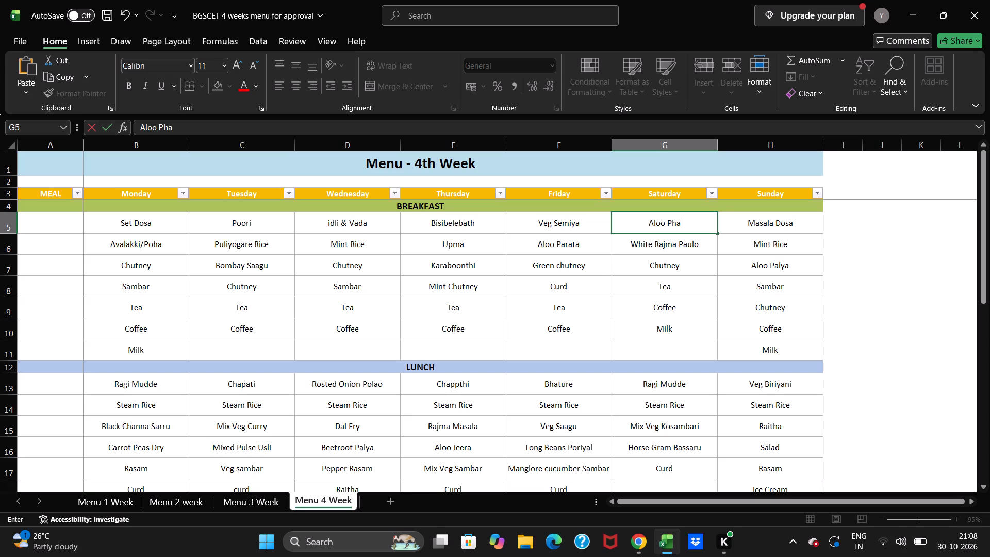
Replace Saturday's second breakfast entry, cell G6, with "Vangi Bath".
left_click(695, 251)
key("BackSpace")
key("BackSpace")
key("BackSpace")
key("BackSpace")
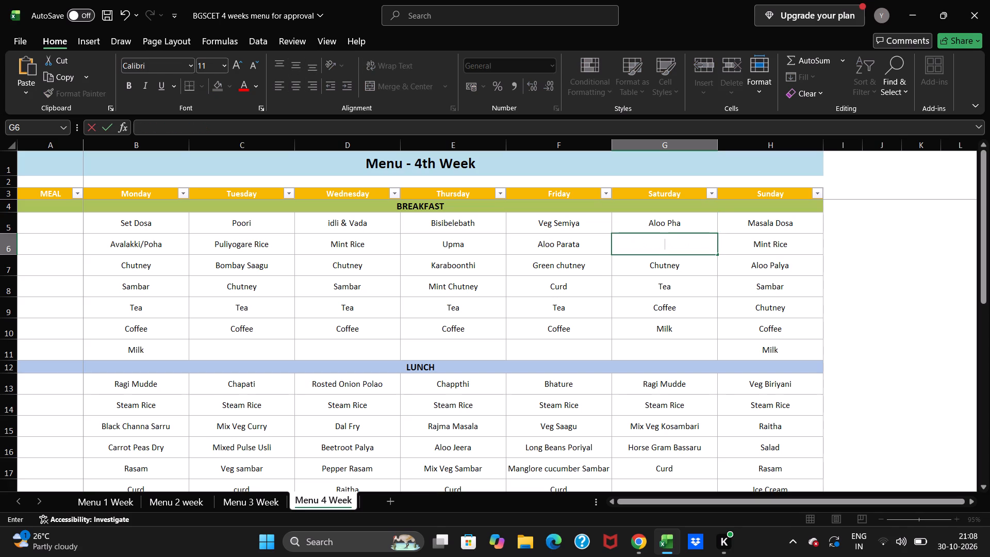
type("Vang9")
key("BackSpace")
type("i Barh")
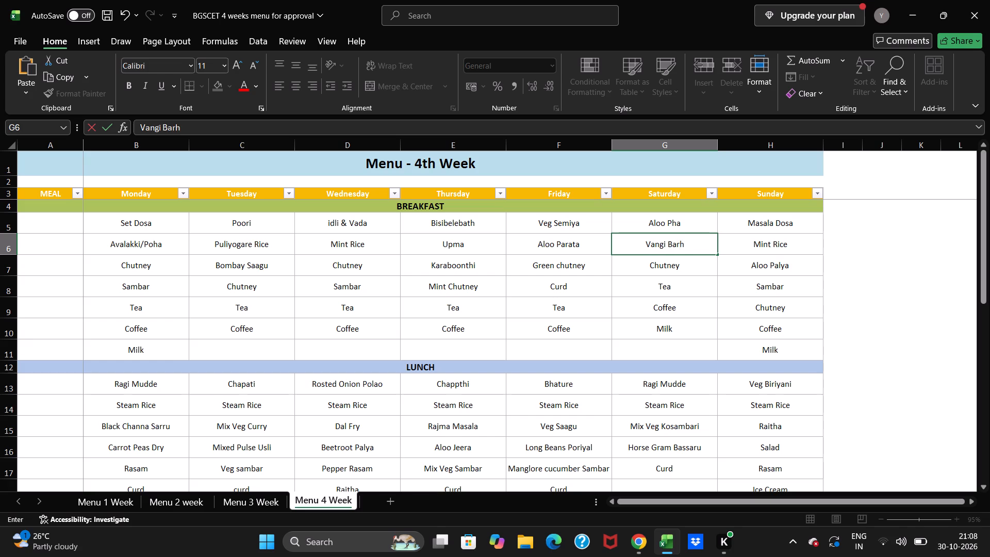
key("BackSpace")
key("BackSpace")
type("th")
Clear Saturday's sixth breakfast entry, cell G10.
left_click(694, 331)
key("BackSpace")
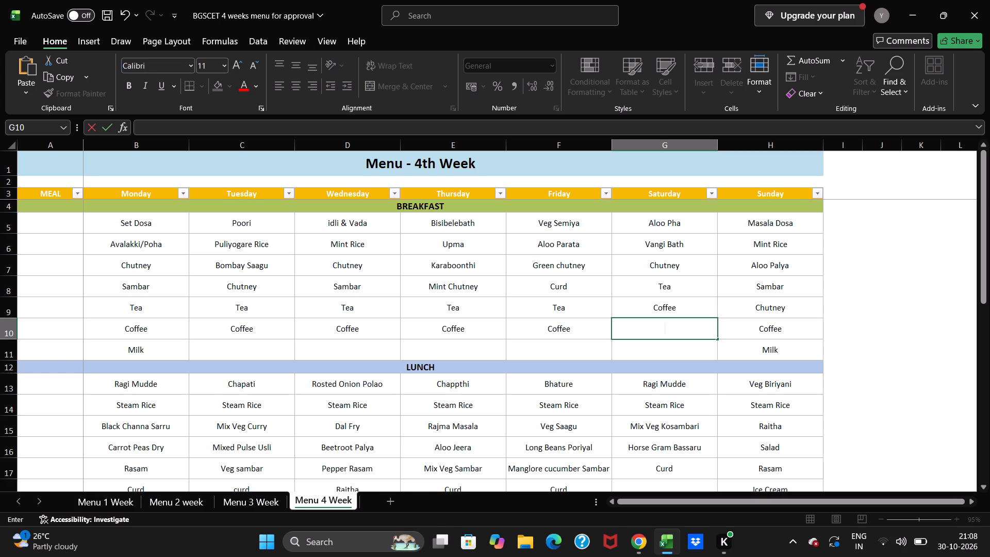
Replace Sunday's first breakfast entry, cell H5, with "Masala Dosa ( Plane Dosa)".
left_click(802, 228)
key("shift+parenleft")
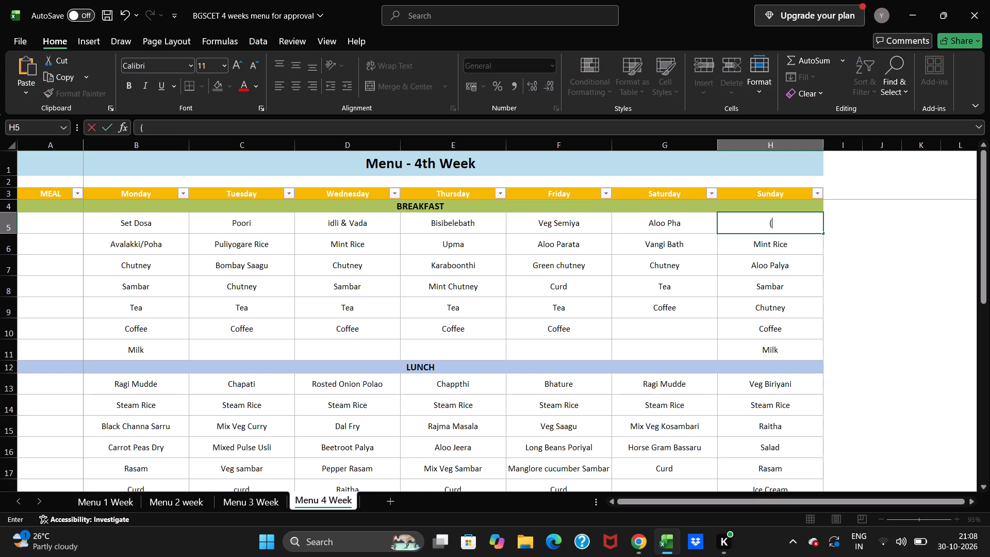
key("BackSpace")
type("Mak=")
key("BackSpace")
key("BackSpace")
type("sak")
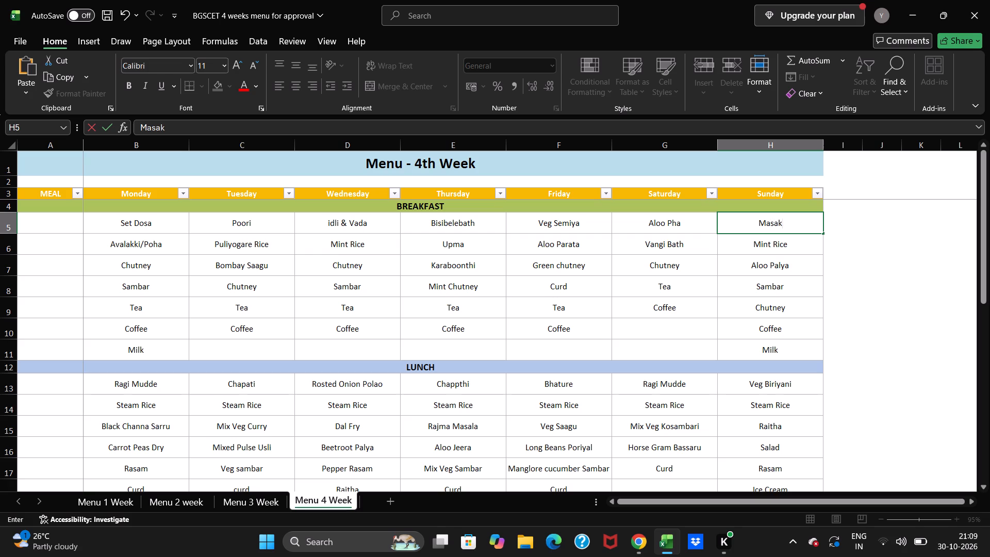
key("BackSpace")
type("la")
key("space")
type("Dosa")
key("space")
type("(")
key("space")
type("Plane")
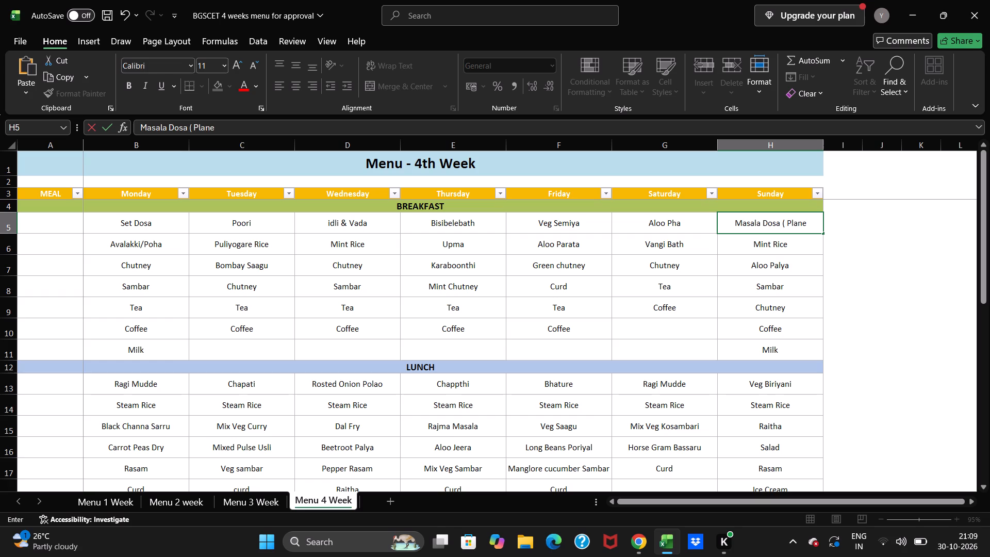
key("space")
type("Dosa")
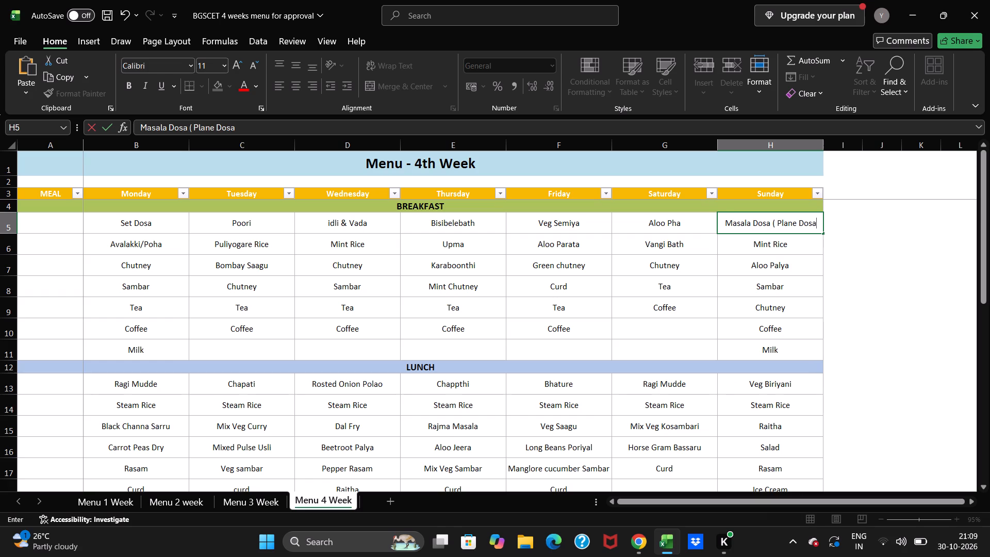
key("shift+parenright")
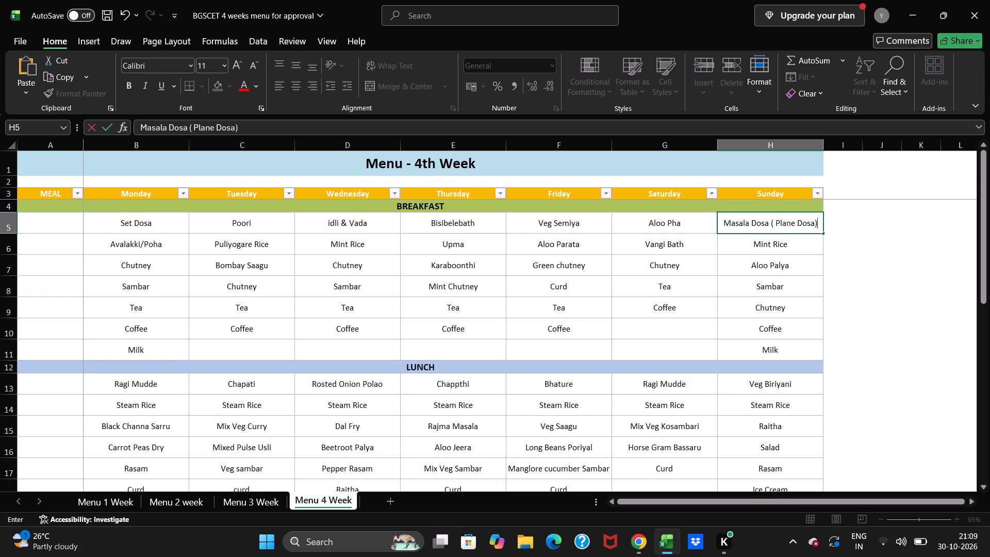
Replace Sunday's second breakfast entry, cell H6, with "Aloo Bhaji (Dry)".
left_click(803, 239)
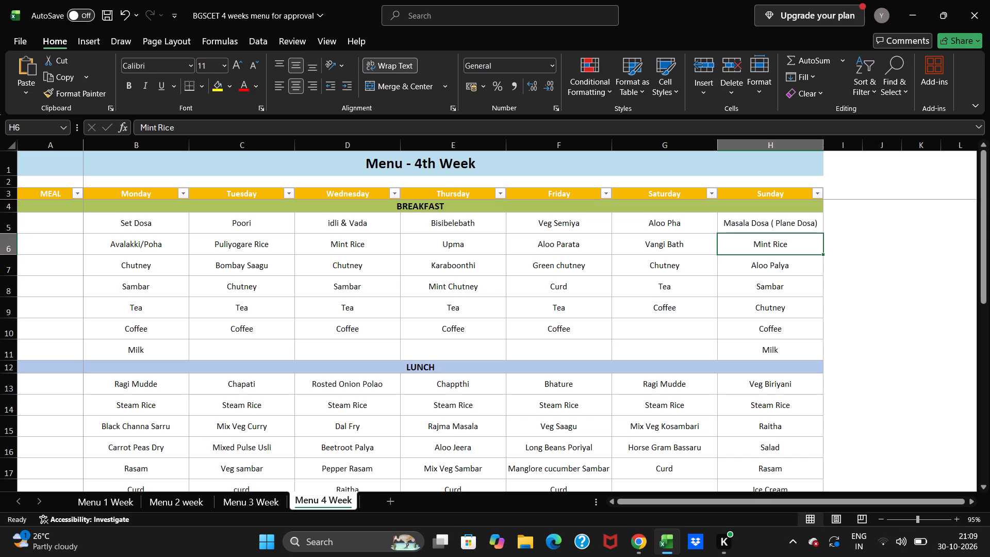
key("BackSpace")
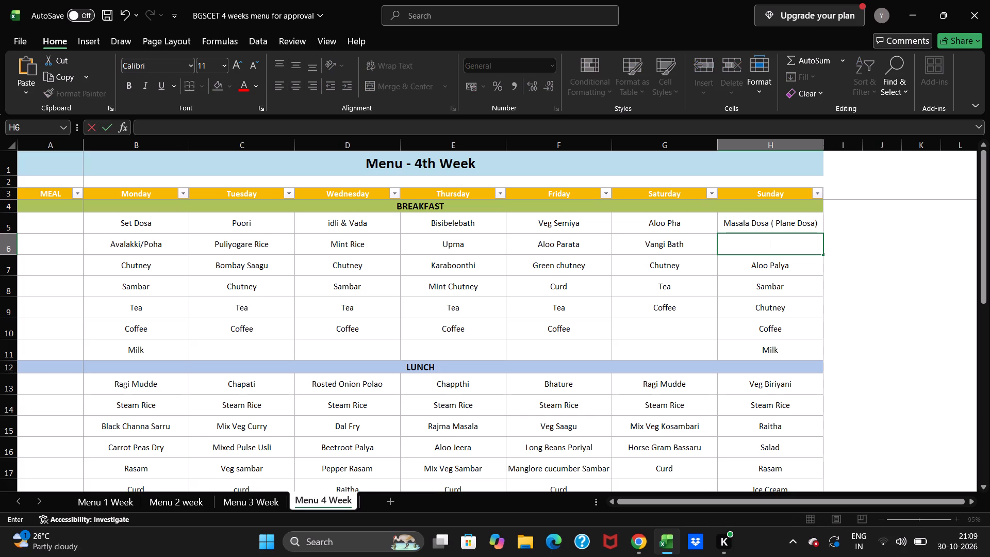
type("Aloo")
key("space")
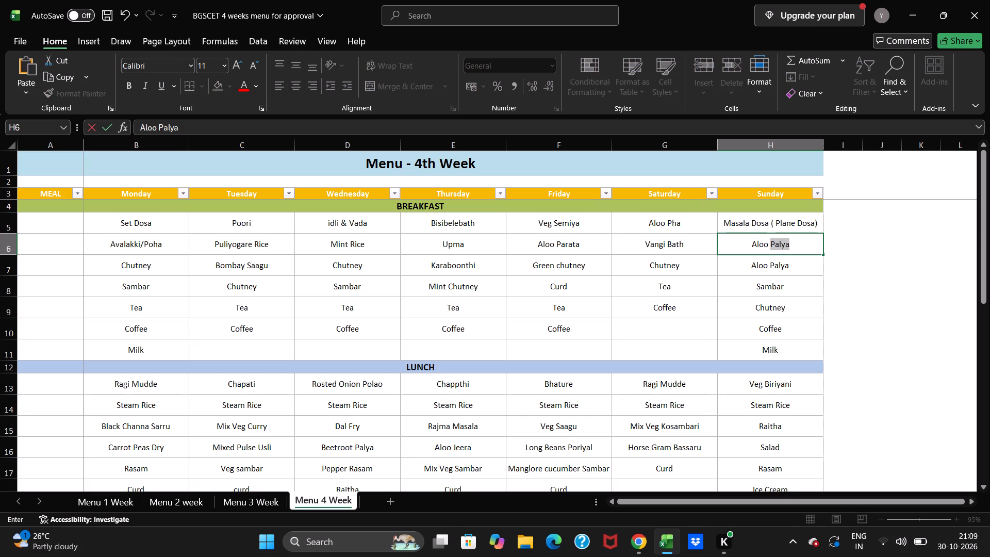
type("Bha")
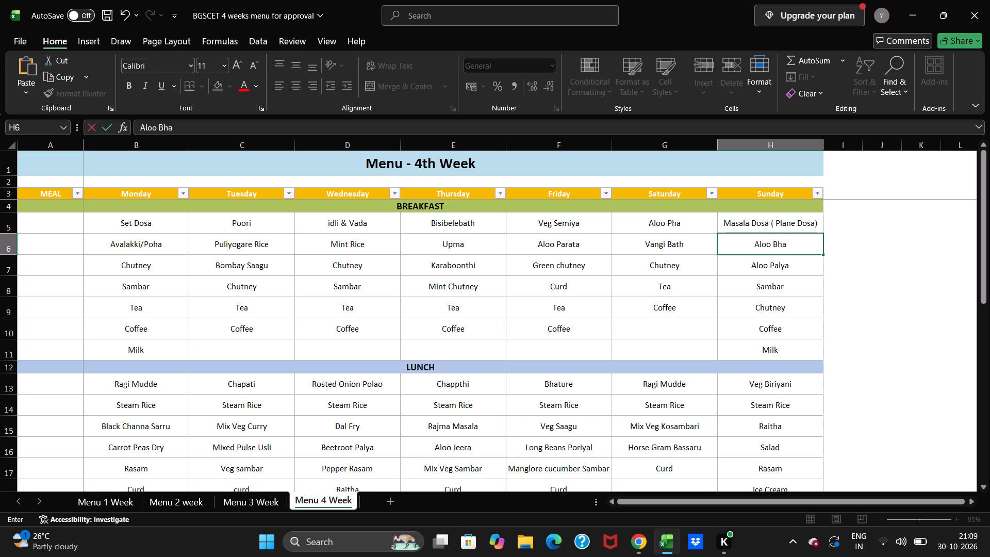
key("j")
type("i")
key("space")
type("(Dry")
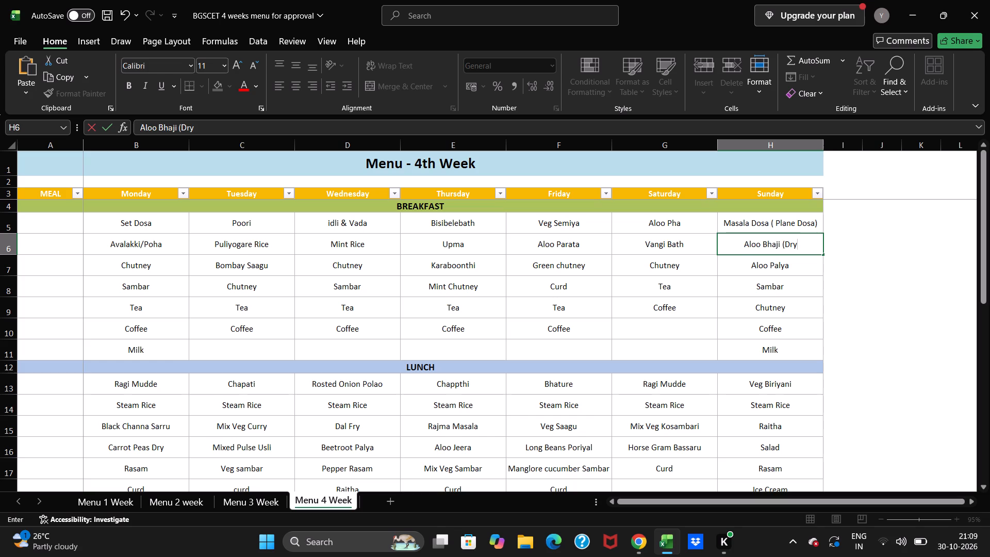
key("shift+parenright")
Replace Sunday's third breakfast entry, cell H7, with "Lemon Rice".
left_click(786, 261)
key("BackSpace")
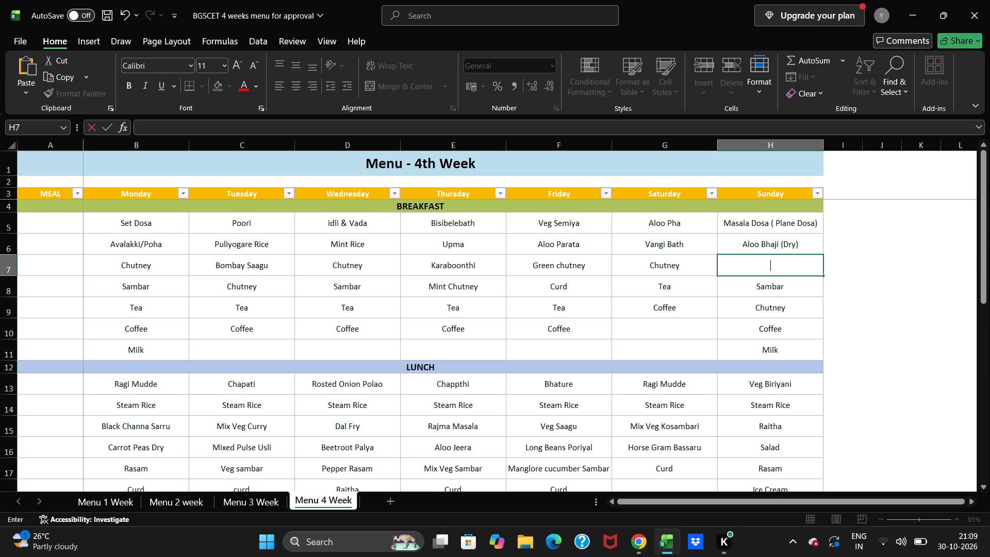
type("LEm")
key("BackSpace")
key("BackSpace")
key("e")
type("mon Rice")
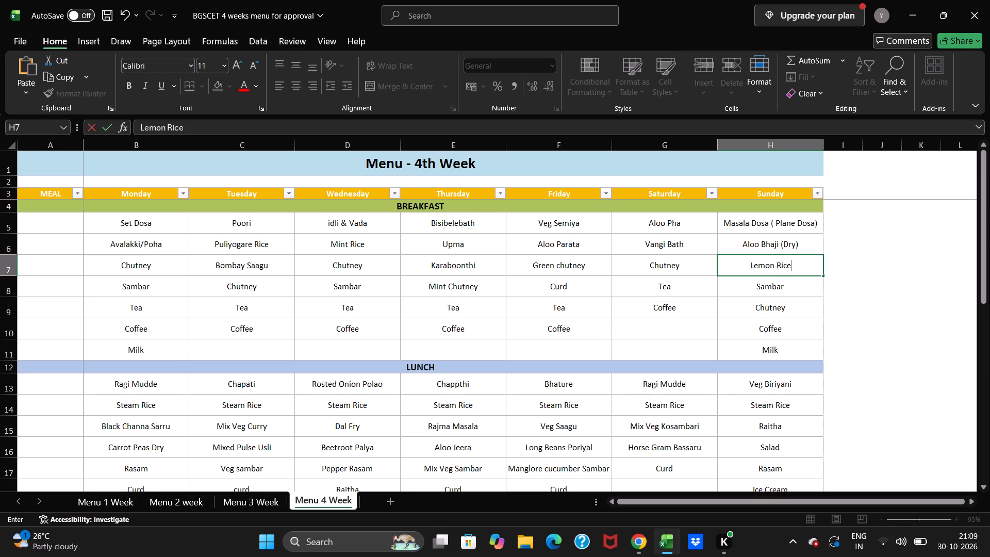
Replace Sunday's fourth breakfast entry, cell H8, with "Chutney & Sambar".
left_click(791, 286)
key("BackSpace")
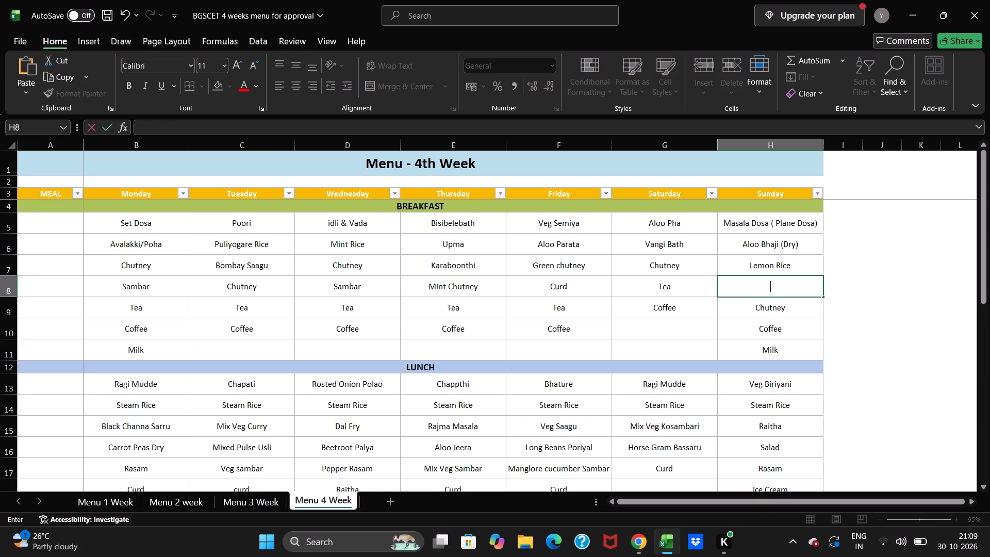
type("Chutney")
key("space")
type("&")
key("space")
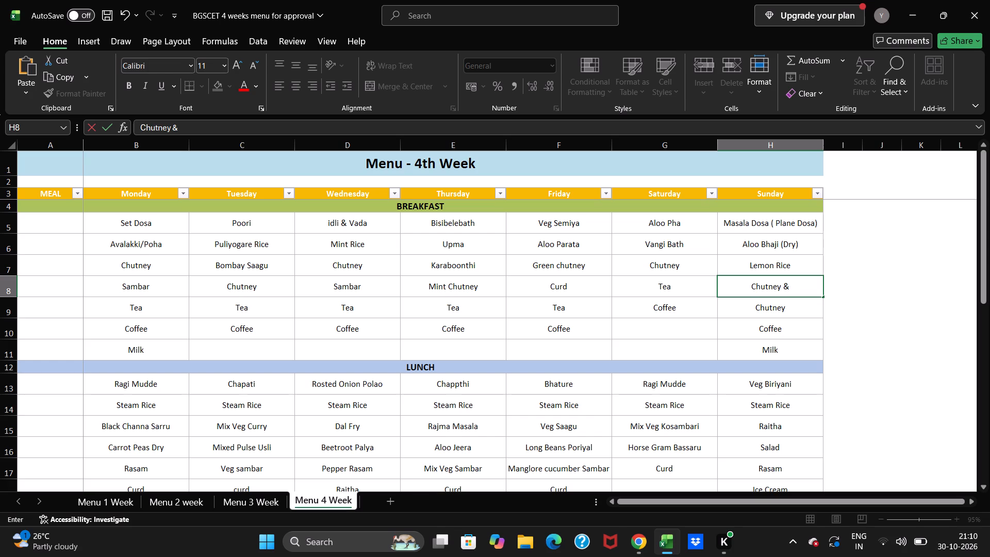
type("Sa")
type("mbart")
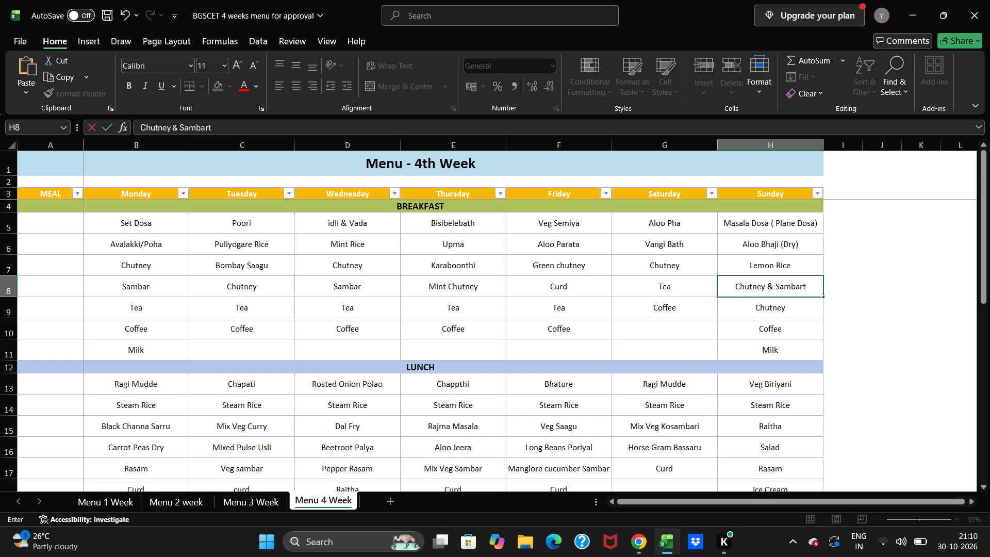
key("BackSpace")
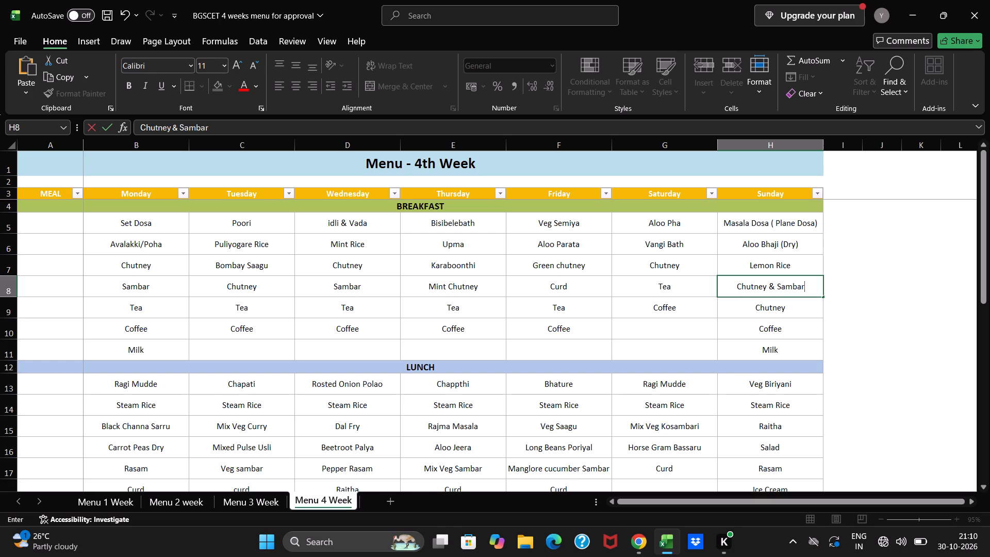
Clear Sunday's sixth and seventh breakfast entries, cells H10 and H11.
left_click(791, 327)
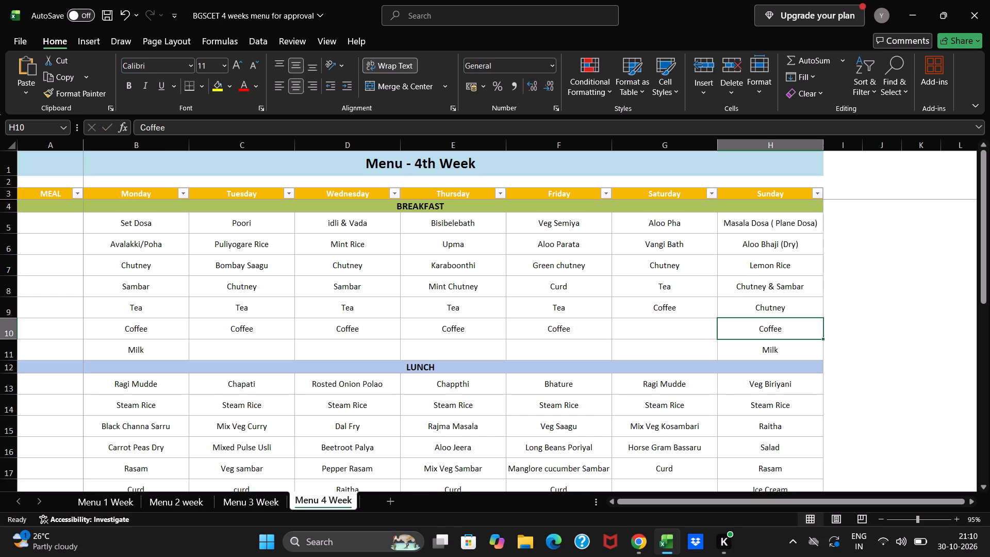
key("BackSpace")
left_click(789, 348)
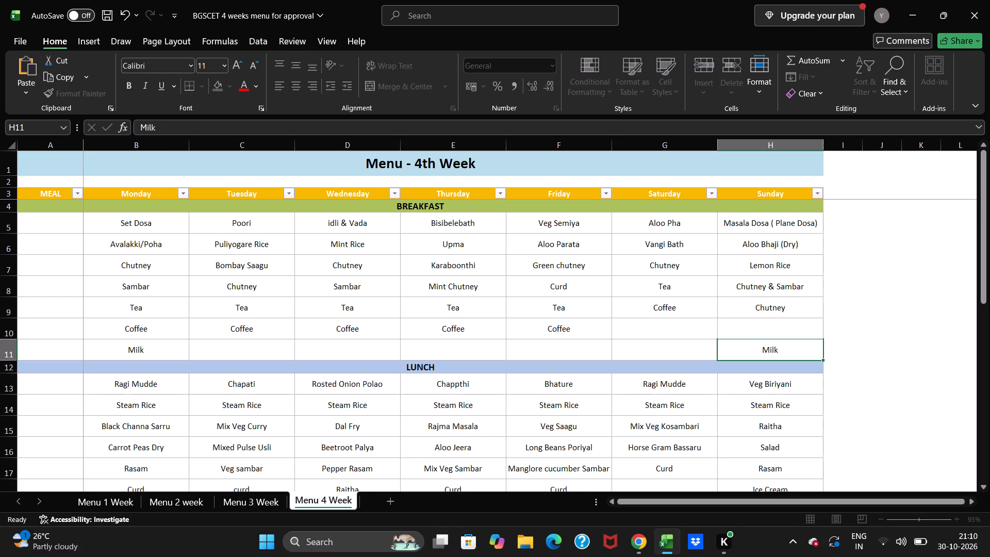
key("BackSpace")
Replace Sunday's fifth breakfast entry, cell H9, with "Tea".
left_click(800, 312)
key("BackSpace")
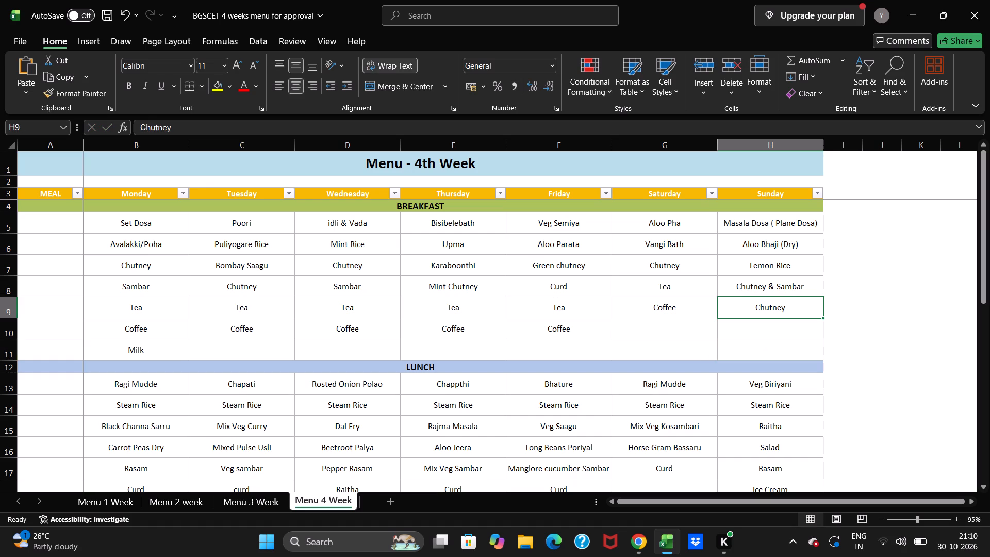
type("Tea")
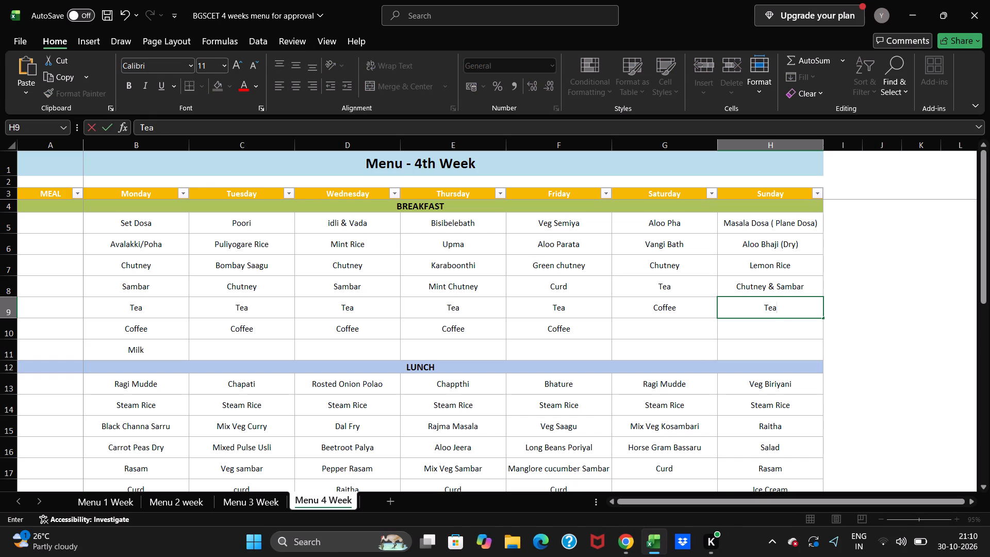
Enter "Coffee" as Sunday's sixth breakfast entry in cell H10.
left_click(802, 329)
type("Co")
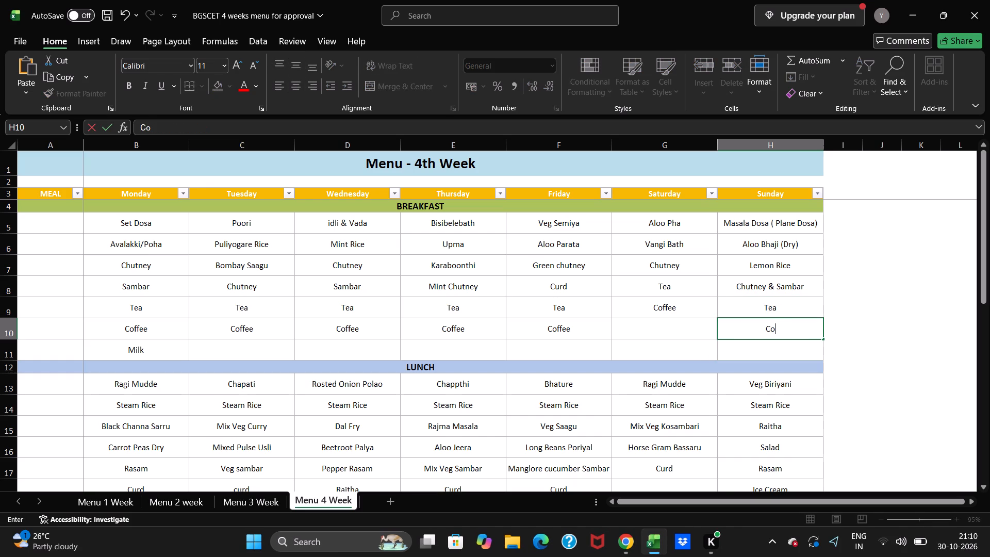
type("ffe")
key("e")
scroll(710, 375, "down", 1)
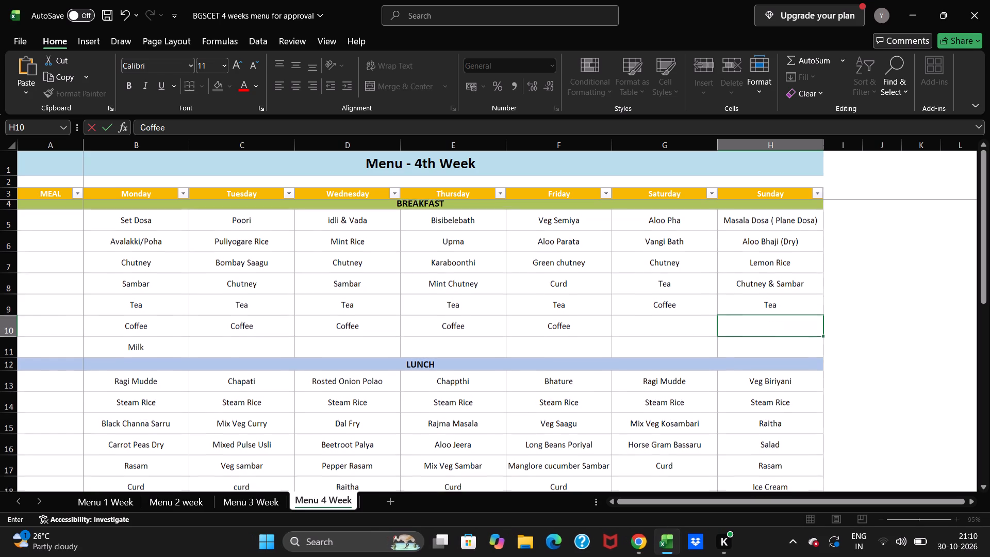
Replace Sunday's sixth lunch entry, cell H18, with "Gulub Jamun".
scroll(710, 375, "down", 2)
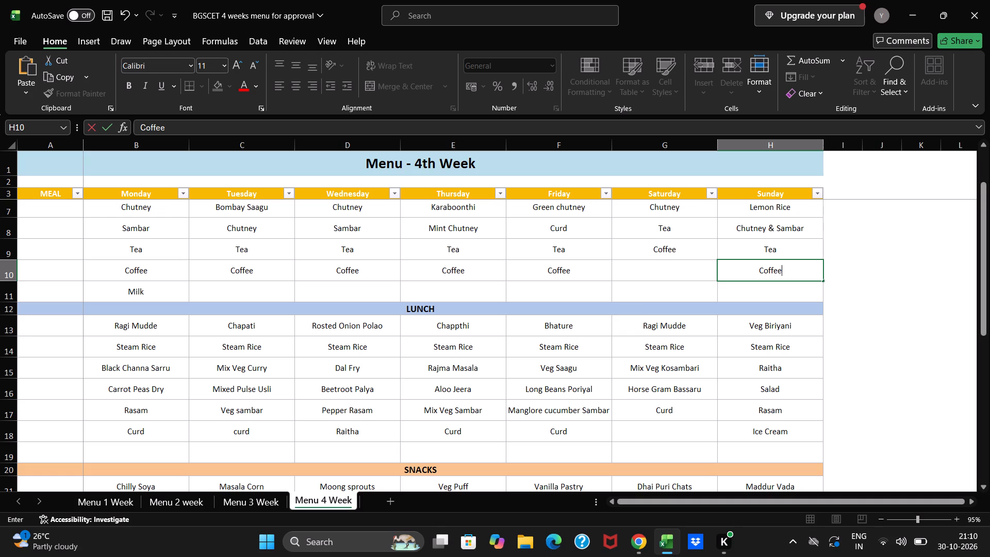
left_click(805, 433)
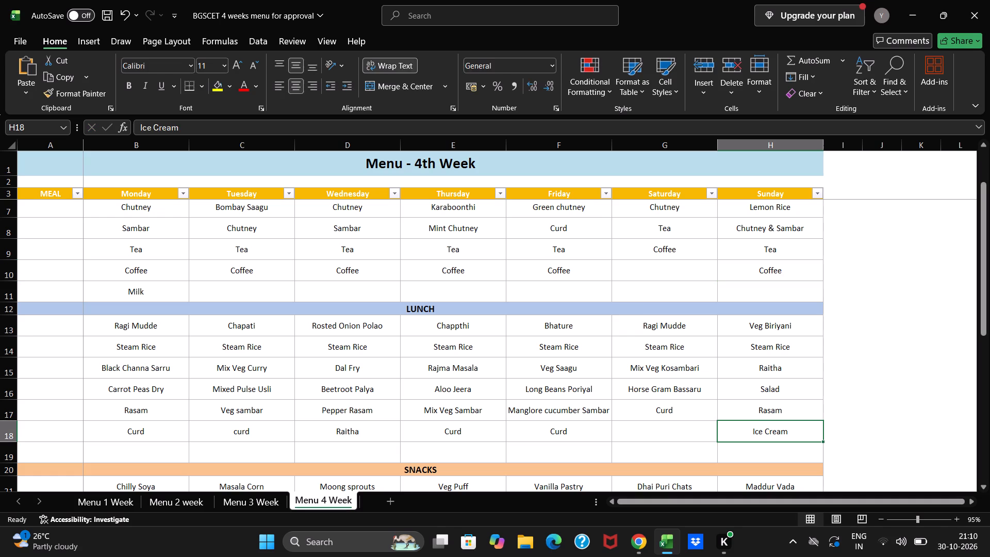
key("BackSpace")
key("BackSpace")
type("Guli")
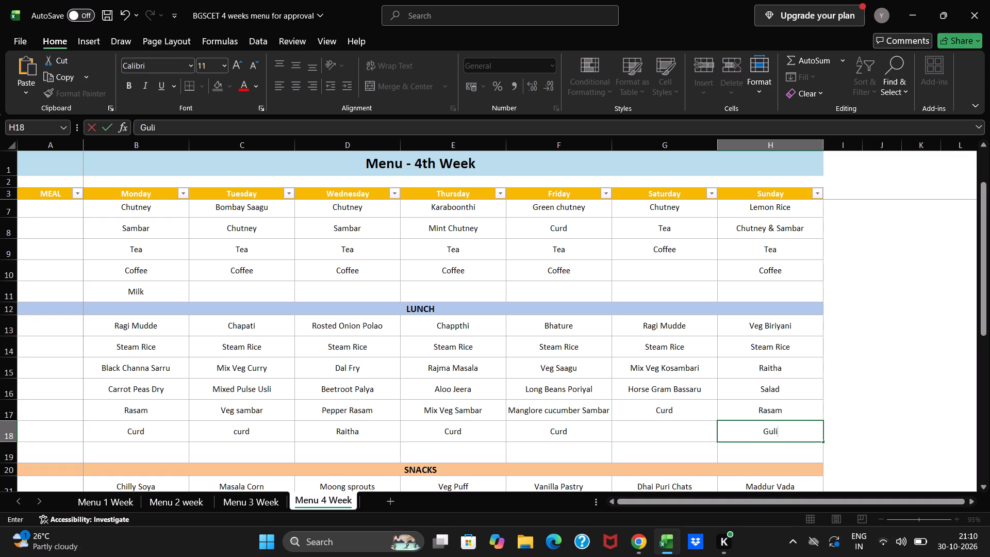
key("BackSpace")
type("ub")
key("space")
type("jm")
key("BackSpace")
key("BackSpace")
type("Jamun")
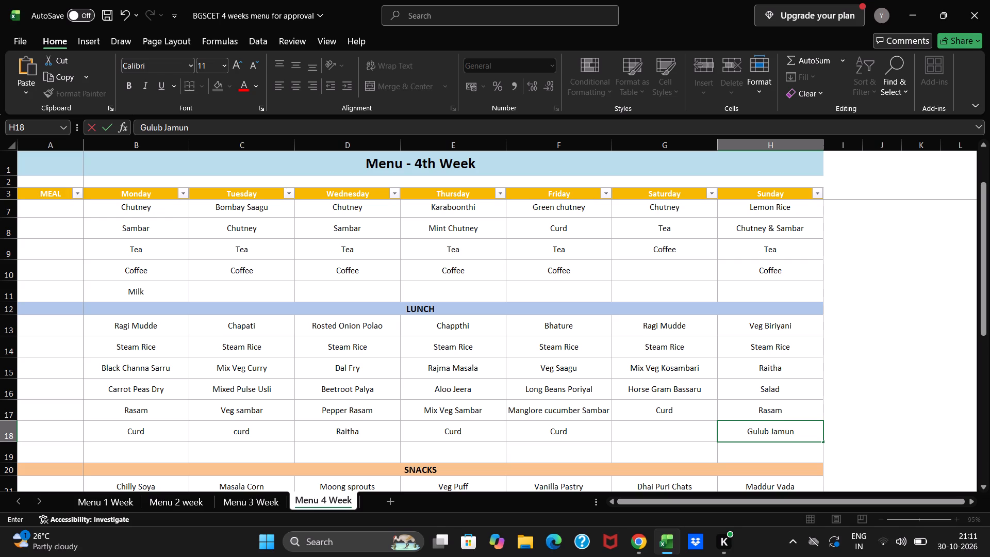
Clear Monday's seventh breakfast entry, cell B11.
scroll(664, 395, "up", 1)
scroll(664, 395, "right", 1)
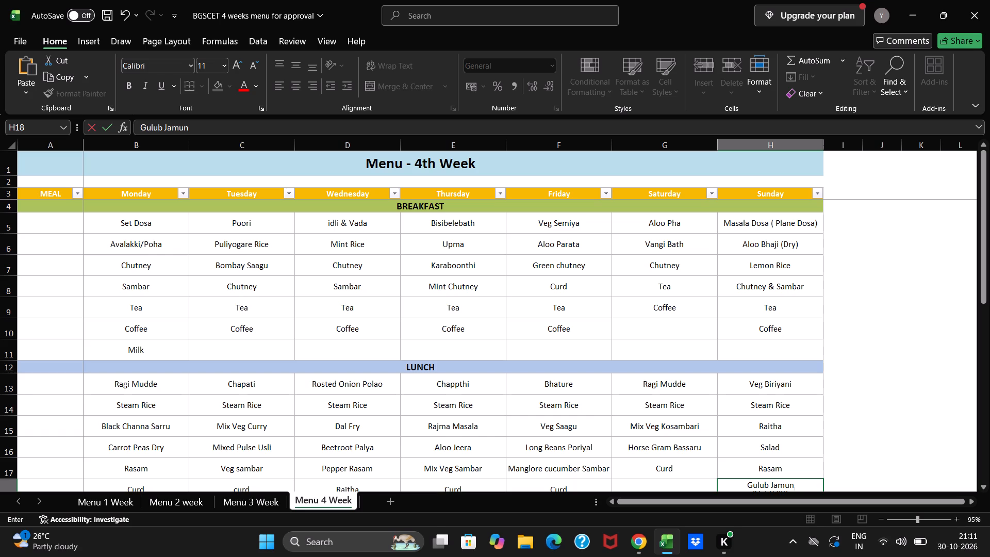
left_click(172, 353)
key("BackSpace")
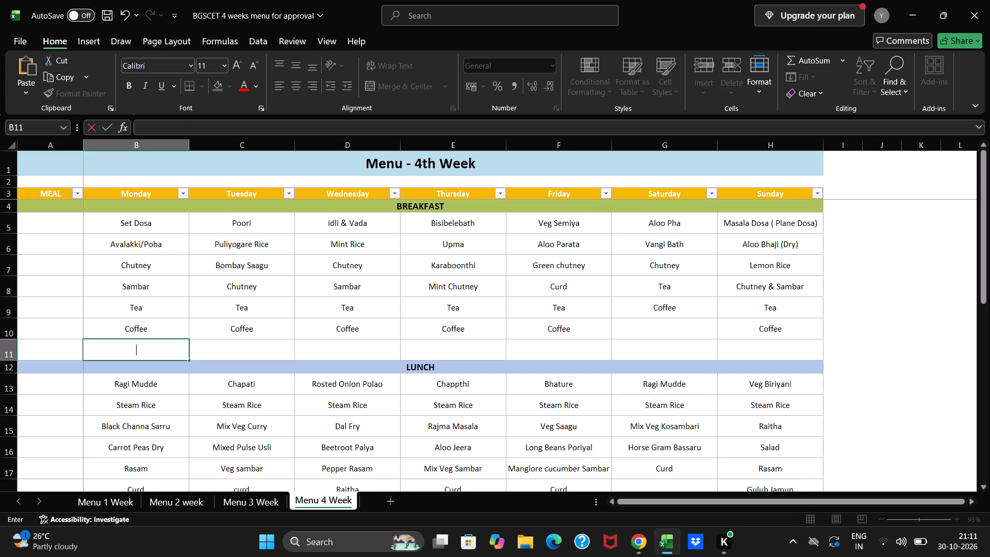
Replace Monday's first snacks entry, cell B21, with "Pasta".
scroll(176, 307, "down", 1)
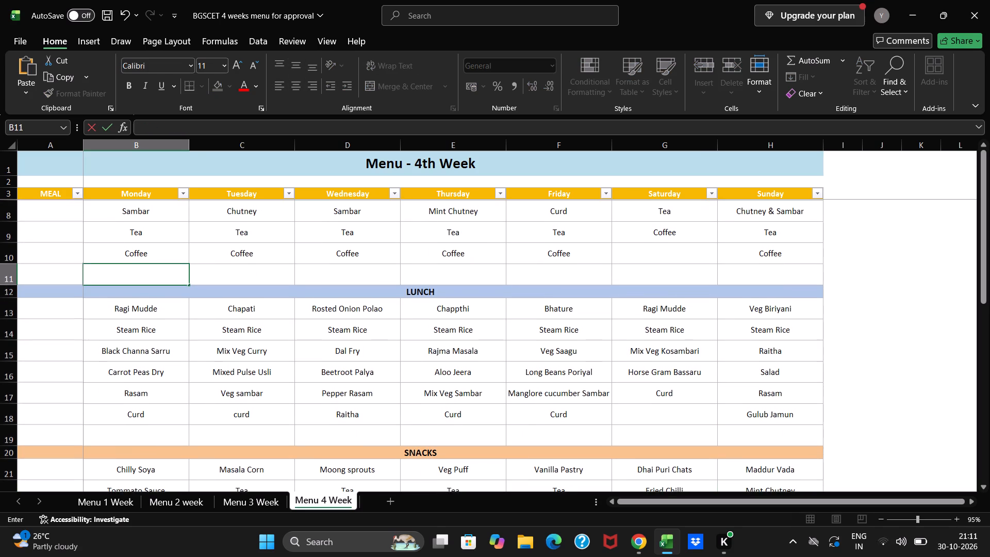
scroll(176, 307, "down", 1)
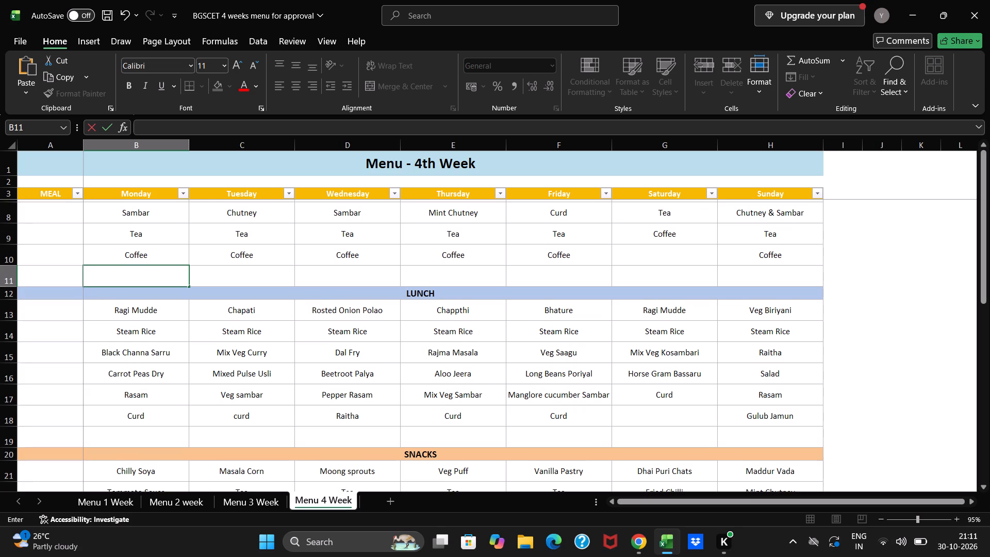
scroll(176, 307, "down", 7)
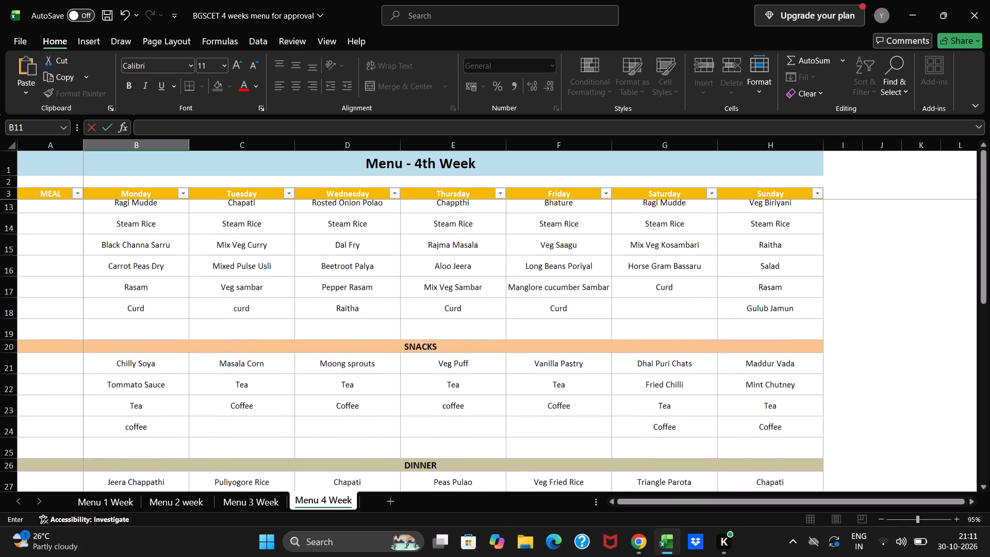
scroll(176, 307, "down", 2)
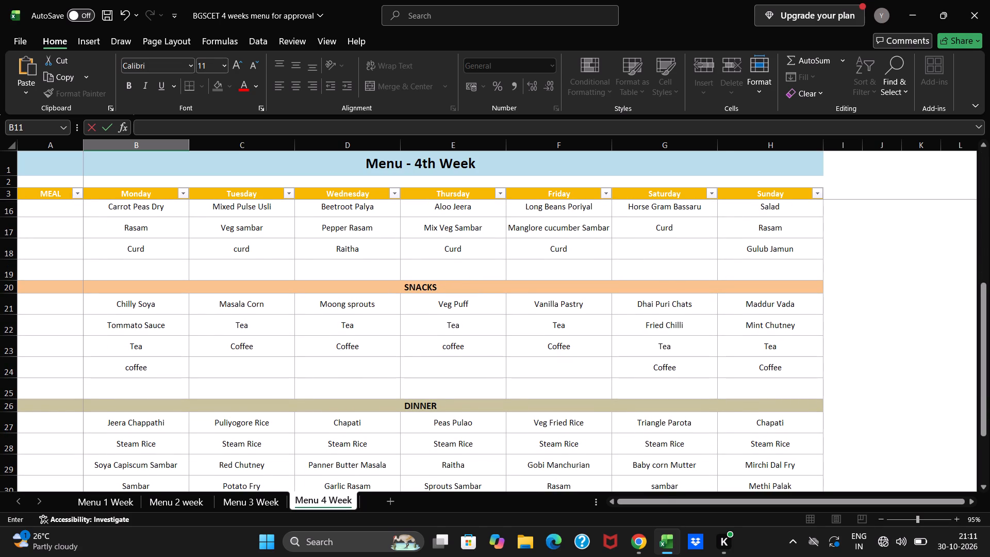
left_click(176, 307)
key("BackSpace")
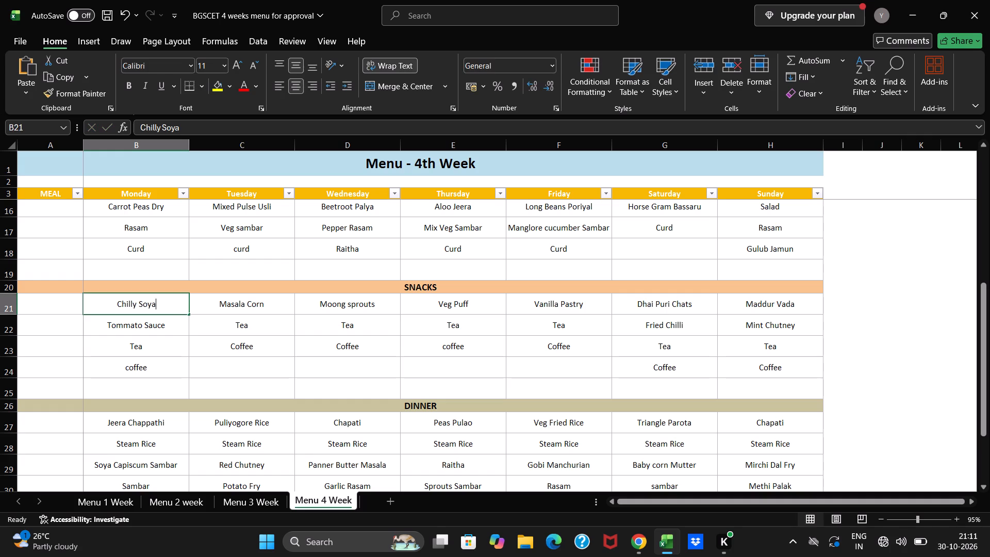
type("Pasta")
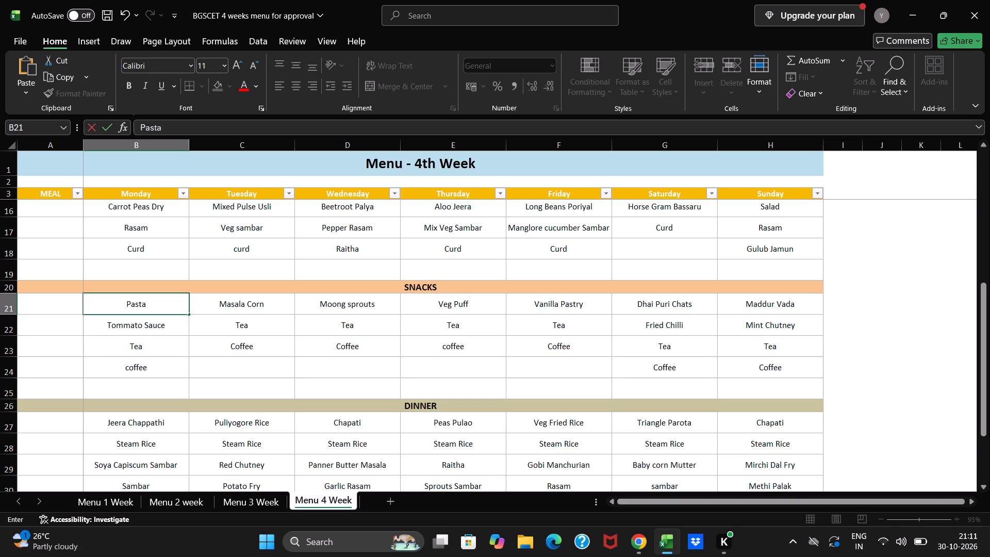
Replace Tuesday's first snacks entry, cell C21, with "Sev Puri Chat".
left_click(271, 302)
key("BackSpace")
key("BackSpace")
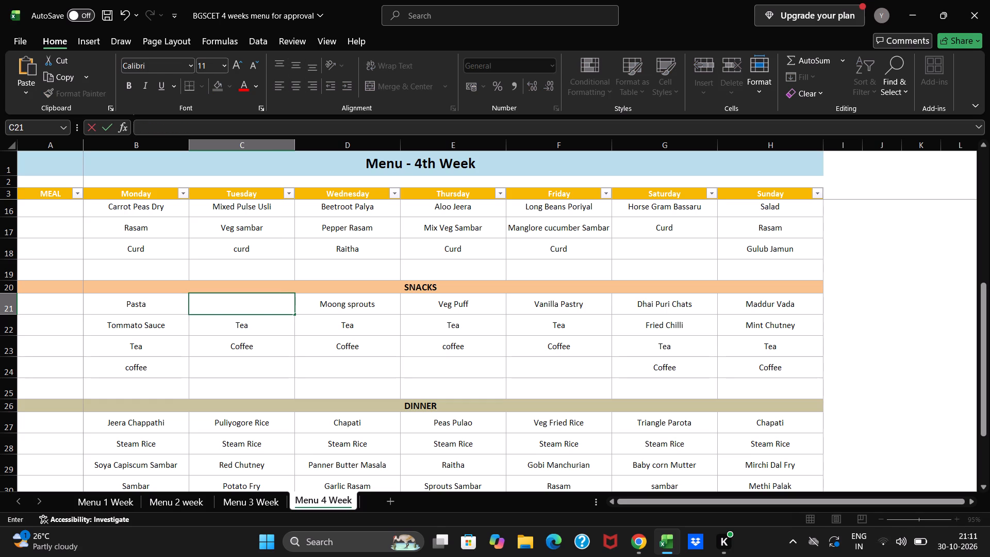
type("Sev Puri")
key("space")
type("Chat")
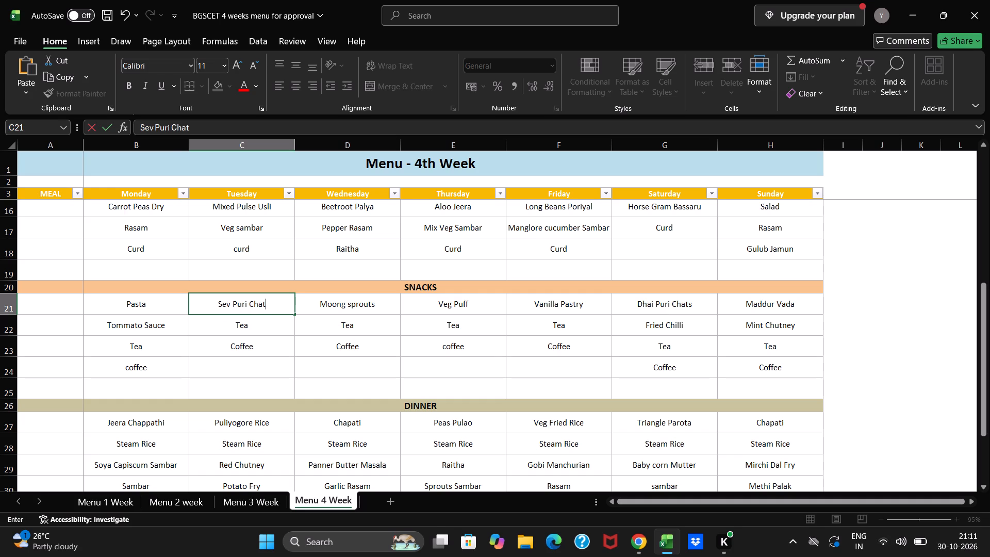
Replace Wednesday's first snacks entry, cell D21, with "Moong Sprouts".
left_click(389, 302)
key("BackSpace")
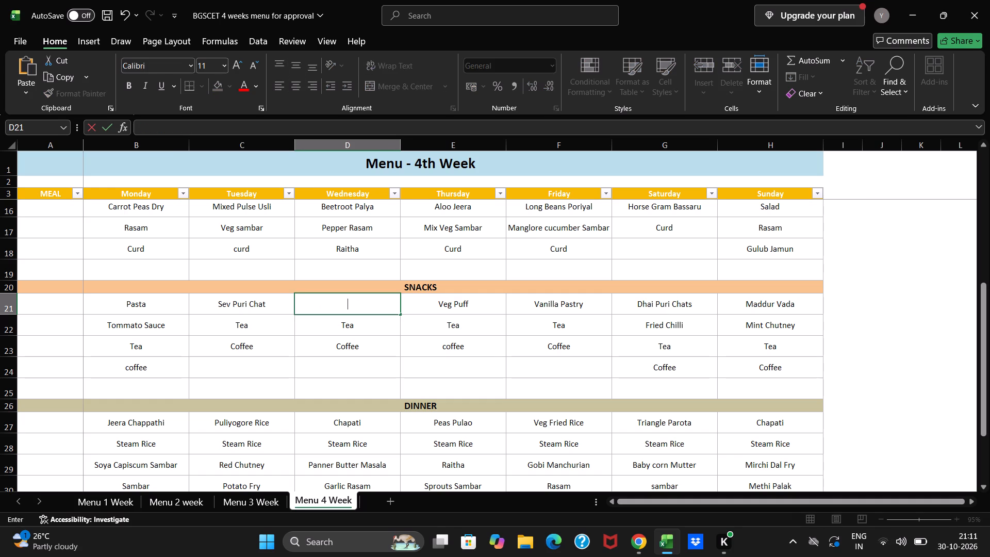
type("amoo\\")
key("BackSpace")
key("BackSpace")
key("BackSpace")
key("BackSpace")
key("BackSpace")
key("BackSpace")
type("Moong")
key("space")
type("So")
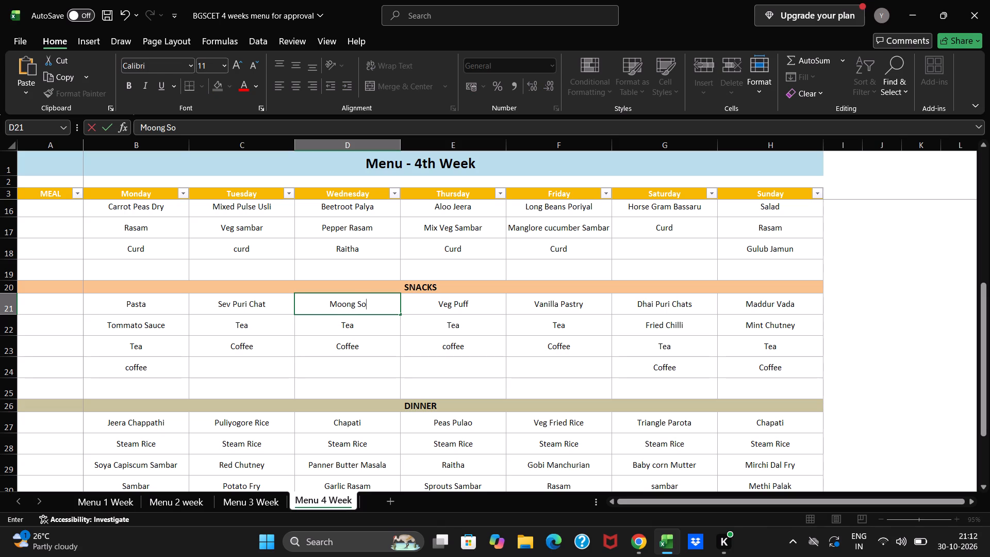
key("BackSpace")
type("pr")
type("outs")
Replace Thursday's first snacks entry, cell E21, with "Masala Poori".
left_click(486, 302)
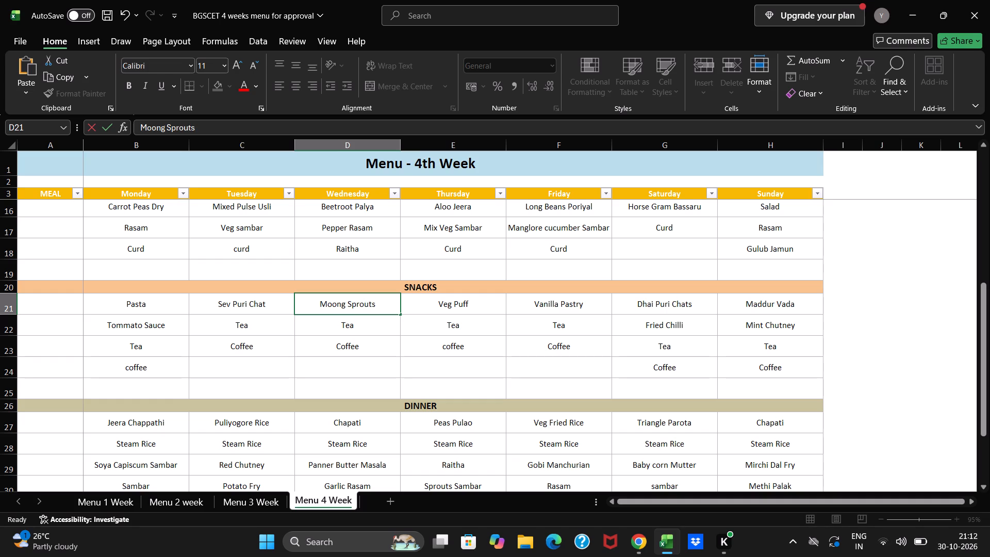
key("BackSpace")
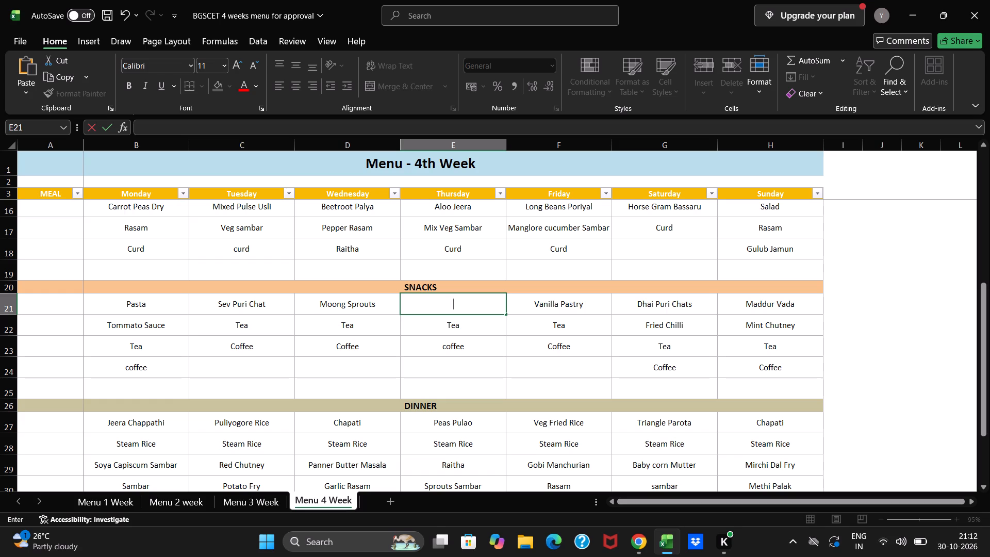
type("Maska")
key("BackSpace")
key("BackSpace")
type("ala")
key("space")
type("Poori")
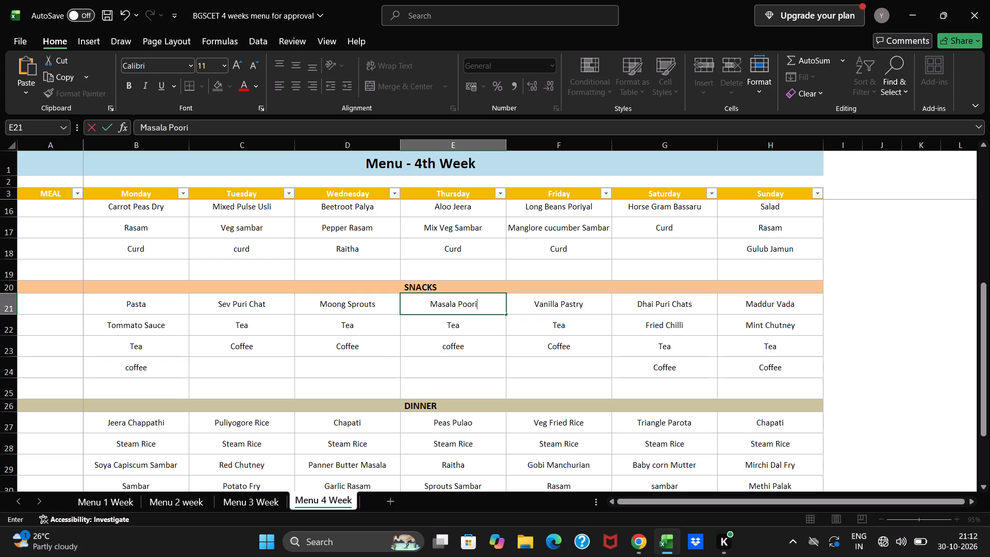
Replace Friday's first snacks entry, cell F21, with "Tea Cake Big".
left_click(589, 303)
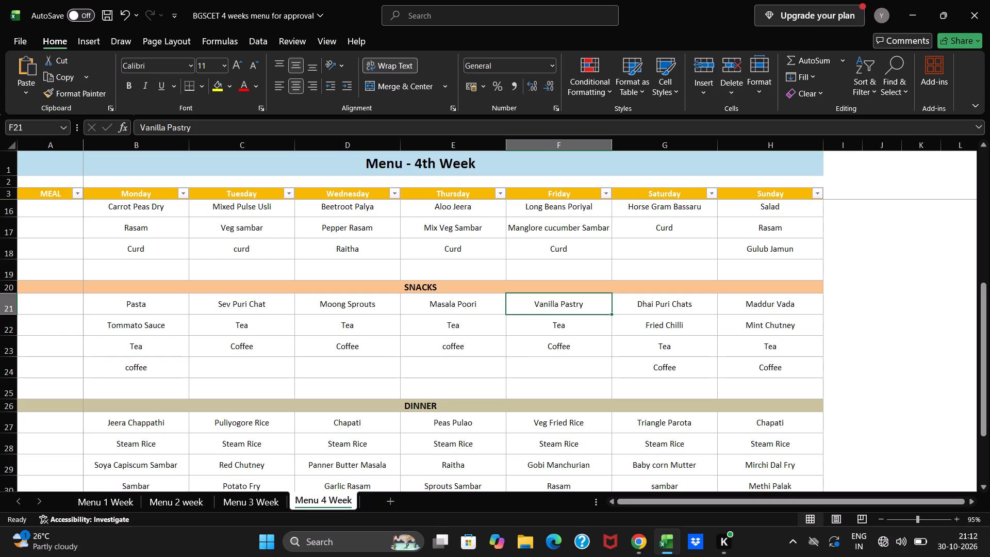
key("BackSpace")
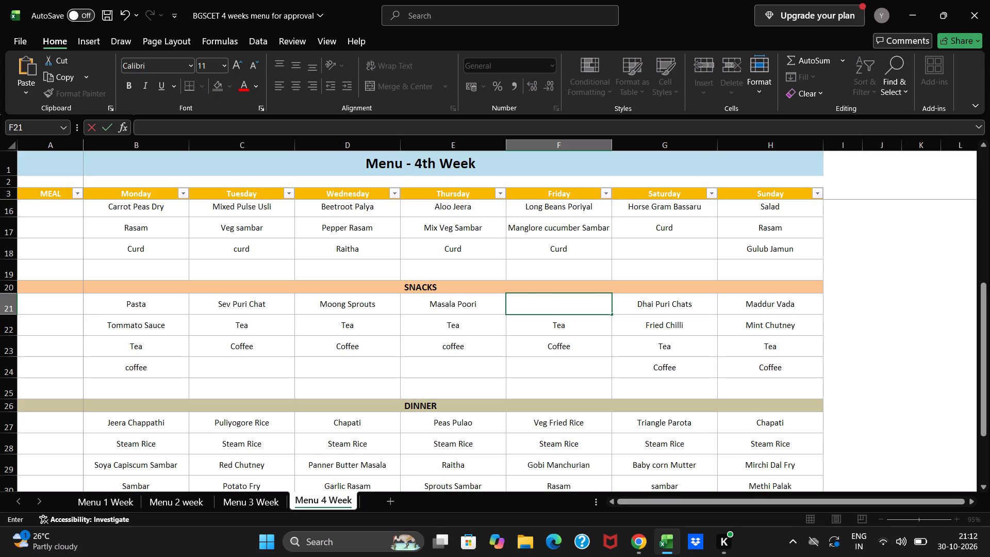
type("Tea Cake Big")
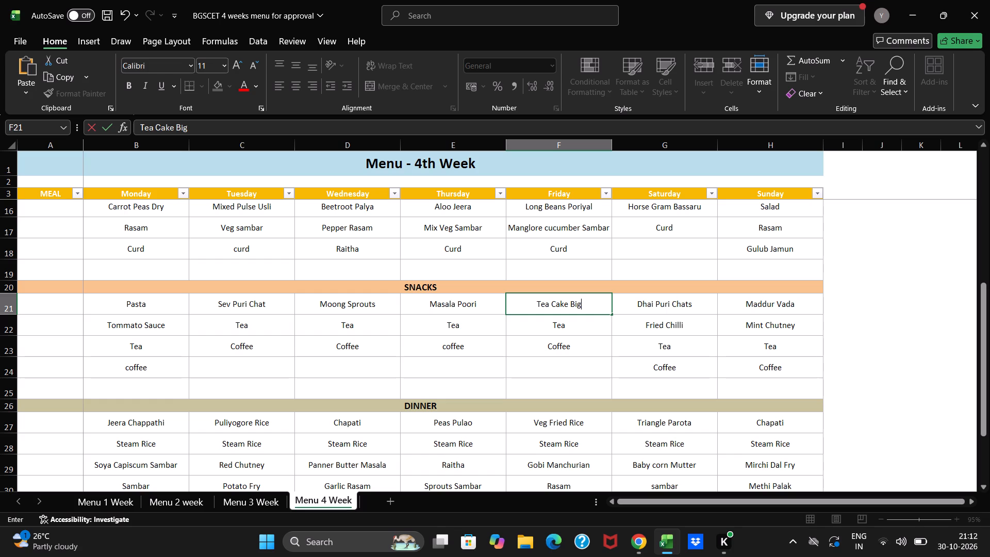
Replace Saturday's first snacks entry, cell G21, with "Veg Puff".
left_click(689, 308)
key("BackSpace")
type("Vhr")
key("space")
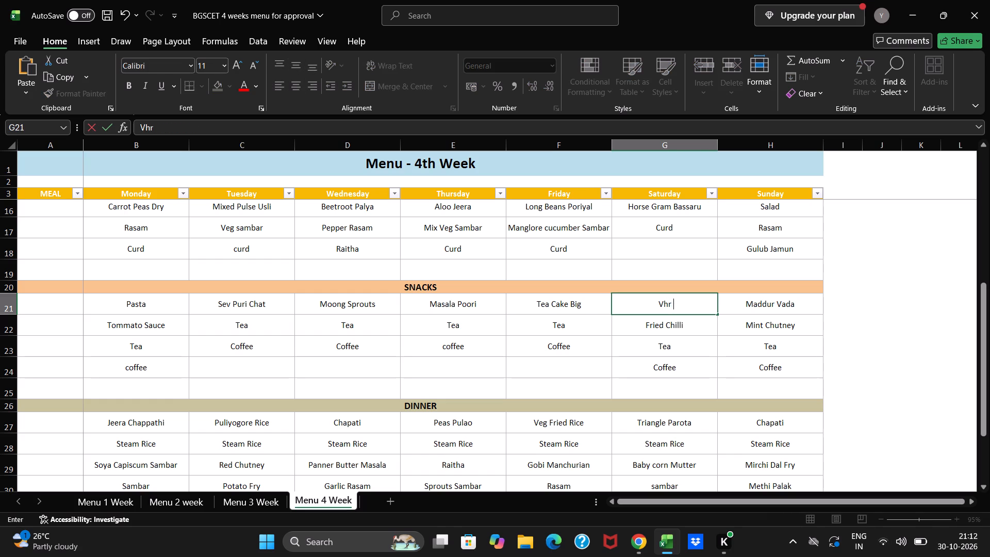
key("BackSpace")
key("BackSpace")
key("BackSpace")
key("e")
type("g")
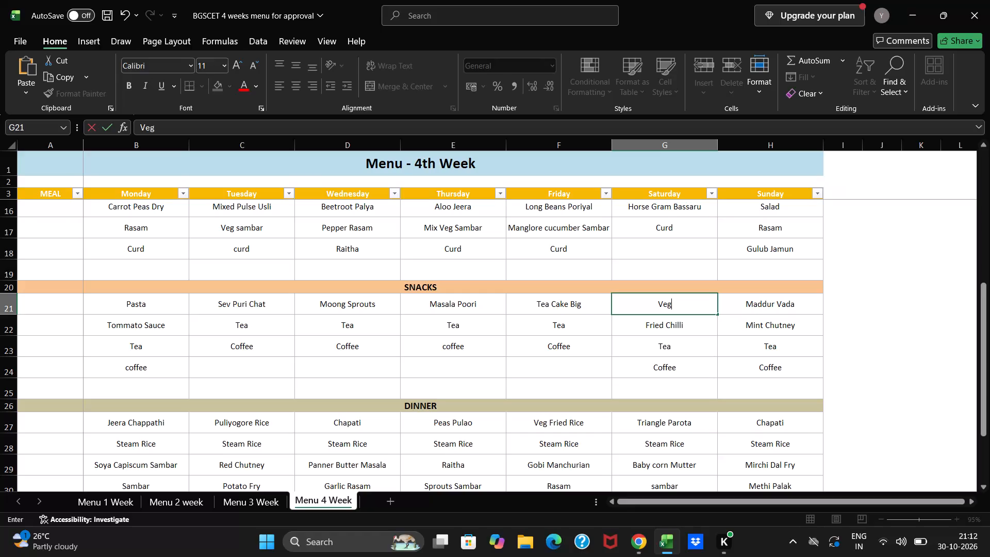
key("space")
type("Puff")
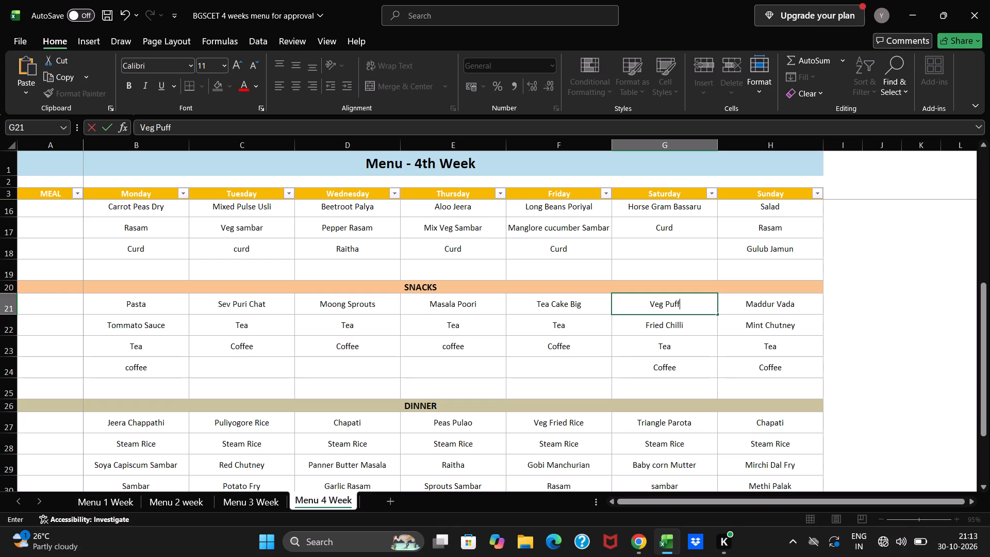
Clear Saturday's second and third snacks entries, cells G22 and G23.
left_click(700, 327)
key("BackSpace")
key("BackSpace")
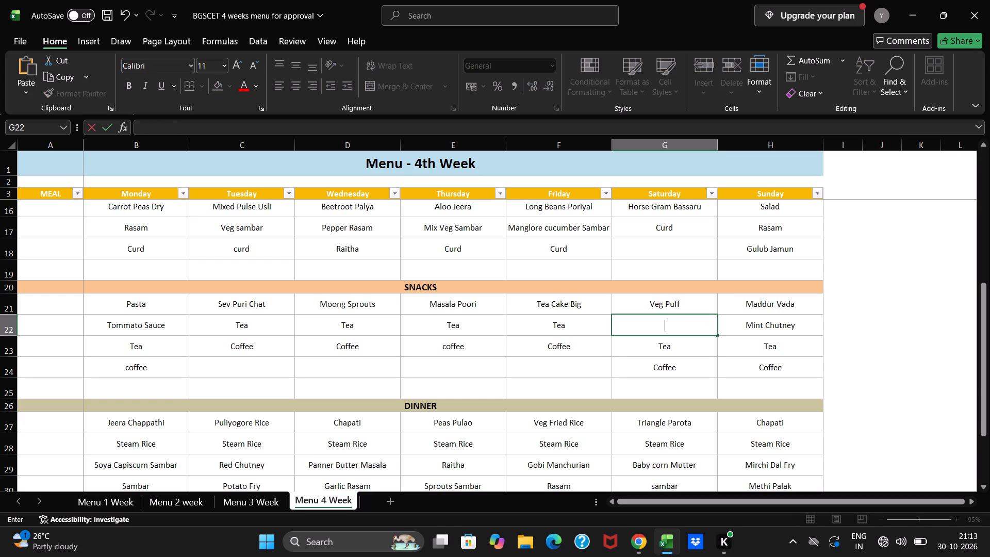
key("BackSpace")
left_click(690, 354)
key("BackSpace")
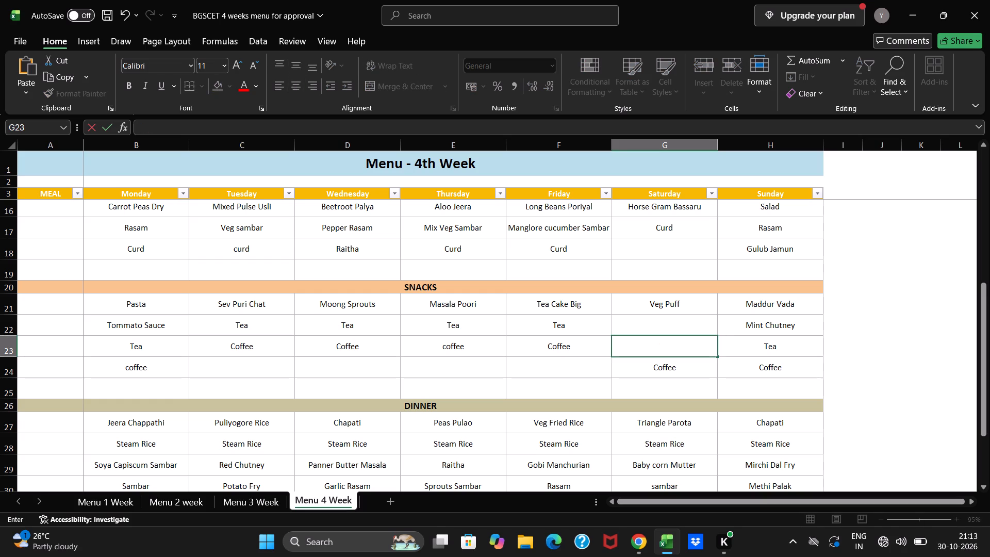
Enter "Tea" as Saturday's second snacks entry, cell G22, and clear the Coffee entry in G24.
left_click(696, 330)
type("Te")
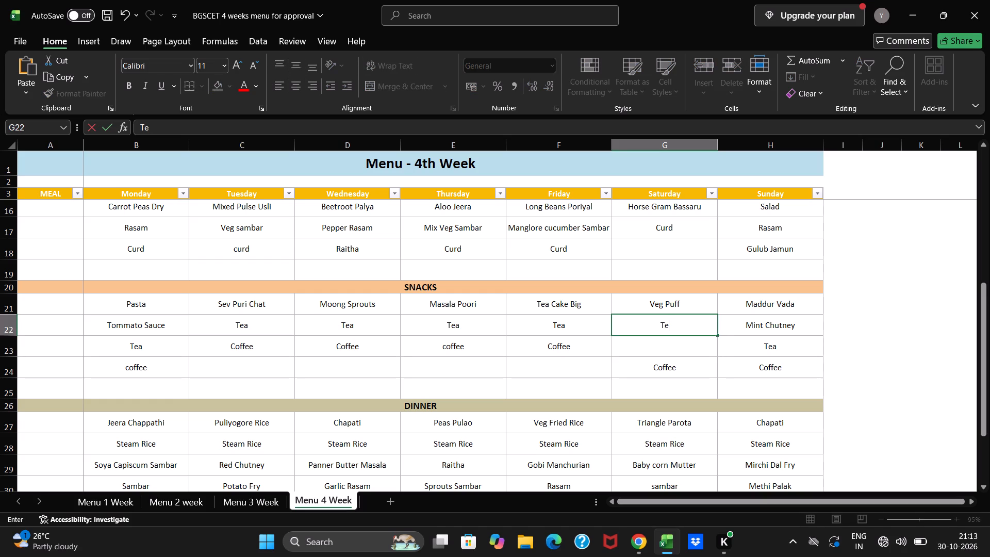
key("a")
left_click(686, 379)
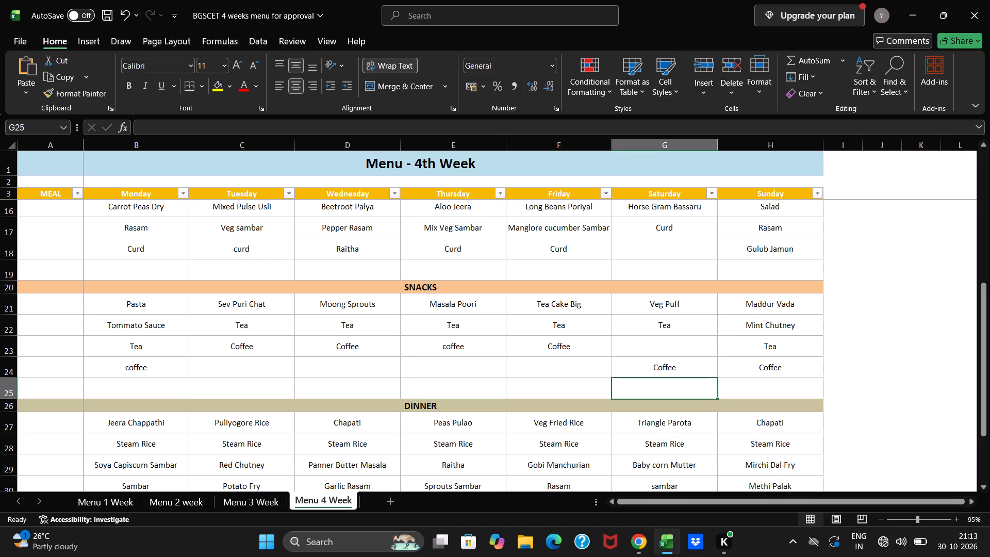
left_click(688, 372)
key("BackSpace")
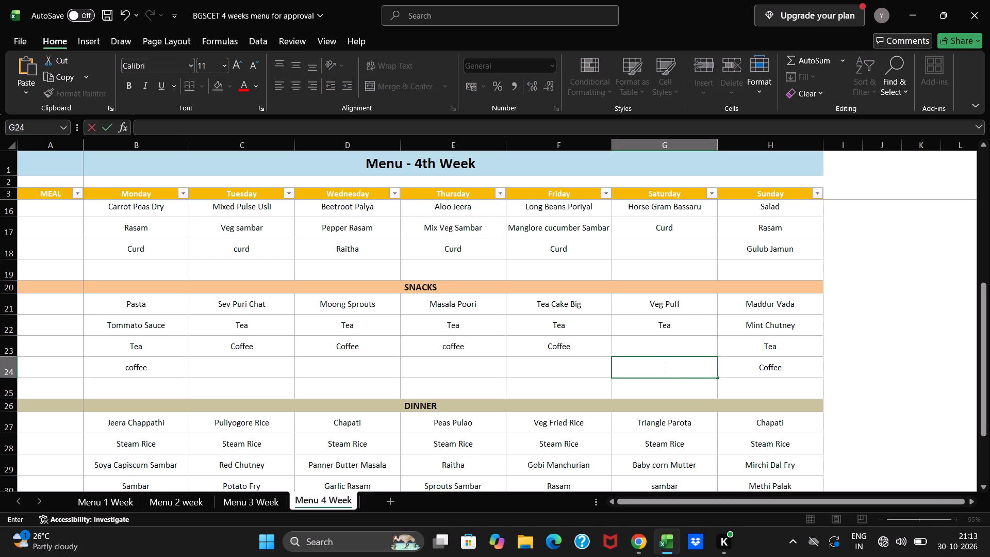
Replace Sunday's fourth snacks entry, cell H24, with "Badam Milk".
left_click(793, 368)
key("BackSpace")
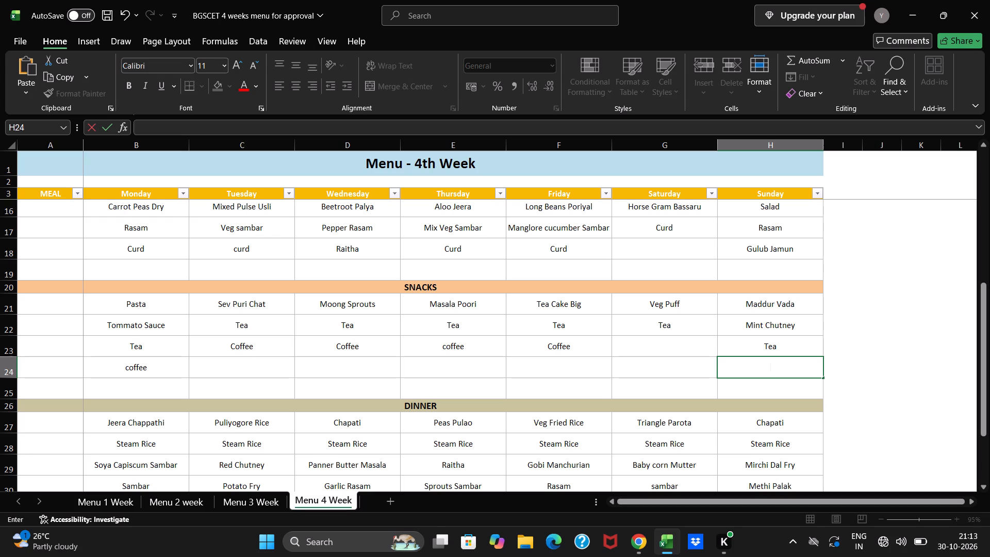
type("Badam Milk")
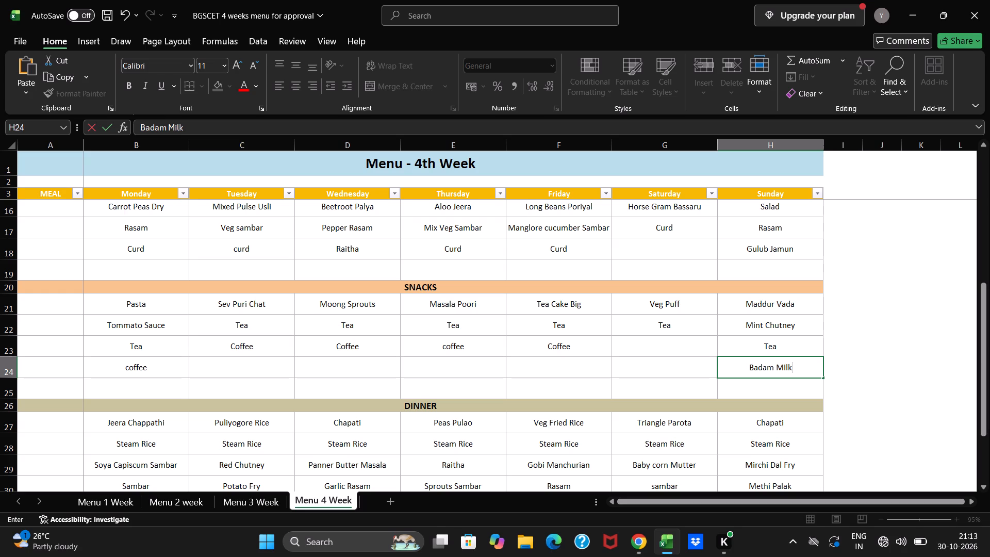
Clear the third snacks entries from Monday to Friday, cells B23 to F23.
left_click(591, 347)
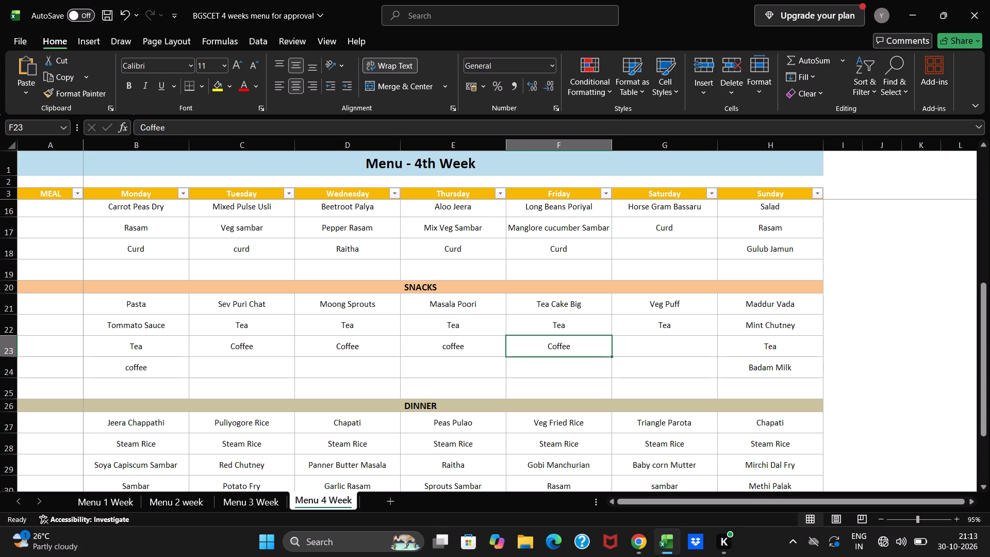
key("BackSpace")
left_click(474, 345)
key("BackSpace")
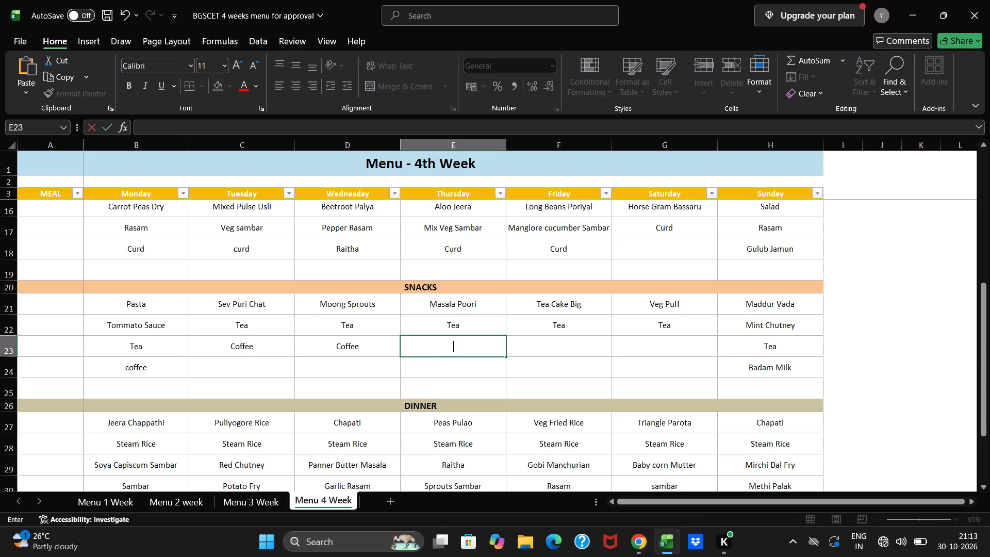
key("Left")
key("BackSpace")
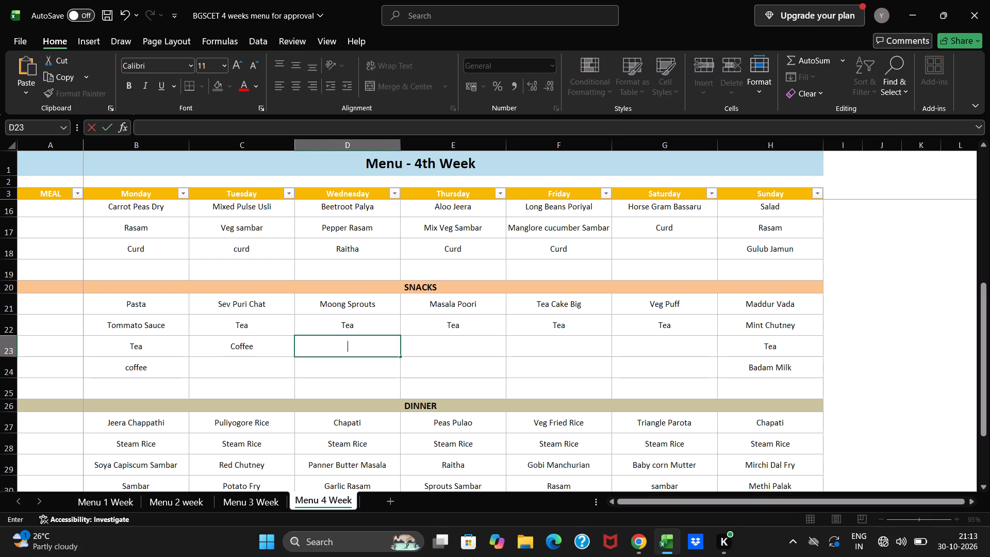
key("Left")
key("BackSpace")
key("Left")
key("BackSpace")
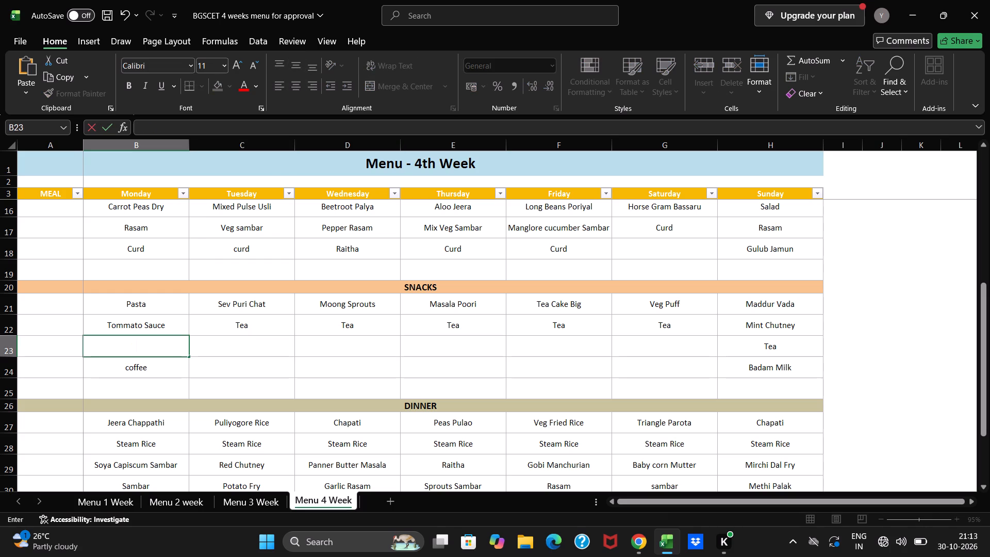
Copy the text "Badam Milk" from H24 and replace Monday's fourth snacks entry, cell B24, with it.
double_click(807, 371)
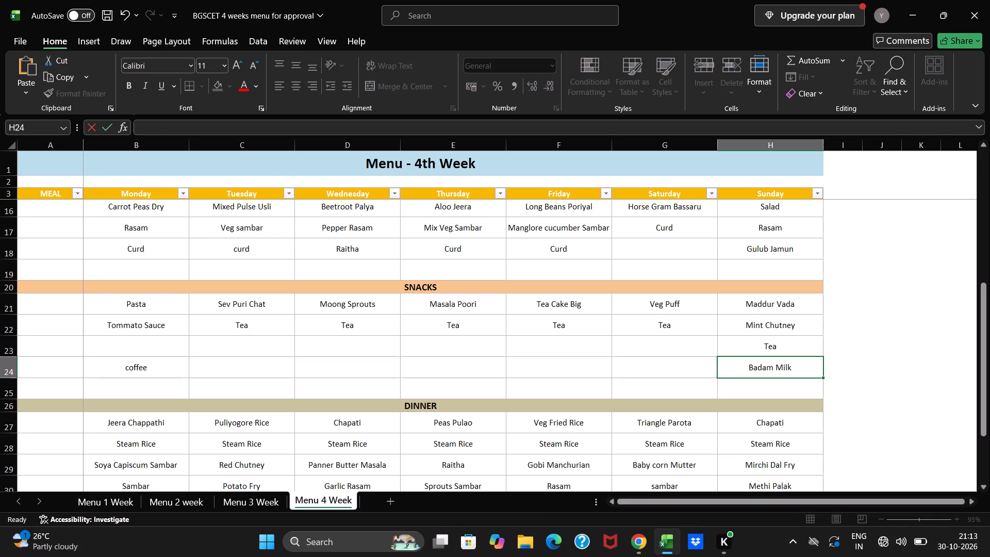
left_click_drag(802, 368, 701, 370)
key("ctrl+c")
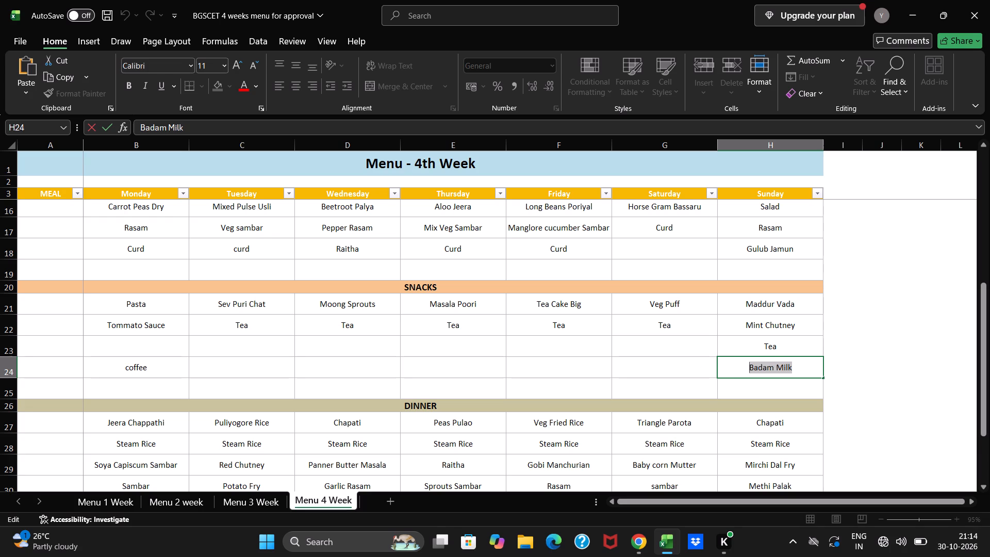
left_click(157, 374)
key("BackSpace")
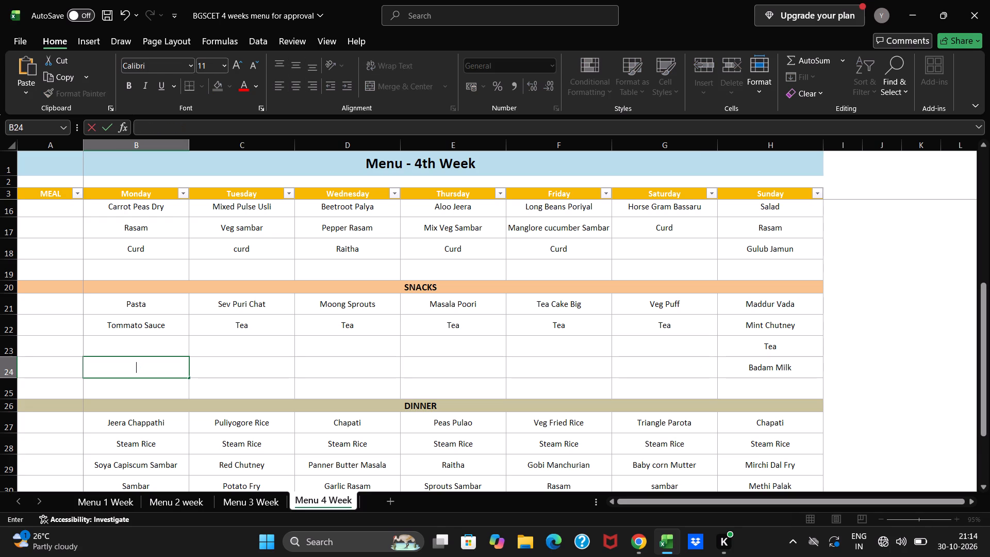
key("ctrl+v")
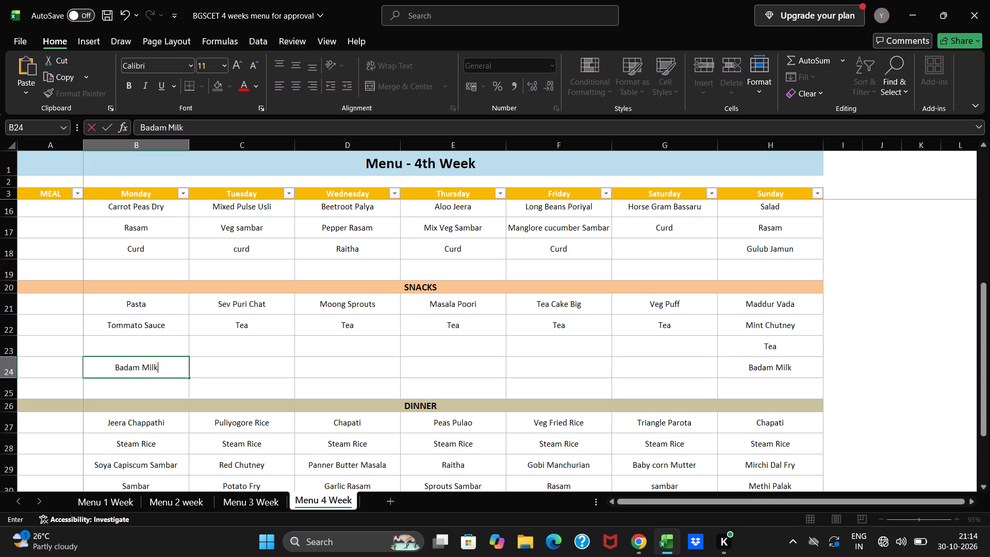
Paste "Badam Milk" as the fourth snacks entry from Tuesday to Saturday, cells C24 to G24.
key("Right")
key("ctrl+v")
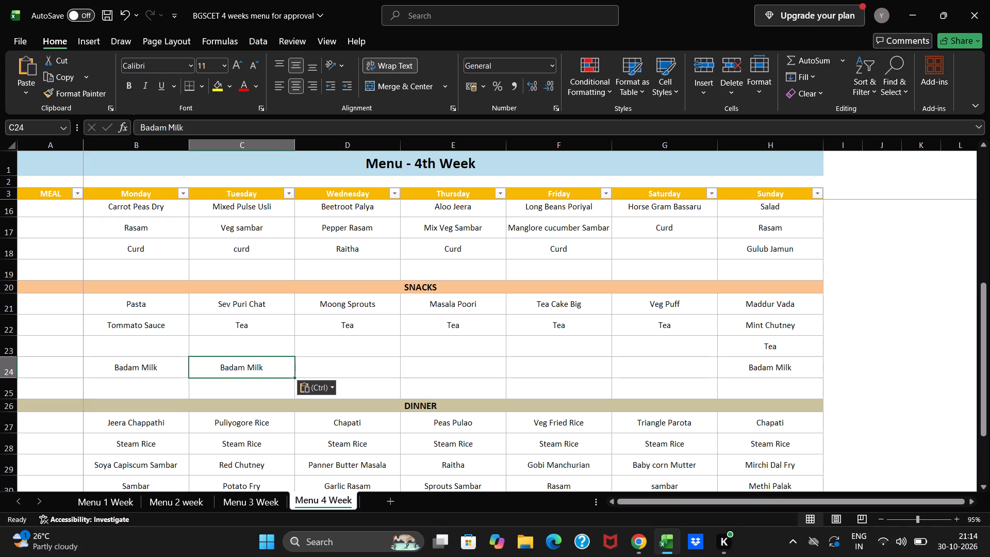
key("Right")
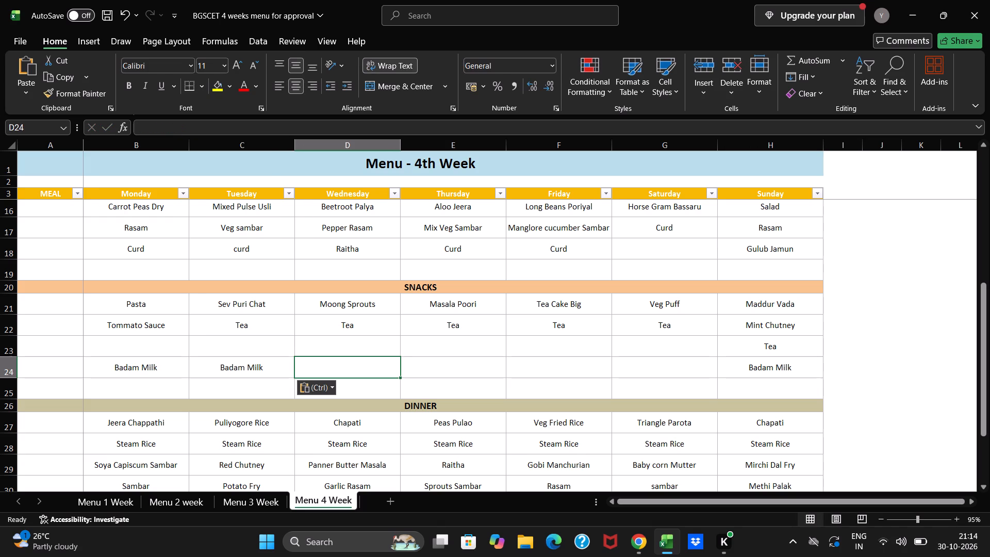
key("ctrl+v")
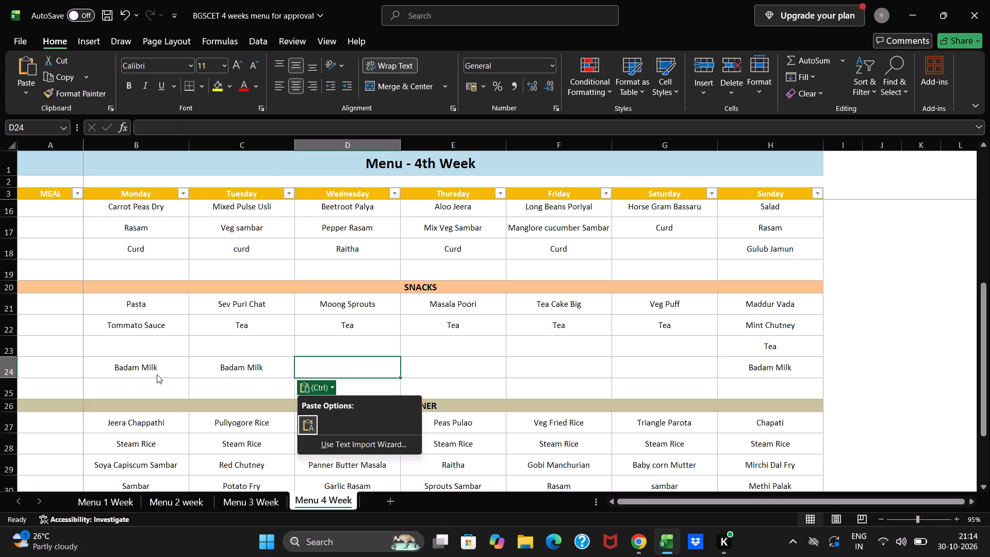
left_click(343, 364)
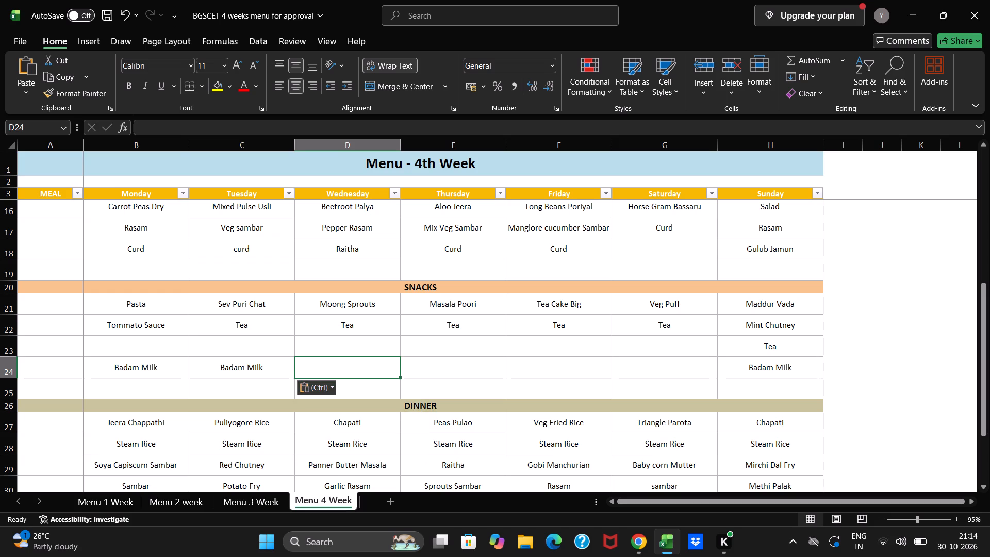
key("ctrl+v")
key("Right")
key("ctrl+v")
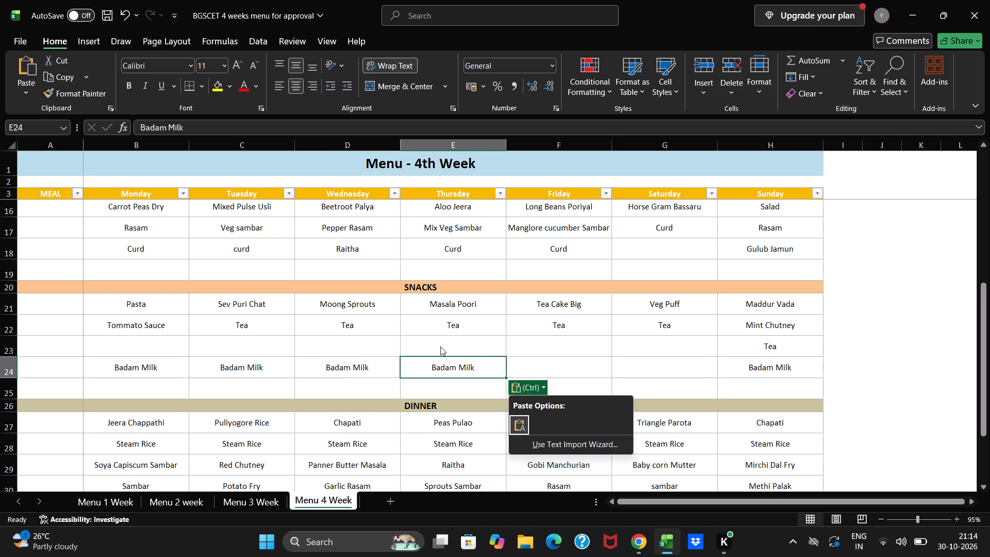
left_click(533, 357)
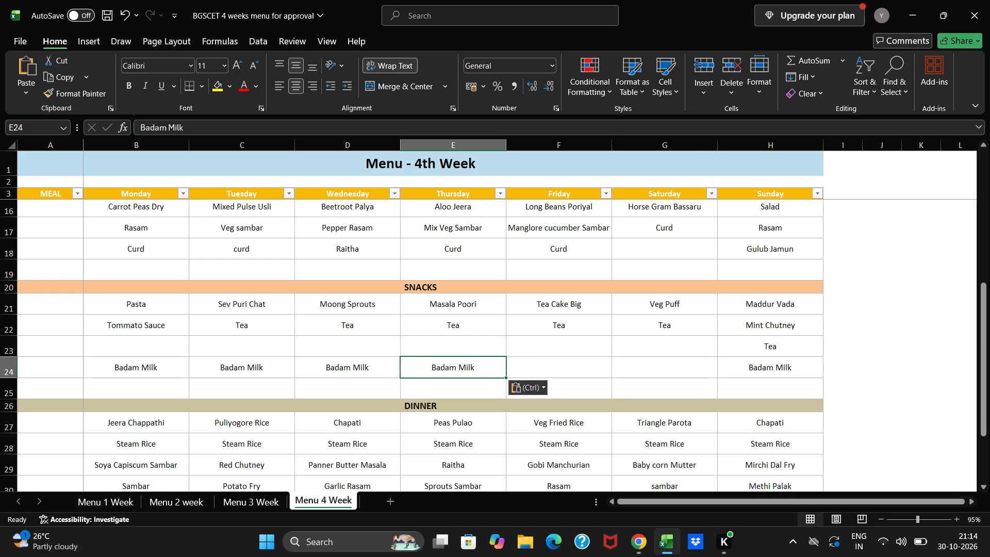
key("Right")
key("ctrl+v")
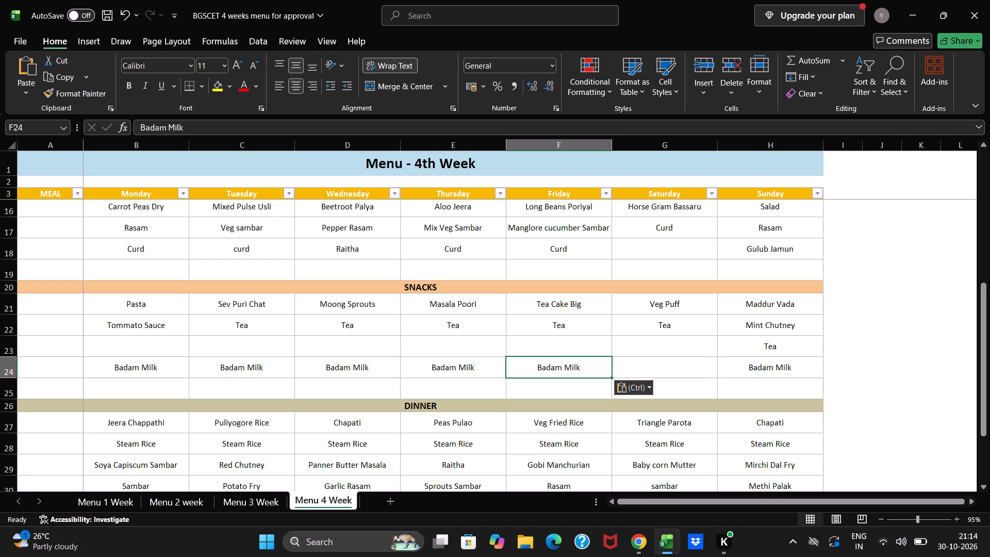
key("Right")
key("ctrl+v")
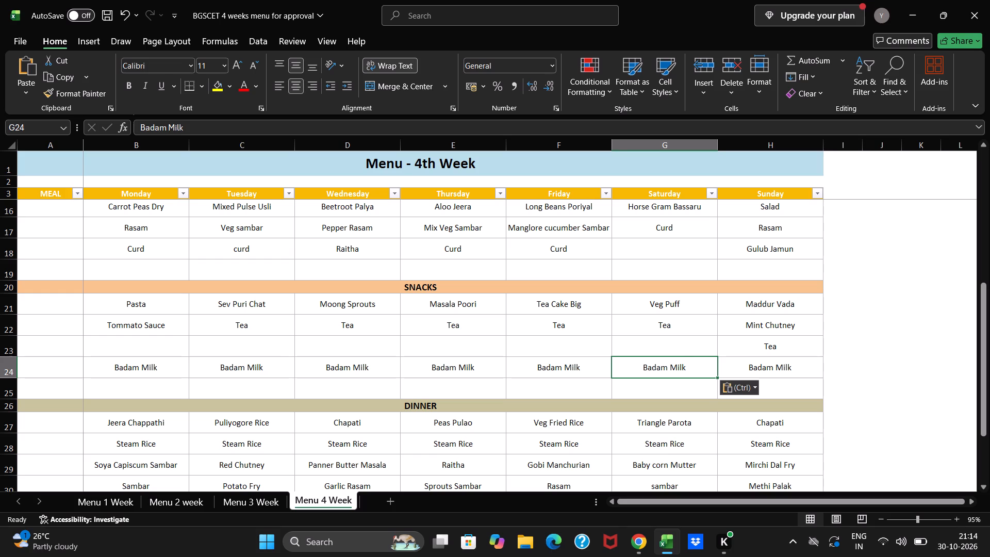
Enter "Tea" as Monday's third snacks entry, cell B23.
left_click(159, 349)
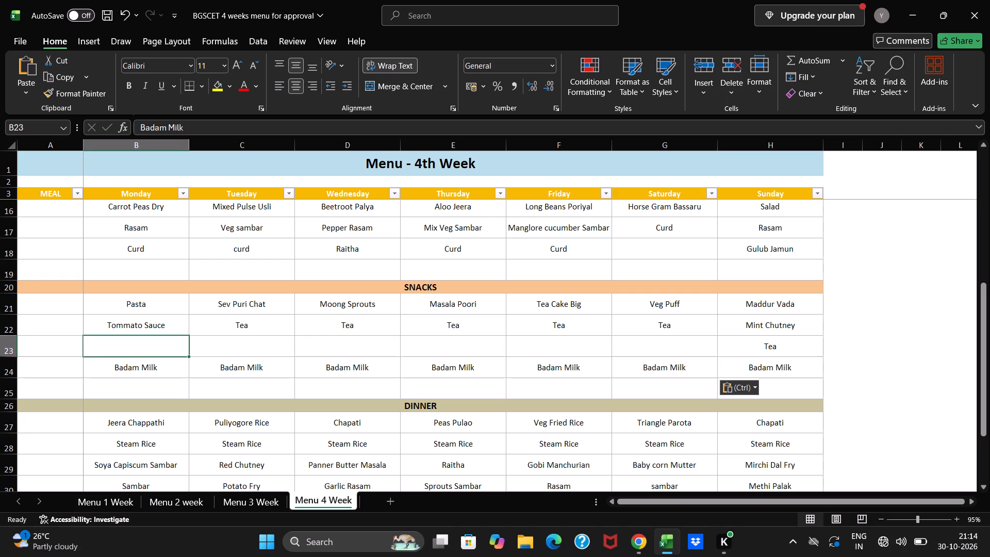
type("Tea")
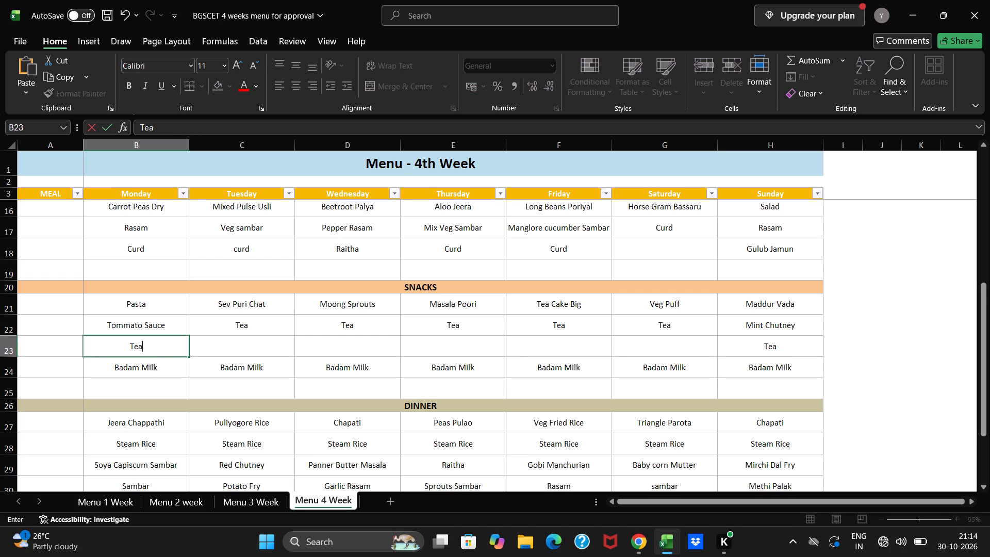
Clear the fourth snacks entries from Tuesday to Sunday, cells C24 to H24.
left_click(273, 365)
key("BackSpace")
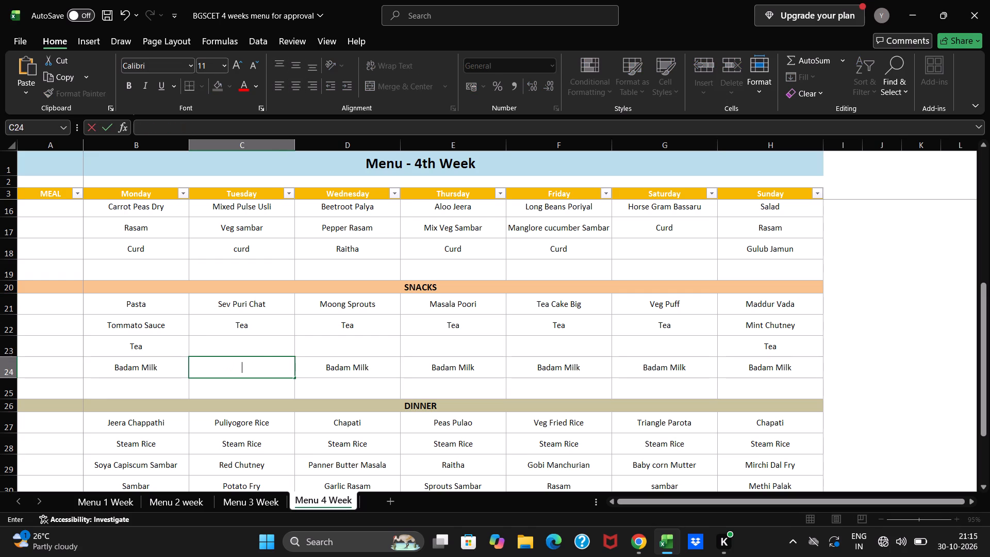
left_click(384, 366)
key("backslash")
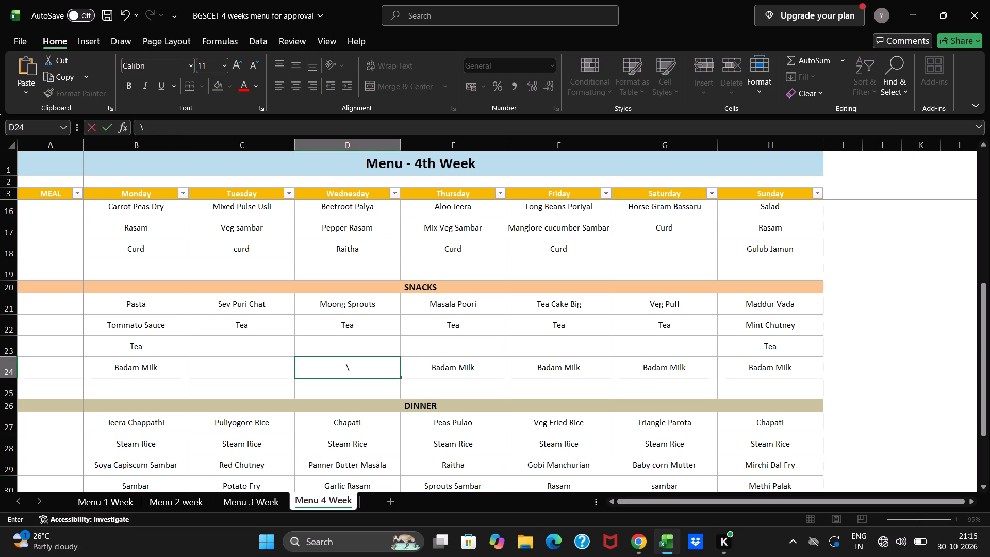
key("BackSpace")
key("Right")
key("BackSpace")
key("Right")
key("BackSpace")
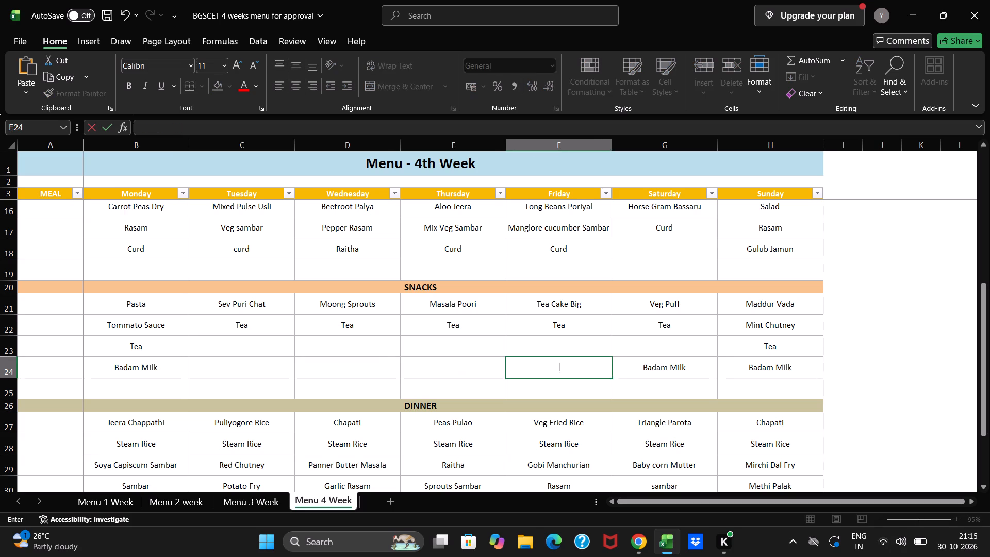
key("Right")
key("BackSpace")
key("Right")
key("BackSpace")
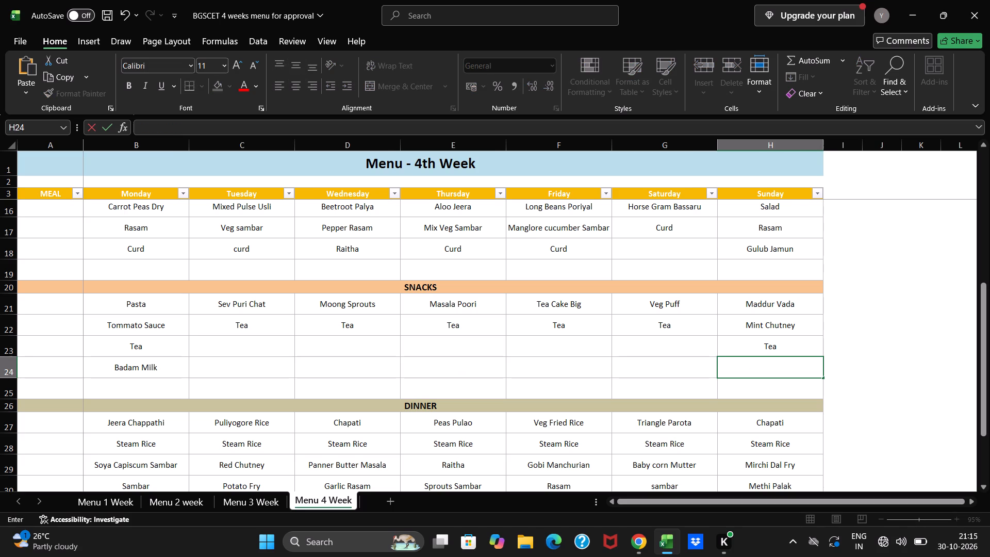
Paste "Badam Milk" as the third snacks entry from Tuesday to Saturday, cells C23 to G23.
left_click(204, 349)
key("ctrl+v")
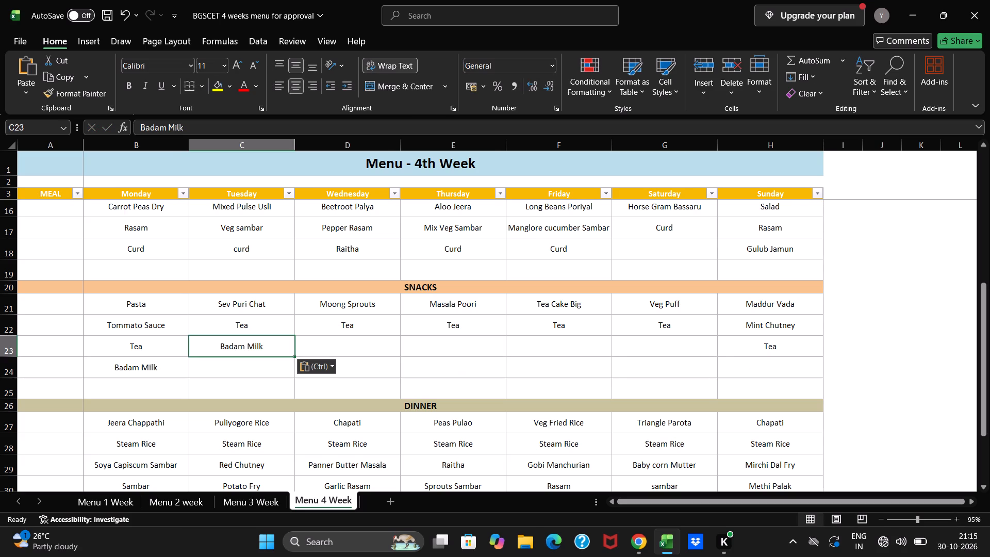
key("Right")
key("v")
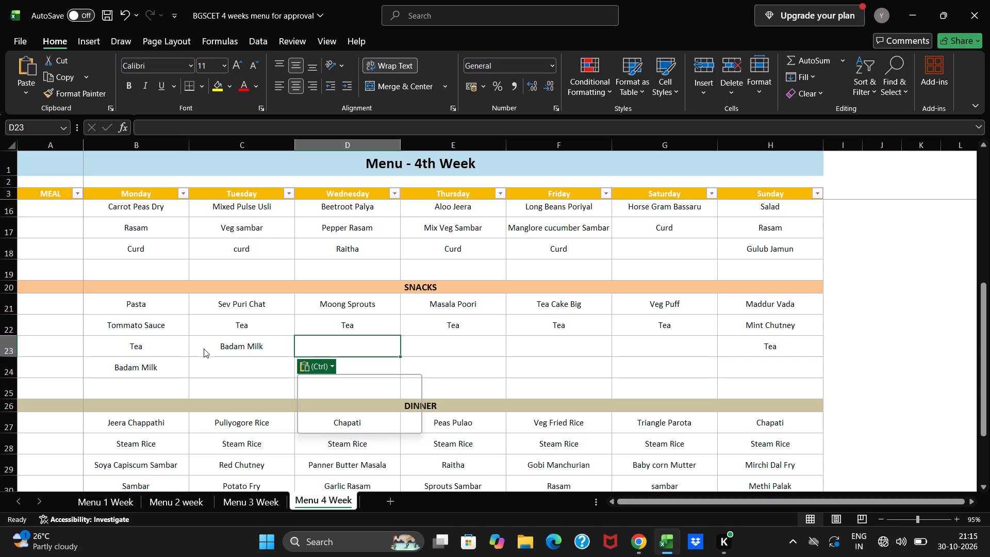
key("ctrl+v")
left_click(204, 349, "ctrl")
left_click(367, 342)
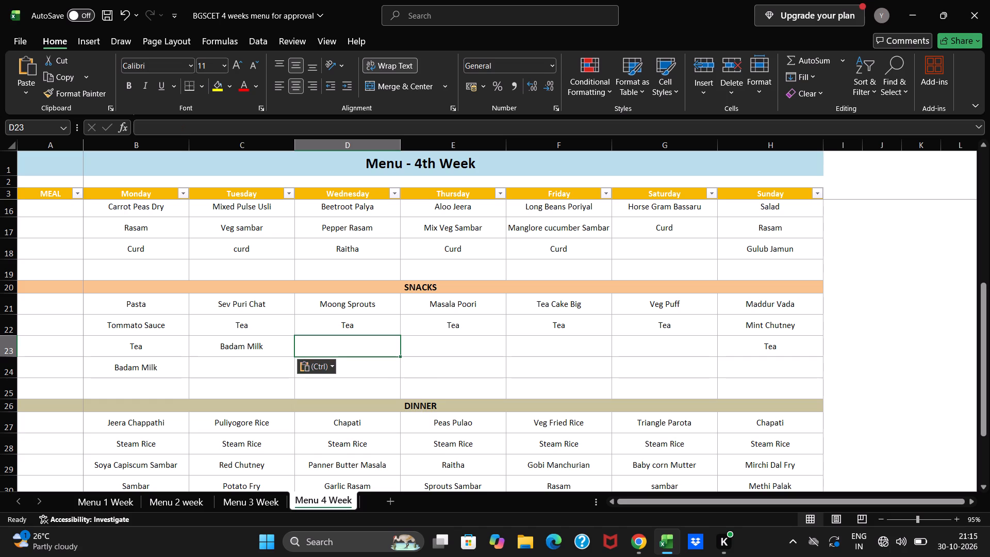
key("ctrl+v")
key("Right")
key("ctrl+v")
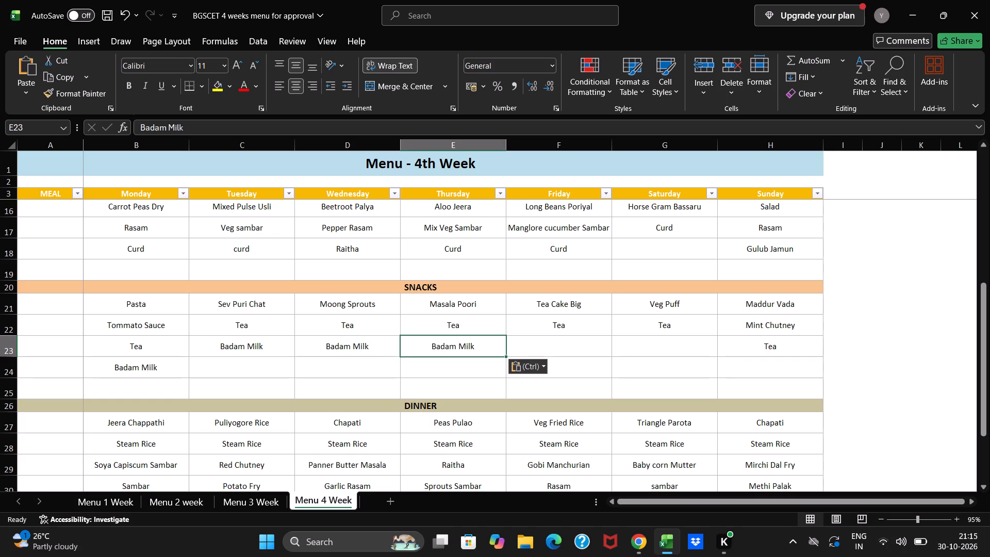
key("ctrl+Right")
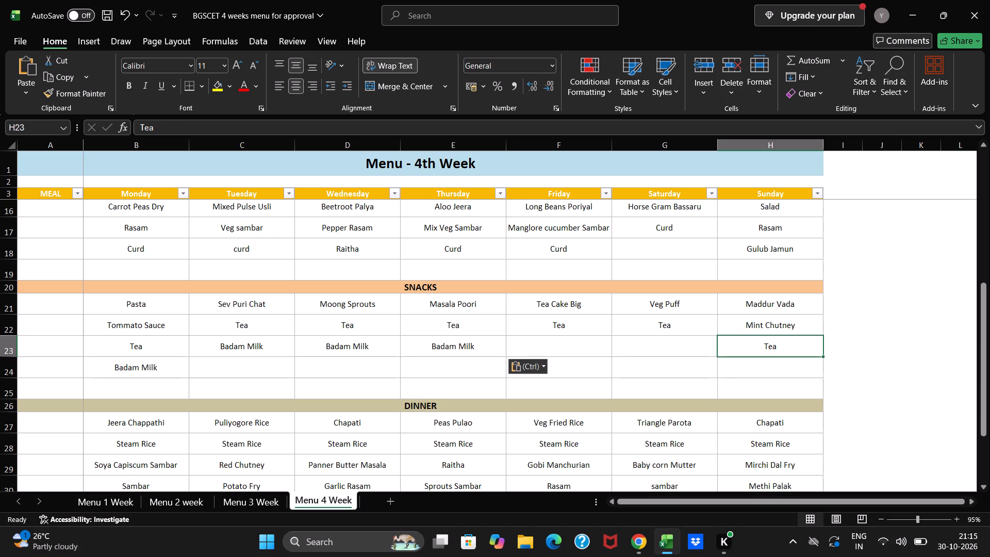
key("Left")
key("Left")
key("ctrl+v")
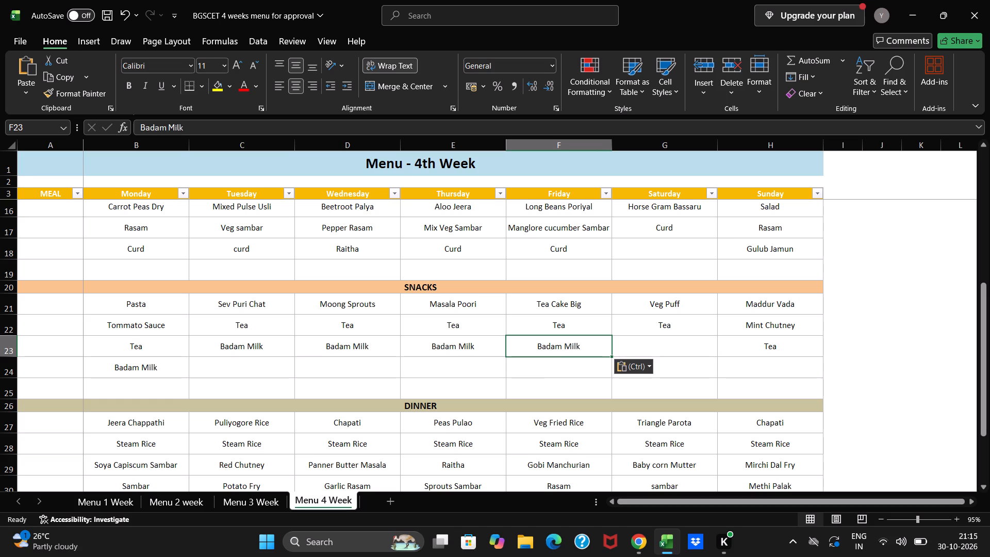
key("Right")
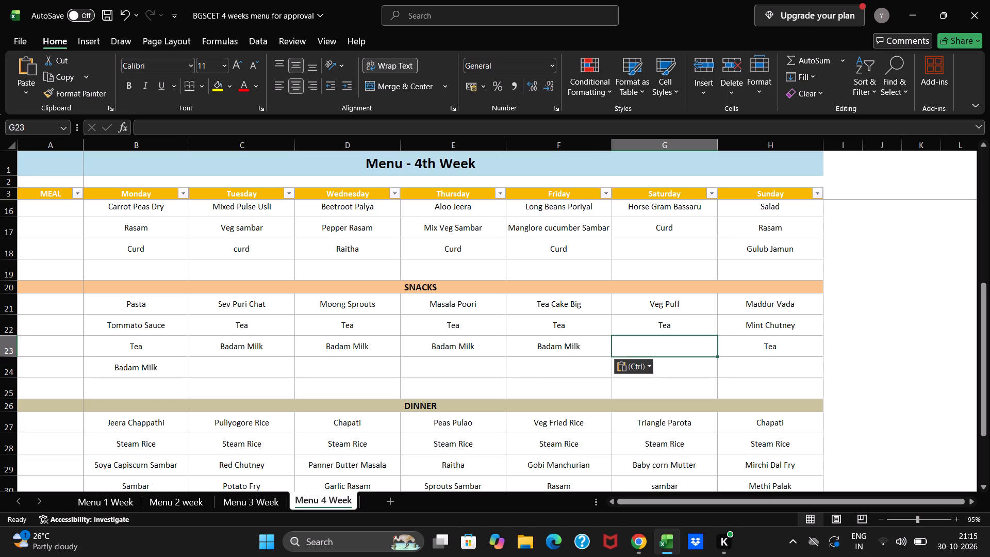
key("ctrl+v")
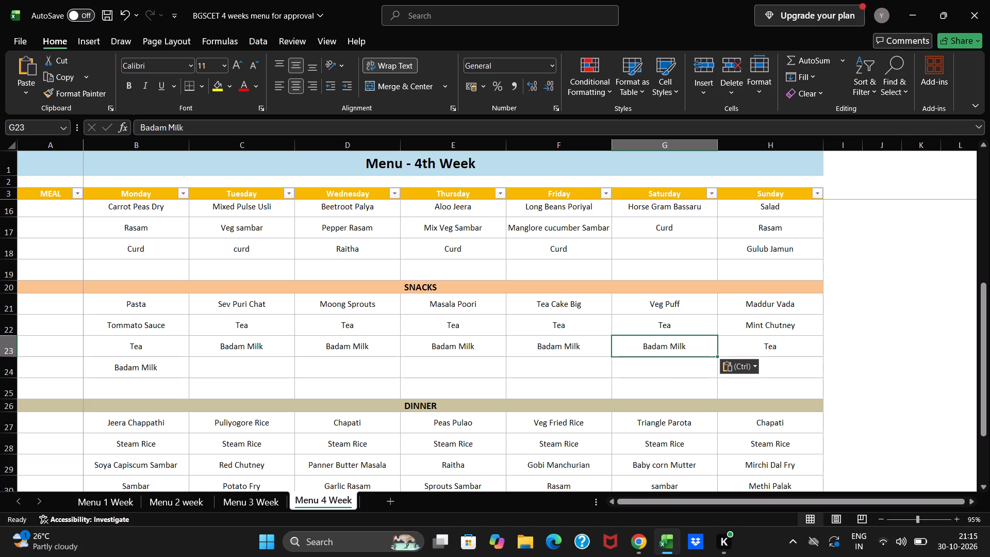
Paste "Badam Milk" as Sunday's fourth snacks entry, cell H24.
left_click(802, 371)
key("ctrl+v")
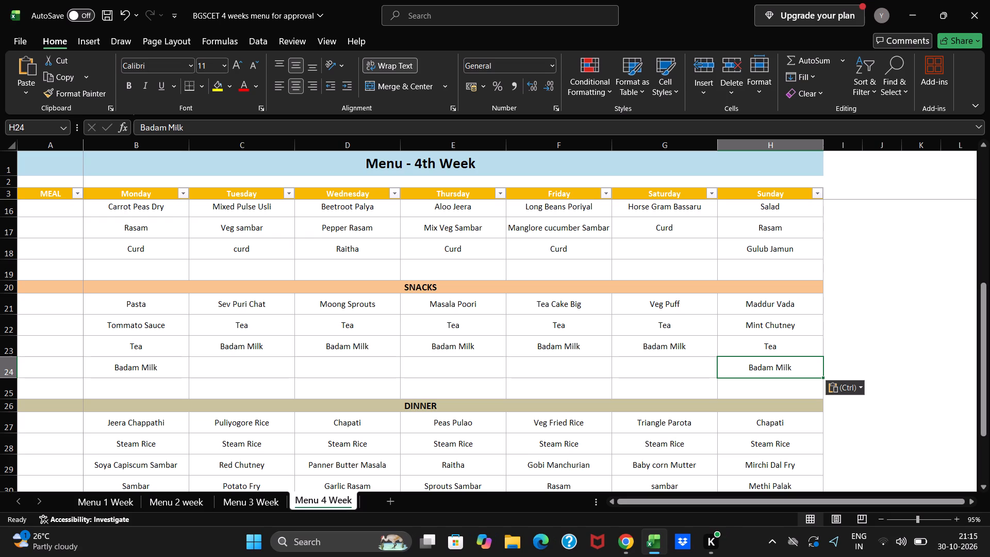
Replace Tuesday's third lunch entry, cell C15, with "Rajma Masala".
scroll(733, 349, "up", 1)
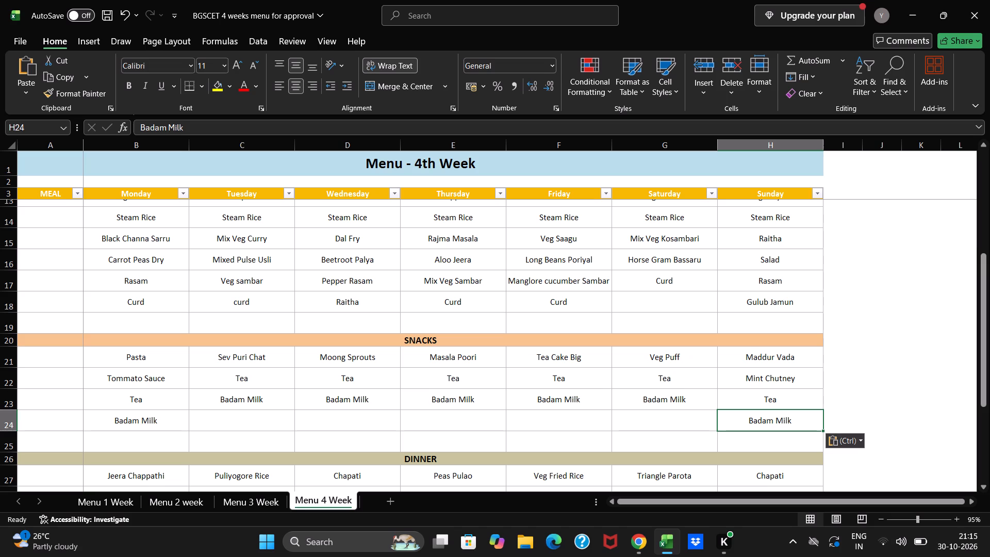
scroll(696, 337, "up", 1)
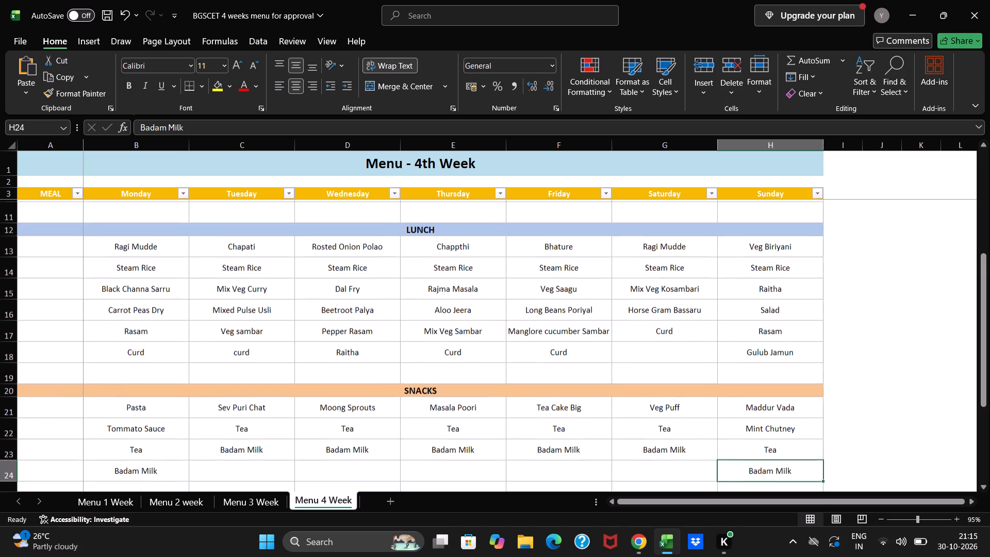
scroll(696, 337, "up", 1)
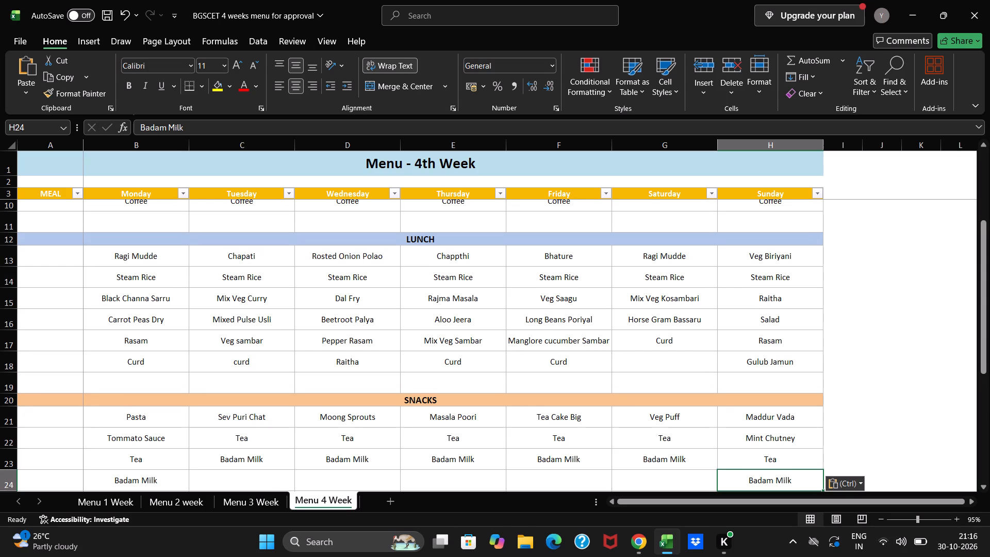
left_click(494, 251)
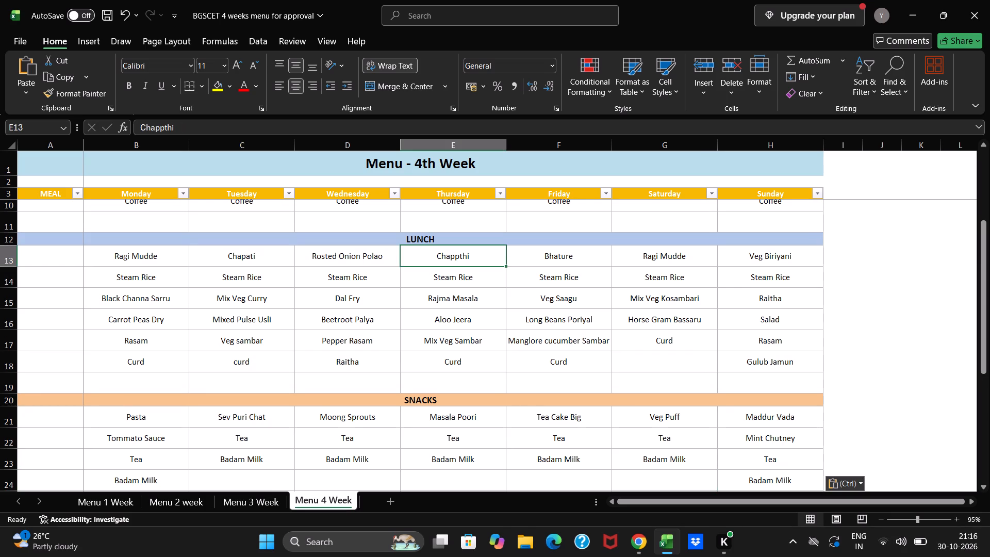
left_click(387, 257)
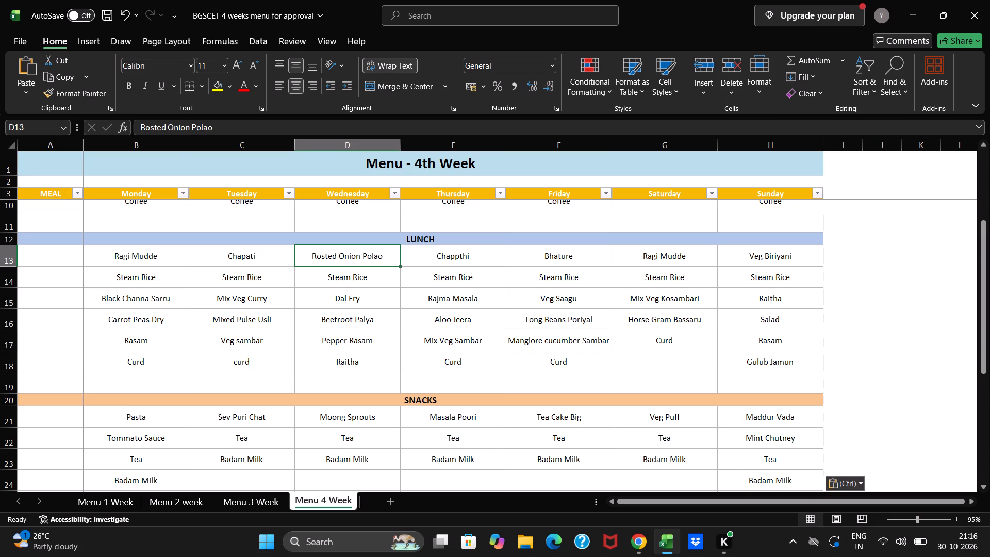
left_click(274, 300)
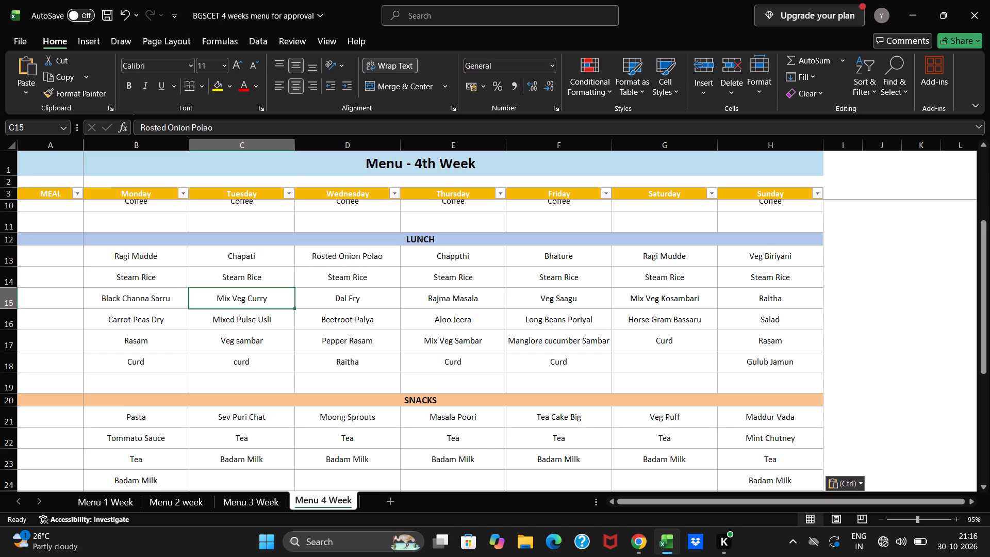
key("BackSpace")
type("Rah")
key("BackSpace")
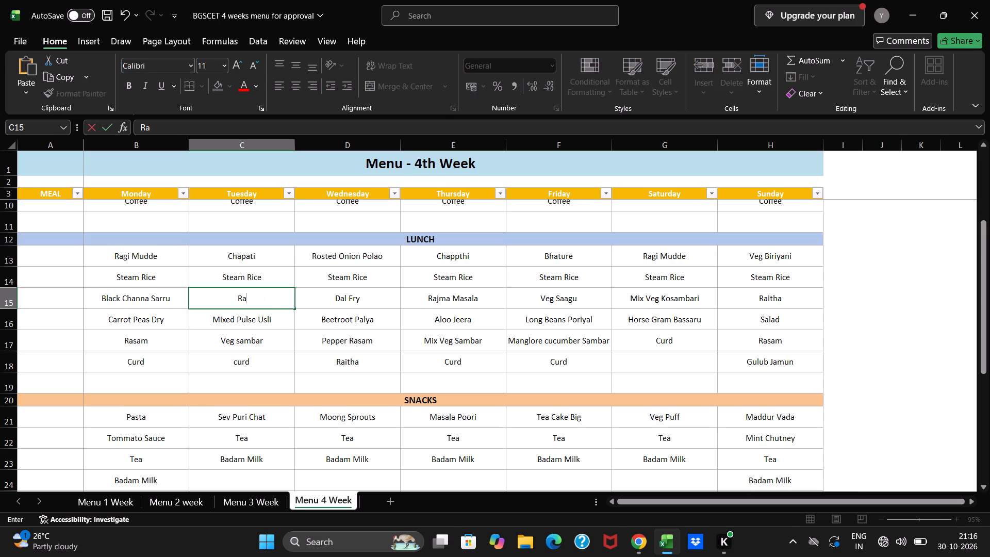
type("jma")
key("space")
type("Masala")
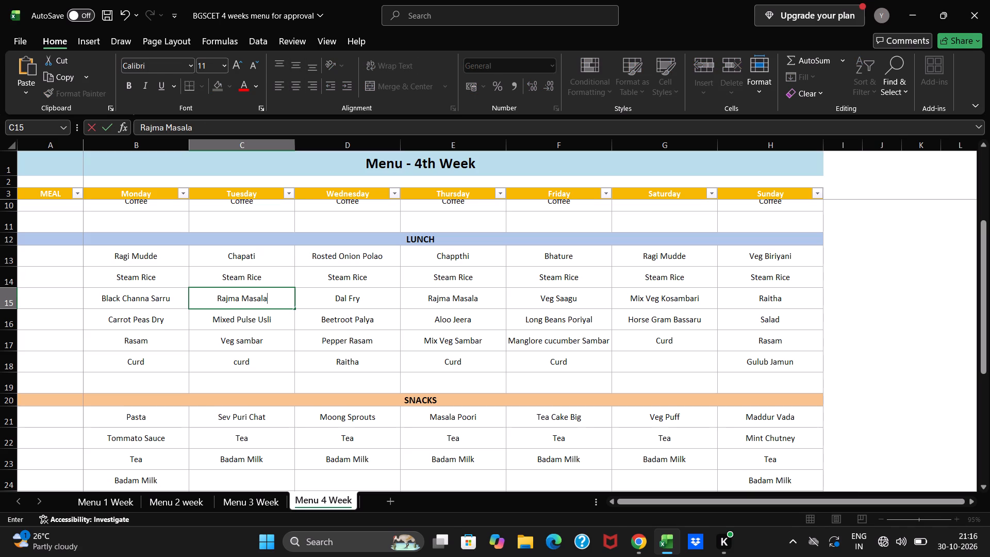
Replace Tuesday's fourth lunch entry, cell C16, with "Aloo Jeera".
left_click(271, 327)
left_click(271, 327)
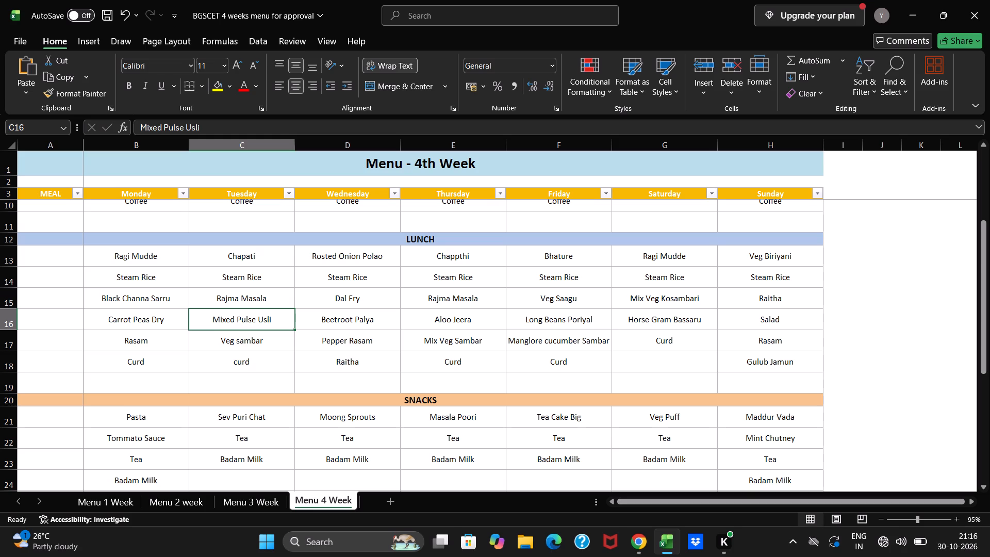
key("BackSpace")
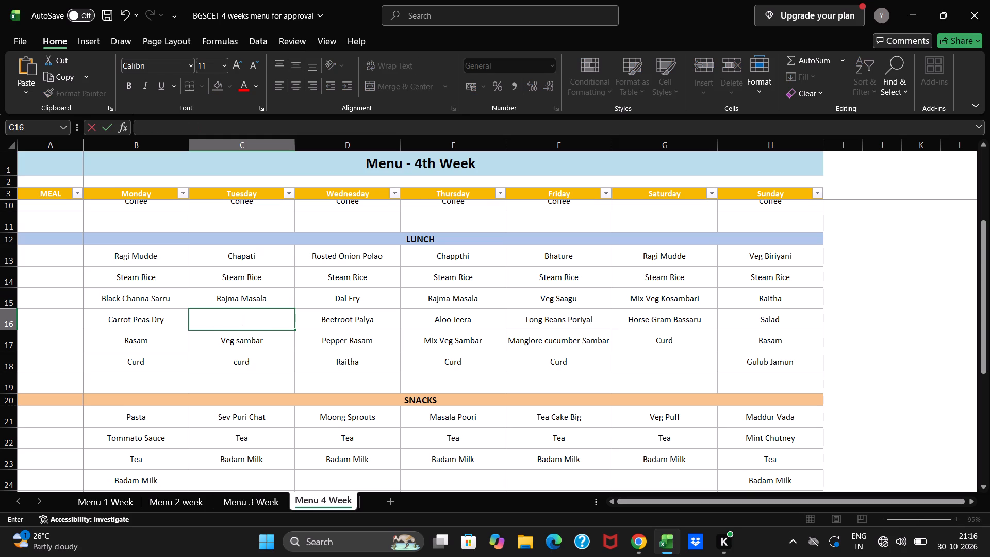
type("Aloo Jeera")
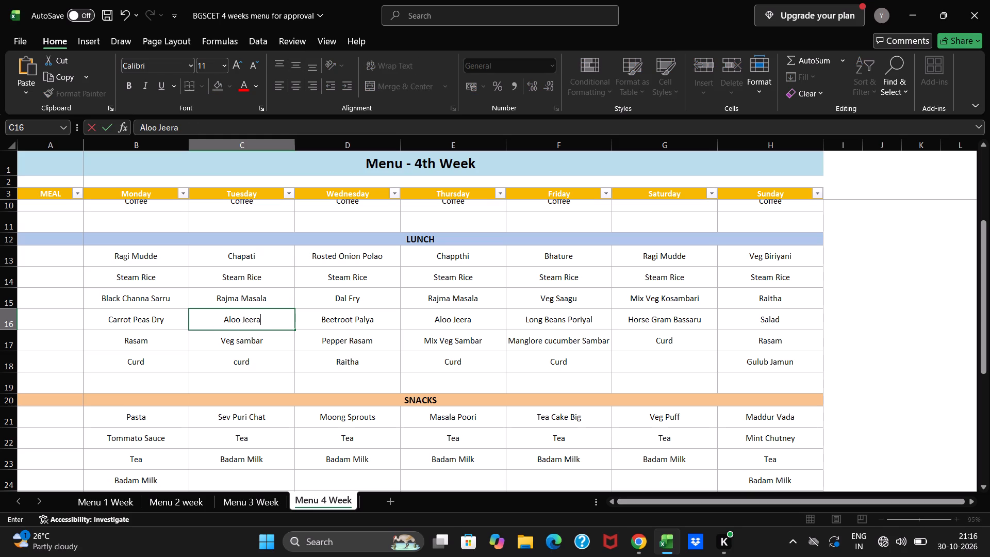
Replace Tuesday's fifth lunch entry, cell C17, with "Mix Veg Sambar".
left_click(273, 332)
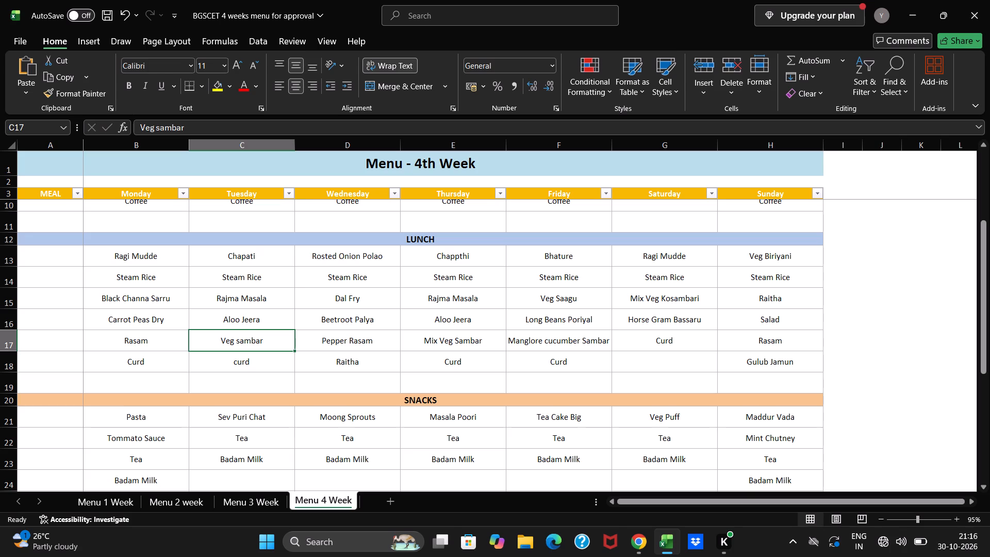
key("BackSpace")
type("MI")
key("space")
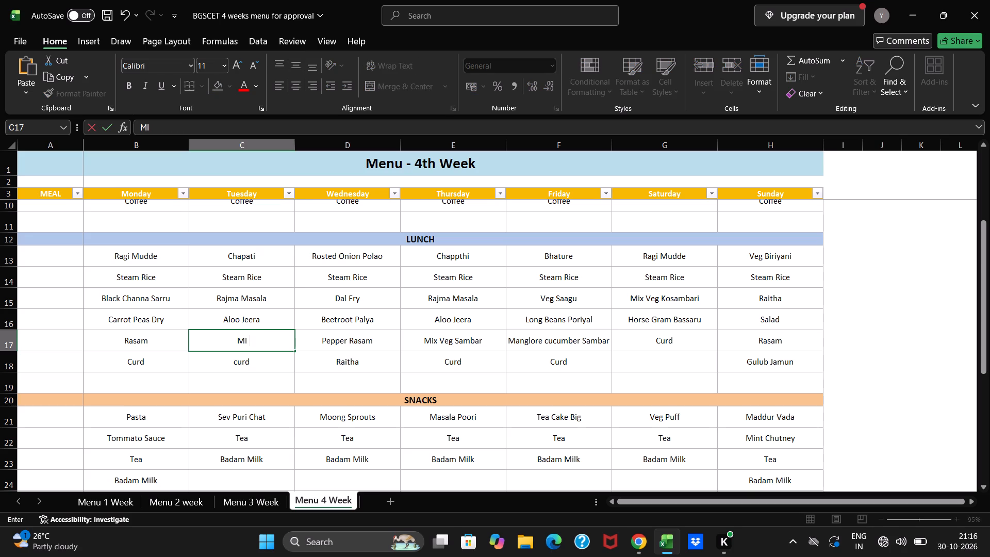
key("BackSpace")
key("BackSpace")
type("ix Veg Sambaer")
key("BackSpace")
key("BackSpace")
key("r")
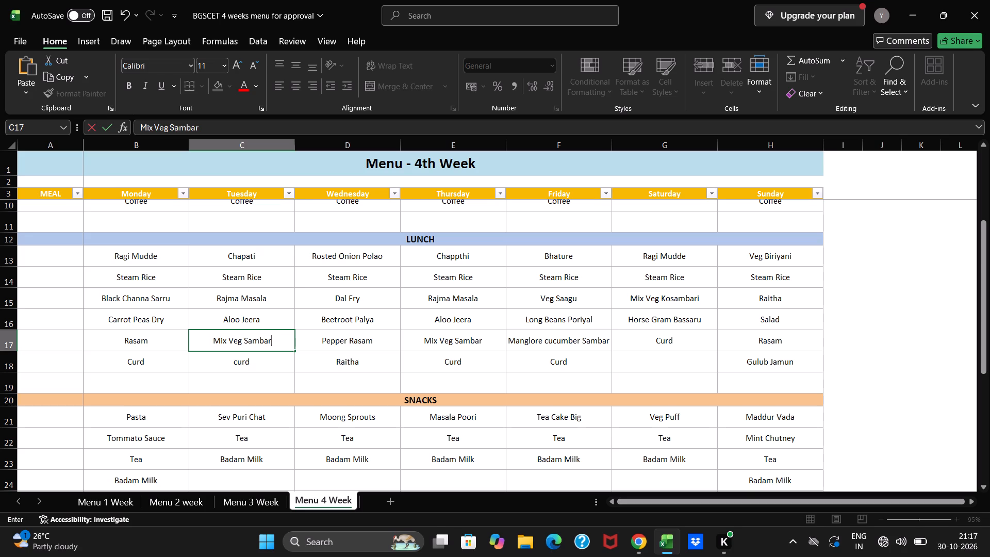
left_click(267, 356)
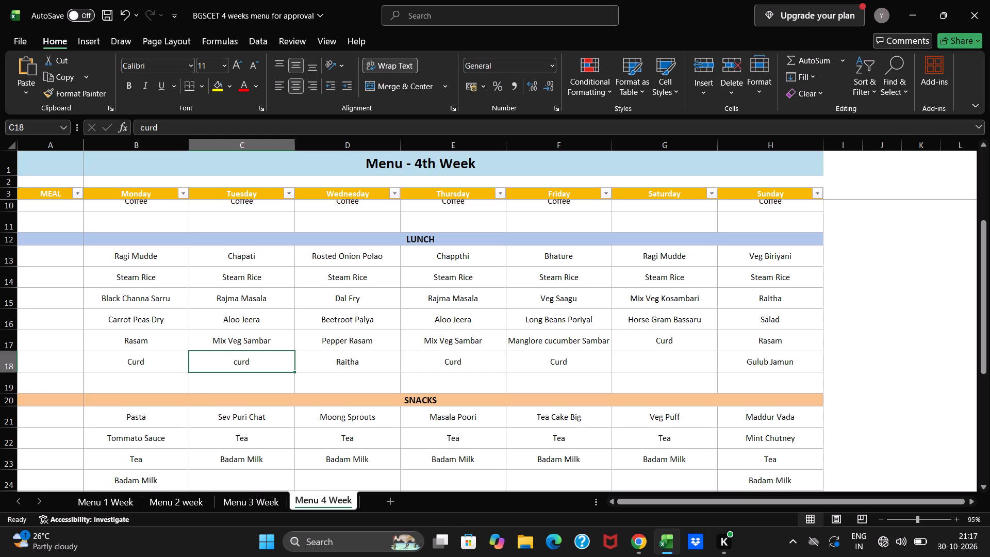
Replace Wednesday's first lunch entry, cell D13, with "Veg Pulao".
left_click(377, 254)
key("BackSpace")
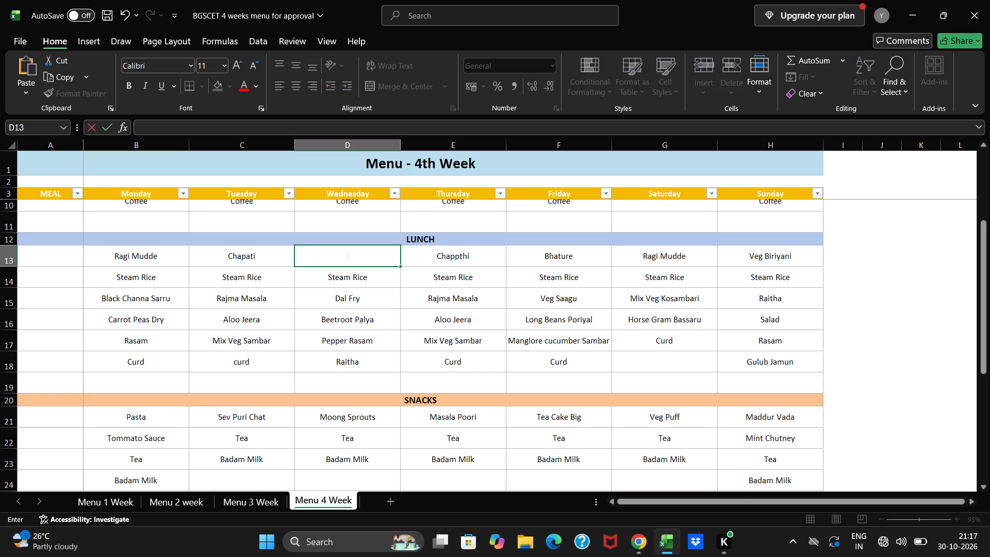
type("Ve")
type("g")
key("space")
type("Pu")
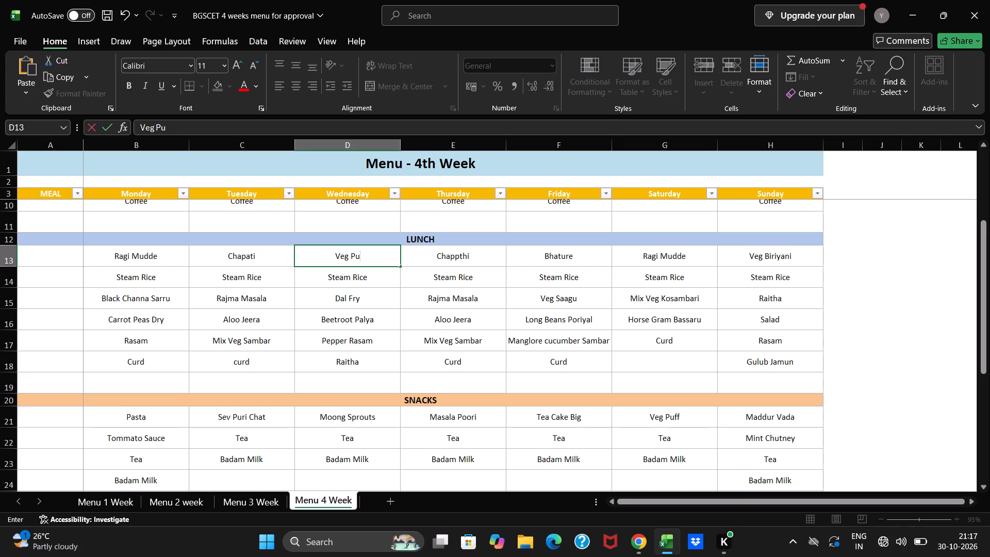
type("lao")
Clear Wednesday's second lunch entry, cell D14.
left_click(373, 280)
key("BackSpace")
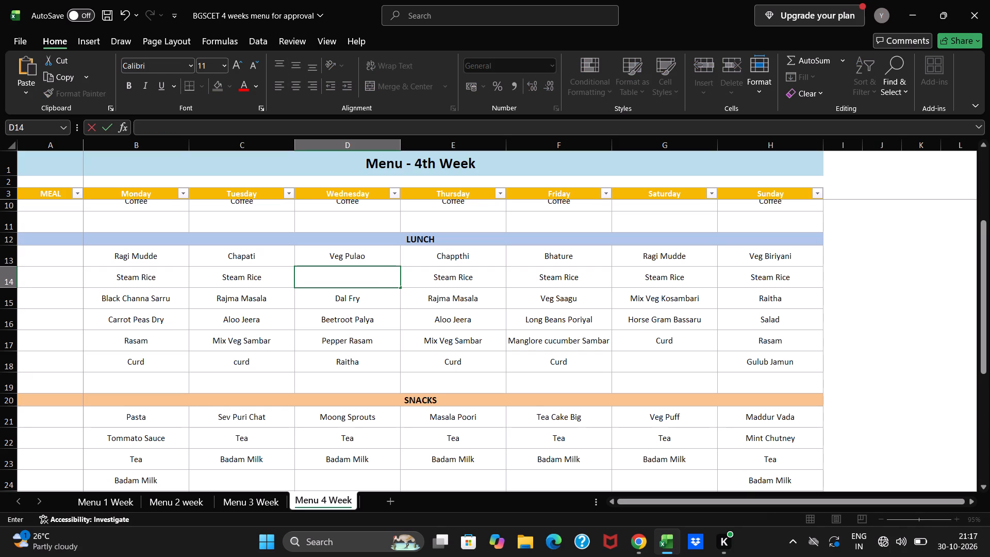
Switch to the Spotify web player in Chrome.
left_click(641, 546)
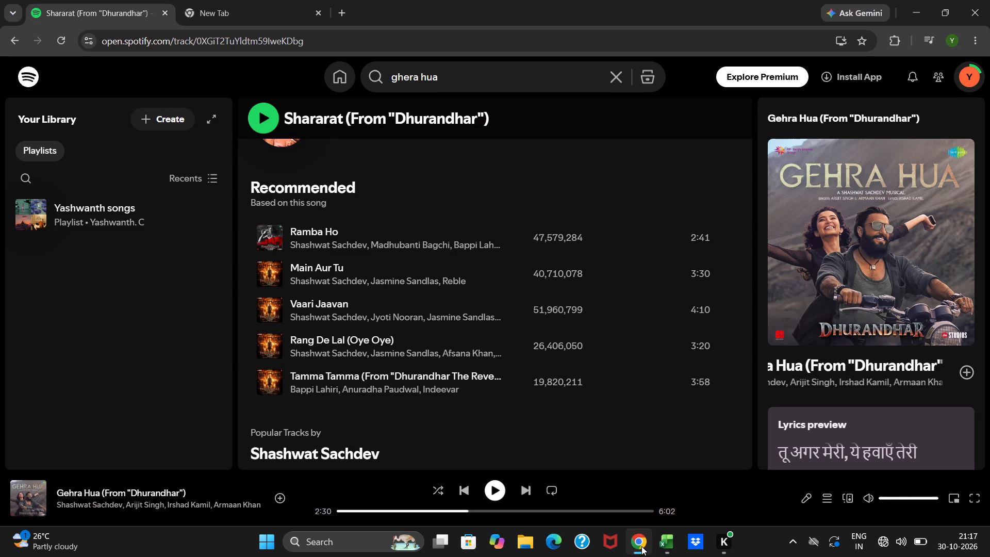
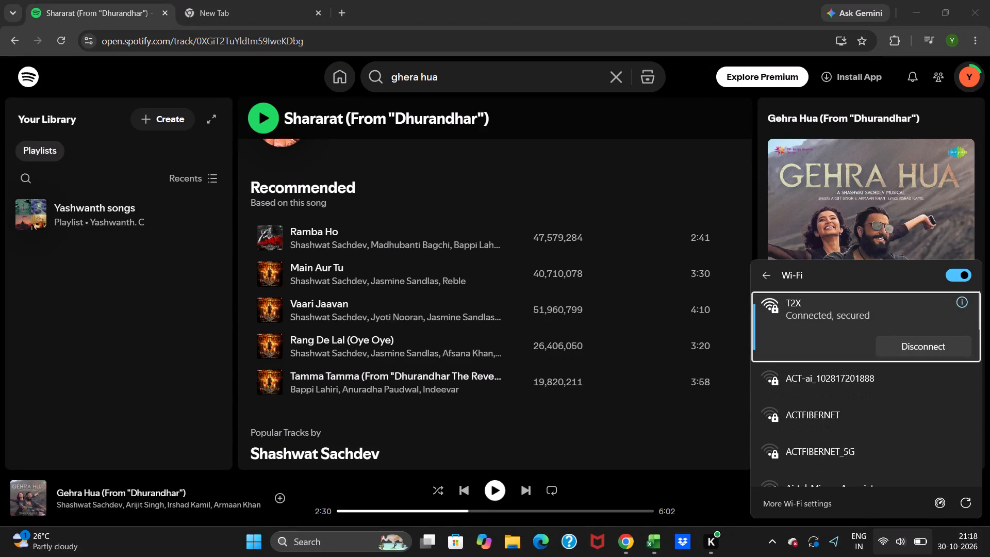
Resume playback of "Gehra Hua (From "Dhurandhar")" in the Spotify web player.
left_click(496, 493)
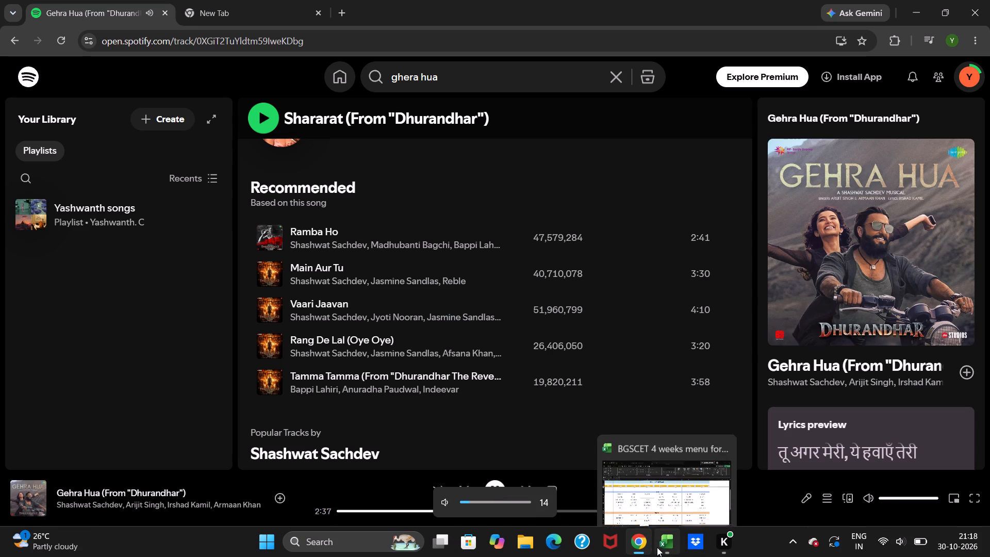
Switch to the menu workbook in Excel and enter "Steam Rice" as Wednesday's second lunch entry, cell D14.
left_click(657, 547)
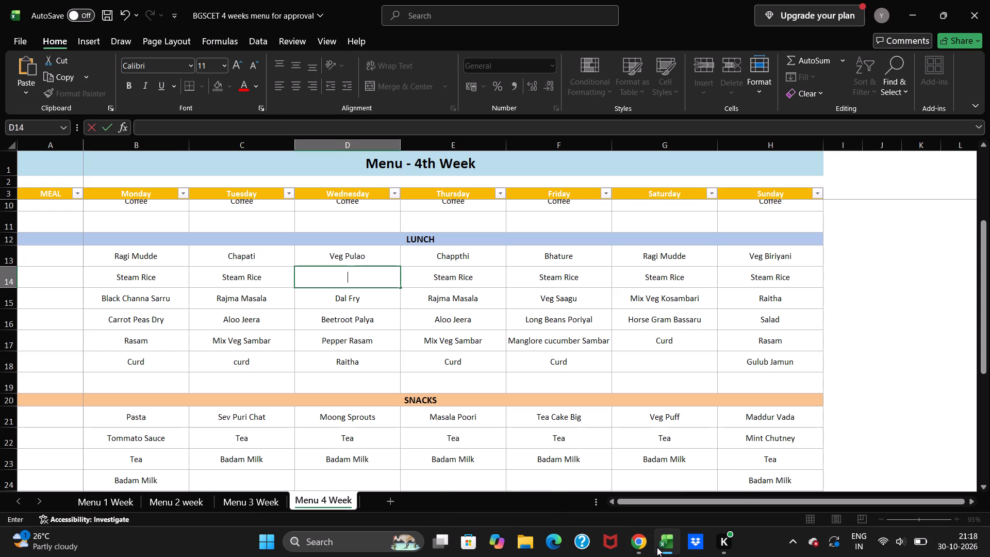
type("Dt")
key("BackSpace")
key("BackSpace")
key("BackSpace")
type("TEAJ\\")
key("BackSpace")
key("BackSpace")
key("BackSpace")
key("BackSpace")
key("BackSpace")
key("t")
key("BackSpace")
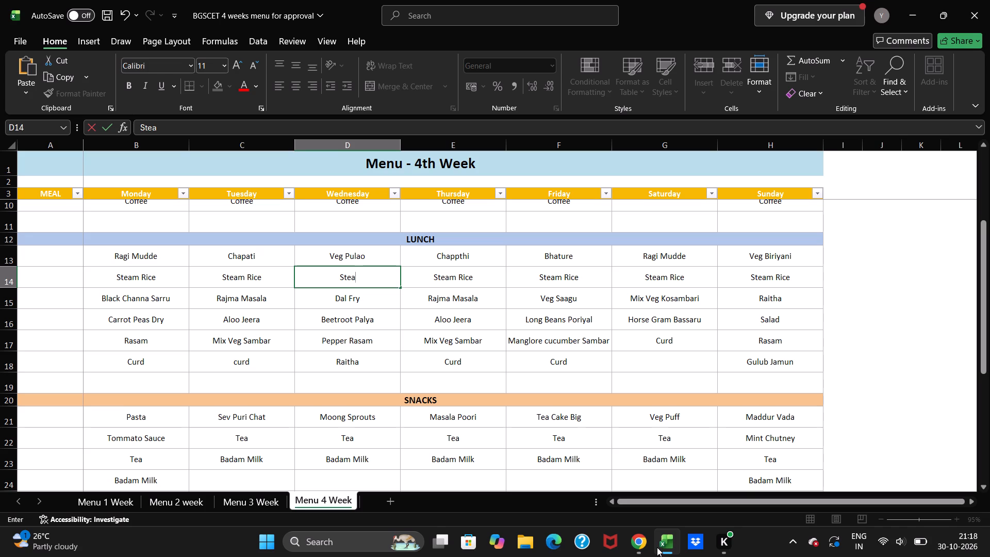
type("m Rice")
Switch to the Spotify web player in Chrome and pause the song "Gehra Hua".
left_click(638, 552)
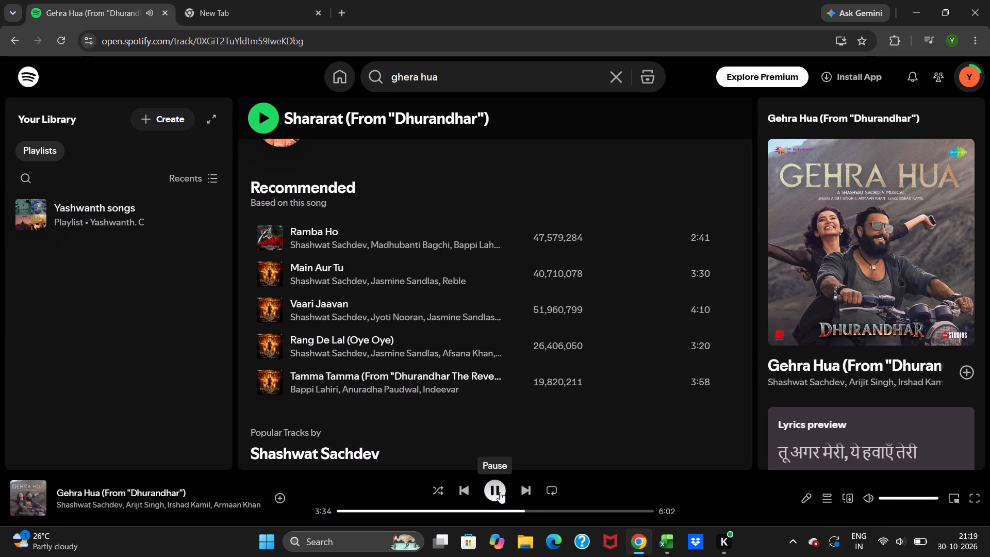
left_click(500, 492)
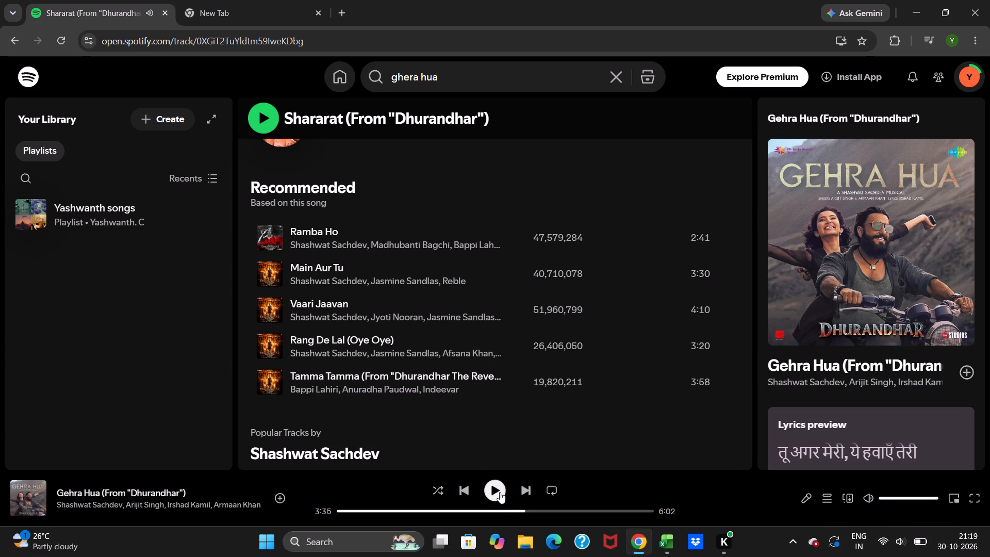
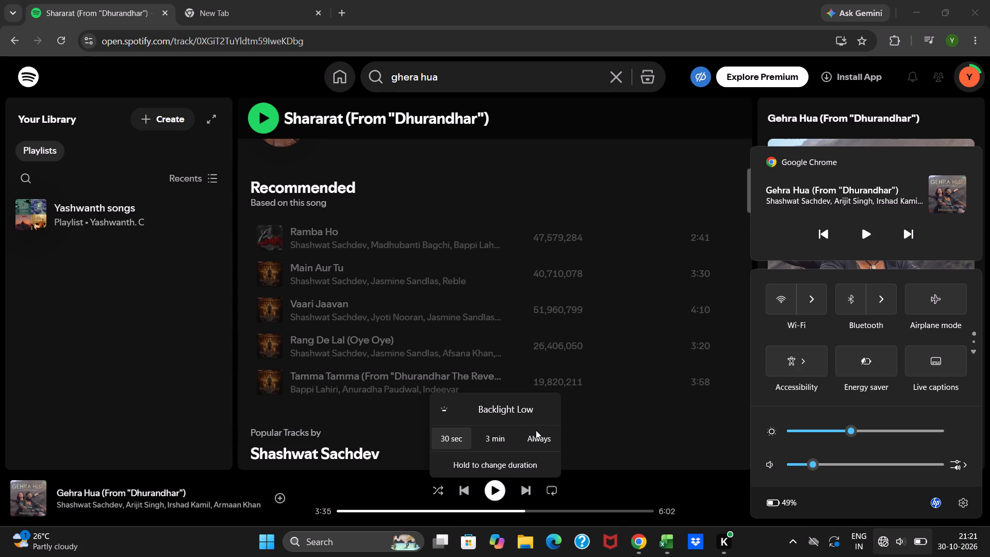
Set the keyboard backlight duration to Always.
left_click(535, 436)
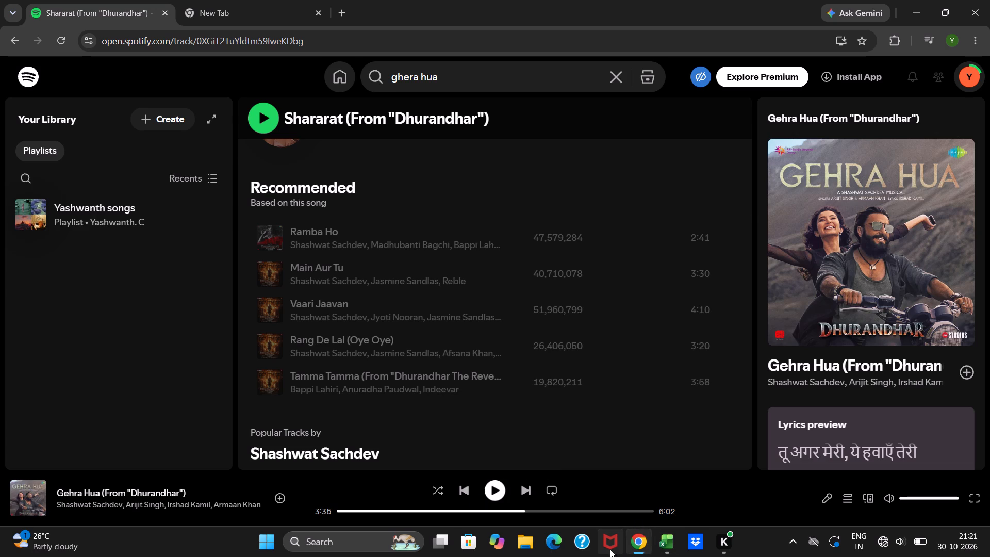
Switch to the menu workbook in Excel and replace Thursday's lunch entry in cell E15 with "Mix veg Curry".
left_click(668, 547)
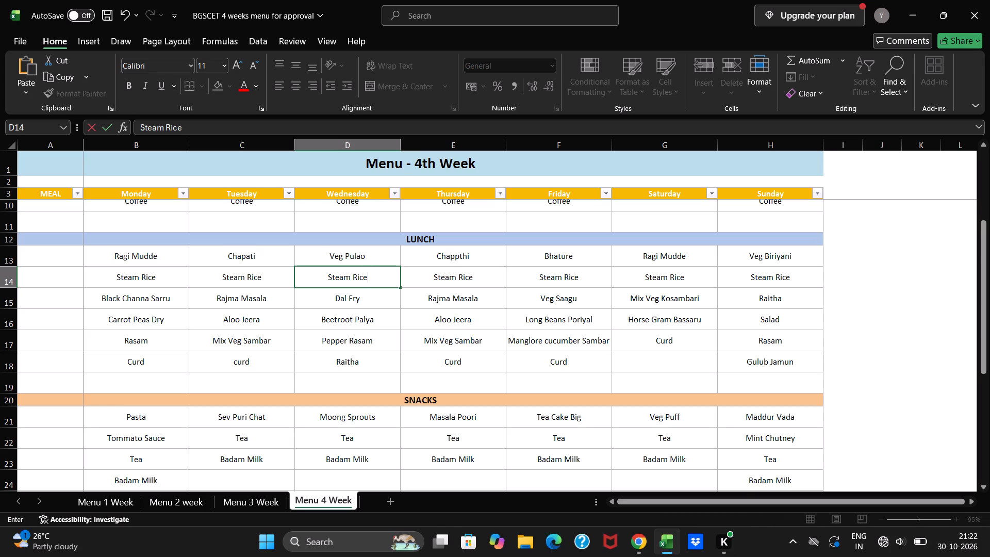
left_click(484, 300)
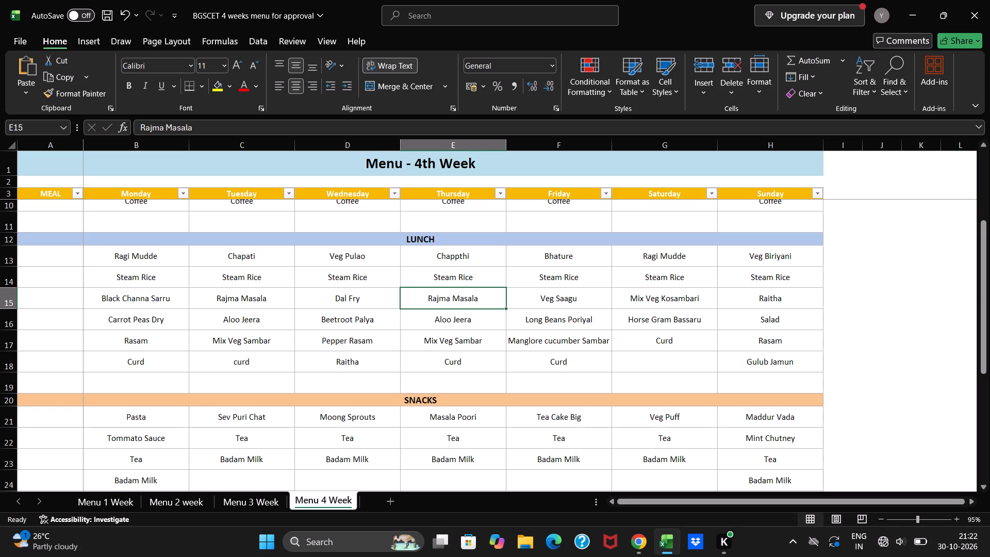
key("BackSpace")
key("BackSpace")
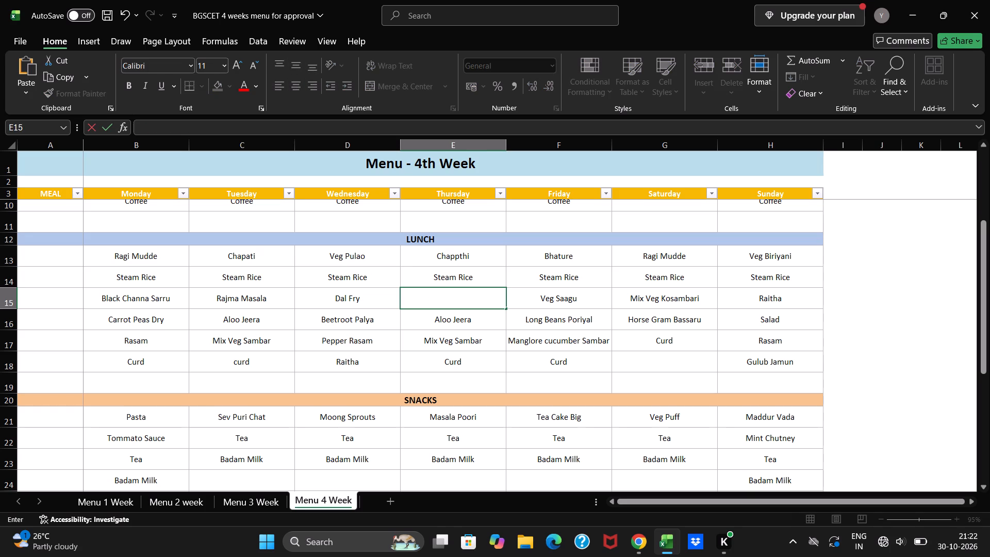
type("Mi")
type("x veg")
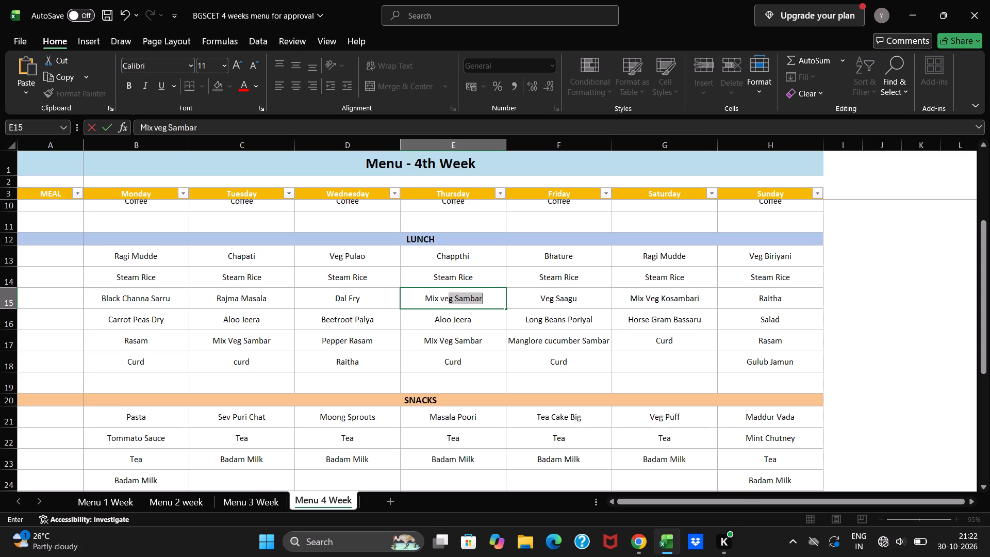
key("space")
key("shift+c")
type("urry")
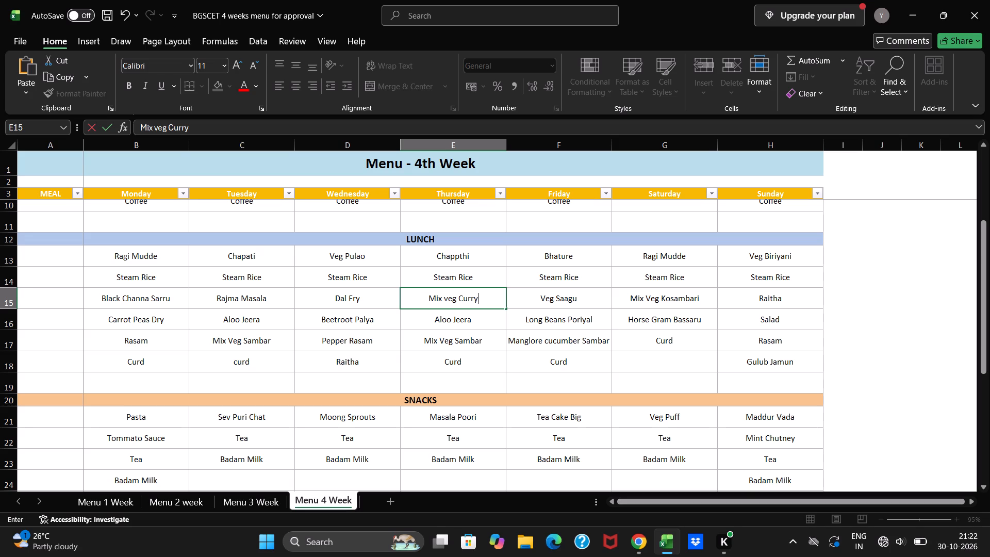
Replace Thursday's lunch entry in cell E16 with "Mixed Pulse Usli".
left_click(480, 329)
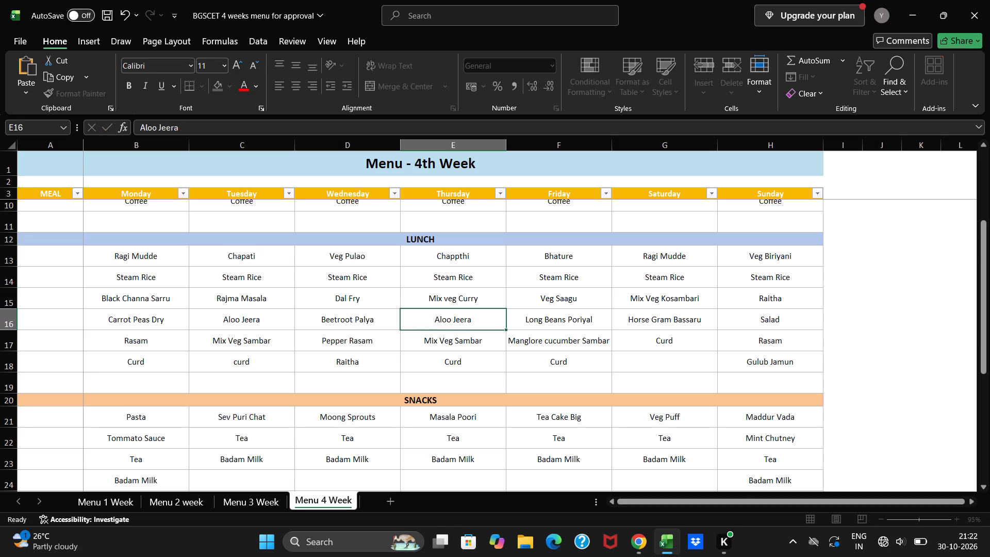
key("BackSpace")
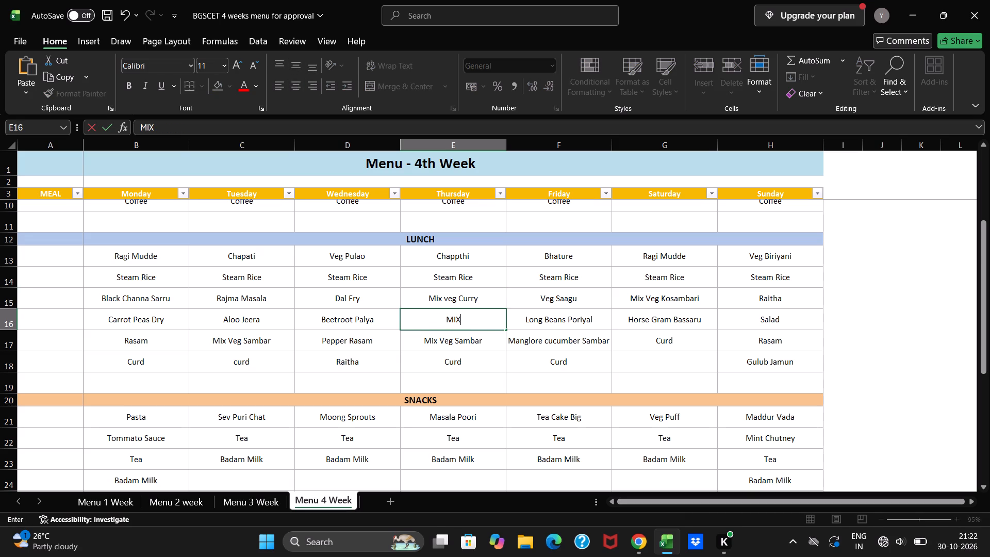
key("BackSpace")
key("BackSpace")
key("BackSpace")
type("ed")
key("space")
type("Pulse")
key("space")
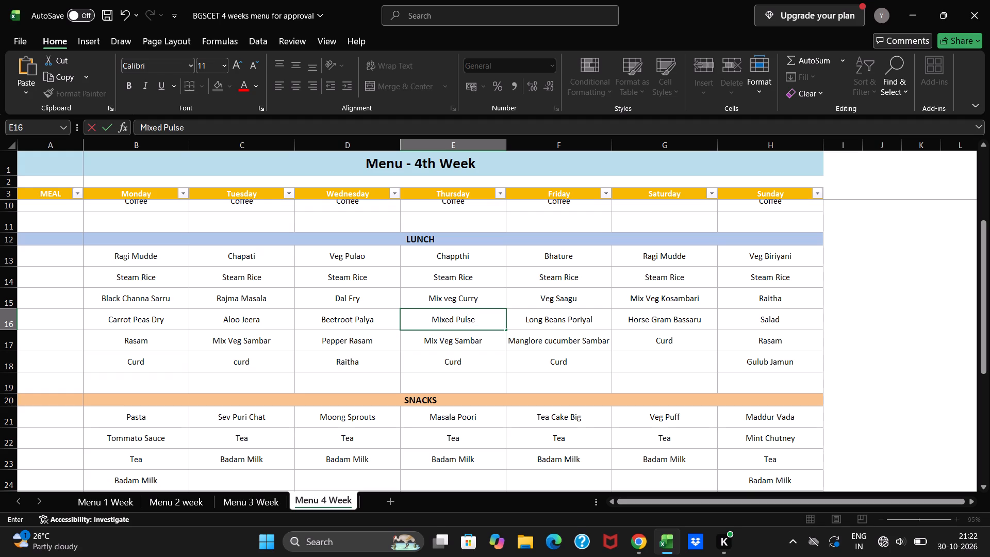
type("Us")
type("li")
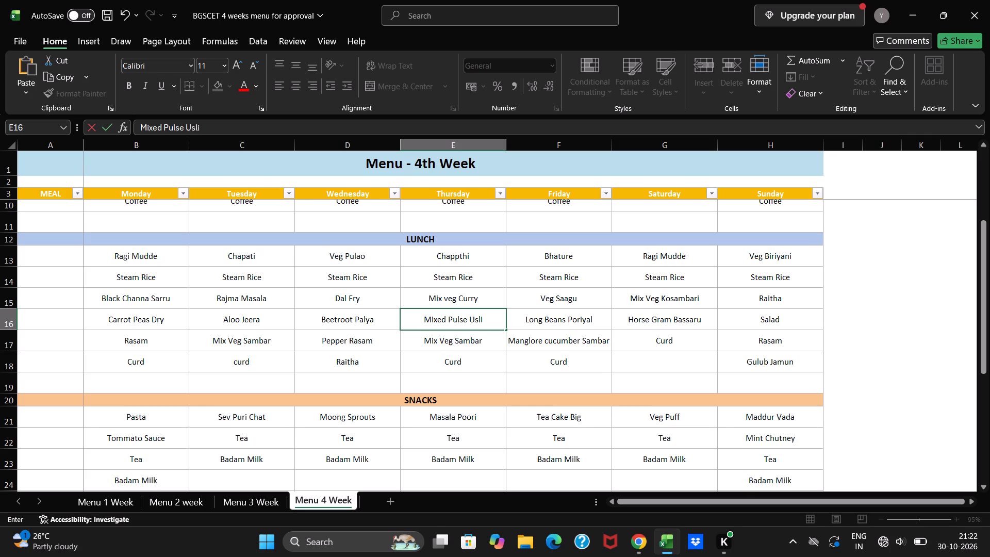
Replace Thursday's lunch entry in cell E17 with "Veg Sambar".
left_click(491, 340)
key("BackSpace")
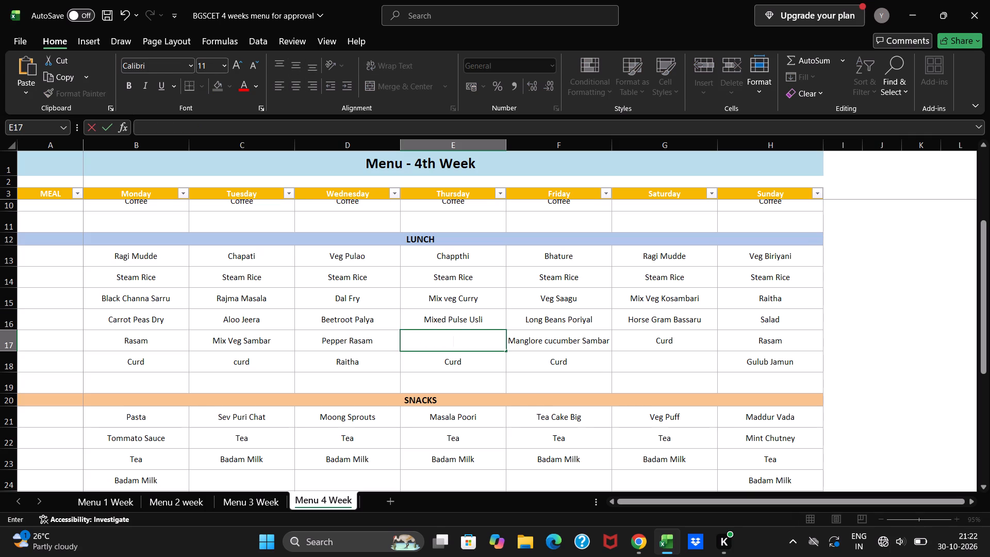
type("Vgw")
key("space")
key("BackSpace")
key("BackSpace")
key("BackSpace")
type("eg")
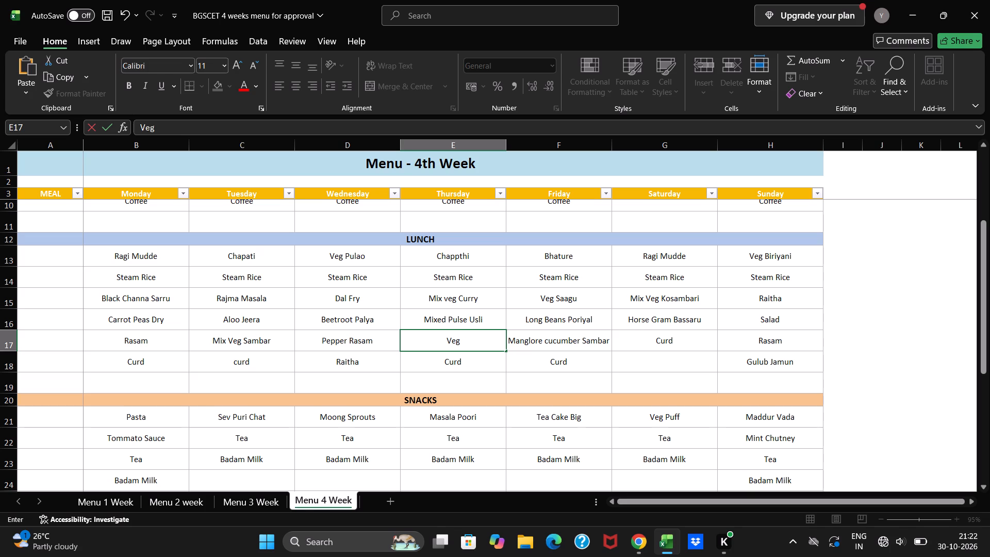
key("space")
type("Sj")
key("BackSpace")
type("ambar")
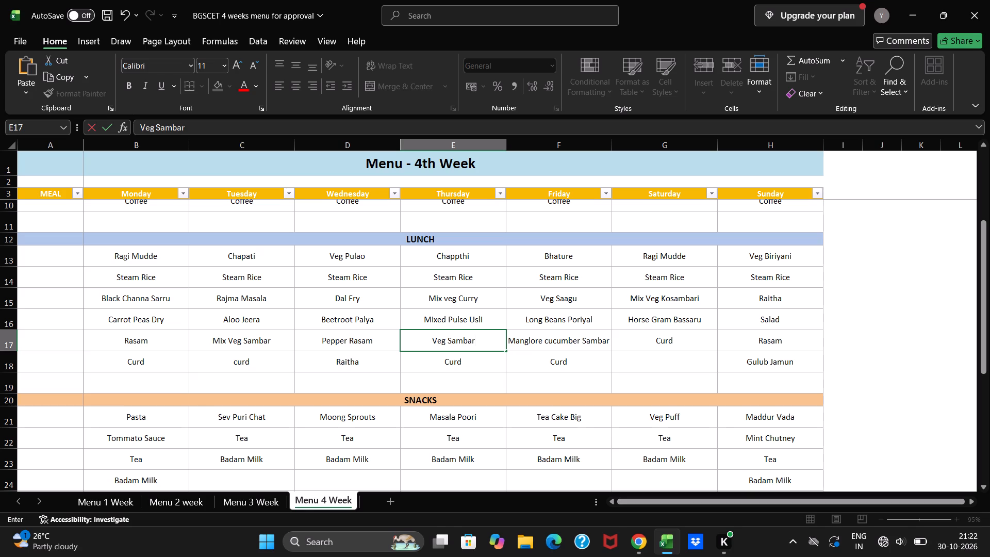
Replace Friday's lunch entry in cell F15 with "Chole Masala".
left_click(580, 302)
key("BackSpace")
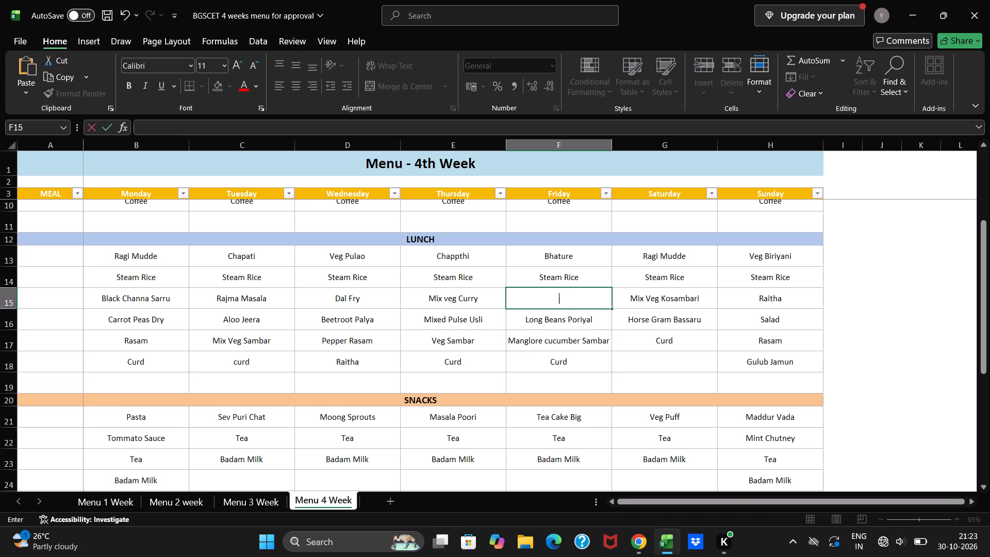
type("Chole")
key("space")
type("Masla")
key("space")
key("BackSpace")
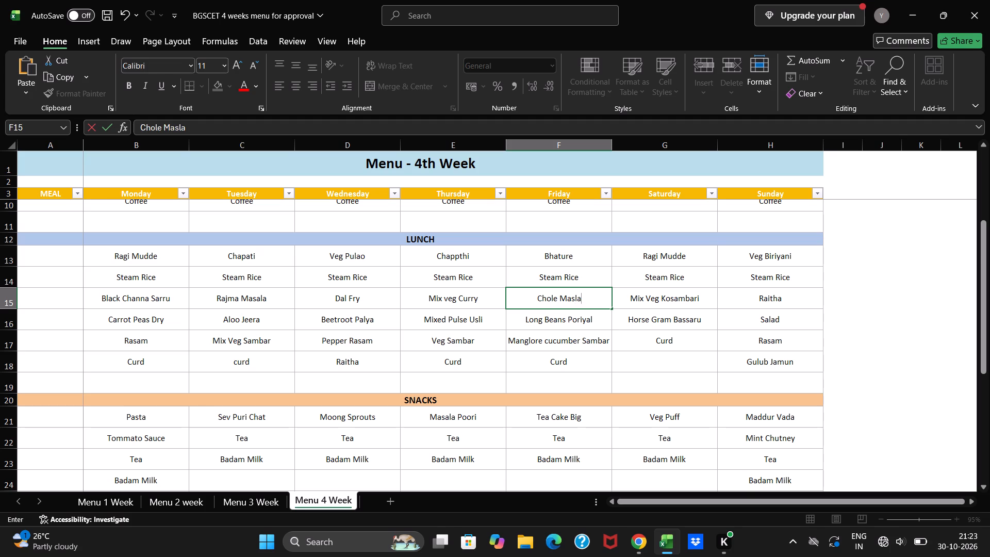
key("BackSpace")
key("BackSpace")
type("ala")
Replace Saturday's lunch entry in cell G17 with "Masala vada" and enter "Curd" below it in G18.
left_click(684, 349)
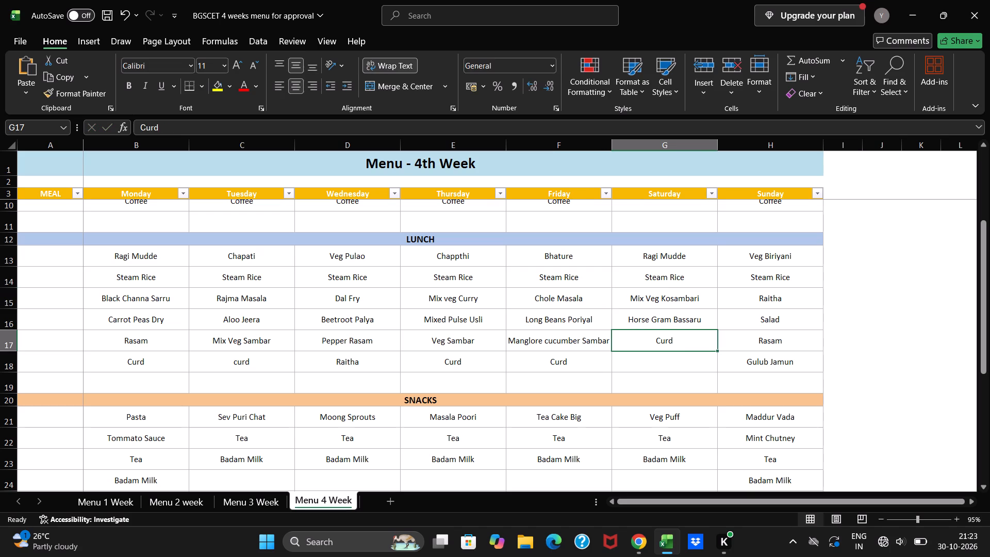
key("BackSpace")
type("Masal")
key("a")
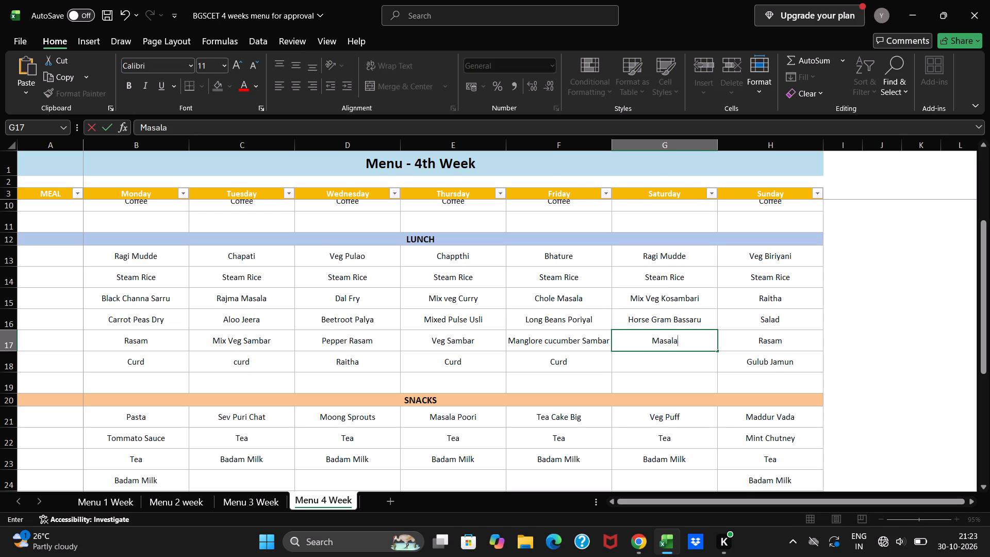
key("space")
type("vada")
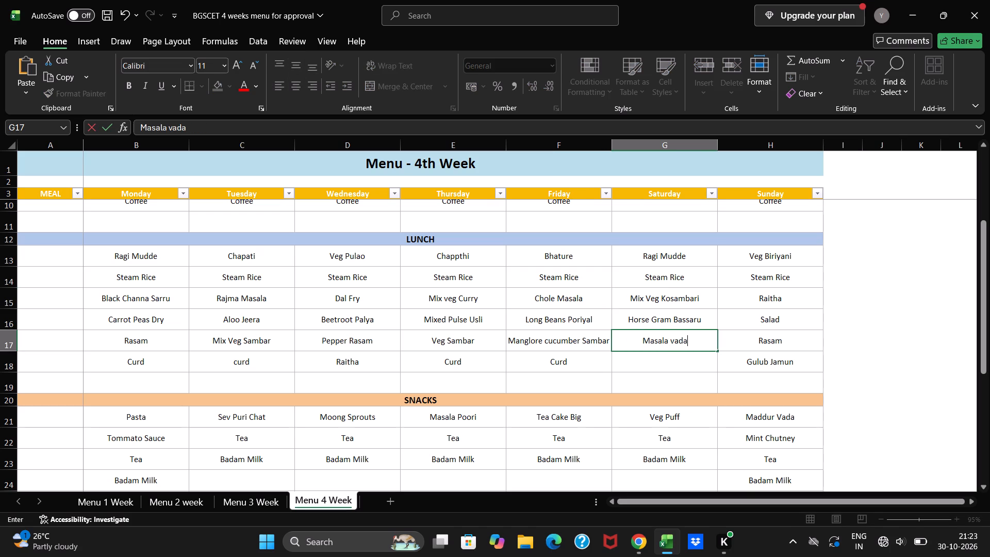
left_click(682, 357)
type("Curd")
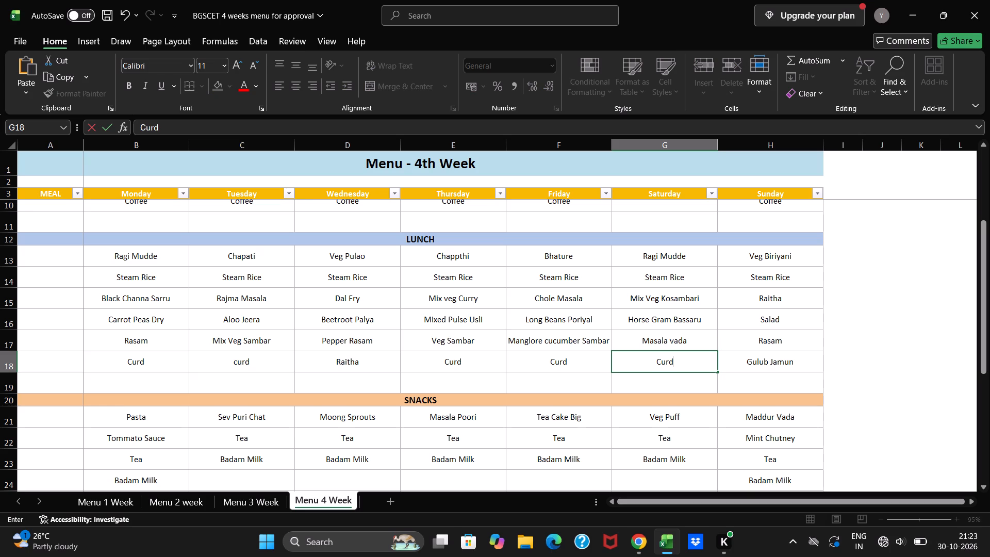
Change the first word of Monday's first dinner entry, cell B27, so that it reads "Ajwani Chappathi".
scroll(698, 380, "down", 4)
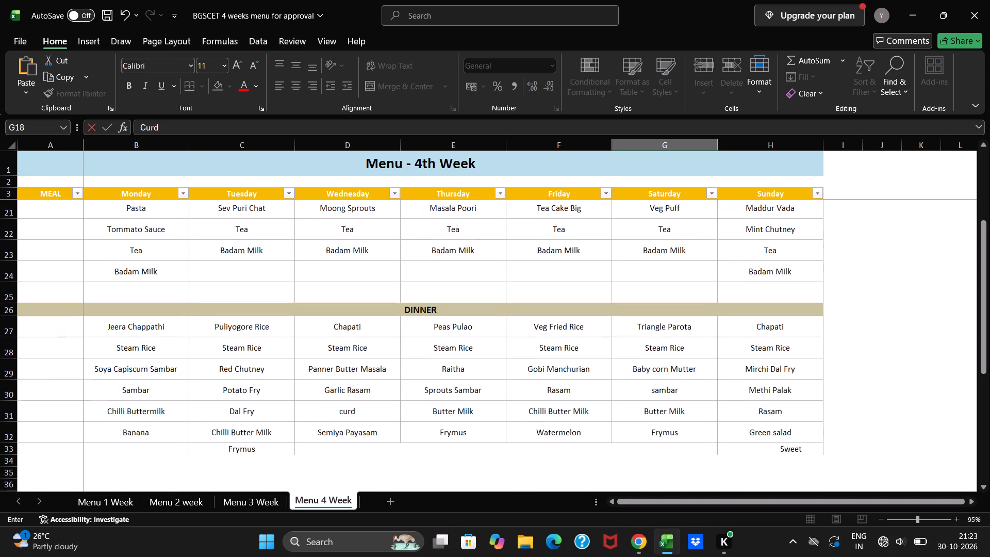
scroll(698, 380, "down", 1)
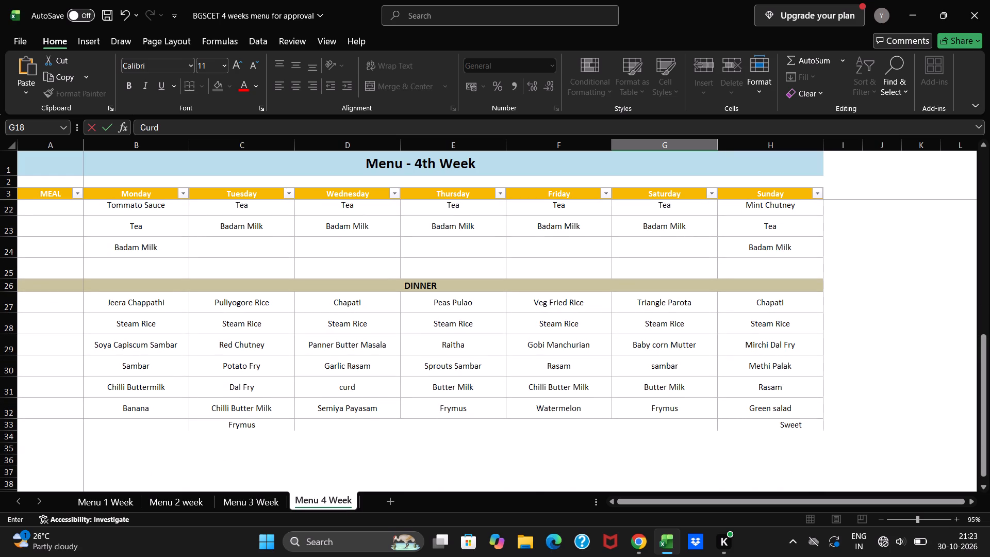
double_click(133, 302)
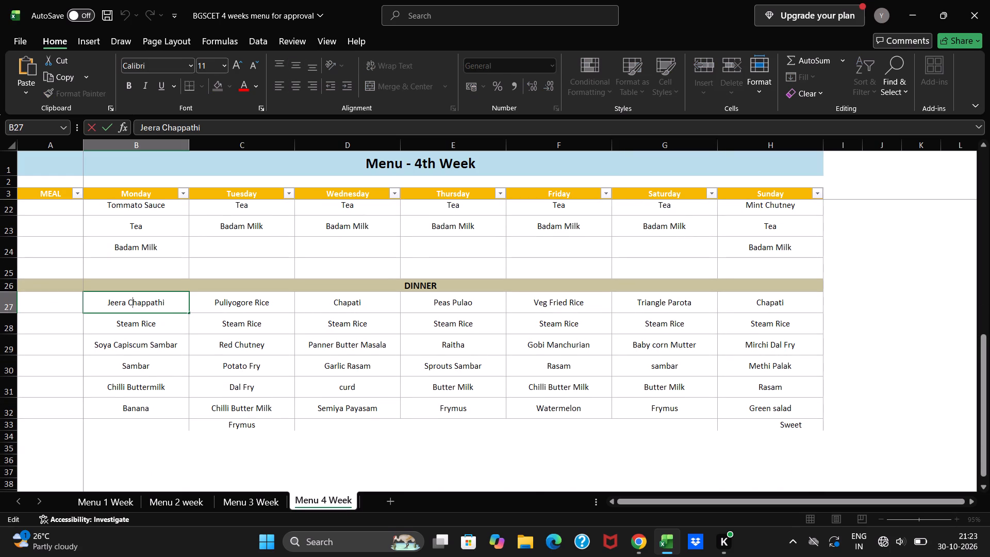
left_click(125, 302)
key("BackSpace")
key("BackSpace")
key("BackSpace")
key("BackSpace")
key("BackSpace")
key("BackSpace")
type("Aj")
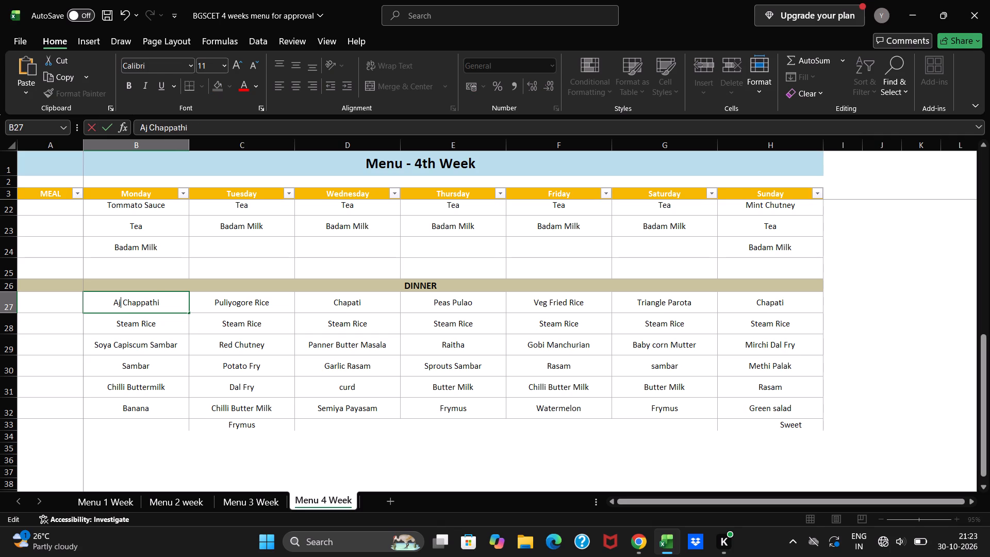
type("aw")
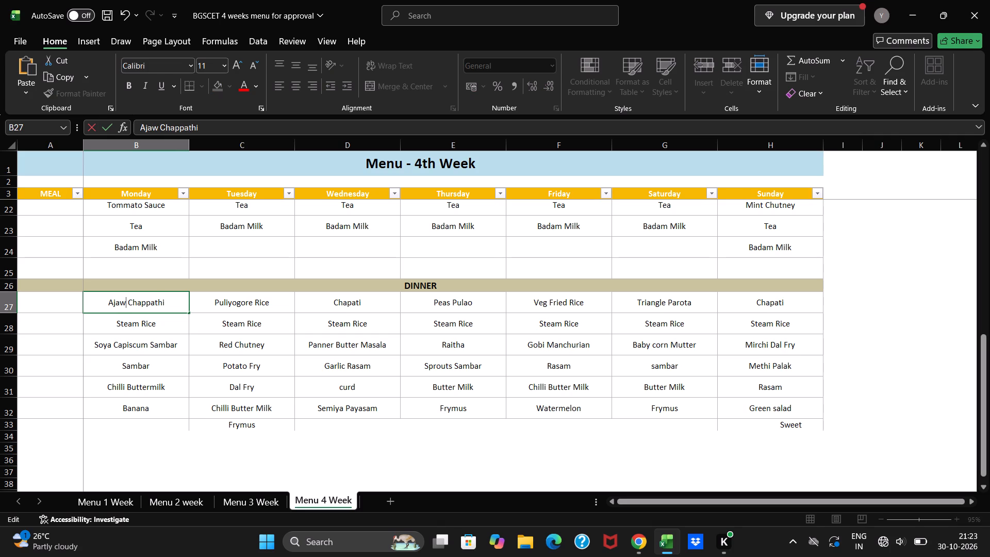
key("BackSpace")
key("BackSpace")
type("wani")
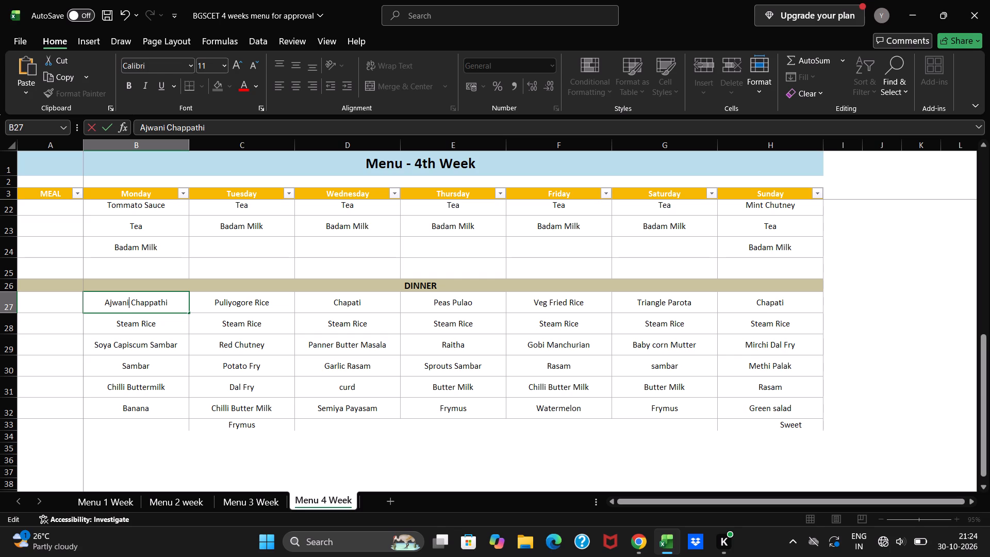
Replace Monday's dinner entry in cell B29 with "Baby Corn Mutter Masala".
left_click(178, 339)
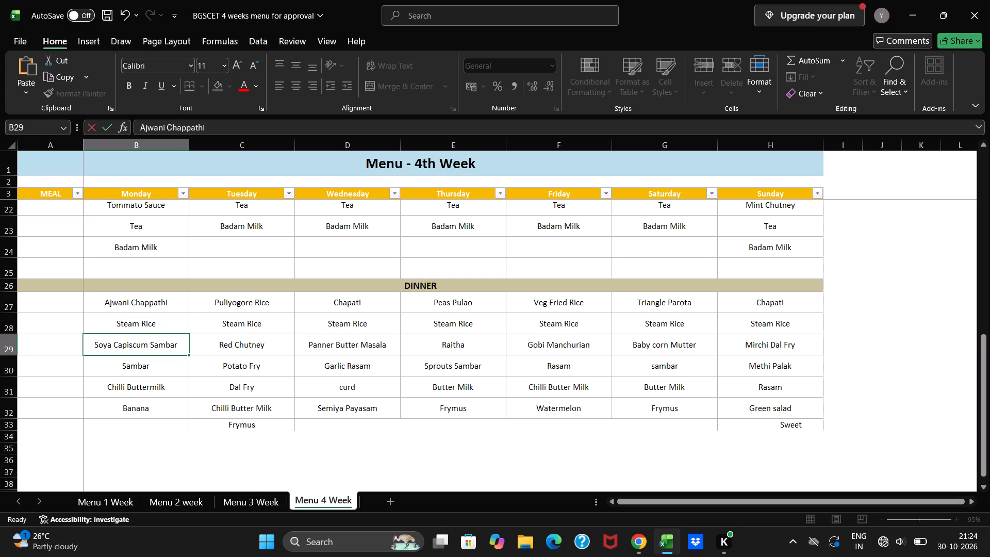
key("BackSpace")
key("BackSpace")
key("BackSpace")
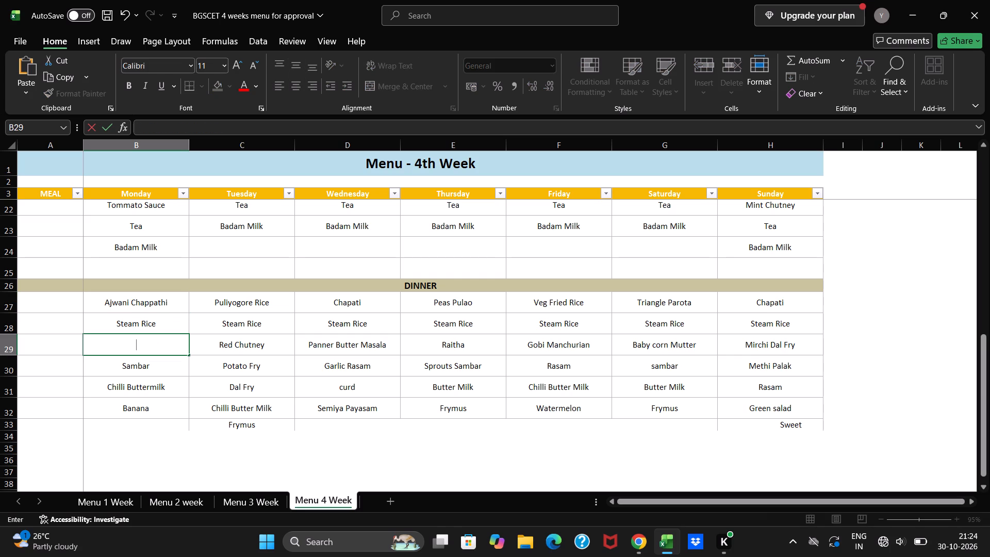
type("abs")
key("BackSpace")
key("BackSpace")
key("BackSpace")
type("ba")
key("BackSpace")
key("BackSpace")
key("BackSpace")
type("Bab")
type("y Cornj")
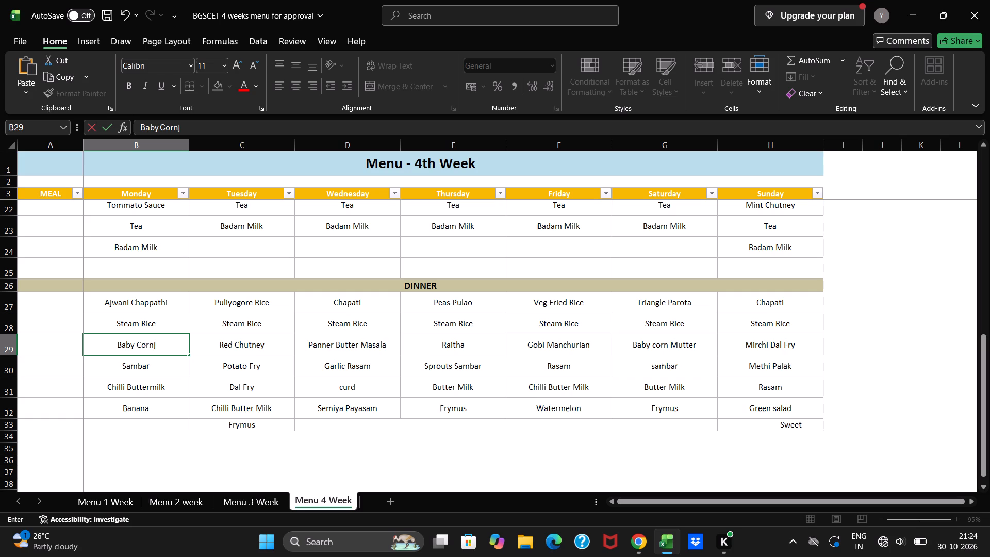
key("BackSpace")
key("backslash")
key("BackSpace")
key("space")
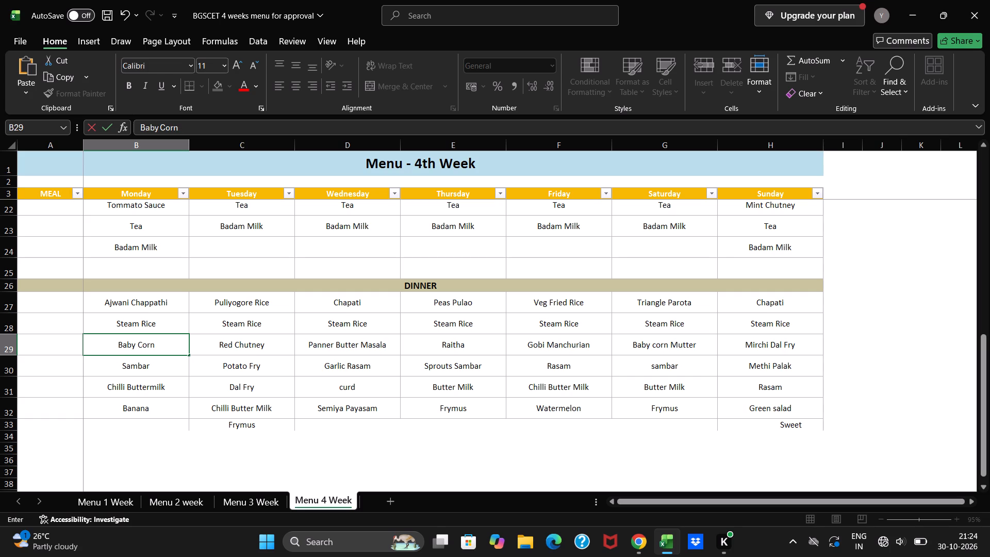
type("M")
type("utter")
key("space")
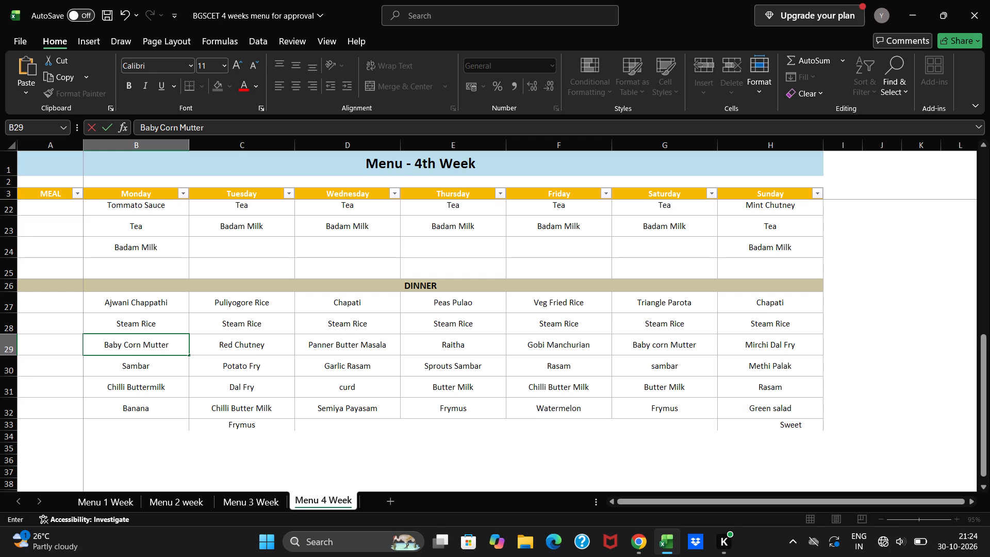
type("ma")
key("bracketright")
key("BackSpace")
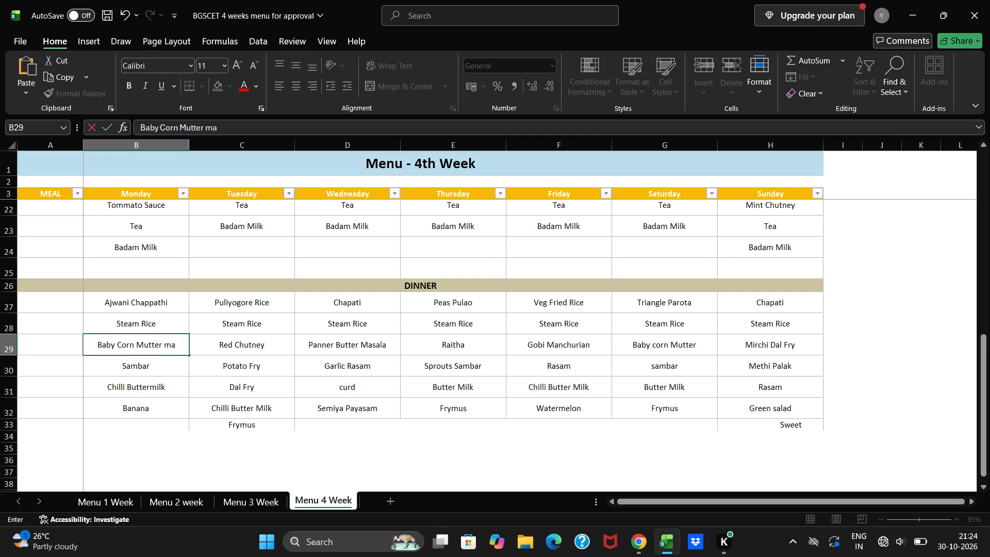
key("BackSpace")
key("BackSpace")
type("Masala")
left_click(170, 361)
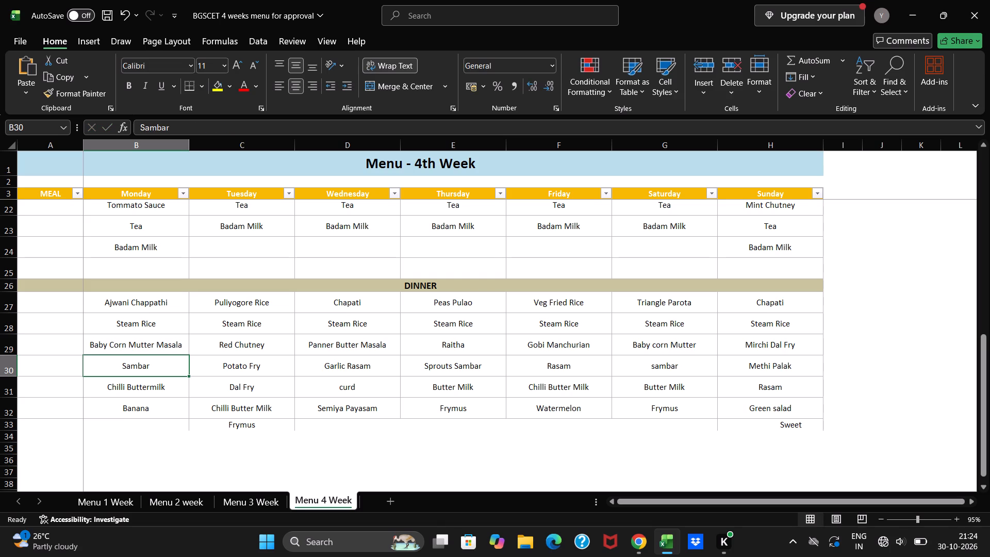
Replace Monday's dinner entry in cell B31 with "Buttermilk".
left_click(172, 400)
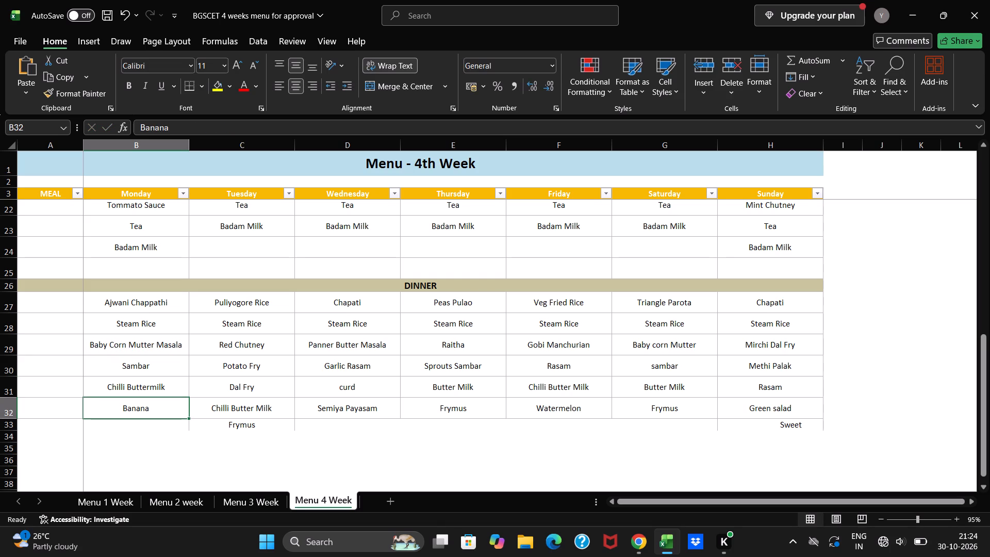
left_click(175, 387)
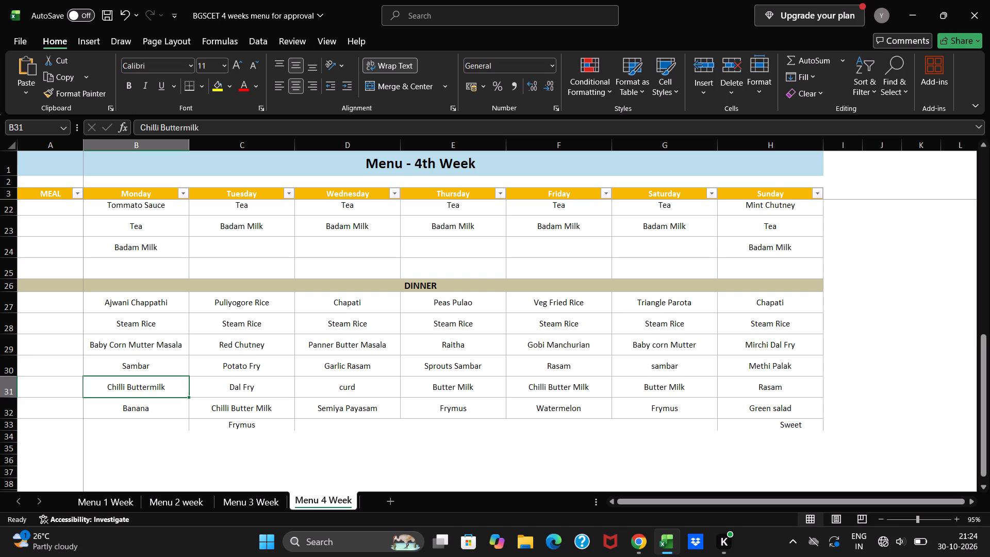
key("BackSpace")
key("BackSpace")
type("Bu")
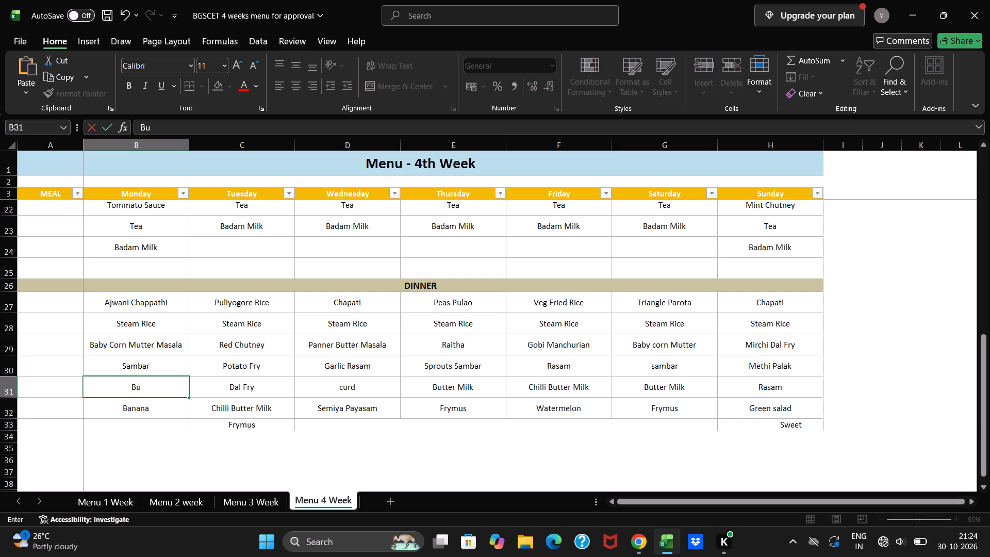
type("ttw")
key("BackSpace")
type("ermilk")
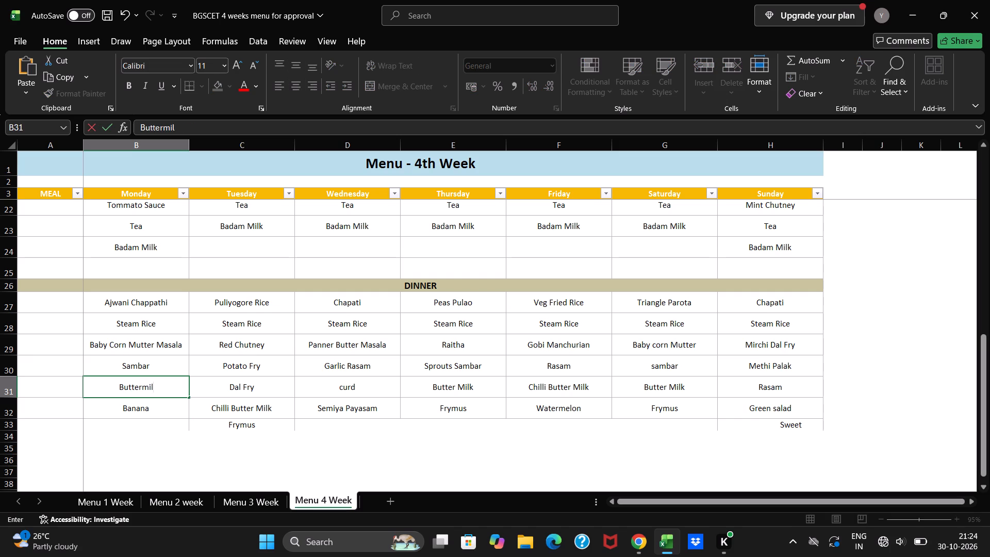
Replace Monday's dinner entry in cell B32 with "Frymus" and enter "Pickel" below it in B33.
left_click(173, 407)
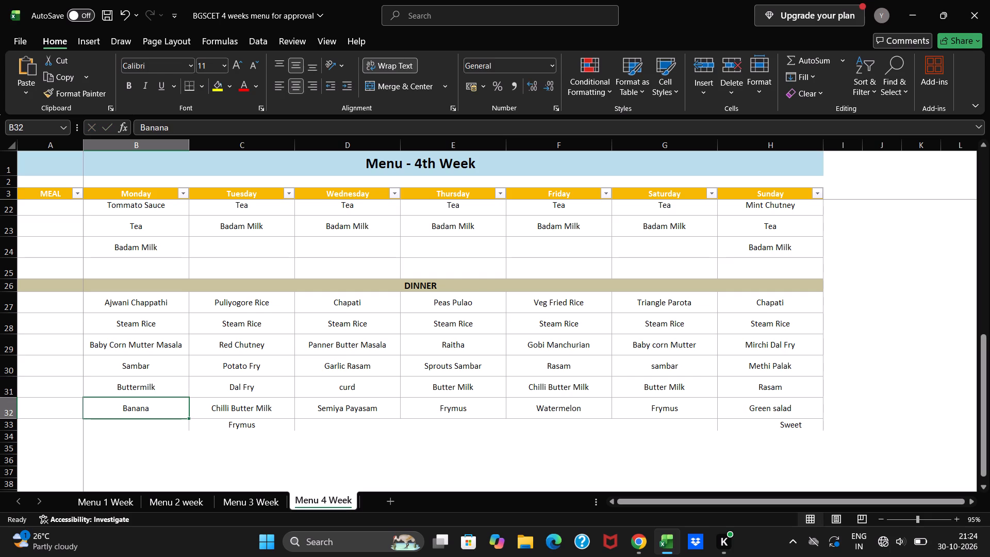
key("BackSpace")
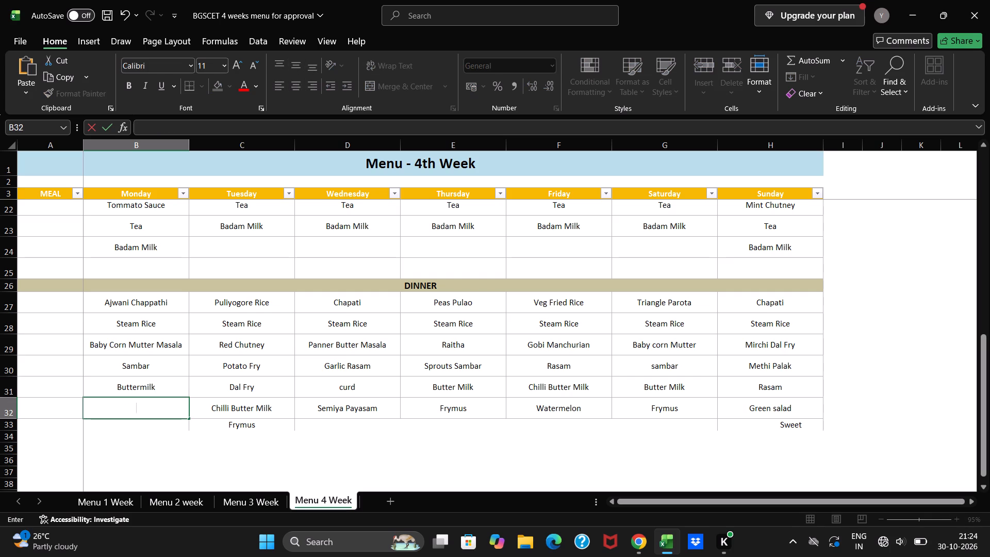
type("Frymus")
left_click(142, 421)
type("Pi")
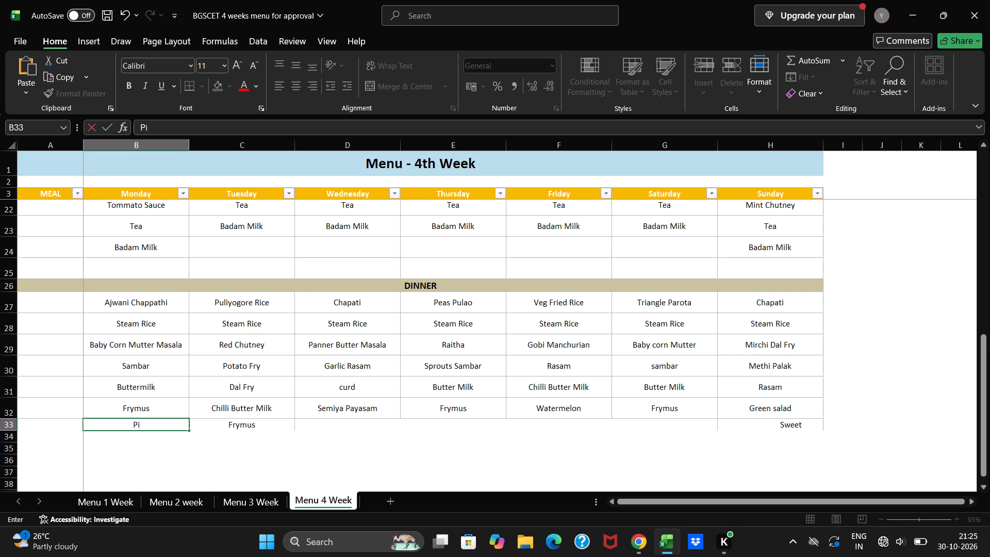
type("ckel")
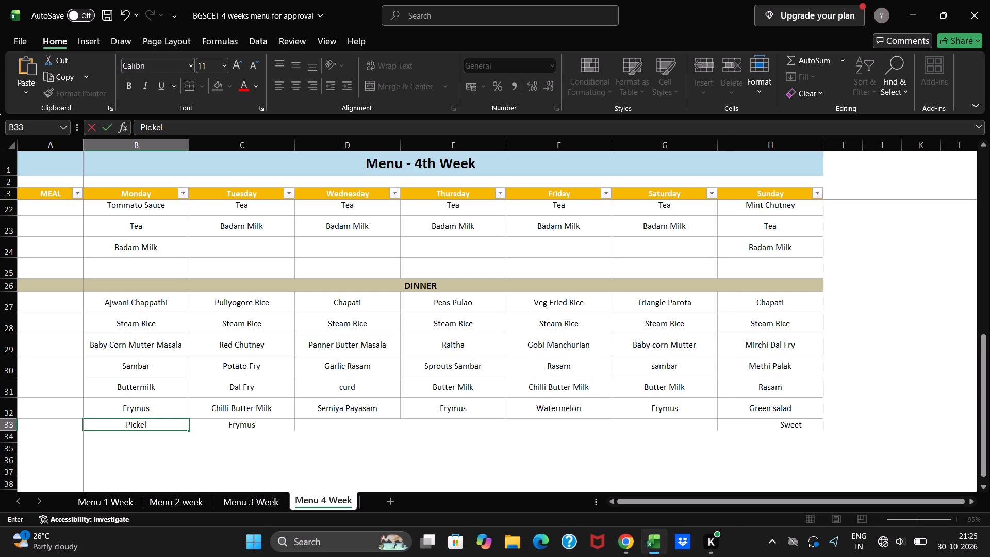
Replace Tuesday's first dinner entry in cell C27 with "Veg Fried Rice".
left_click(273, 305)
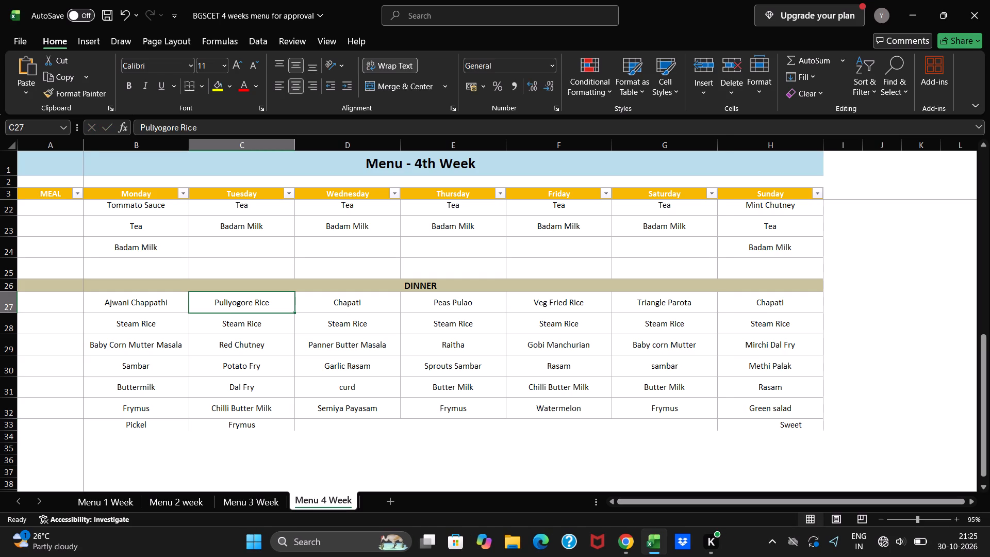
key("BackSpace")
key("BackSpace")
type("V4eg")
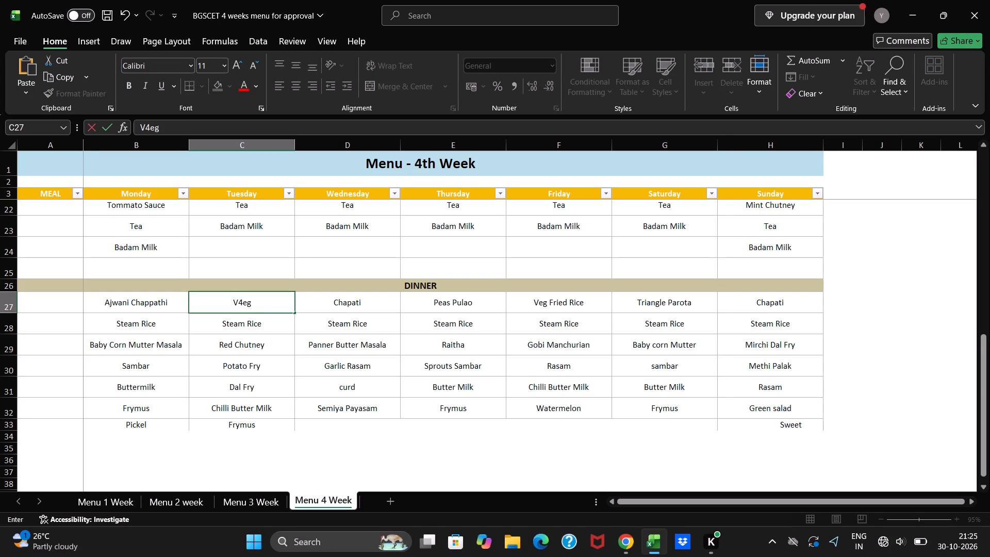
key("BackSpace")
key("BackSpace")
type("eg")
key("BackSpace")
key("BackSpace")
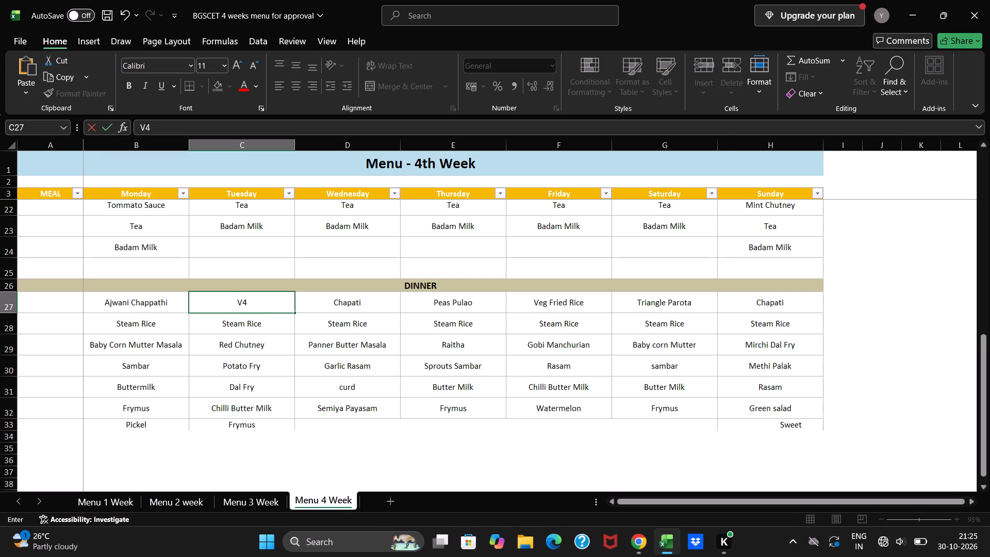
key("BackSpace")
type("eg")
key("space")
type("Frie")
key("space")
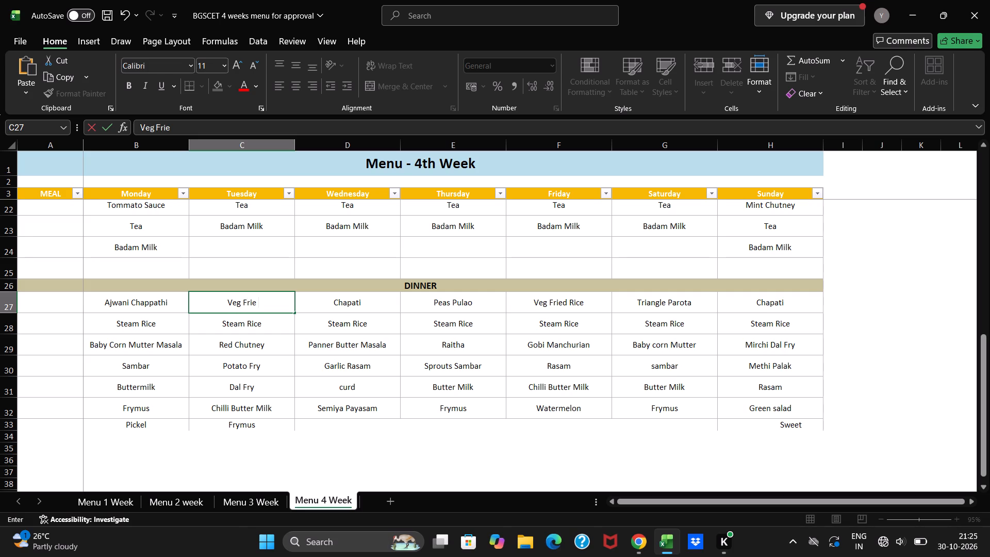
key("BackSpace")
type("d Ricw")
key("BackSpace")
key("e")
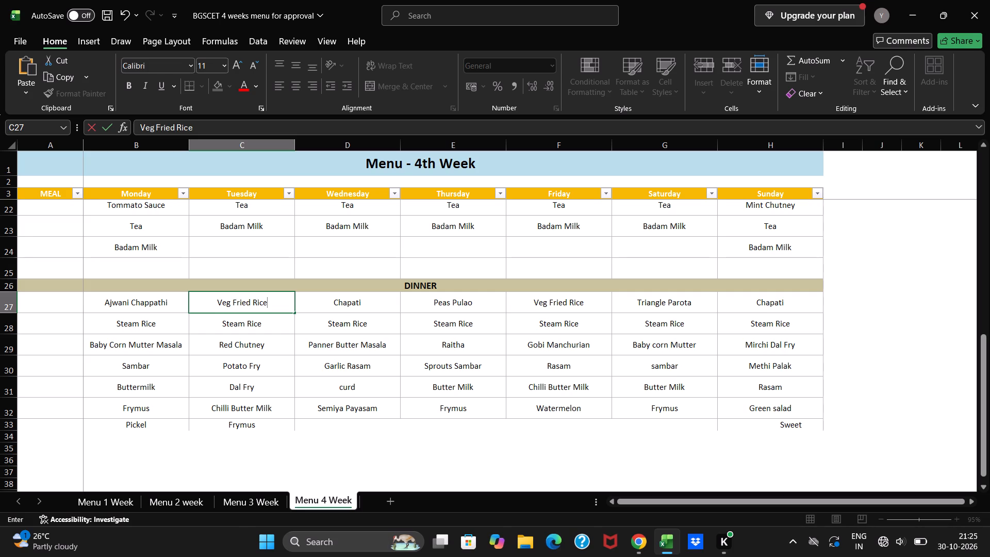
left_click(270, 324)
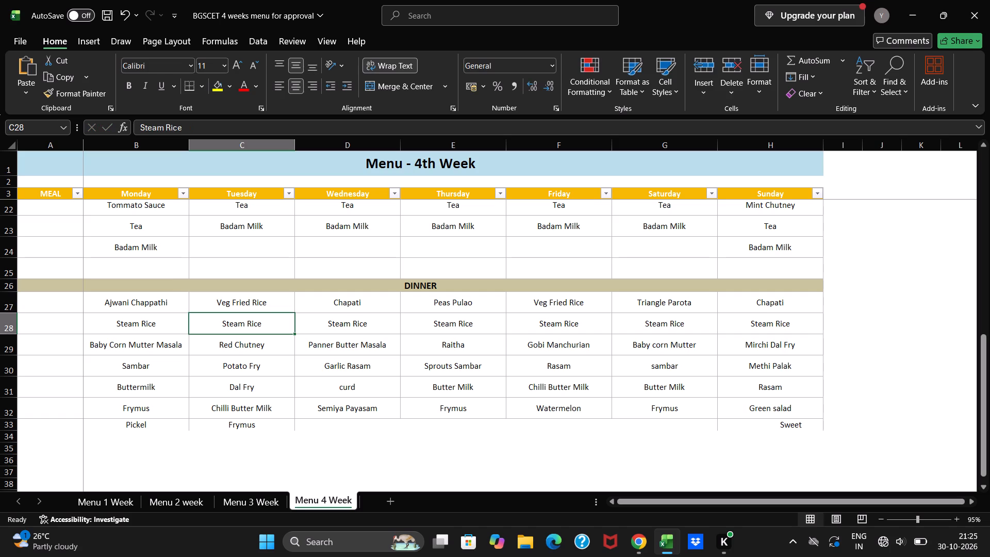
Replace Tuesday's dinner entry in cell C29 with "Gobi Manchuri Curry".
left_click(272, 350)
key("BackSpace")
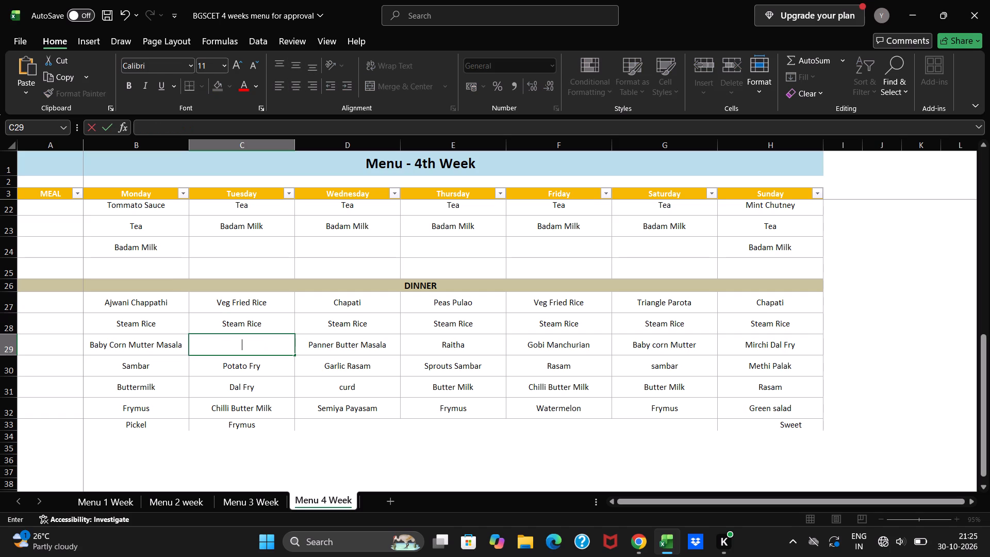
type("Go")
type("bu")
key("BackSpace")
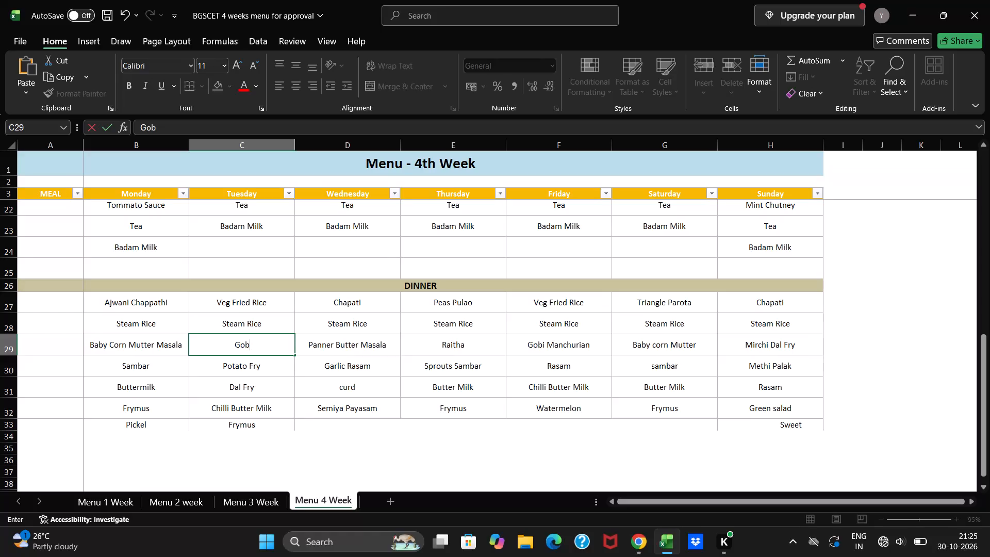
type("i Mancgy")
key("BackSpace")
key("BackSpace")
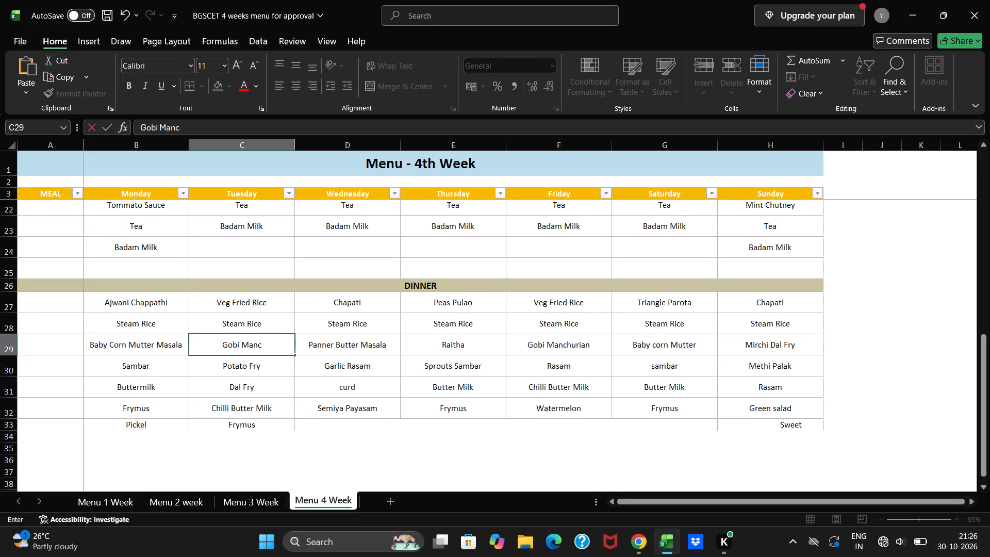
type("hurty")
key("BackSpace")
key("BackSpace")
key("i")
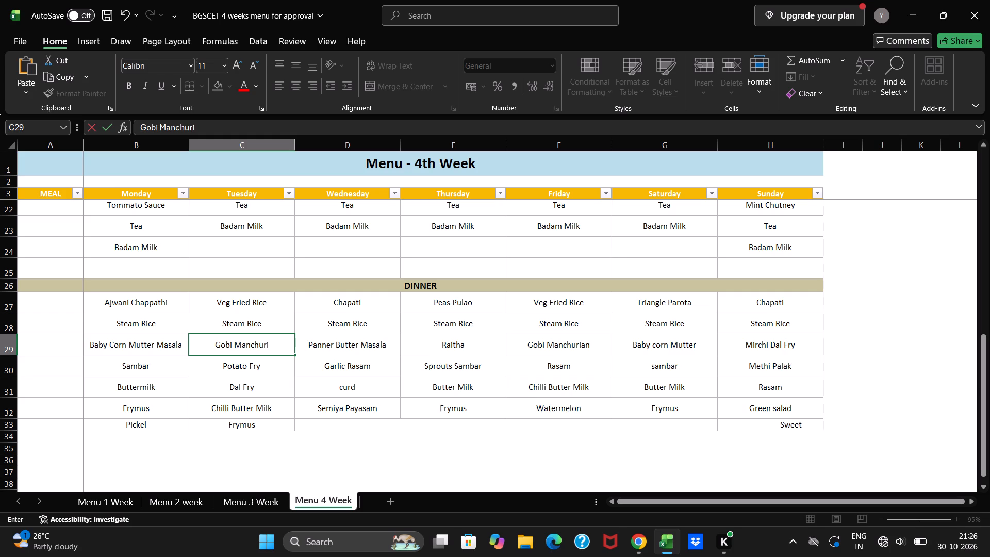
key("space")
type("Curry")
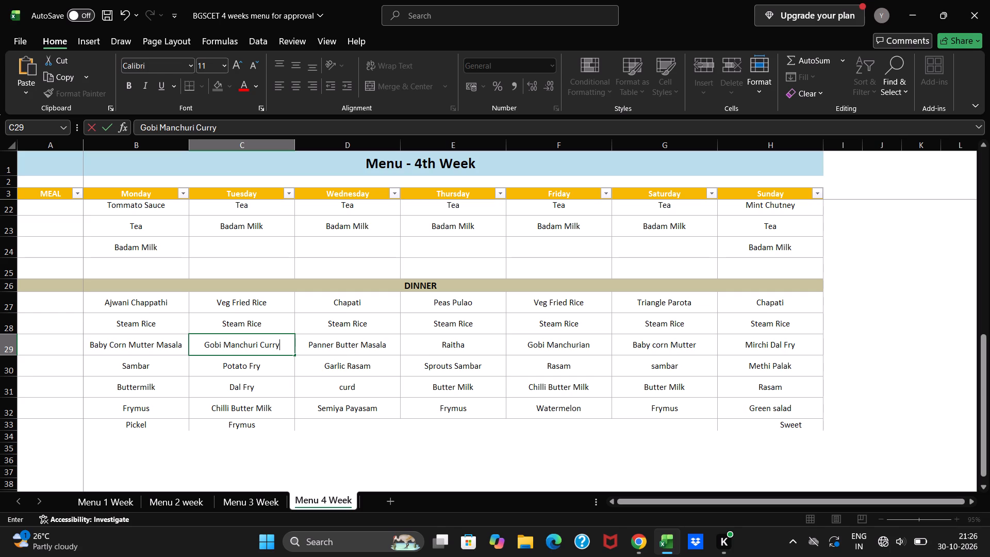
Replace Tuesday's dinner entry in cell C30 with "Chilli Butter Milk".
left_click(270, 360)
key("BackSpace")
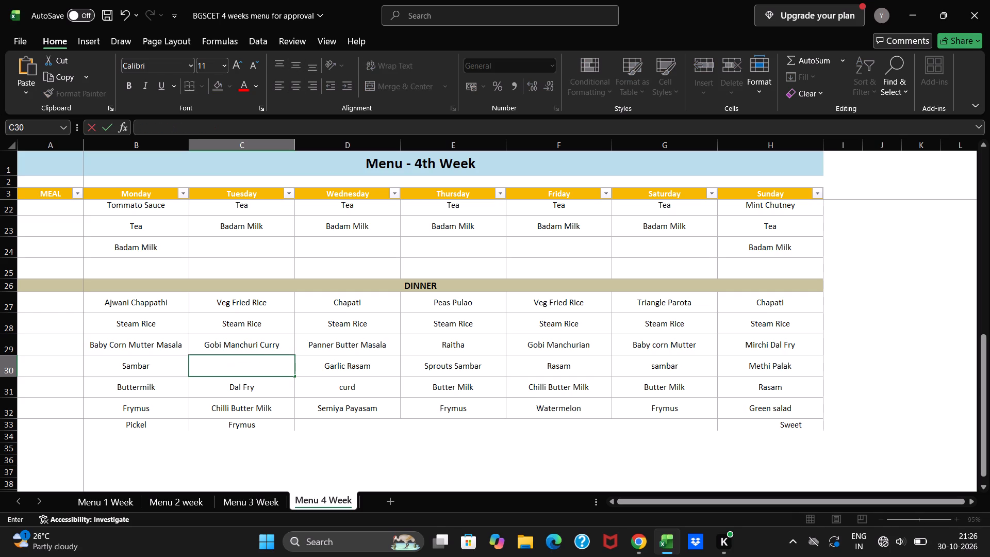
type("Cj")
key("BackSpace")
type("hilli")
key("space")
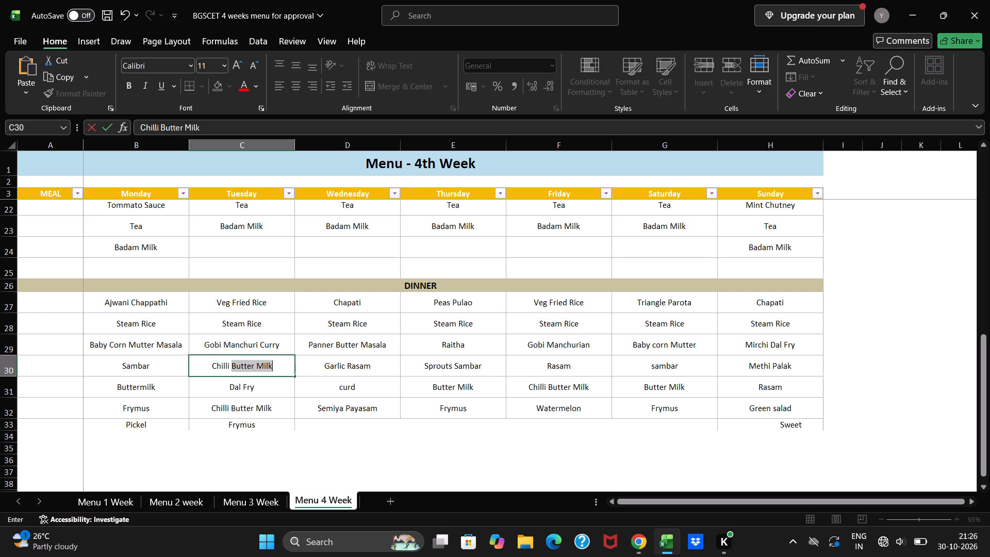
left_click(271, 367)
Replace Tuesday's dinner entry in cell C31 with "Wheat Payasam".
left_click(267, 388)
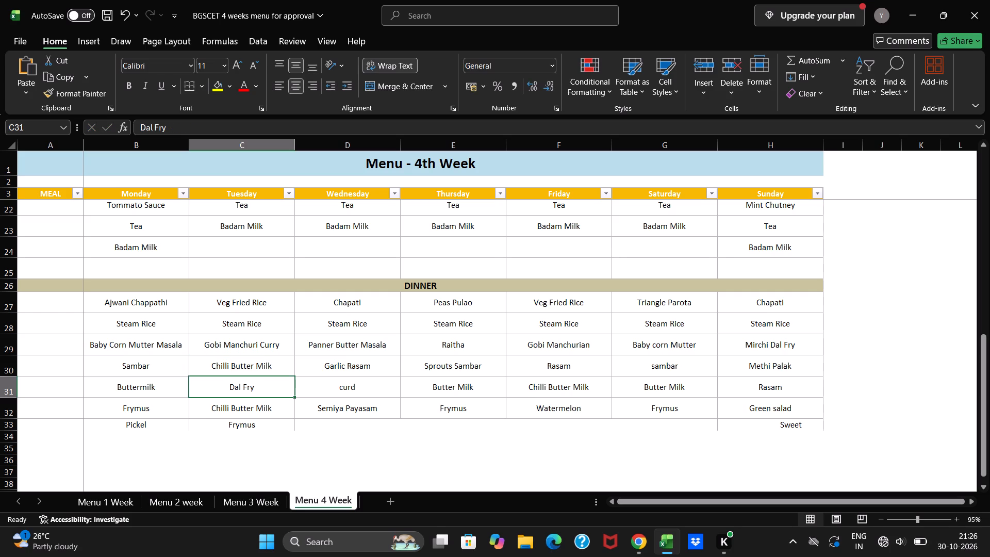
key("BackSpace")
type("He")
key("BackSpace")
key("BackSpace")
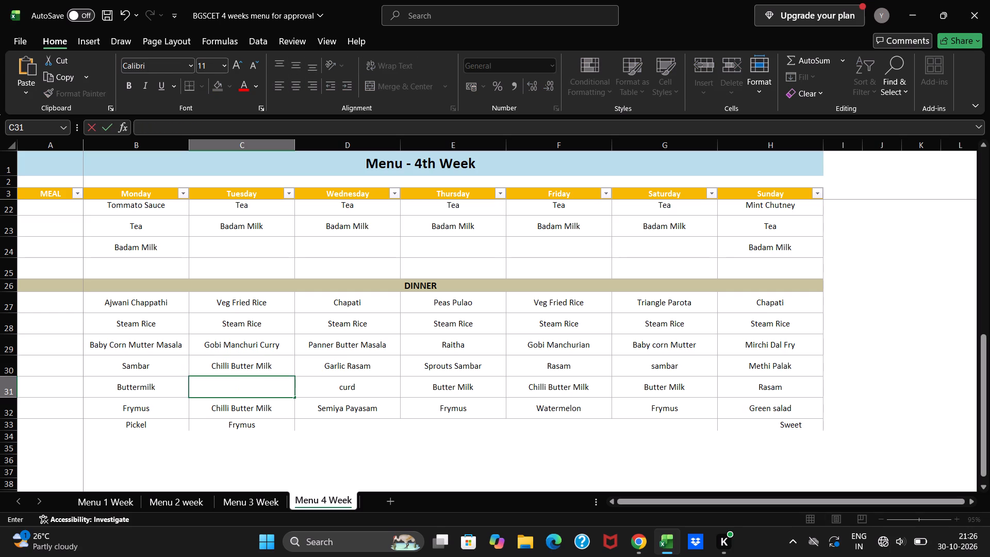
type("Wheat")
key("space")
type("P")
type("ayasa")
key("m")
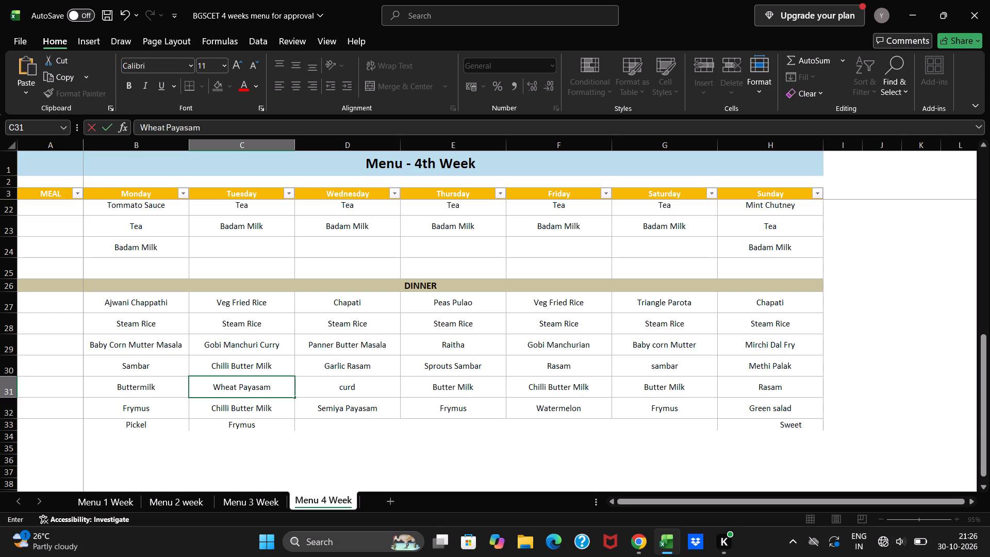
Replace Tuesday's dinner entry in cell C32 with "Pepper Rasam".
left_click(272, 413)
key("BackSpace")
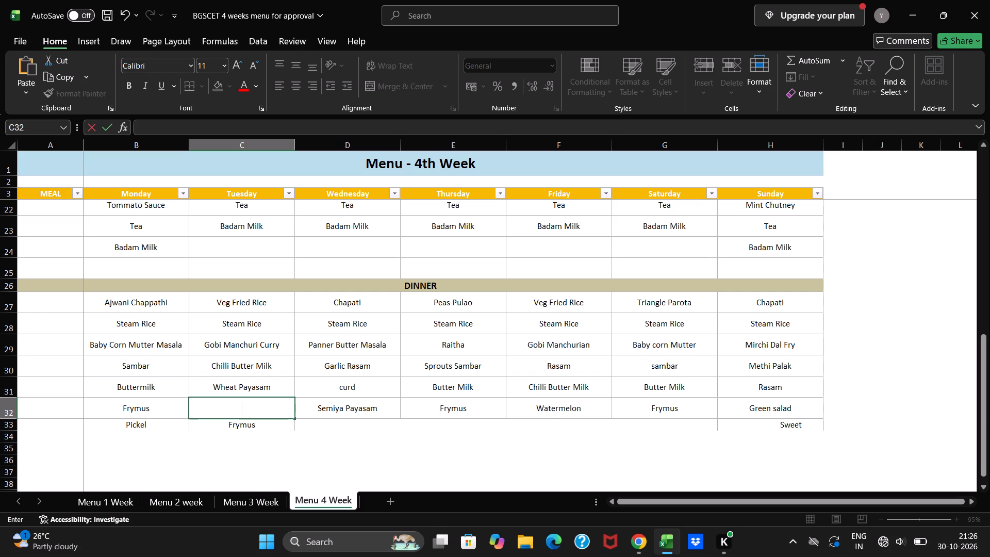
type("Pepper")
key("space")
type("Rasam")
left_click(253, 449)
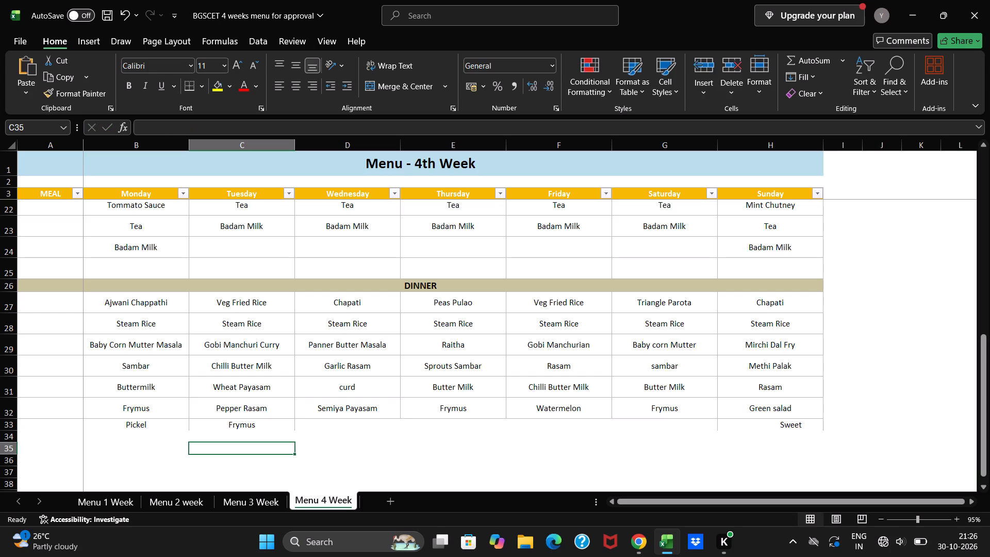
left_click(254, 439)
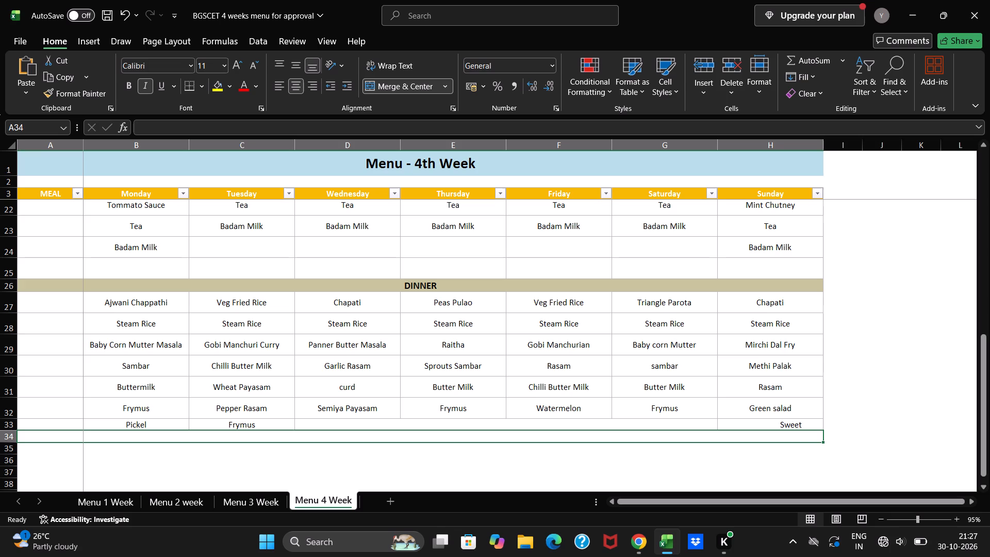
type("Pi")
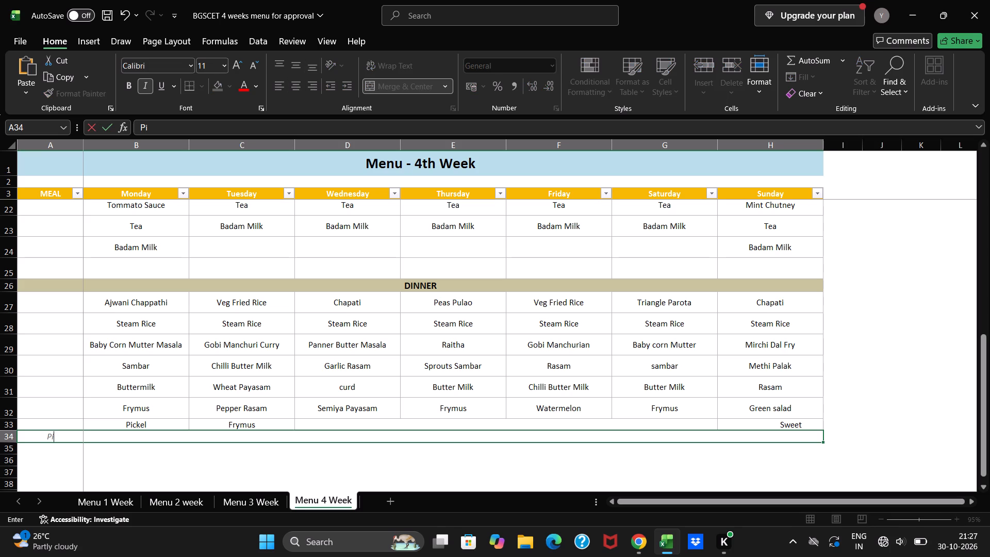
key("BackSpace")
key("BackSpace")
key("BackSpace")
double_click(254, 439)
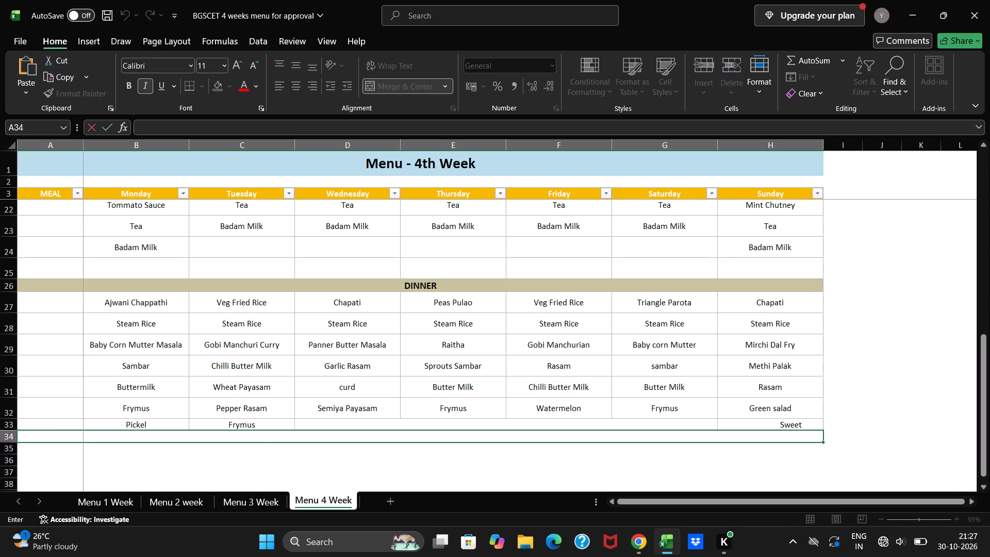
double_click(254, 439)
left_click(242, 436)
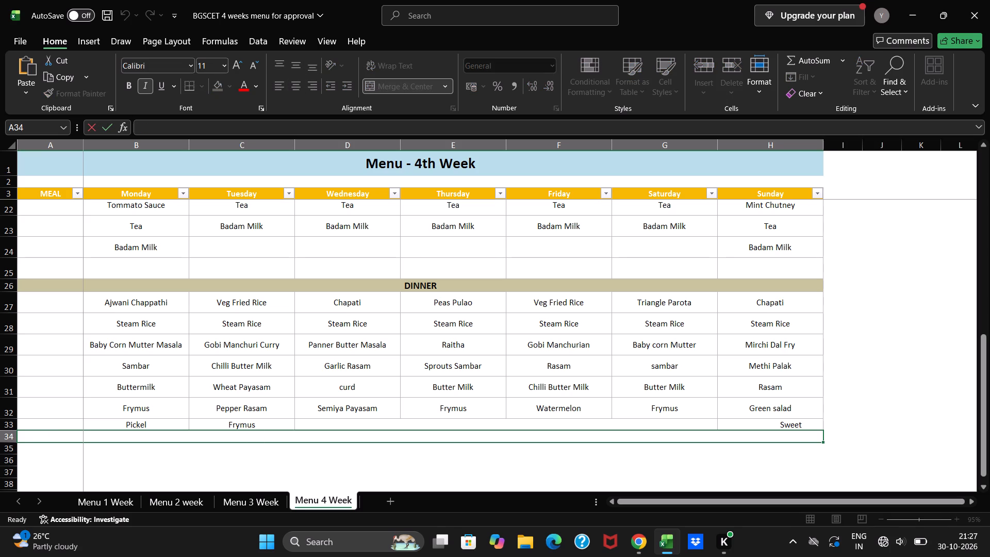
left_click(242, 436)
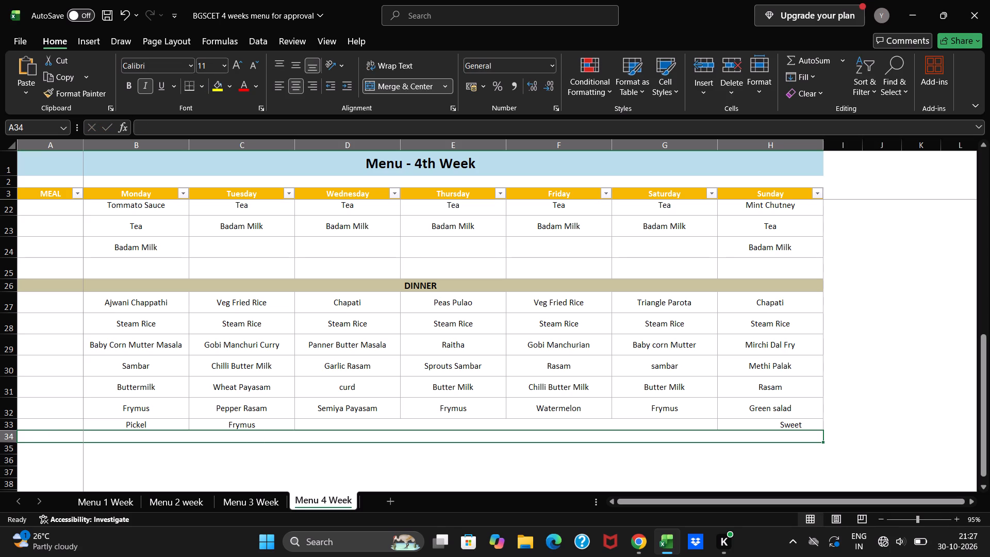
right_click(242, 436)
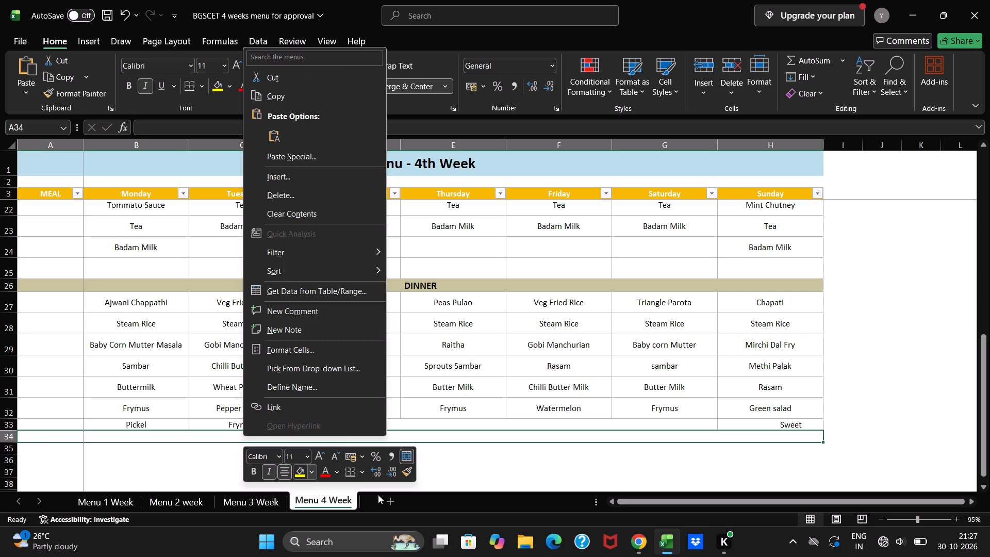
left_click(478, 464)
Enter "Pickel" in the merged row 34 below the dinner list.
left_click(243, 437)
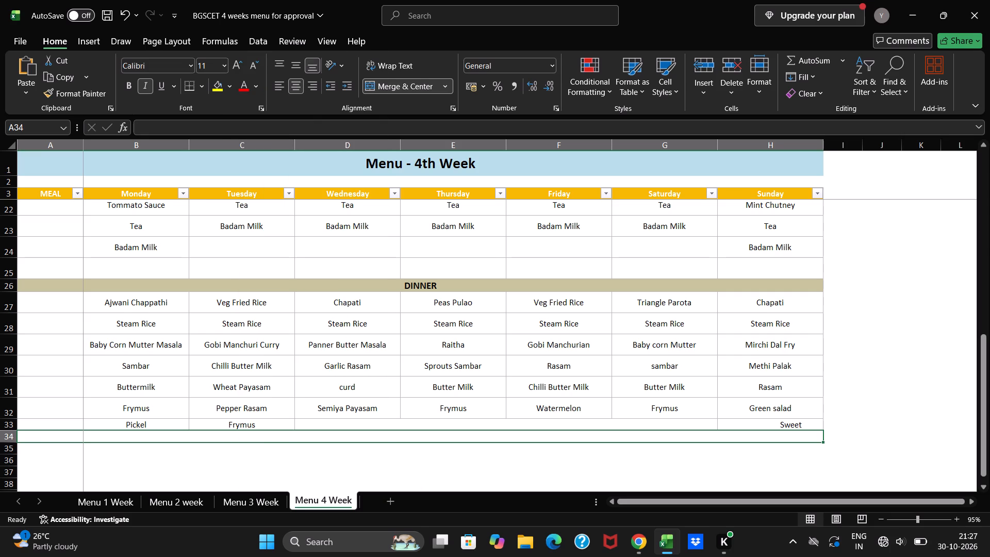
type("Pick")
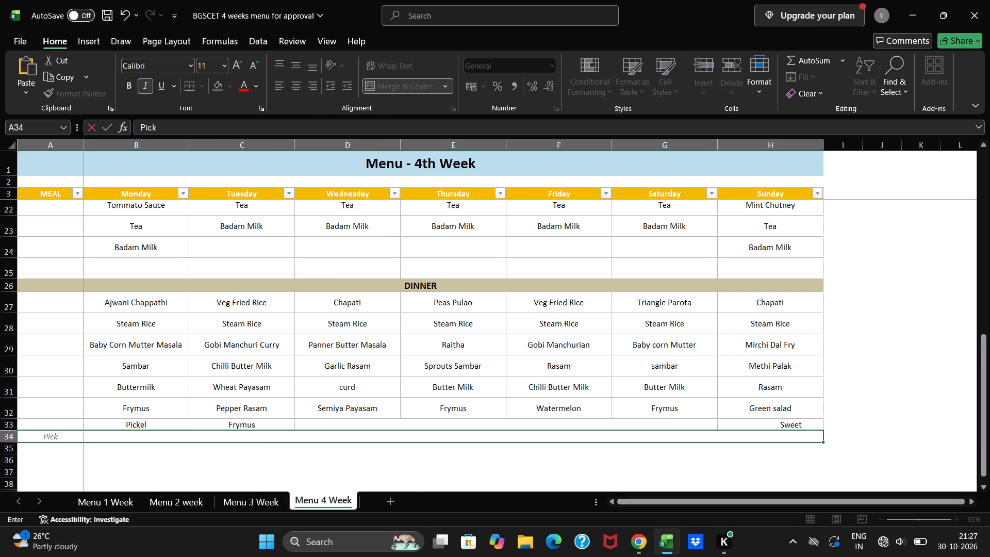
key("e")
key("l")
left_click(36, 434)
key("space")
key("space")
key("space")
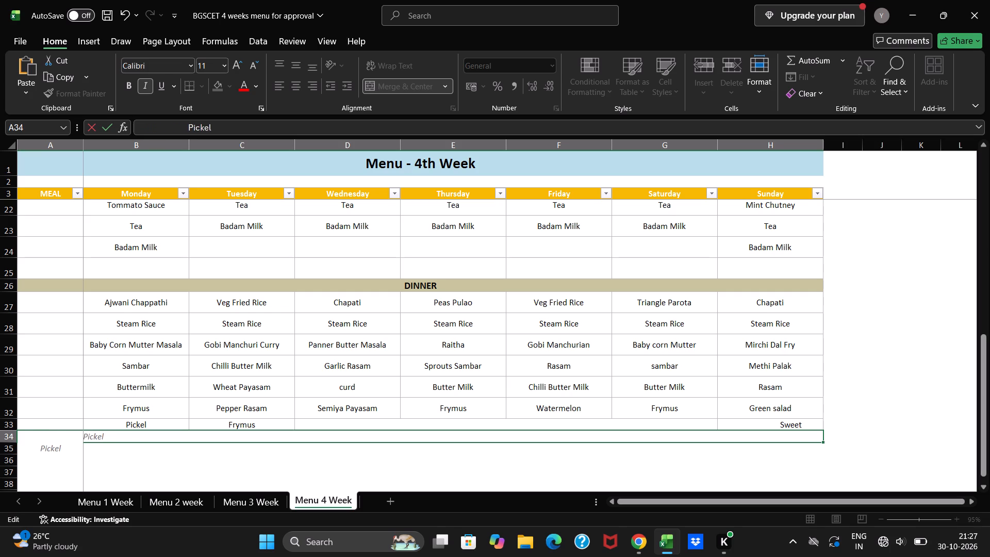
key("space")
key("space")
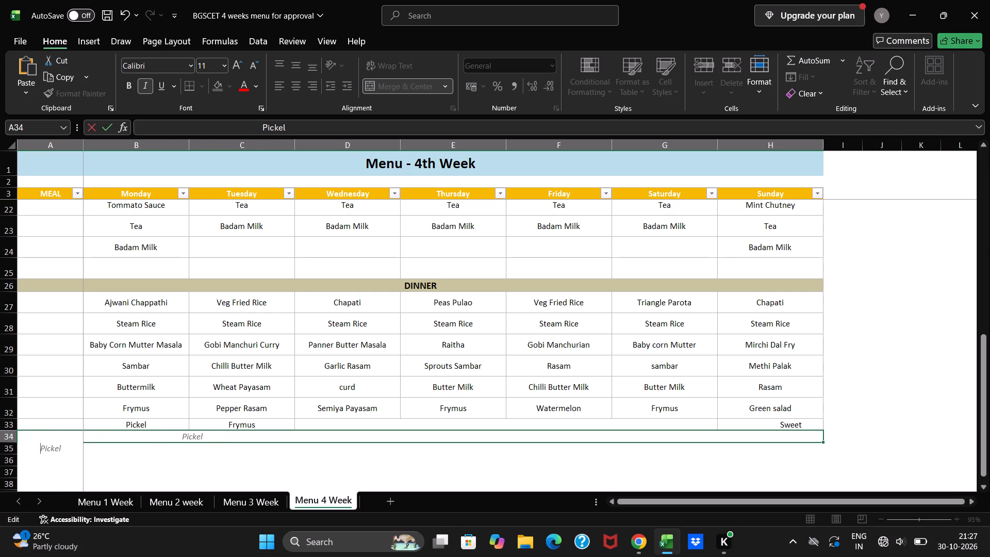
key("space")
key("space")
key("space")
key("space")
key("space")
key("space")
key("space")
key("space")
key("space")
key("space")
key("space")
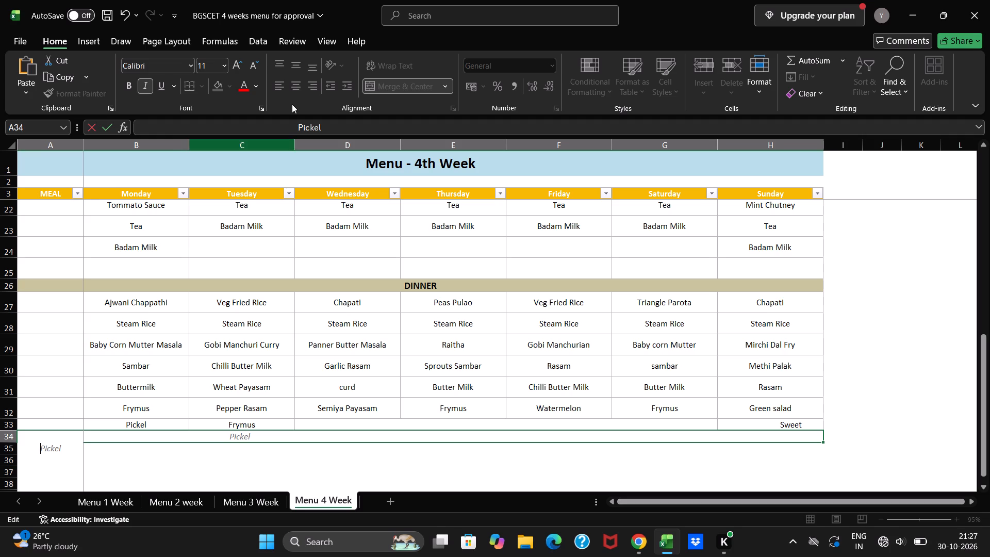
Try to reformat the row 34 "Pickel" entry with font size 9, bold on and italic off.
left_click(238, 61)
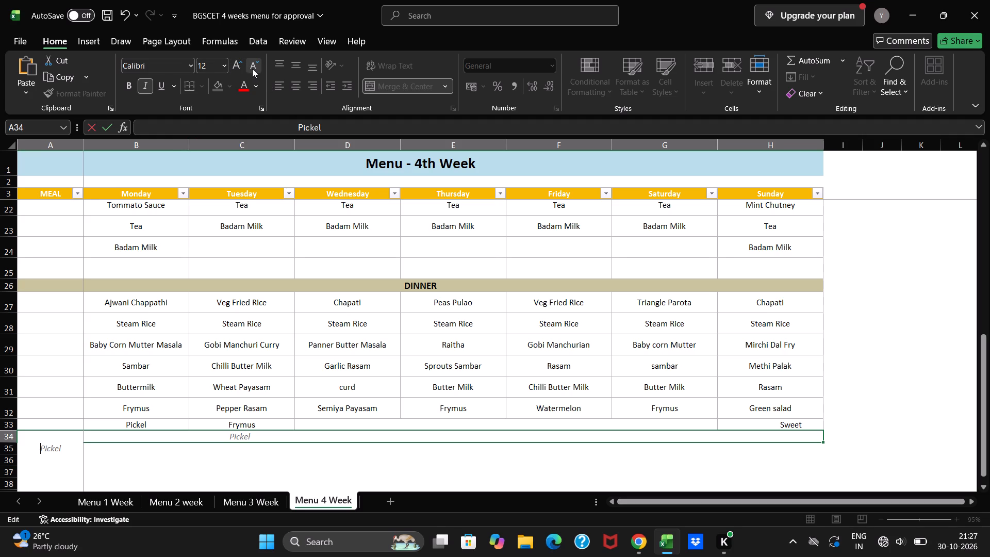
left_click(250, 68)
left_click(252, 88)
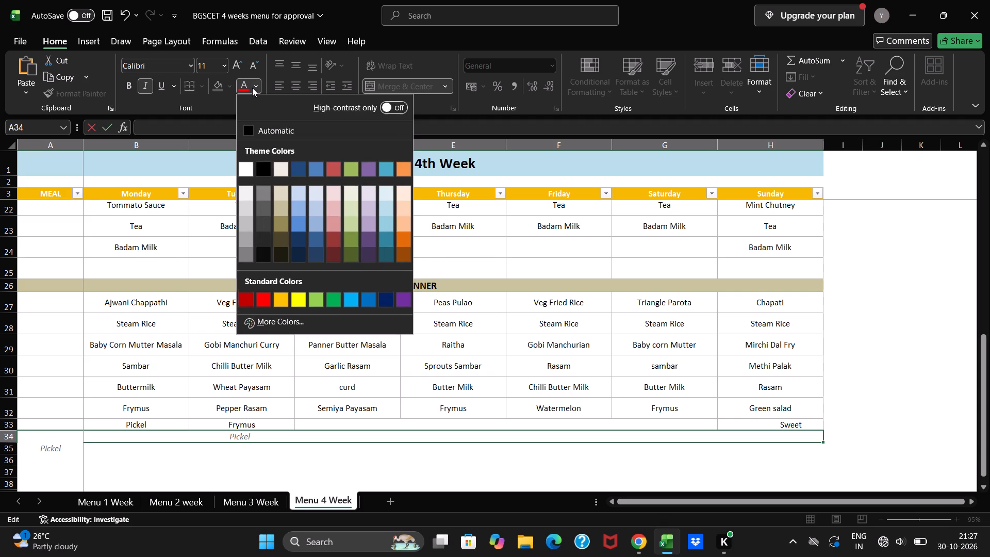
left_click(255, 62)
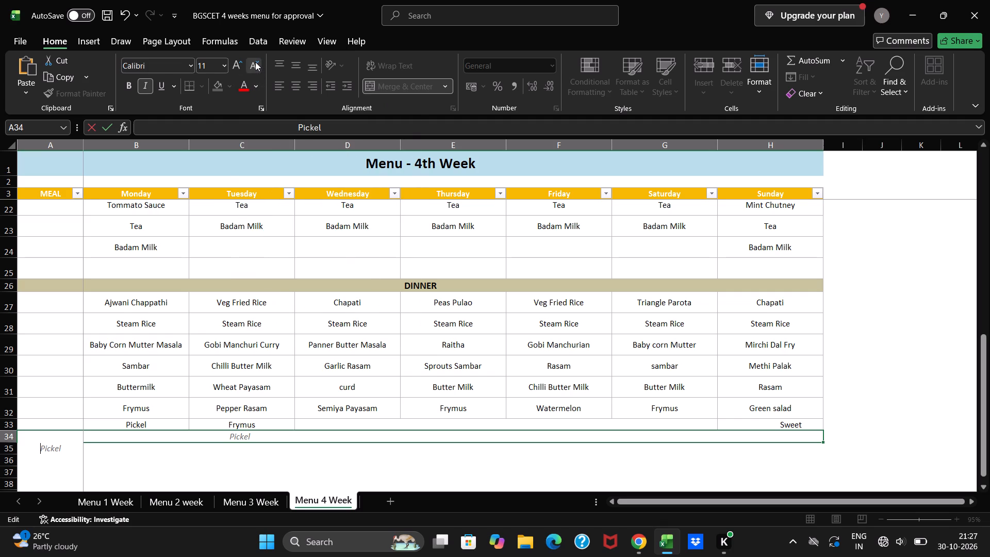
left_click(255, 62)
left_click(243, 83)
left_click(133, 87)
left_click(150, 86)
Clear the "Pickel" entry from the merged row 34 below the dinner list.
key("BackSpace")
key("BackSpace")
key("BackSpace")
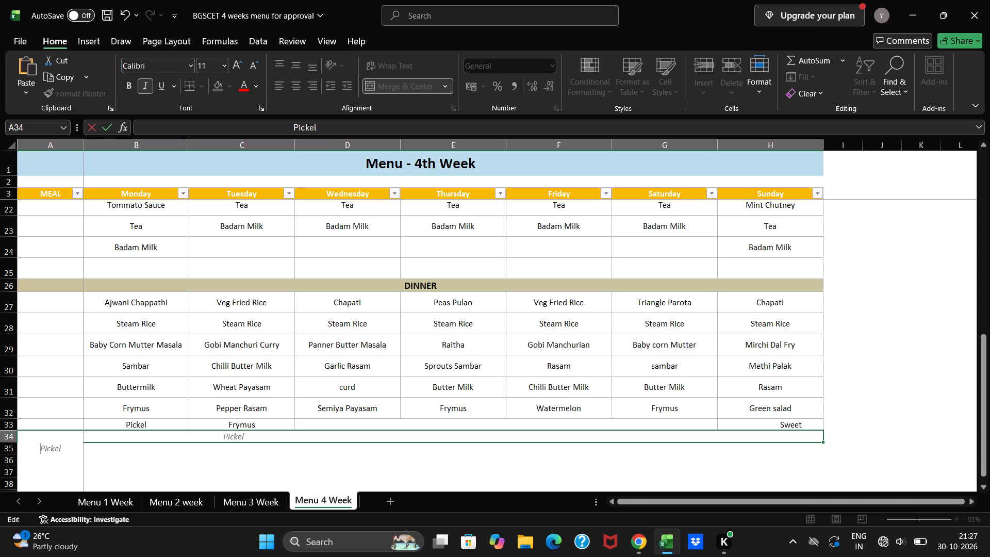
left_click(301, 440)
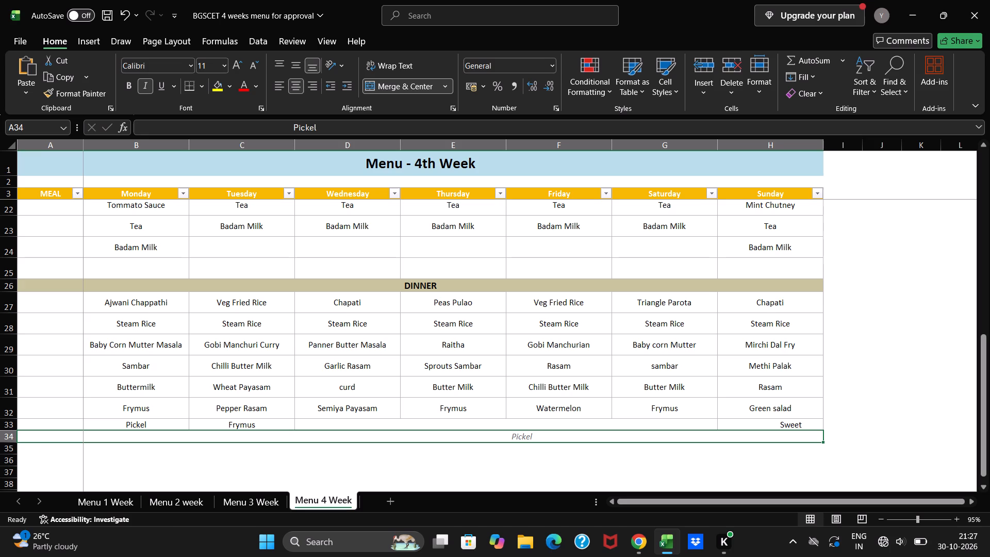
key("BackSpace")
key("BackSpace")
key("BackSpace")
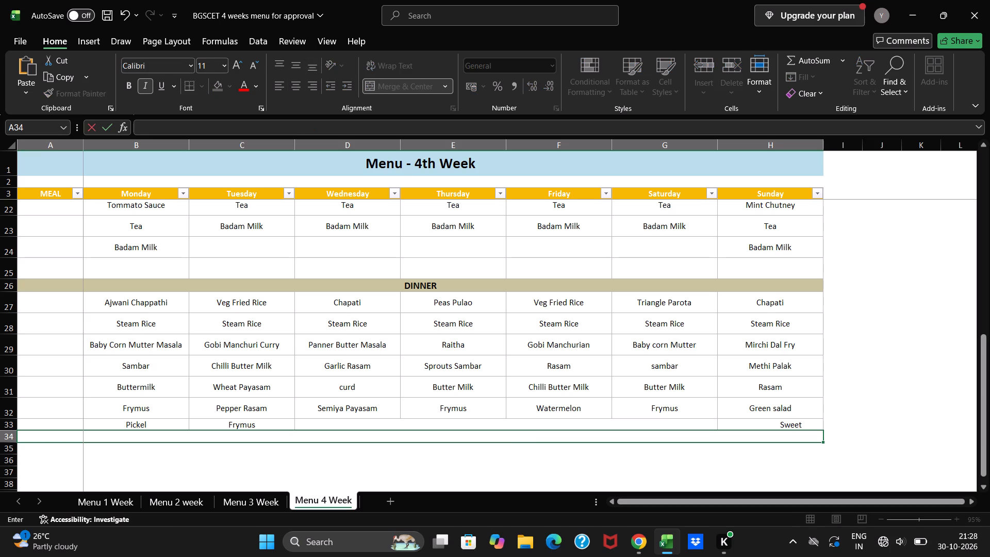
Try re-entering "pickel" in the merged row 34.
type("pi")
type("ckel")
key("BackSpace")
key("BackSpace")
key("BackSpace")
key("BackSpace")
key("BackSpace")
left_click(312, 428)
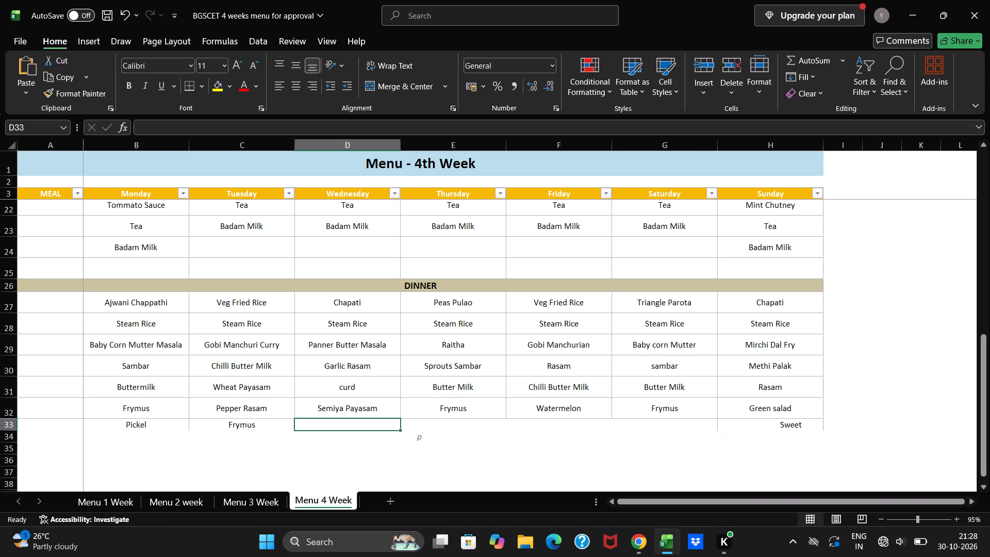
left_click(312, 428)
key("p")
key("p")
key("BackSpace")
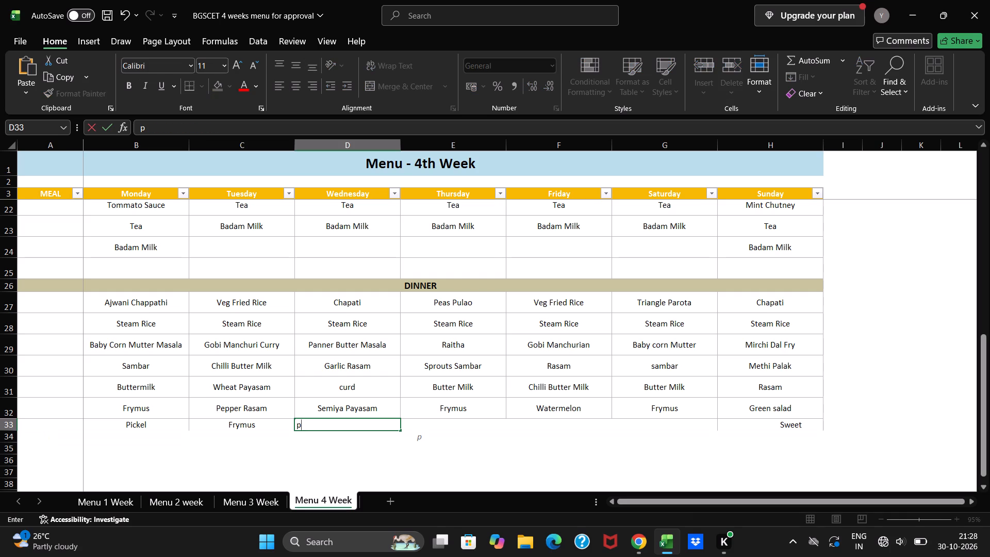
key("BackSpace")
Clear the leftover "p" from the merged row 34.
left_click(255, 441)
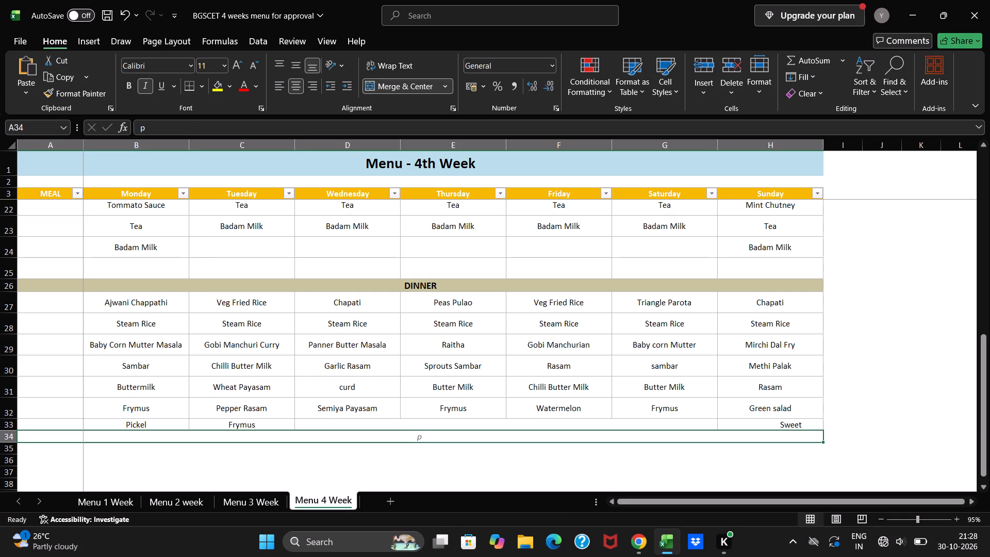
left_click(127, 439)
key("b")
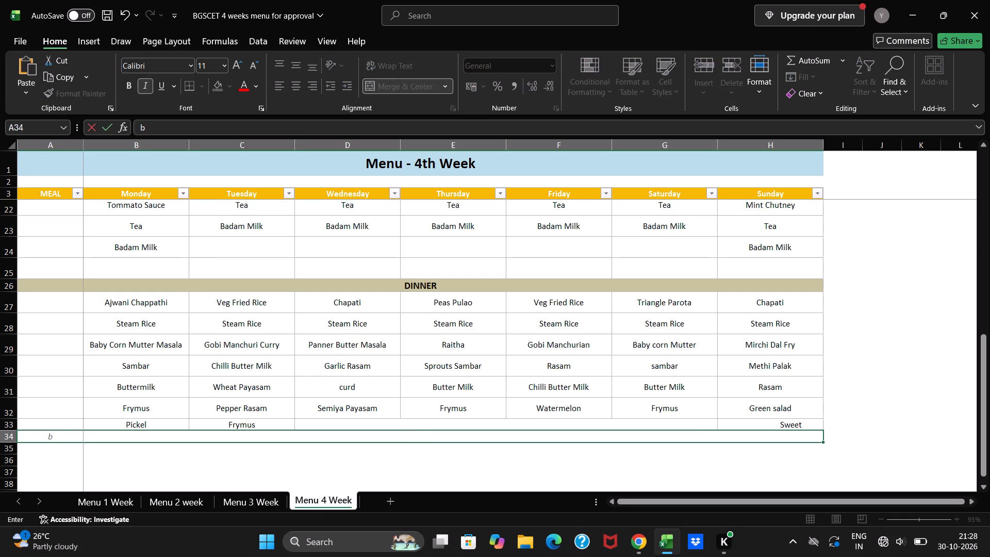
key("BackSpace")
key("BackSpace")
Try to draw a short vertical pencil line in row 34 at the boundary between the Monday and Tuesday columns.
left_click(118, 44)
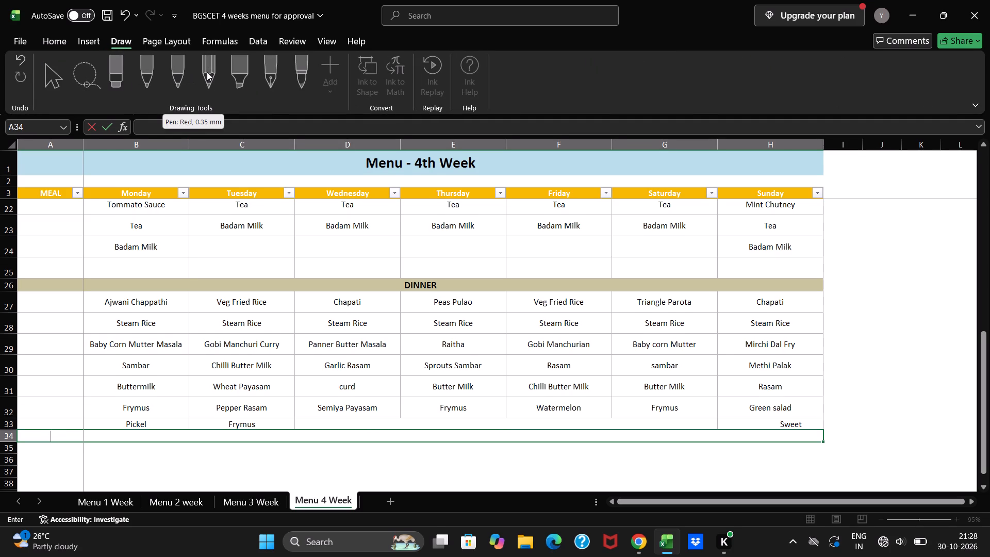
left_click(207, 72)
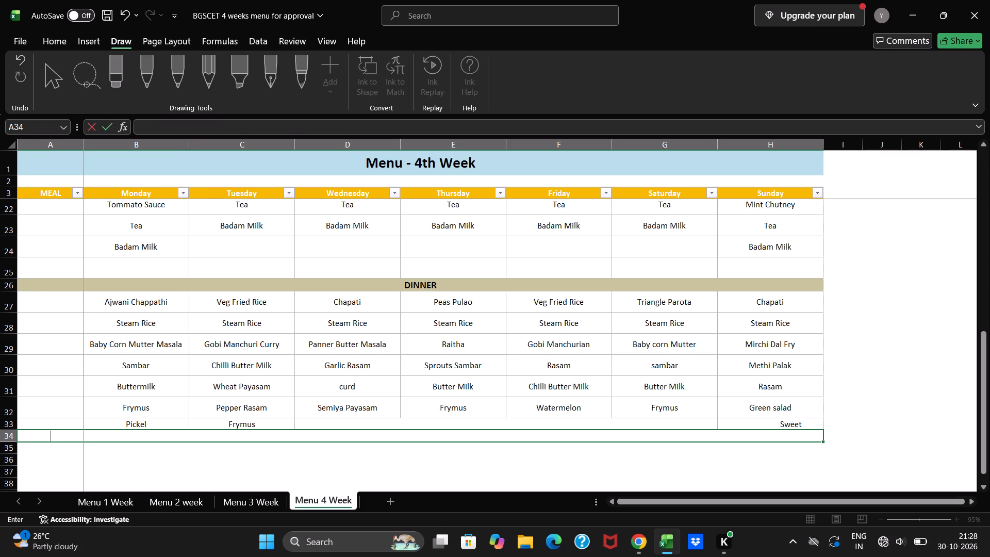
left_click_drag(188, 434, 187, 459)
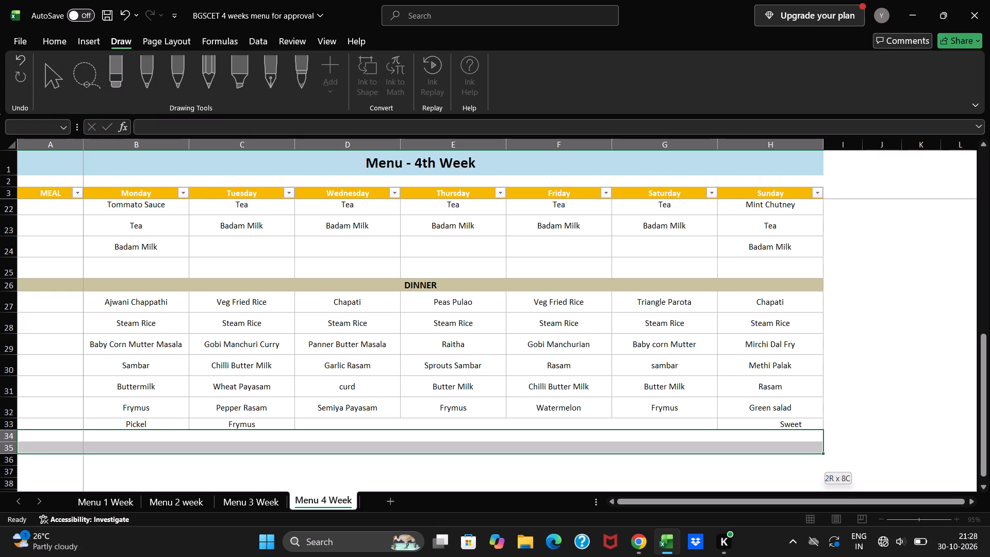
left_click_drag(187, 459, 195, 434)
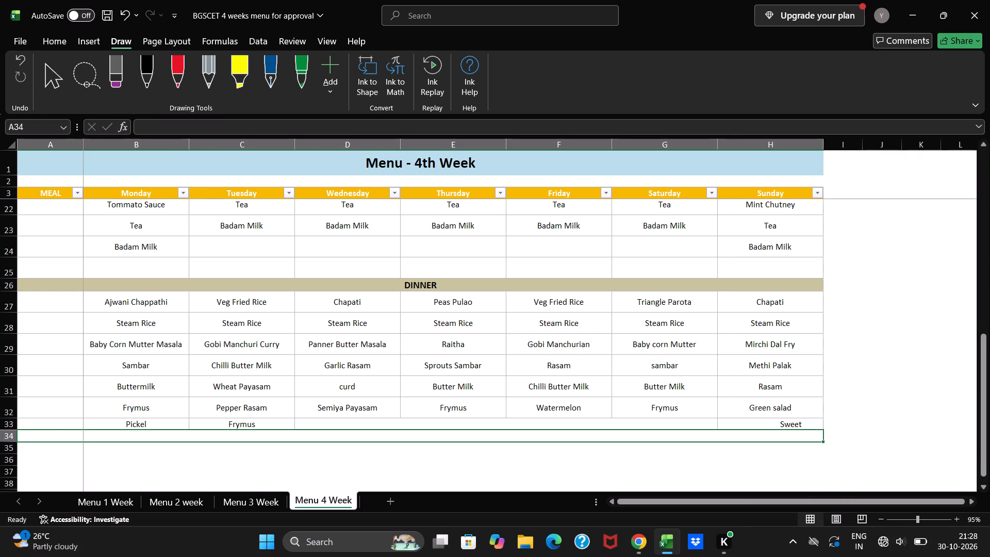
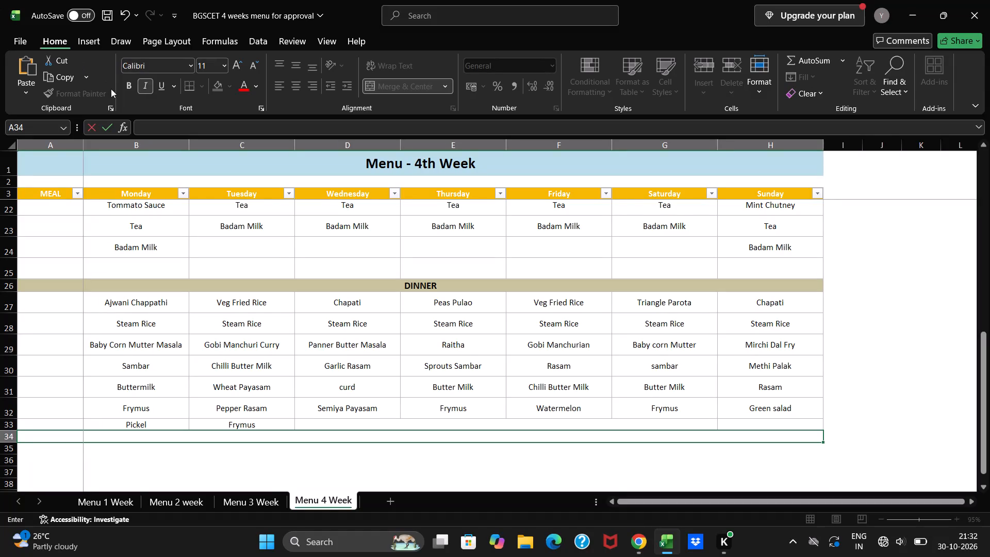
Replace Wednesday's first dinner item in cell D27 with "Chapathi".
left_click(371, 305)
key("BackSpace")
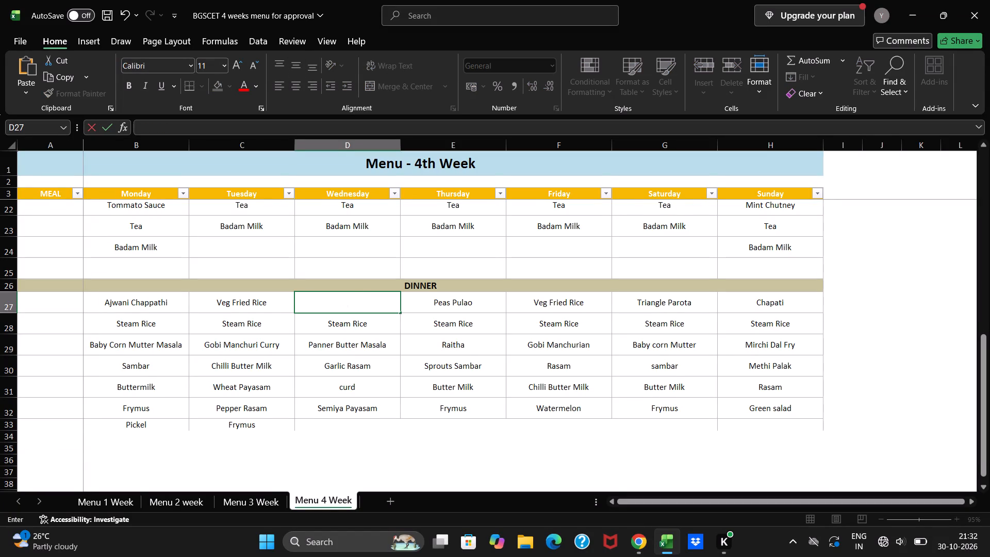
type("ch")
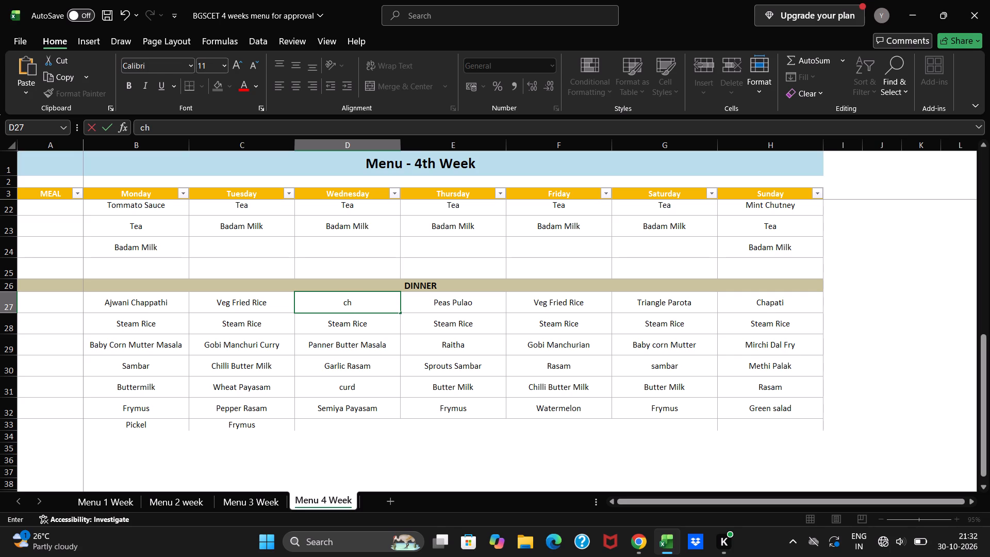
key("BackSpace")
key("BackSpace")
type("Chap")
type("atgu")
key("BackSpace")
key("BackSpace")
type("hi")
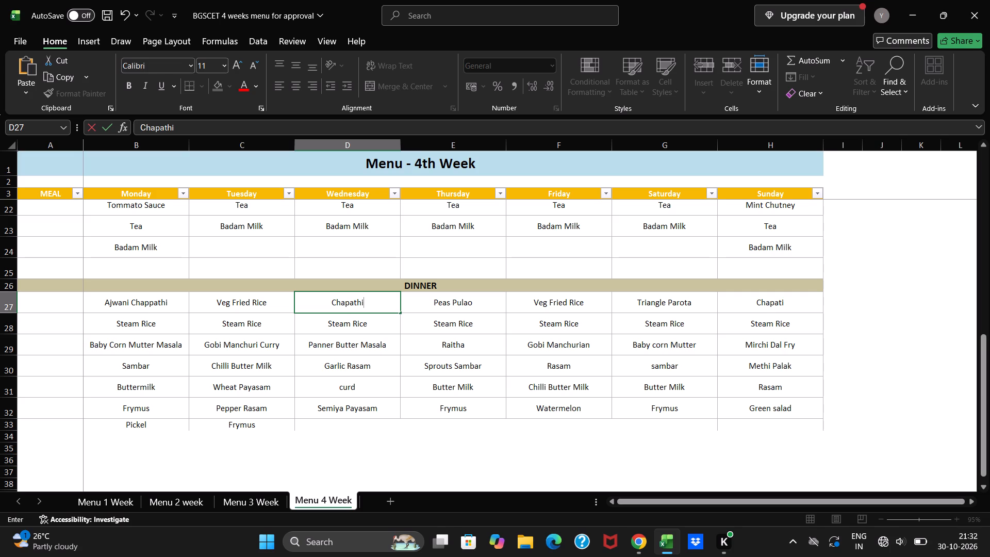
Replace Wednesday's dinner curry in cell D29 with "Mushrooom Peas Curry".
left_click(385, 344)
key("BackSpace")
key("BackSpace")
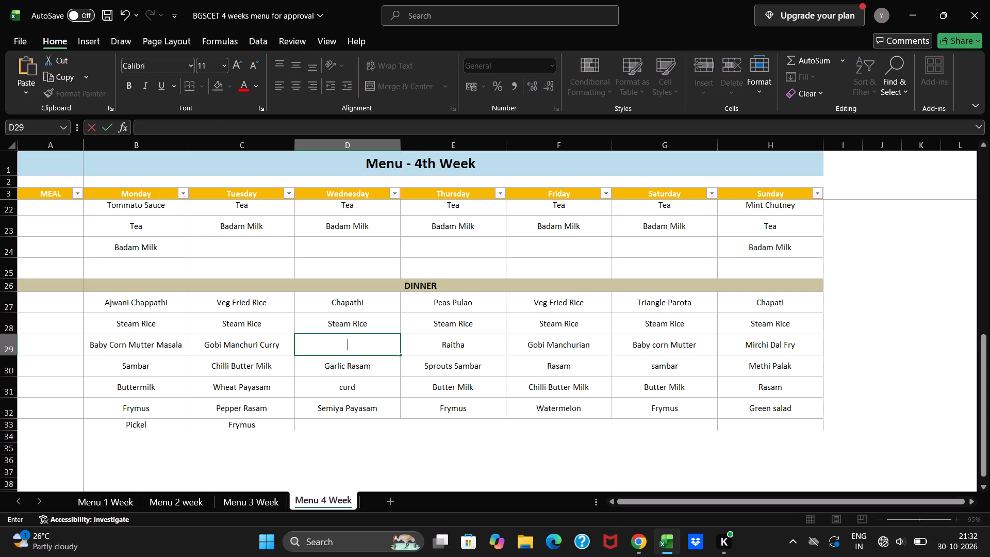
key("BackSpace")
key("BackSpace")
left_click(385, 344)
key("shift+m")
key("u")
key("BackSpace")
type("Mu")
type("shrooom")
key("space")
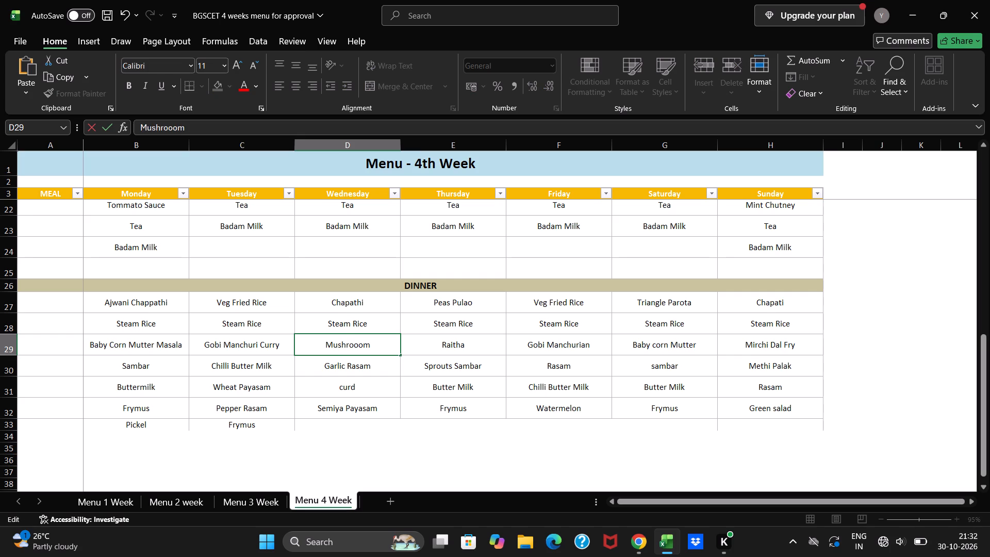
key("o")
key("BackSpace")
key("shift+p")
type("eas")
key("space")
type("Curry")
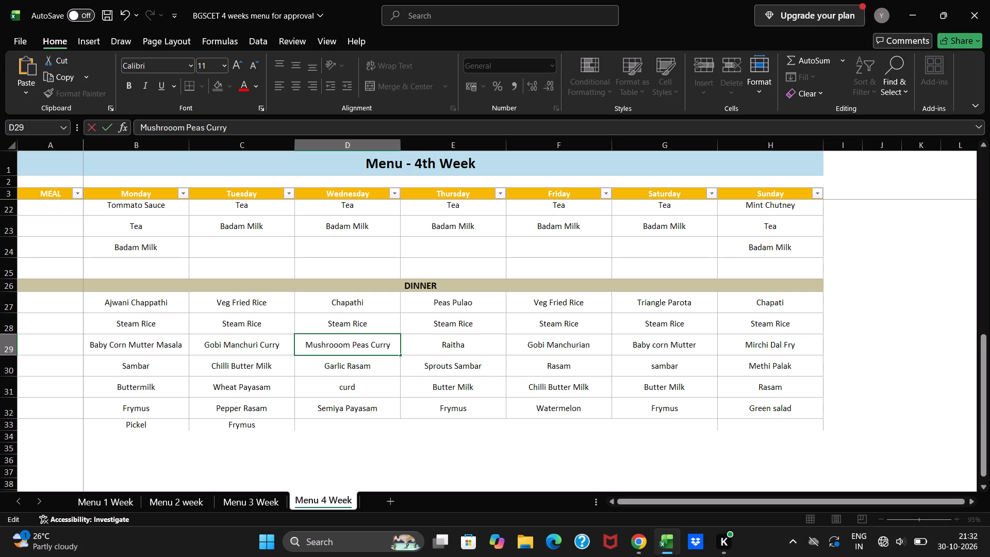
Replace Wednesday's dinner item in cell D30 with "Sprouts Sambar".
left_click(379, 366)
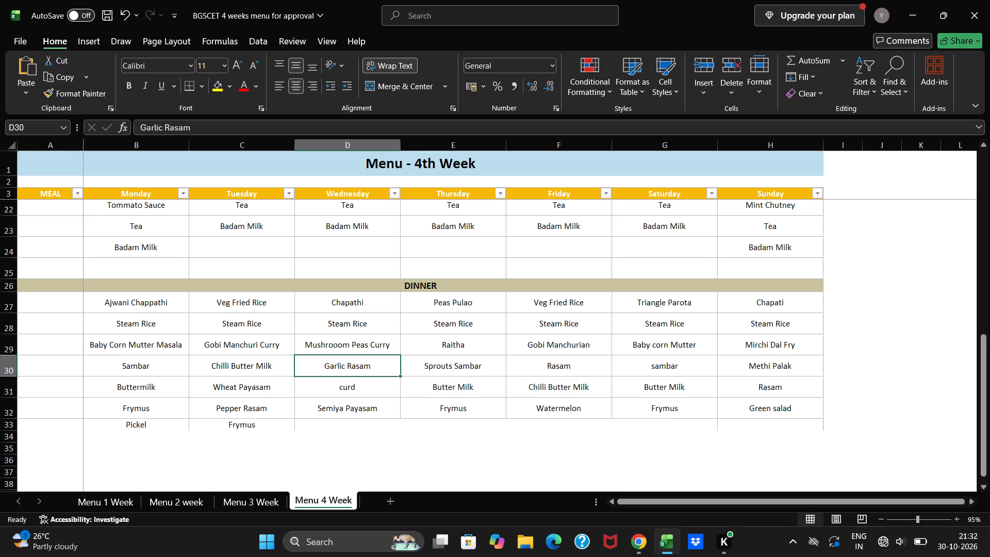
key("BackSpace")
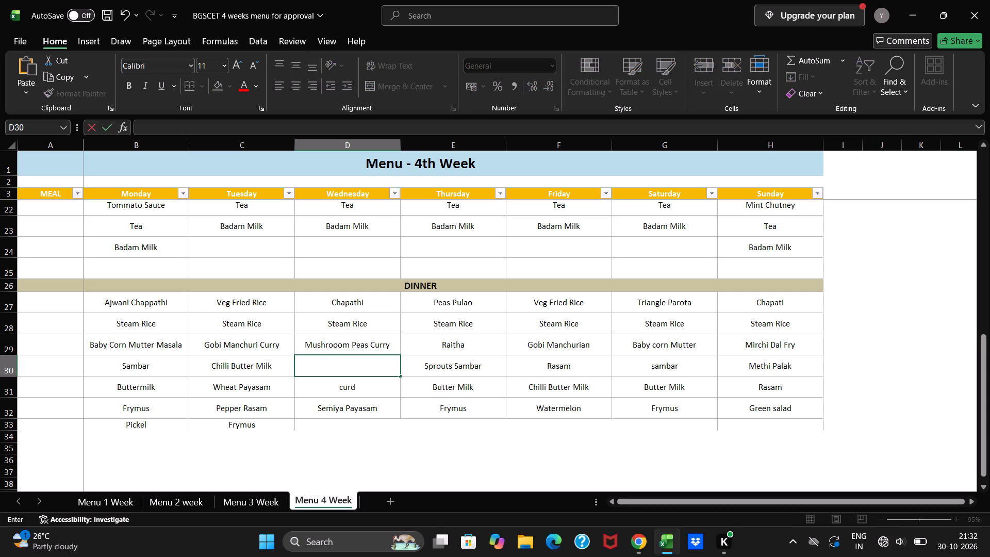
type("Sp")
type("routs")
key("space")
type("Sambar")
Replace Wednesday's dinner item in cell D31 with "Butter Milk".
left_click(372, 382)
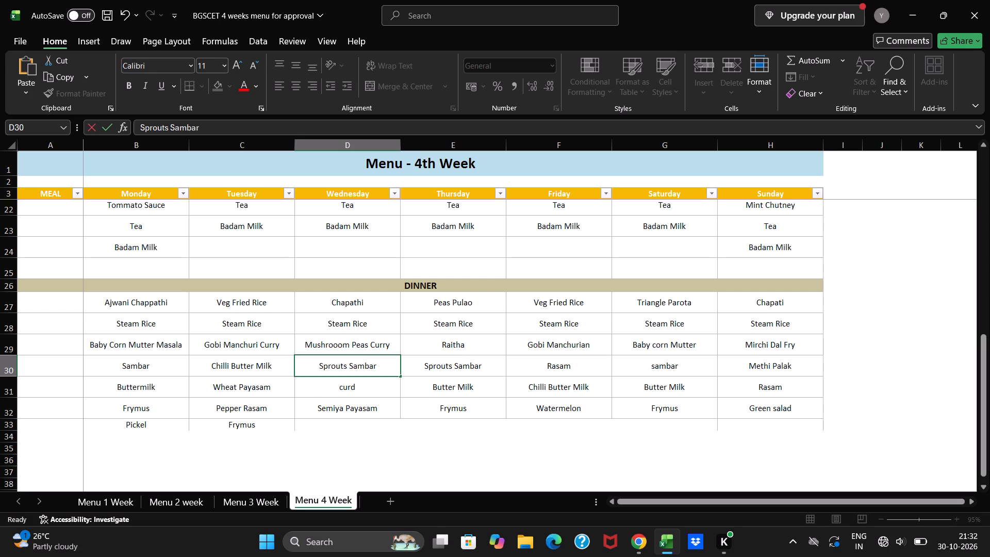
key("BackSpace")
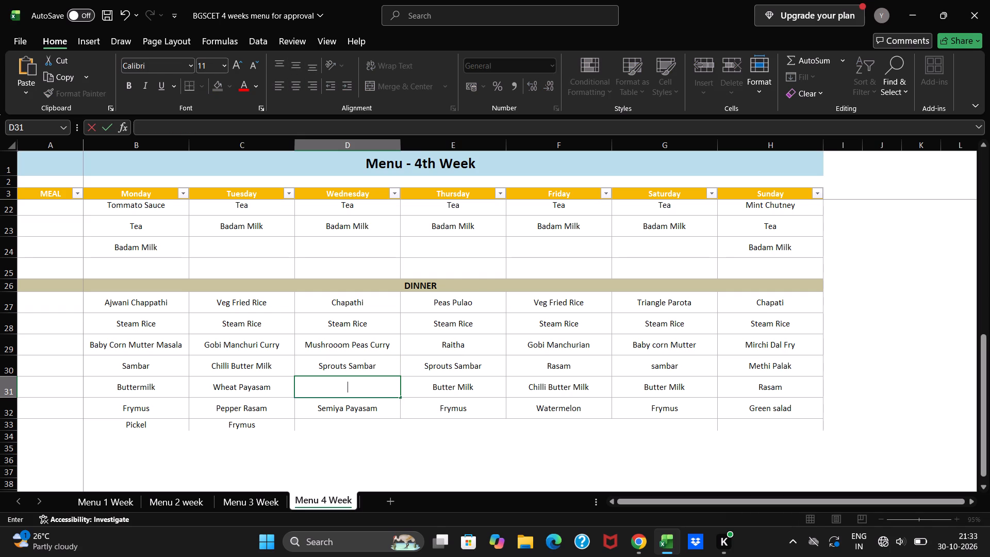
key("shift+b")
type("utter Milk")
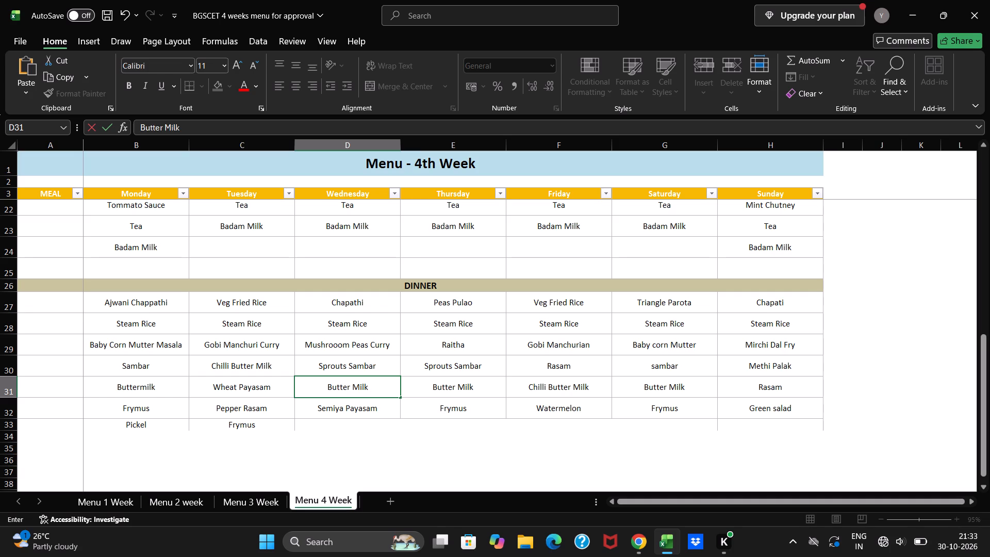
Replace Wednesday's dinner item in cell D32 with "Frymus".
left_click(375, 405)
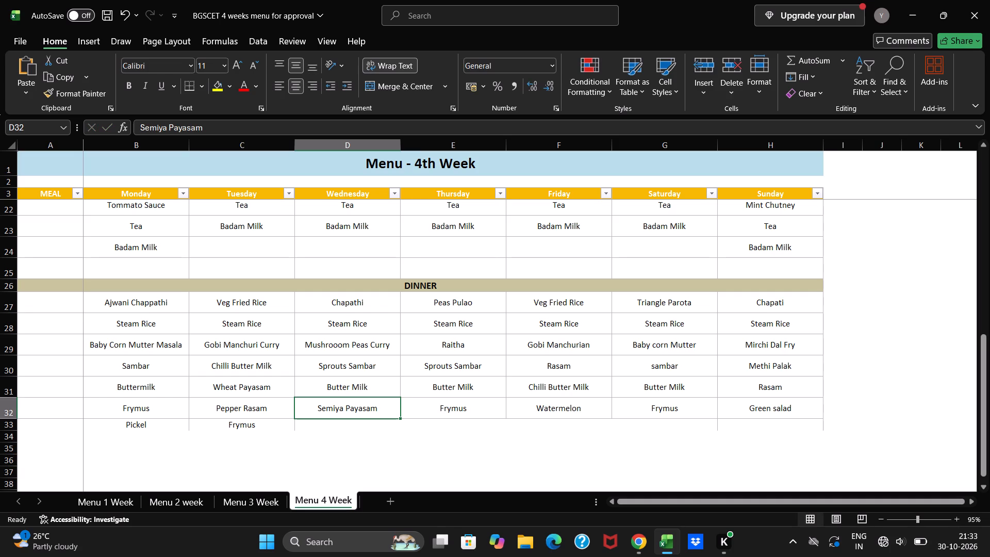
key("BackSpace")
key("BackSpace")
type("Fru")
key("BackSpace")
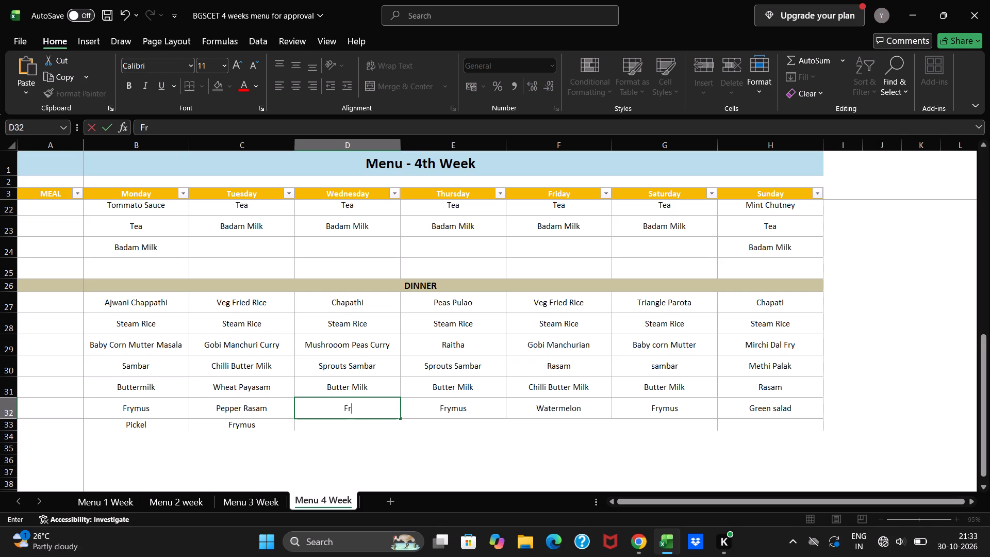
type("ymus")
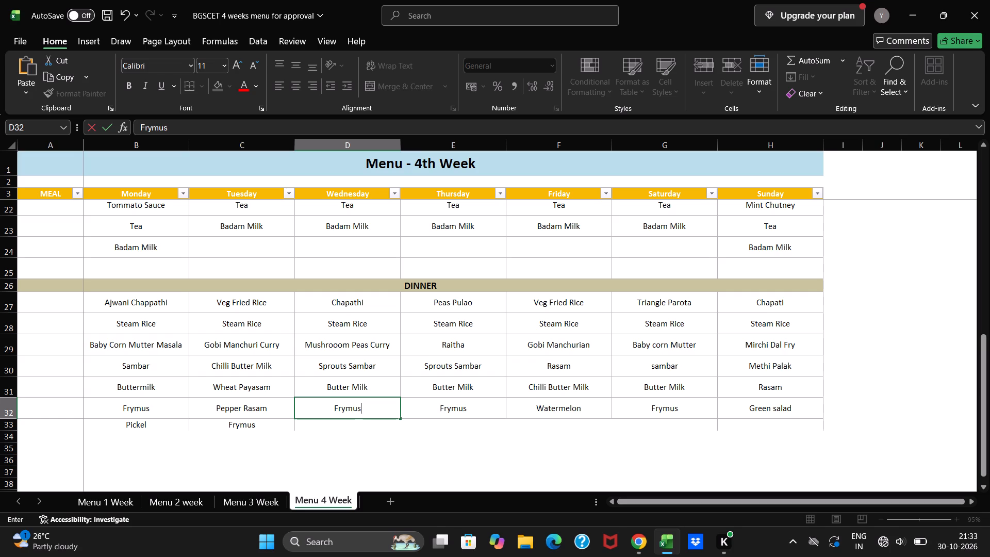
Add "Pickel" to Wednesday's dinner in cell D33, padded with leading spaces to sit near the cell's centre.
left_click(375, 424)
type("pi")
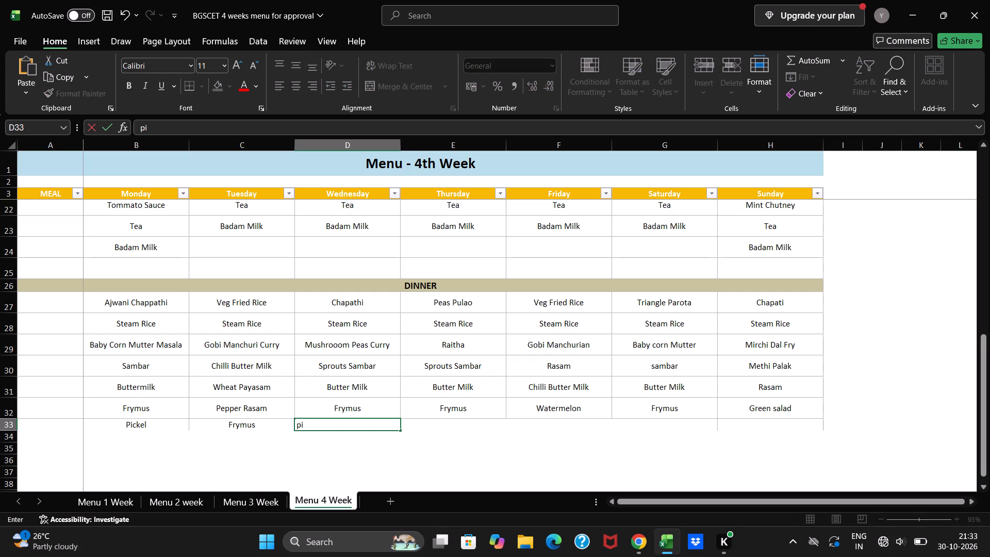
key("BackSpace")
key("BackSpace")
key("space")
key("space")
key("space")
key("space")
key("space")
key("space")
key("space")
key("space")
key("space")
key("space")
key("space")
key("space")
key("space")
key("space")
key("space")
key("space")
key("space")
key("space")
key("space")
key("space")
type("Pickel")
Replace Thursday's first dinner item in cell E27 with "Tomato bath".
left_click(493, 307)
key("BackSpace")
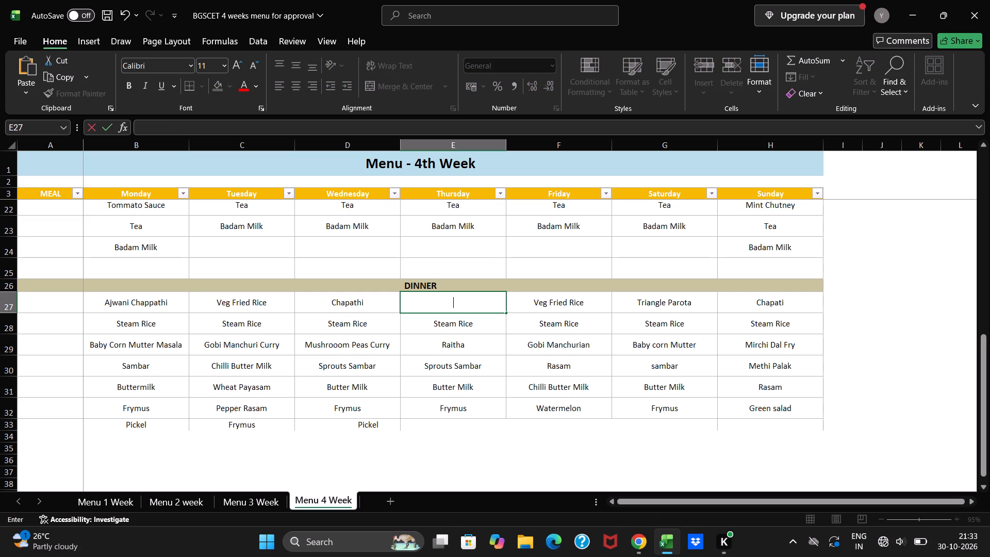
type("Tomat")
key("p")
key("BackSpace")
type("o bath")
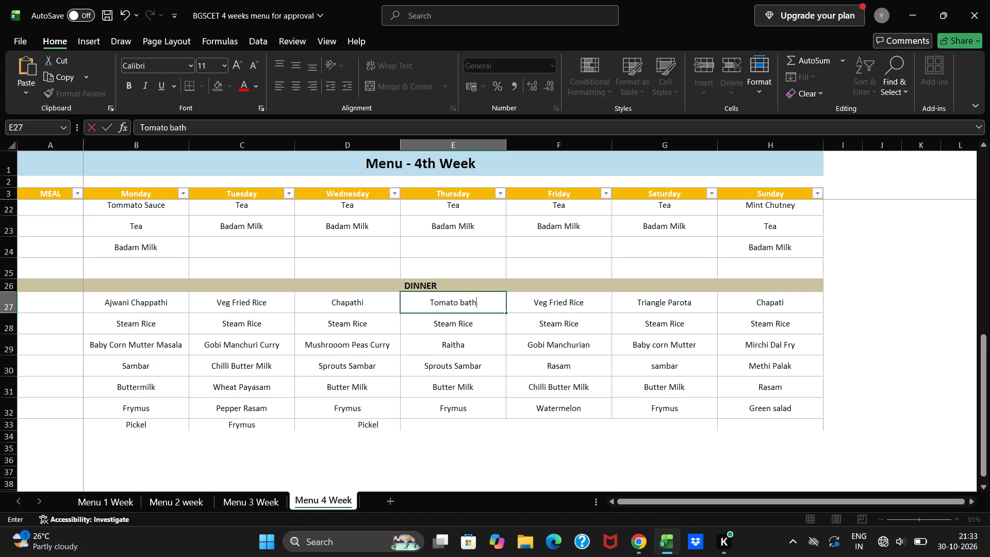
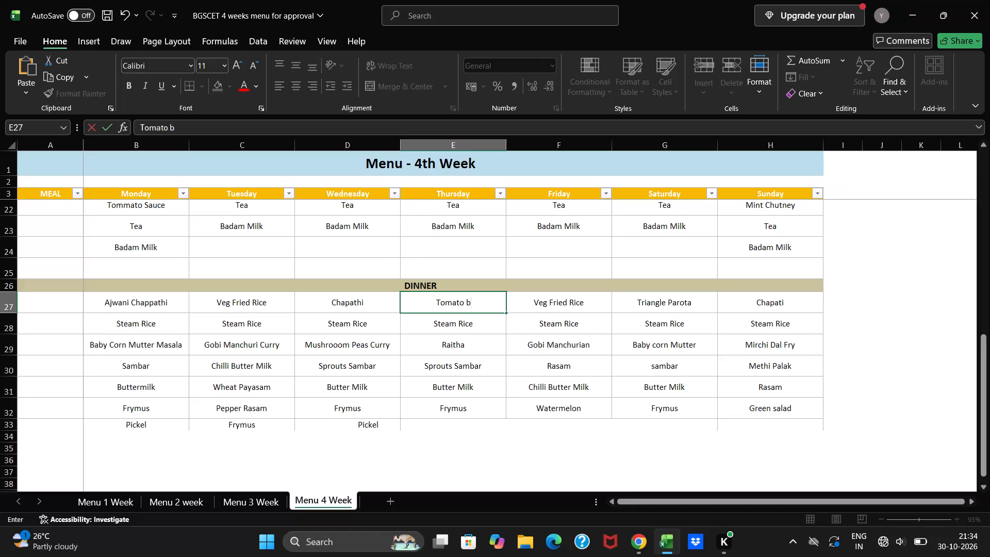
Complete Thursday's first dinner item in cell E27 as "Tomato Bath".
type("Bath")
key("space")
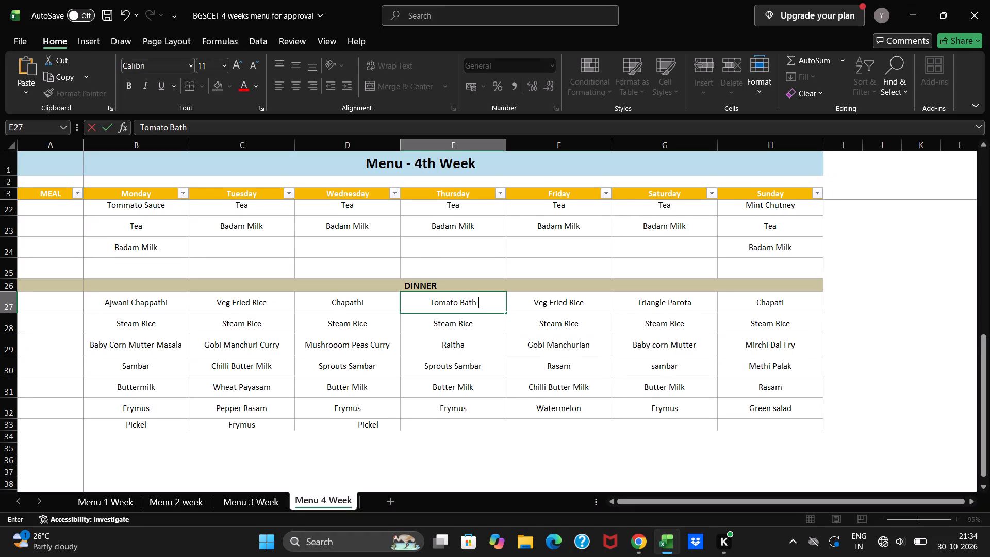
key("BackSpace")
left_click(491, 325)
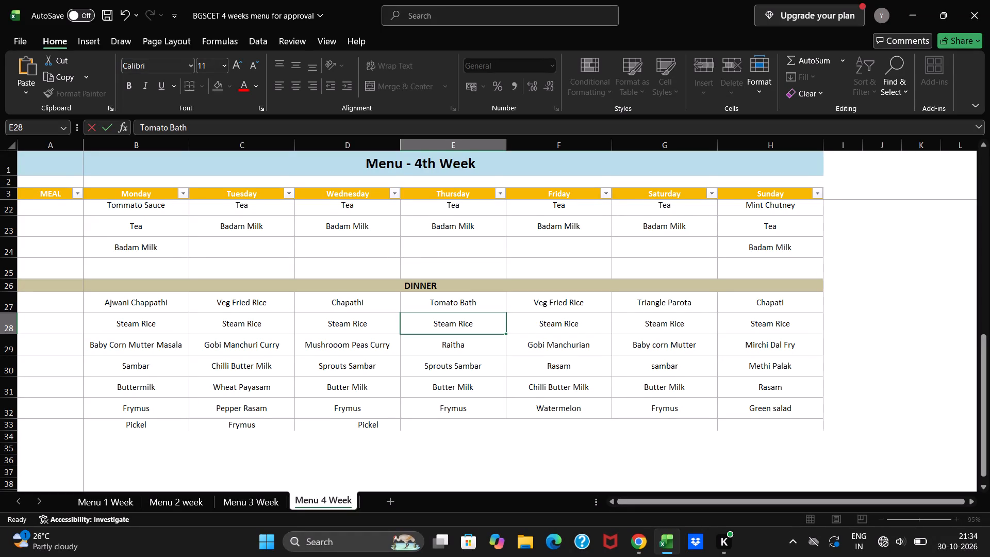
Replace Thursday's dinner item in cell E29 with "Chutney".
left_click(490, 354)
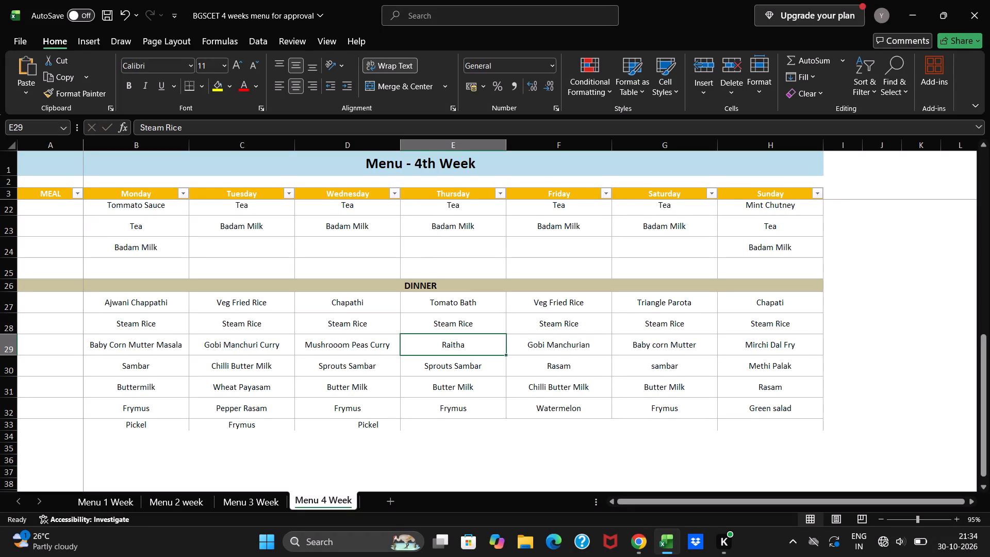
key("BackSpace")
type("Ch")
type("ut")
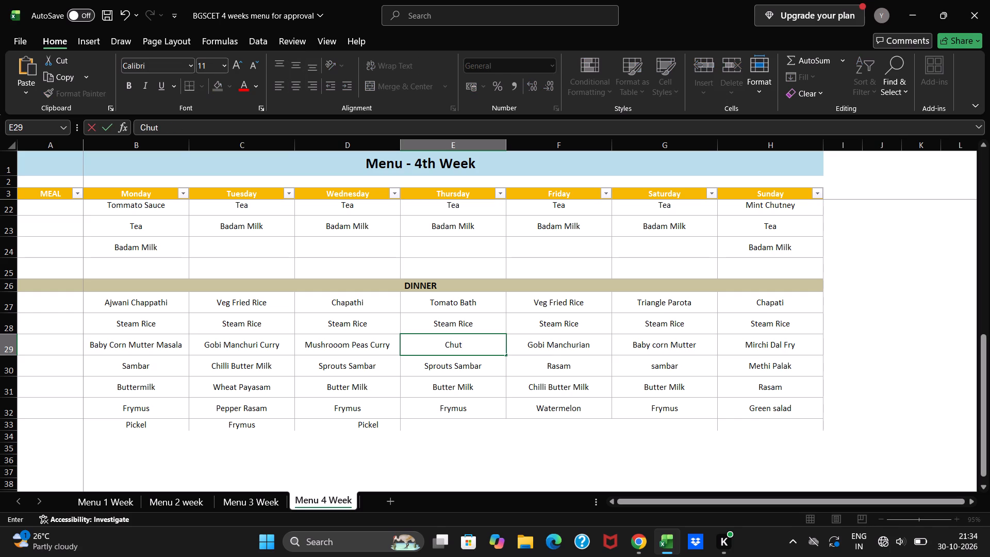
type("ney")
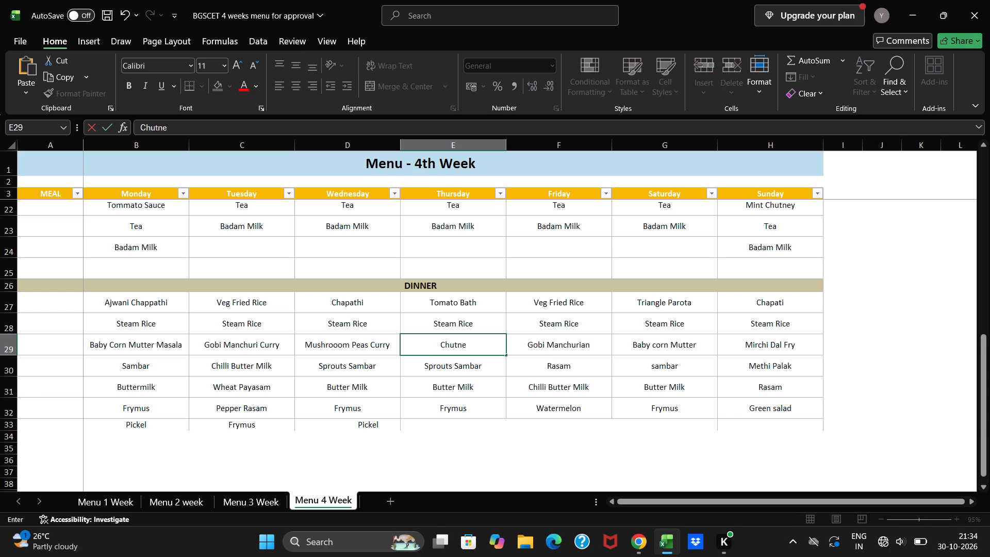
Replace Thursday's dinner item in cell E30 with "Garlic Rasam".
left_click(490, 361)
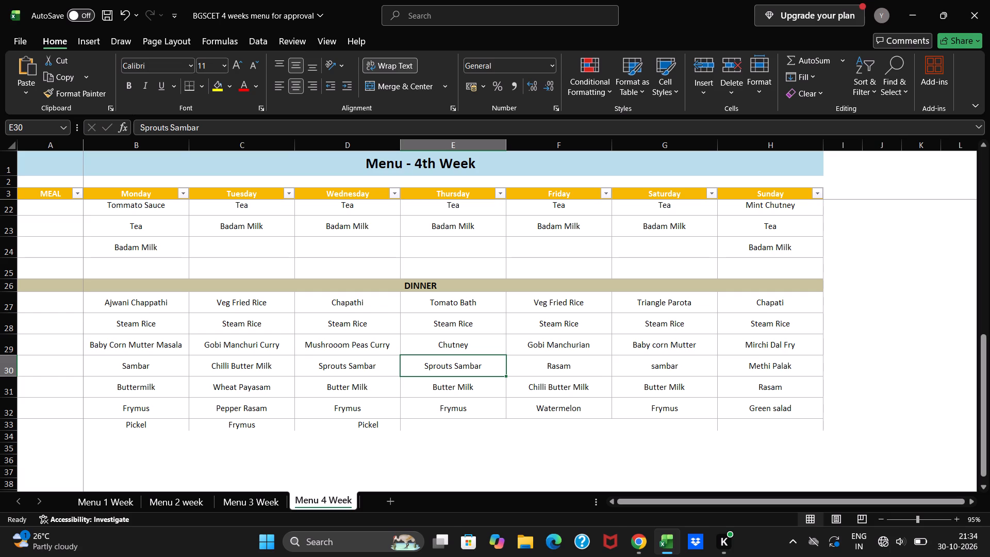
key("BackSpace")
key("BackSpace")
type("gA")
key("BackSpace")
key("BackSpace")
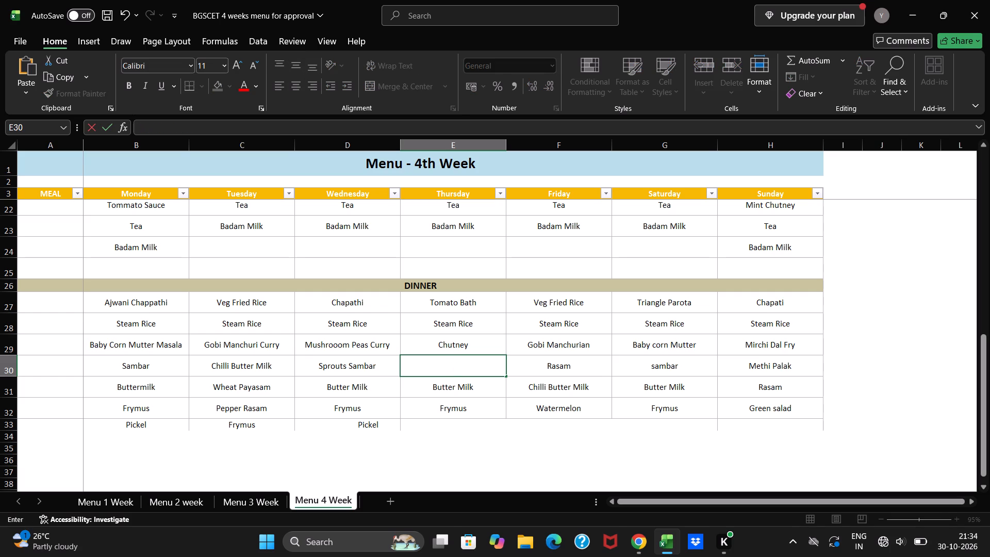
type("GA")
key("BackSpace")
key("a")
type("rlic")
key("space")
type("Rasj=")
key("BackSpace")
key("BackSpace")
type("am")
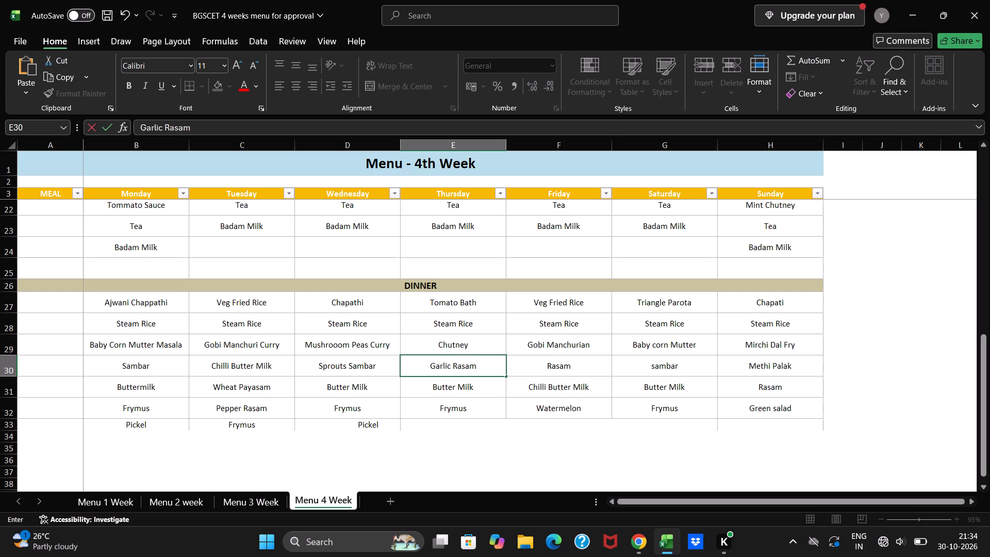
Replace Thursday's dinner item in cell E31 with "chilli Butter Milk".
left_click(477, 396)
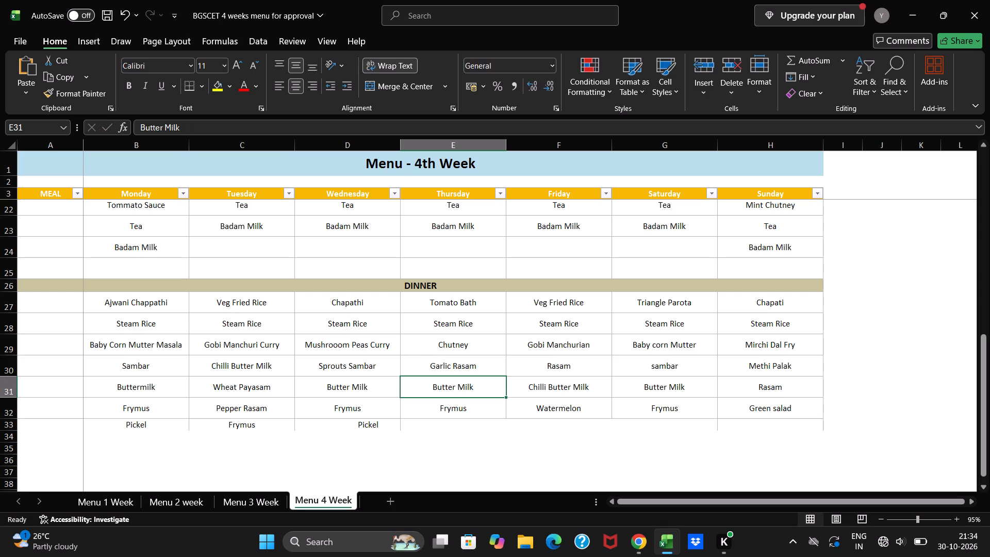
key("BackSpace")
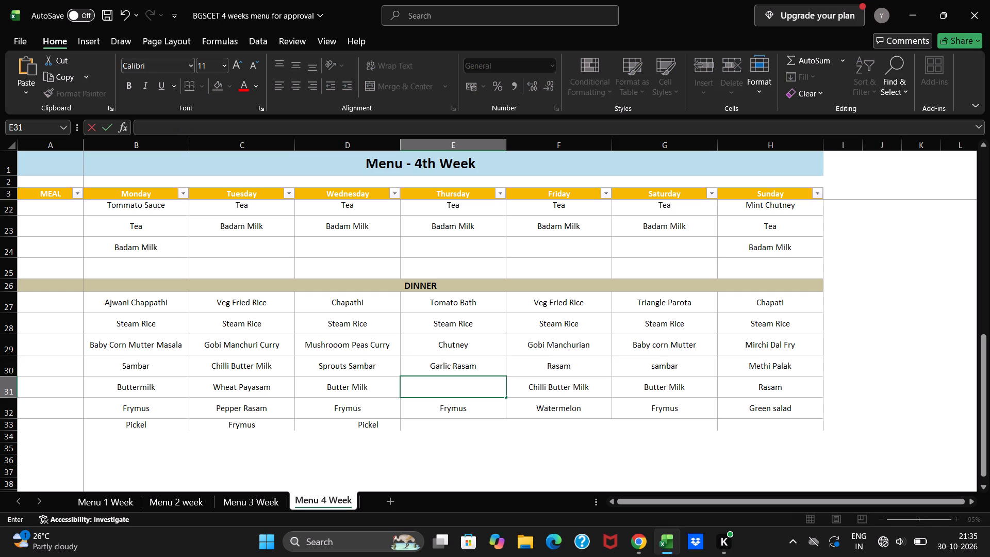
type("chu")
type("illi")
key("BackSpace")
key("BackSpace")
key("BackSpace")
key("BackSpace")
key("BackSpace")
type("illi Butter Milk")
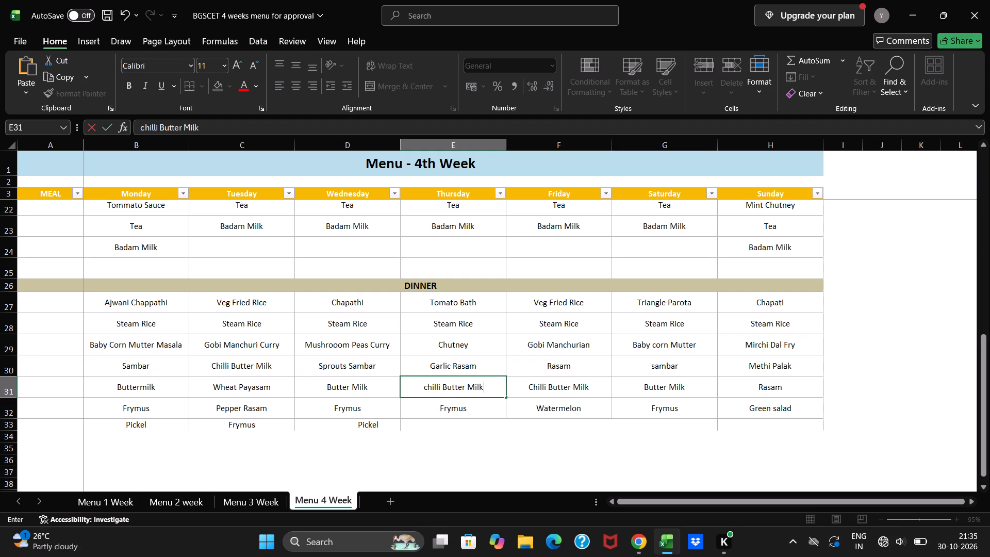
Add "Muskmelon Fruits" to Thursday's dinner in cell E33, padded with leading spaces to sit near the cell's centre.
left_click(473, 412)
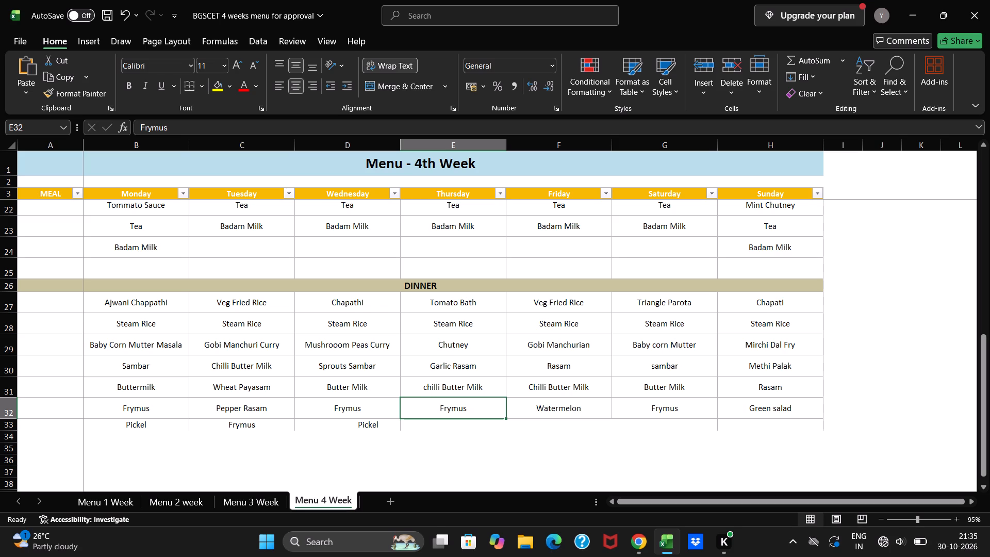
left_click(474, 424)
type("Mu")
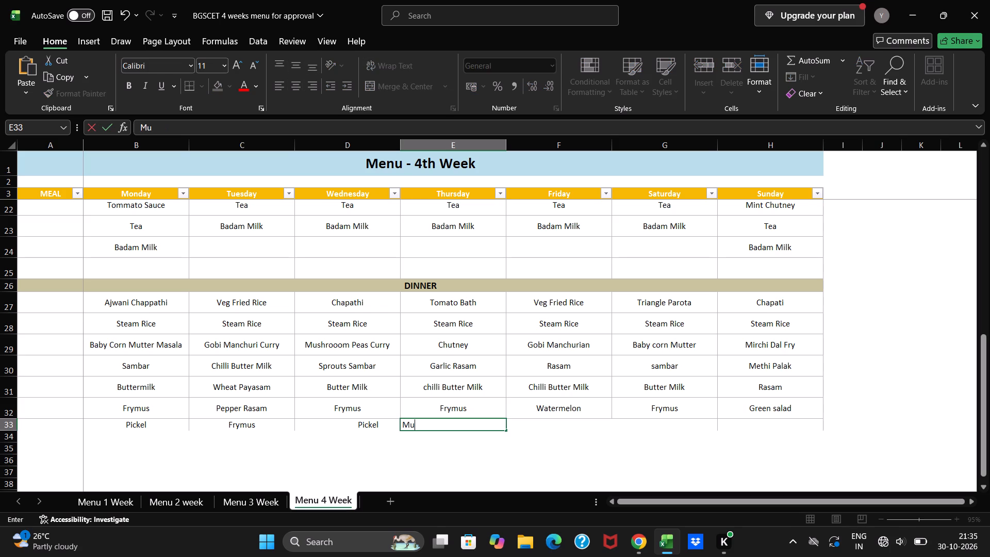
key("BackSpace")
key("BackSpace")
key("BackSpace")
key("BackSpace")
key("space")
key("space")
key("space")
key("space")
key("space")
key("space")
key("space")
key("space")
key("space")
key("space")
key("space")
key("space")
type("mus")
key("BackSpace")
key("BackSpace")
key("BackSpace")
key("BackSpace")
type("Muskmeao")
key("BackSpace")
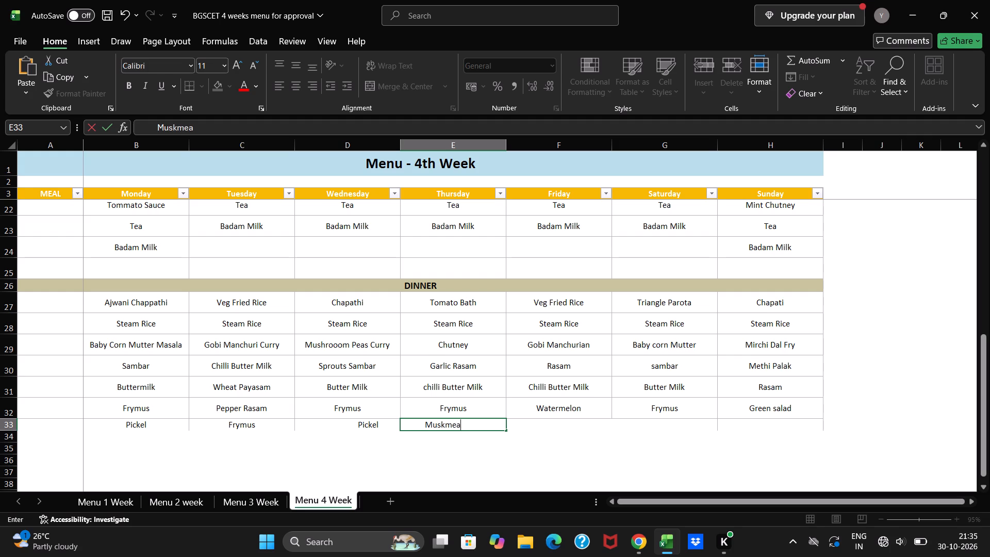
key("BackSpace")
type("lon")
key("space")
key("shift+f")
type("ru")
key("BackSpace")
key("BackSpace")
type("ruts")
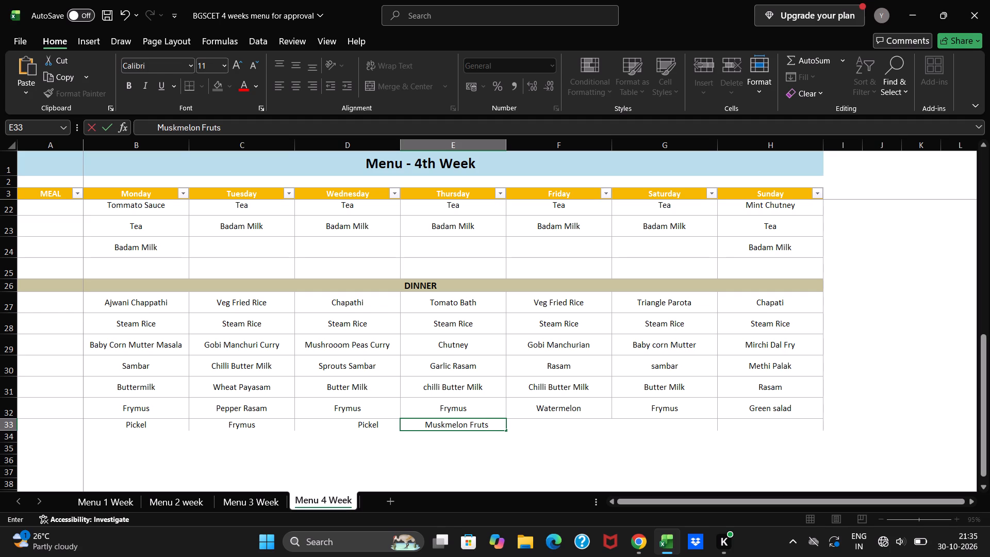
key("BackSpace")
key("BackSpace")
type("itd")
key("BackSpace")
key("s")
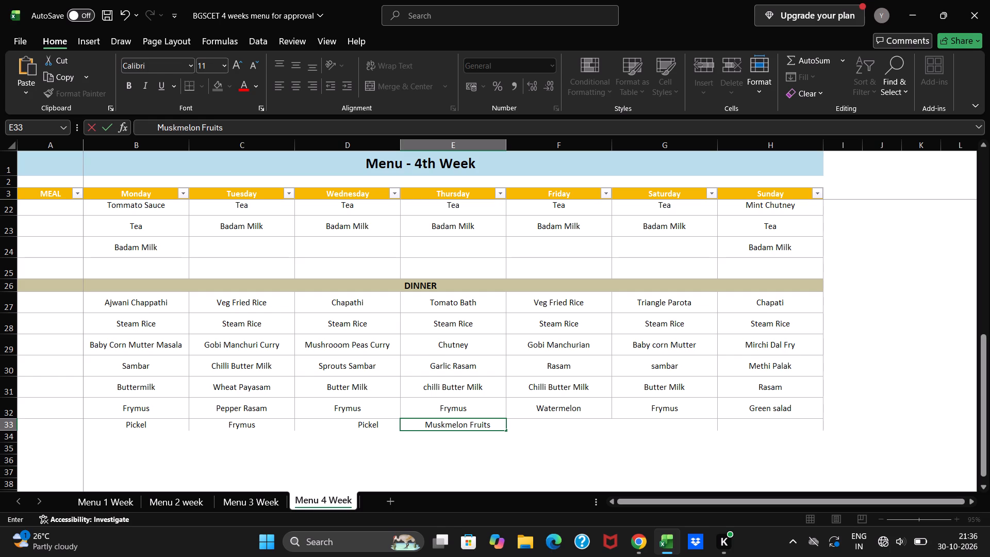
left_click(559, 430)
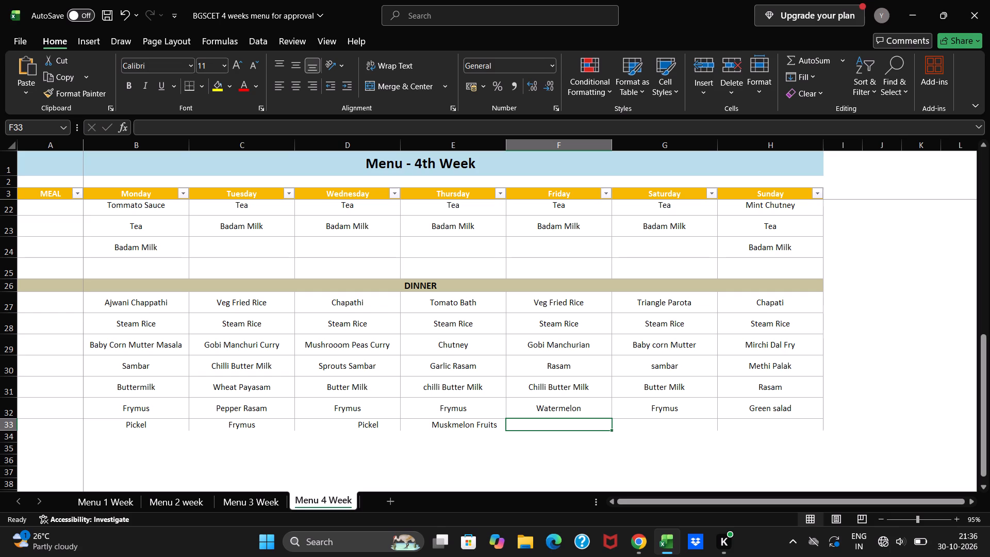
Replace Friday's first dinner item in cell F27 with "Mutter Pulao".
left_click(607, 304)
key("BackSpace")
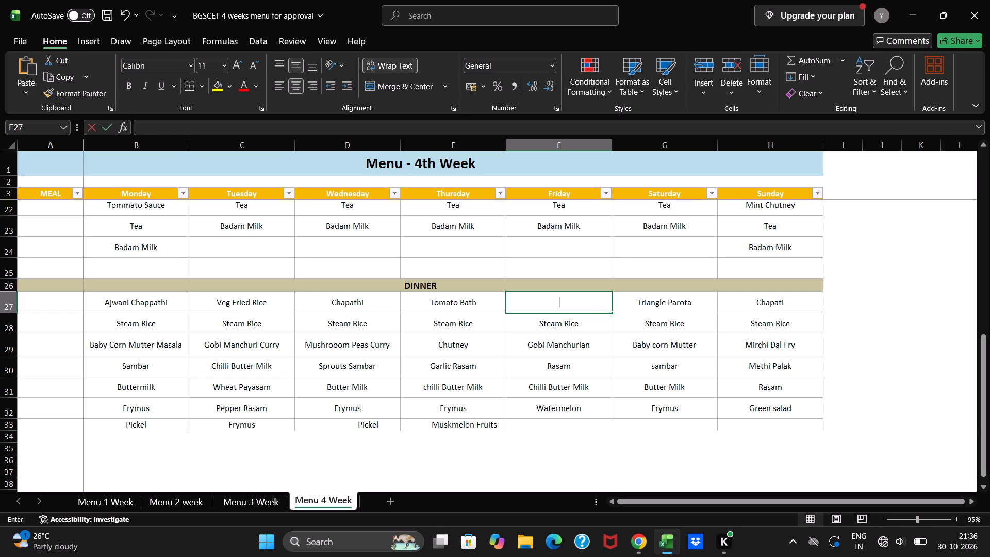
key("BackSpace")
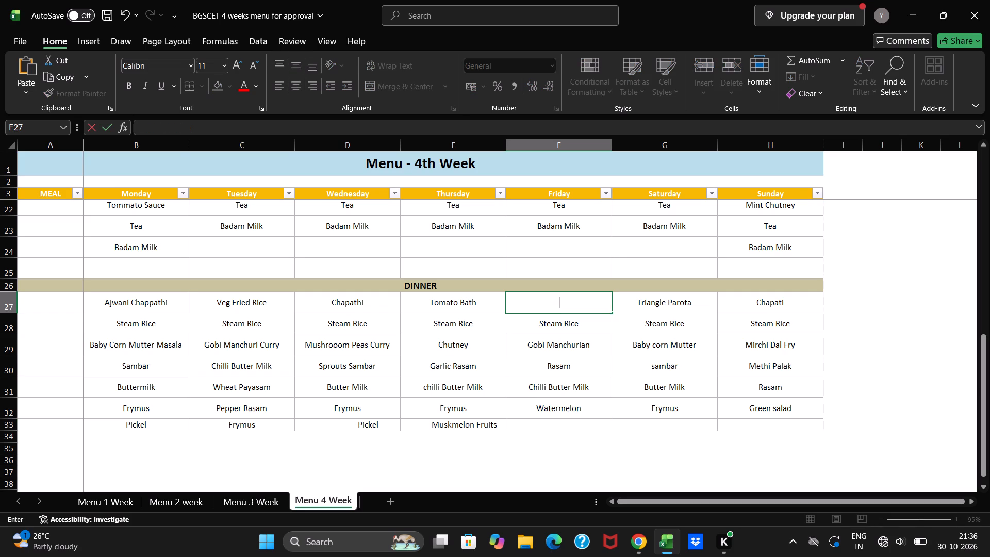
type("Mutter")
key("space")
type("Pulao")
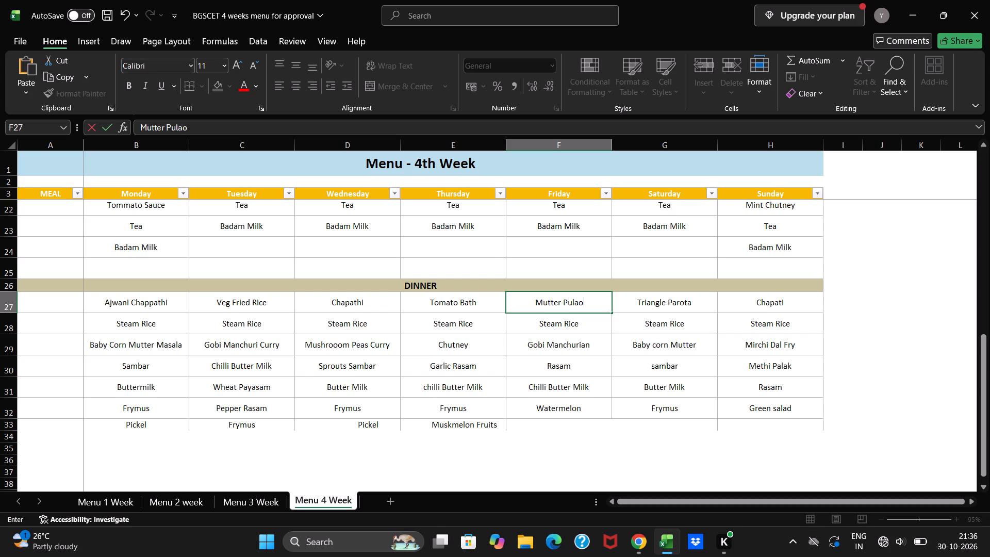
Replace Friday's dinner item in cell F29 with "Raitha".
left_click(599, 349)
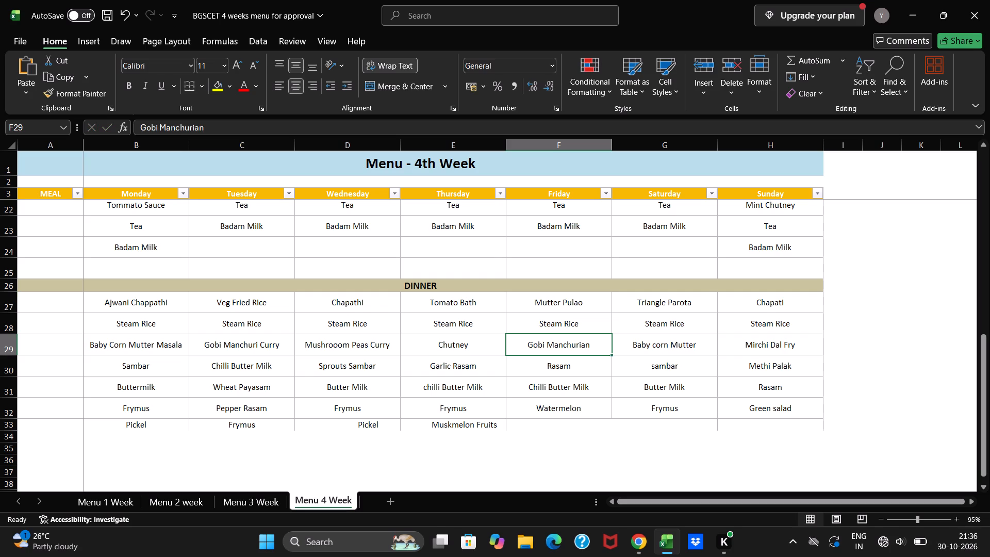
key("BackSpace")
type("Raitha")
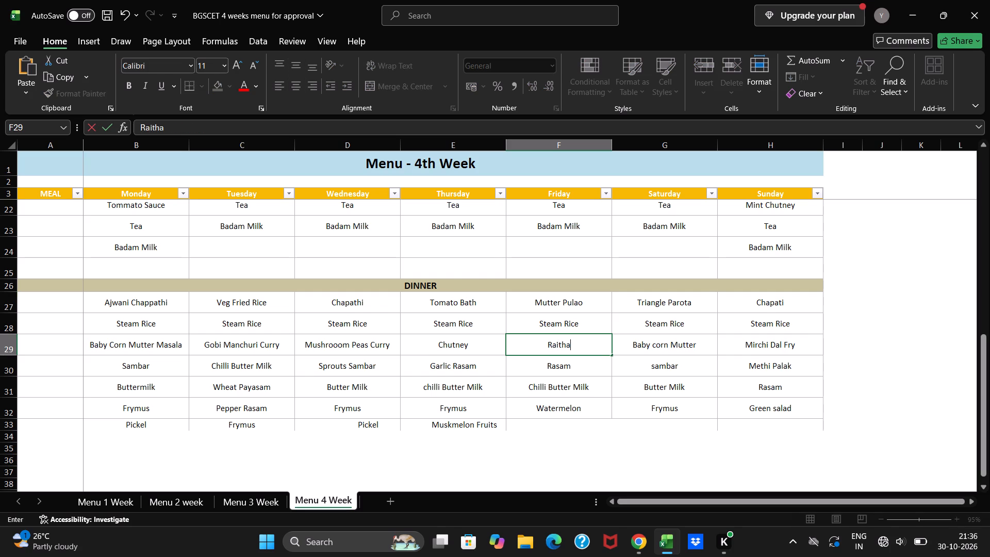
Replace Friday's dinner item in cell F30 with "Tomato rasam".
left_click(594, 366)
key("BackSpace")
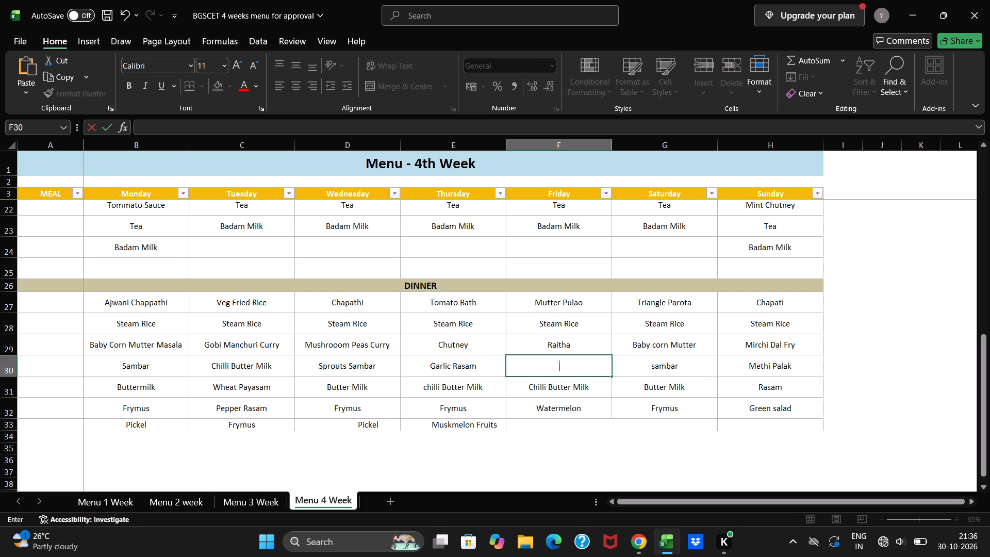
type("Tomato rasam")
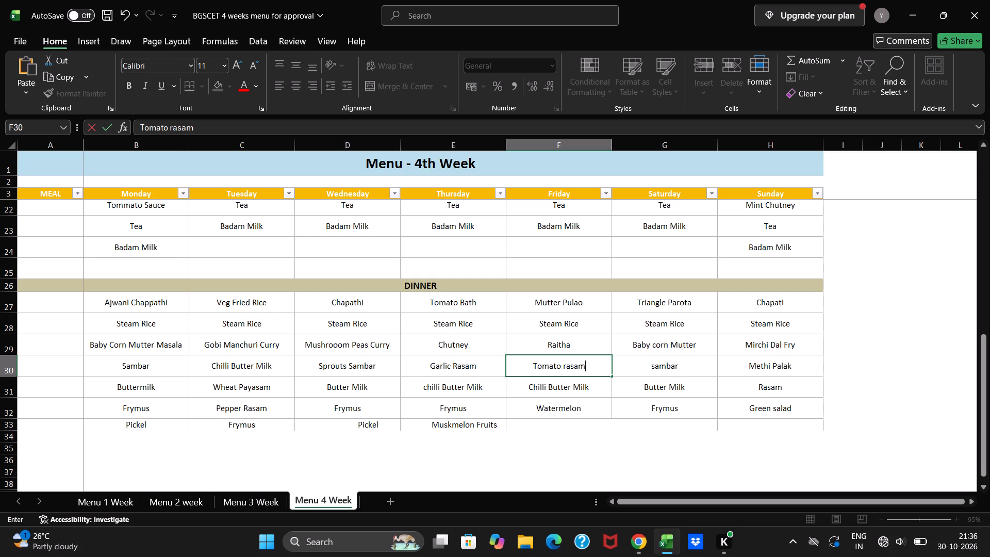
Shorten Friday's dinner item in cell F31 to "Butter Milk" by removing the word "Chilli".
double_click(551, 386)
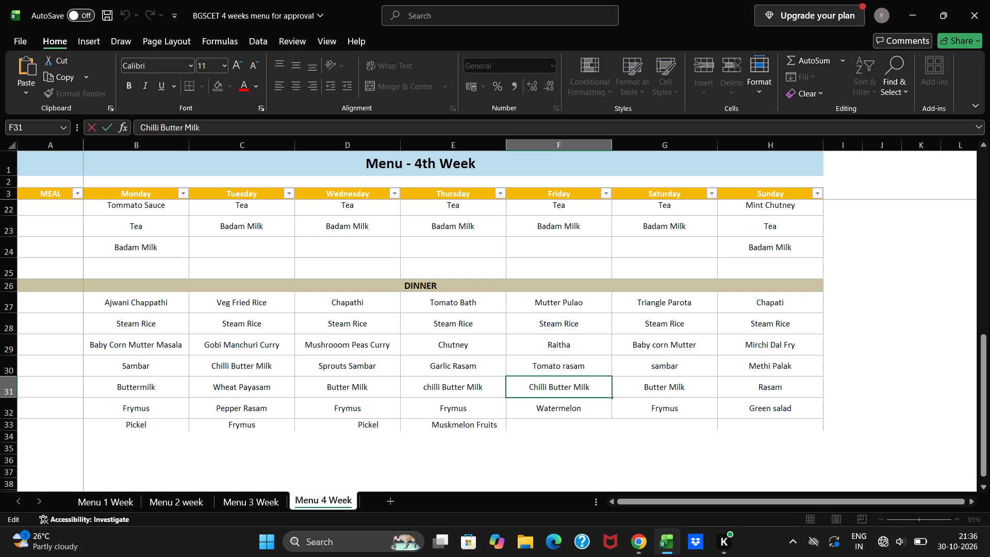
left_click(546, 385)
key("BackSpace")
key("BackSpace")
key("BackSpace")
key("BackSpace")
key("BackSpace")
key("BackSpace")
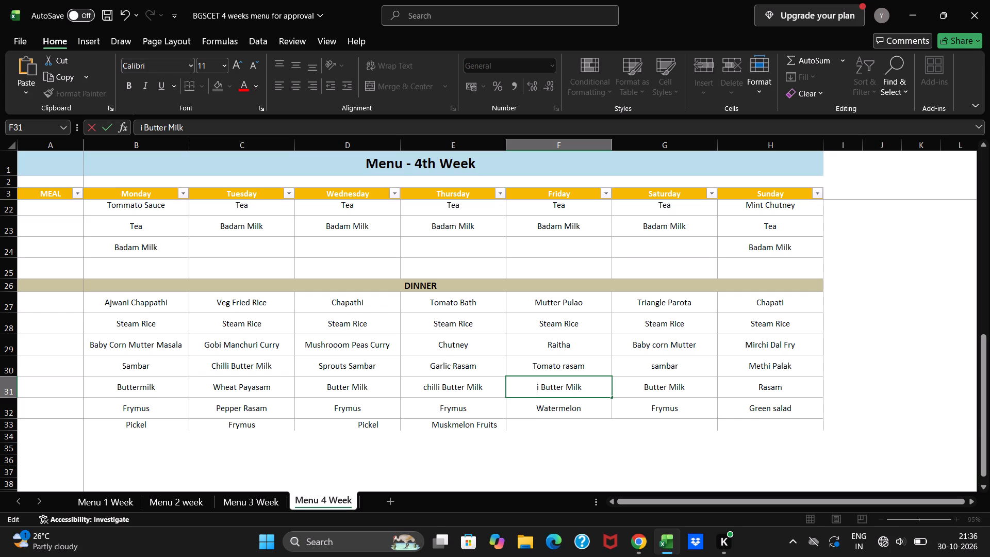
left_click(539, 387)
key("BackSpace")
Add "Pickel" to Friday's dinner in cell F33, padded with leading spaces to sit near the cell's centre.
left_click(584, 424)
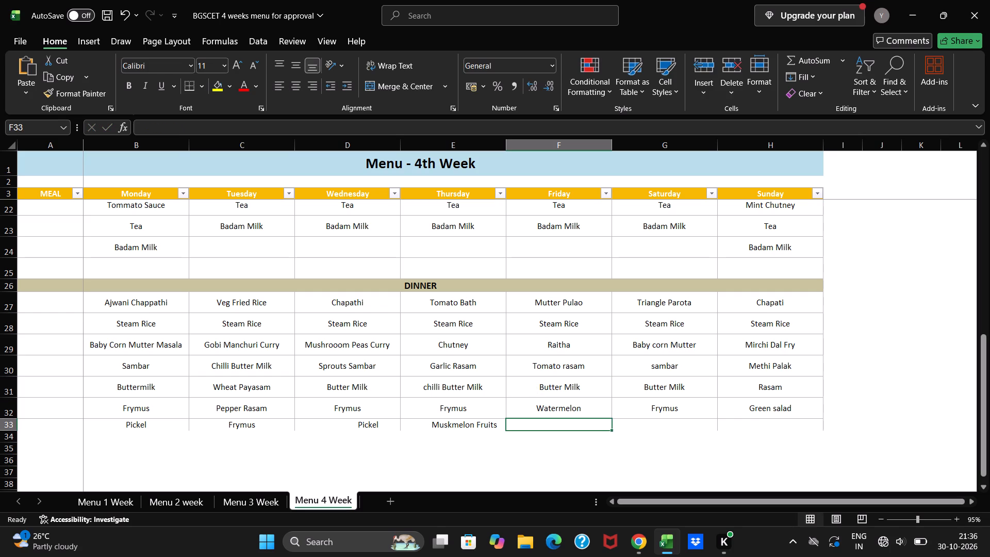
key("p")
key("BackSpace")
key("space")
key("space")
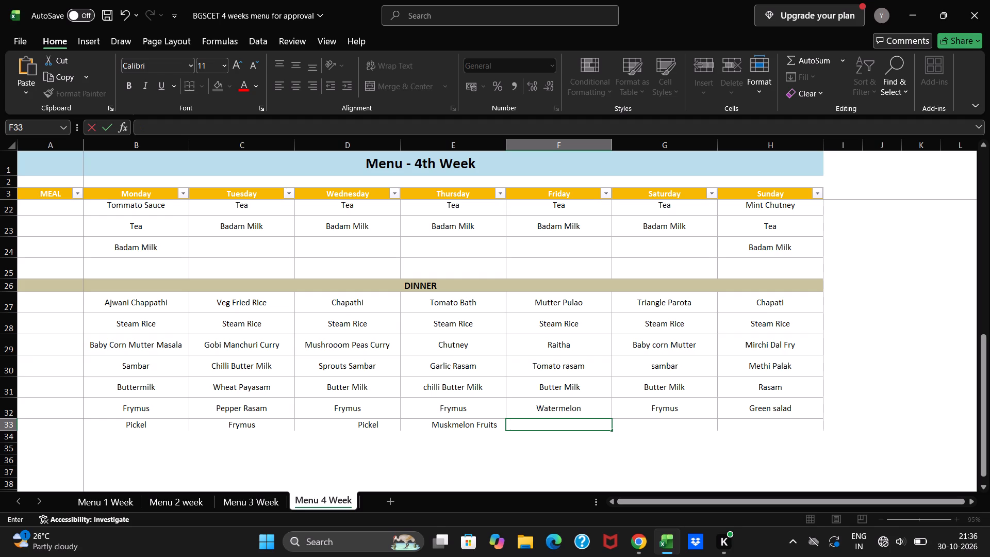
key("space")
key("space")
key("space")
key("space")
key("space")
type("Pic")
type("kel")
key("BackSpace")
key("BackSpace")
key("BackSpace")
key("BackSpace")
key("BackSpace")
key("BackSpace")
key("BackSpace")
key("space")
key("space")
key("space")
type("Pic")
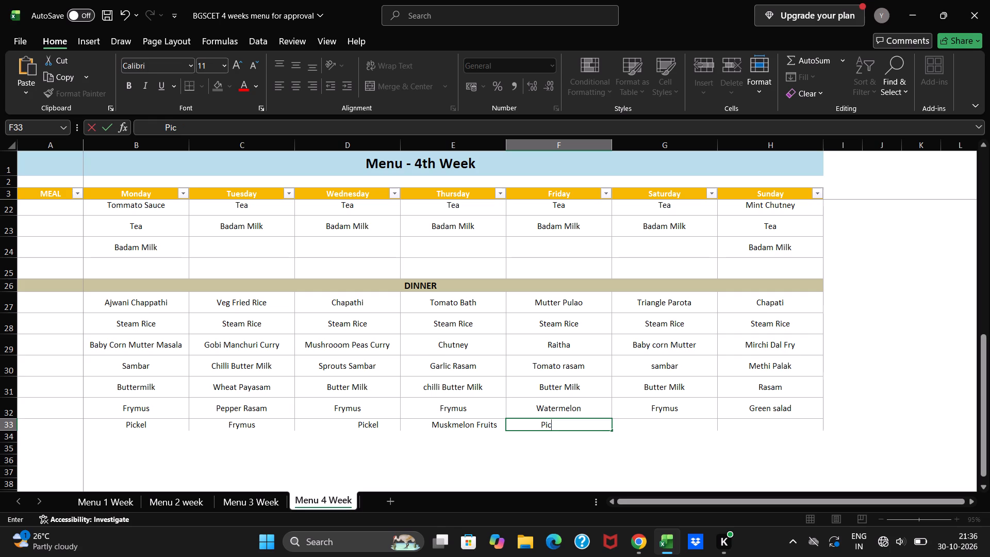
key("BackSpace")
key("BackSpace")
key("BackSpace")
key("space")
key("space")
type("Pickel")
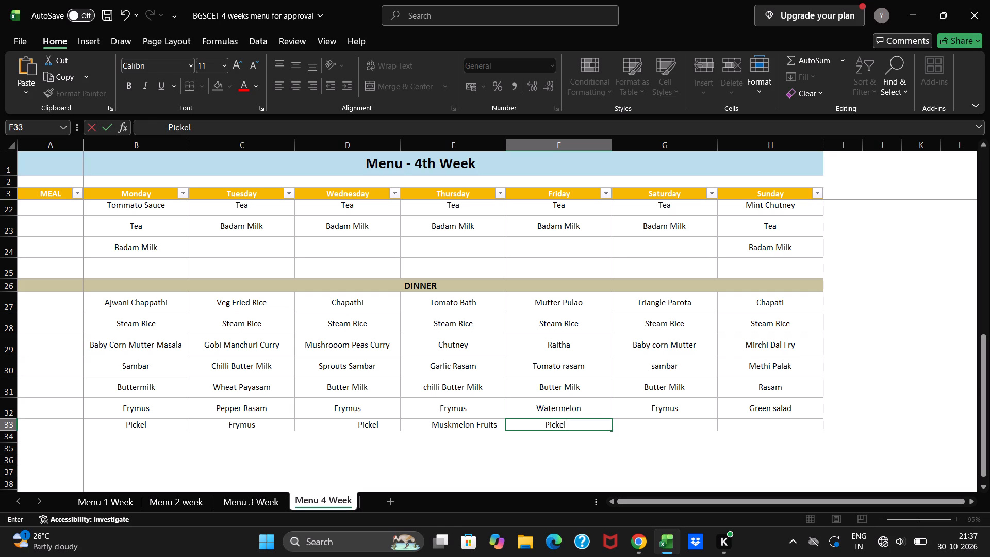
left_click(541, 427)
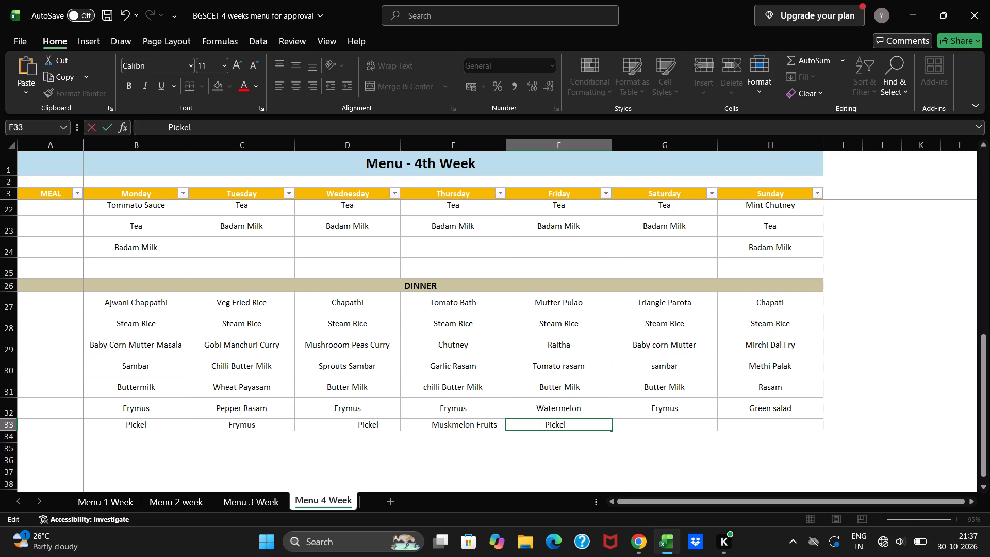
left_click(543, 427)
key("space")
Replace Friday's dinner item in cell F32 with "Pickel" and clear the entry in cell F33.
left_click(595, 410)
key("BackSpace")
key("BackSpace")
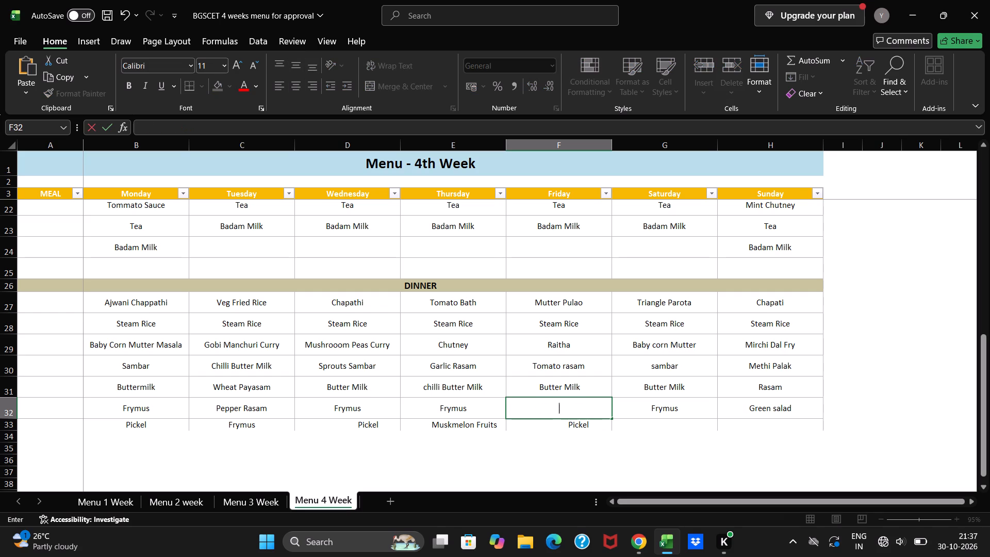
left_click(595, 432)
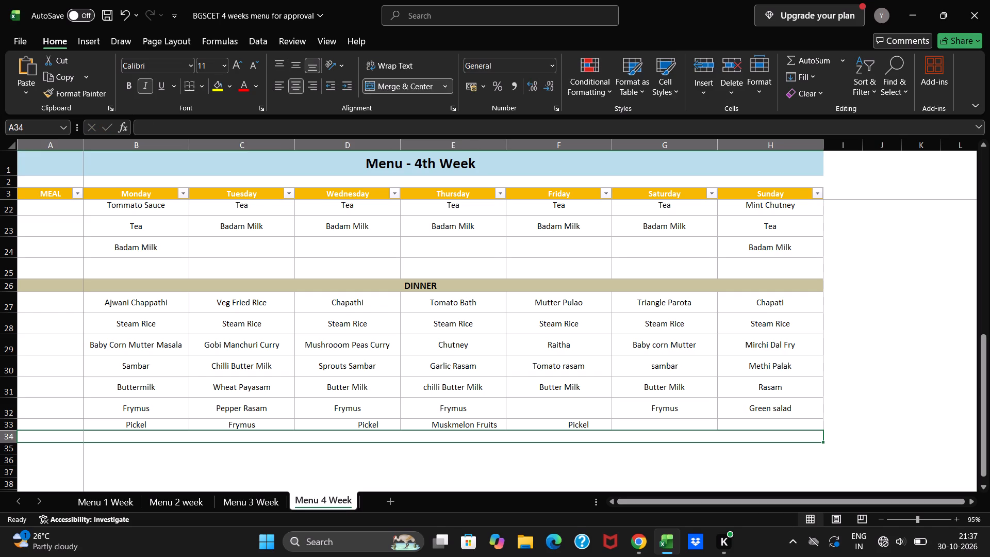
left_click(597, 424)
key("BackSpace")
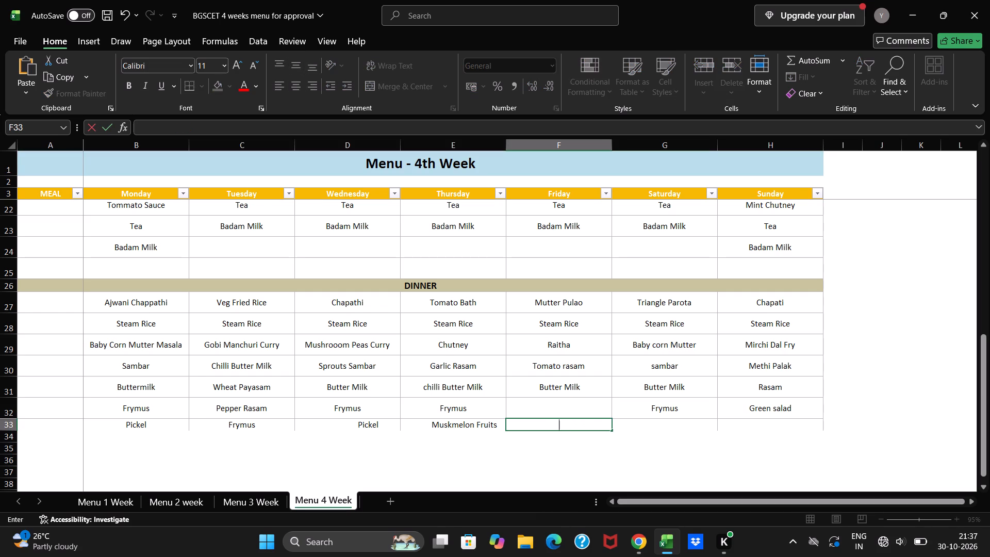
left_click(575, 399)
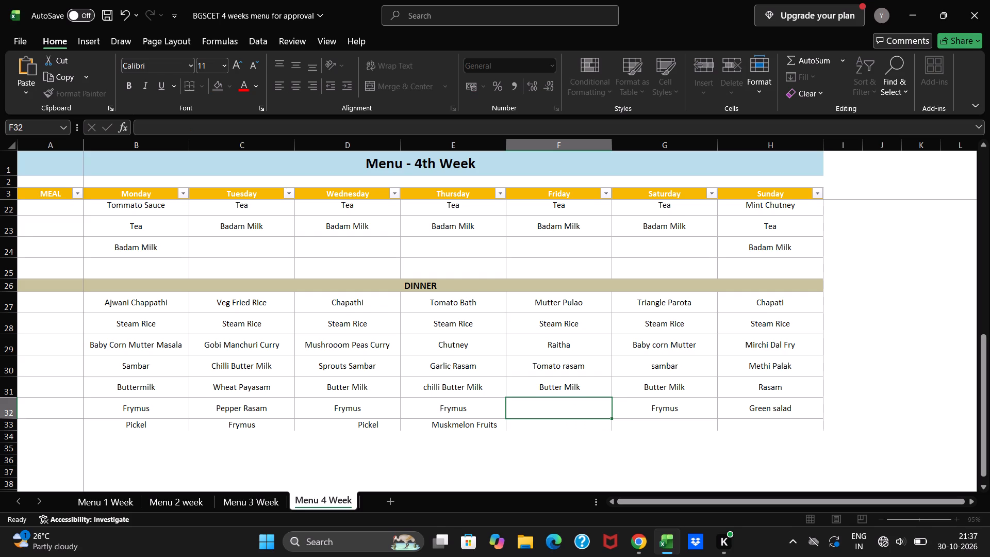
type("Pickel")
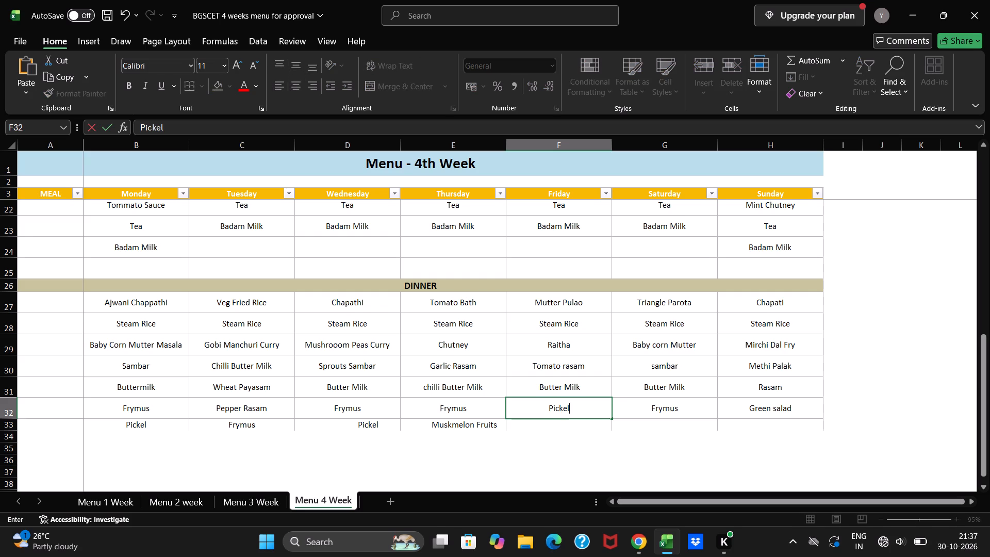
Replace Saturday's first dinner item in cell G27 with "Jeera Chapathi".
left_click(697, 307)
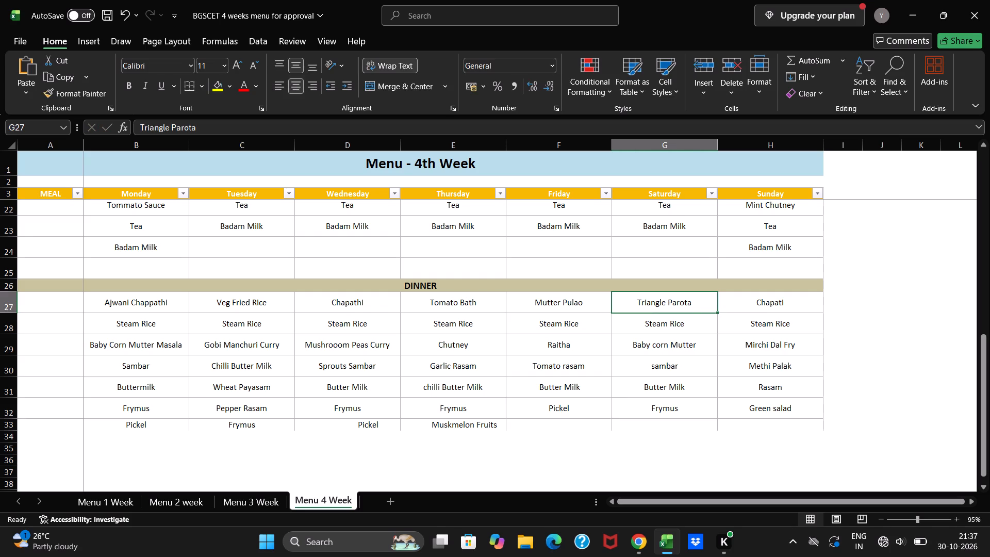
key("BackSpace")
key("BackSpace")
key("BackSpace")
type("Jeera")
key("space")
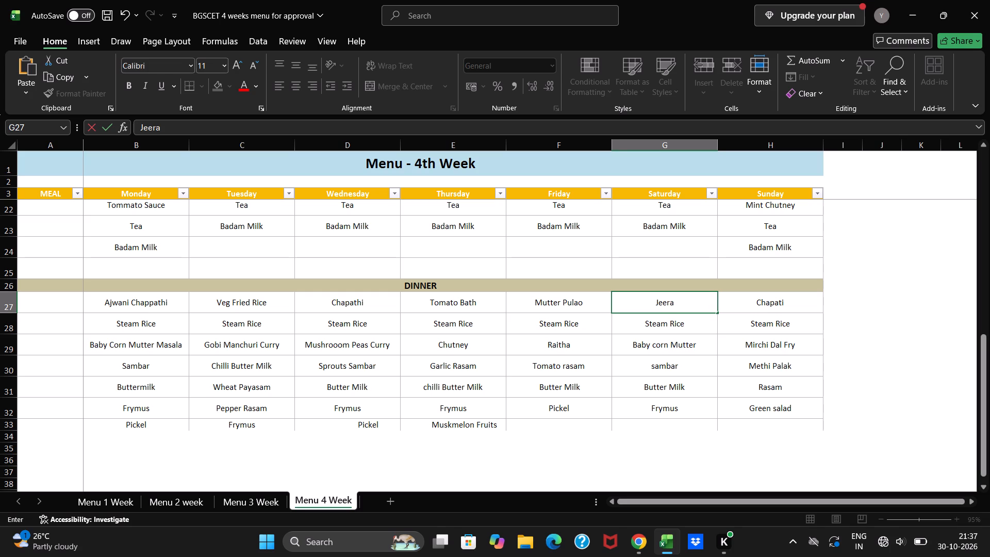
type("Cha")
type("pathi")
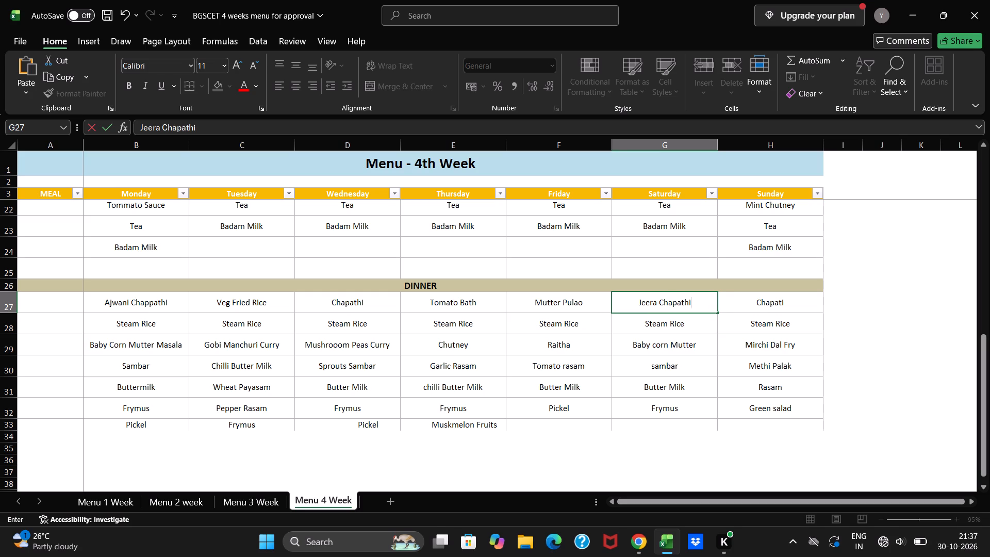
Replace Saturday's dinner item in cell G29 with "Aloo capiscum masala".
left_click(695, 320)
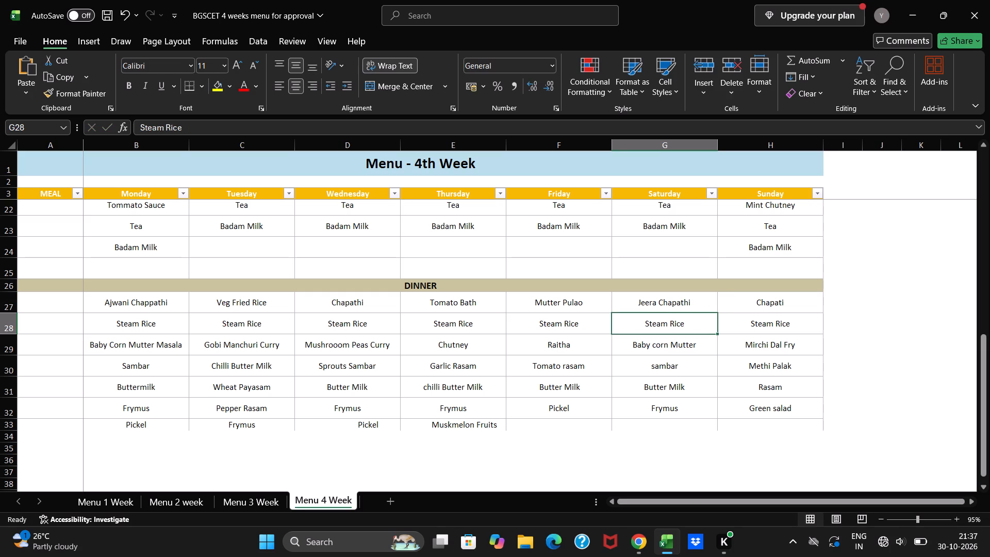
left_click(706, 345)
key("BackSpace")
key("BackSpace")
key("BackSpace")
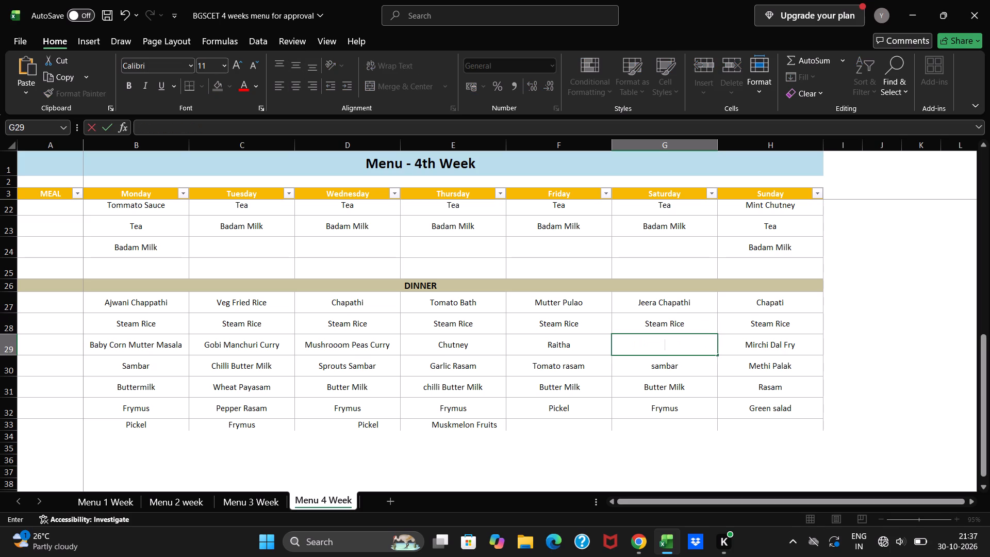
type("Al")
type("oo capis")
type("cu")
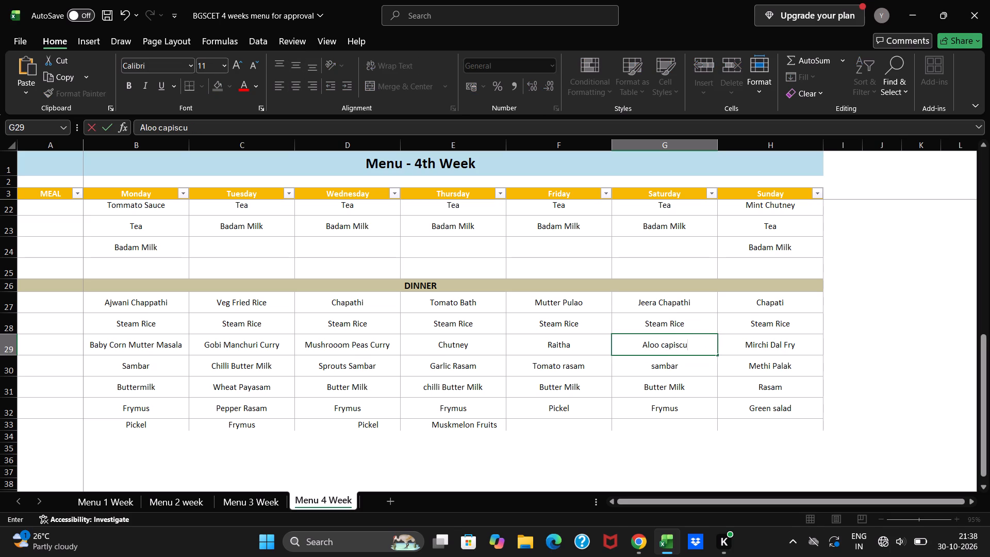
key("m")
key("space")
type("ma")
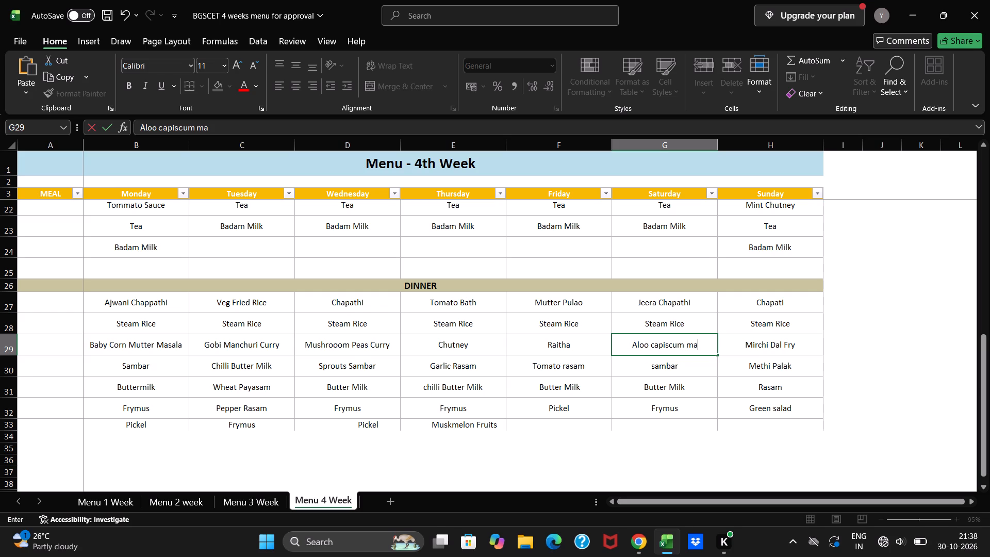
type("sala")
Add "Chilli" before the text of Saturday's dinner item in cell G31 so it reads "Chilli Butter Milk".
left_click(701, 370)
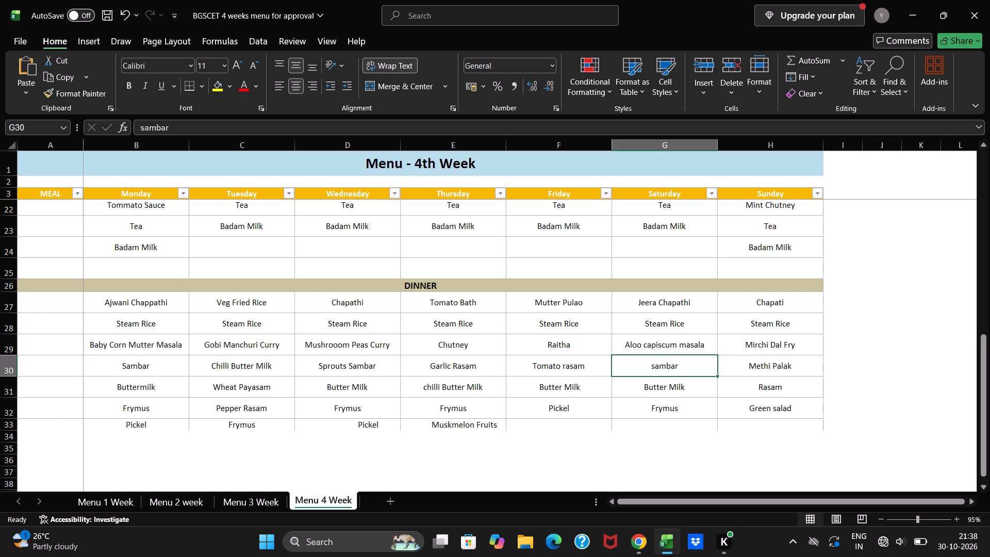
left_click(701, 389)
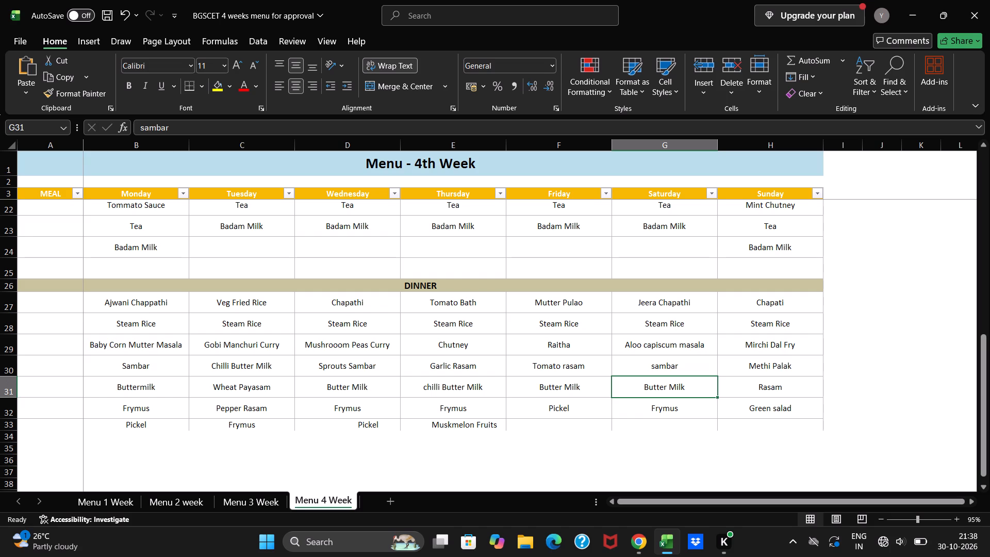
double_click(639, 388)
key("space")
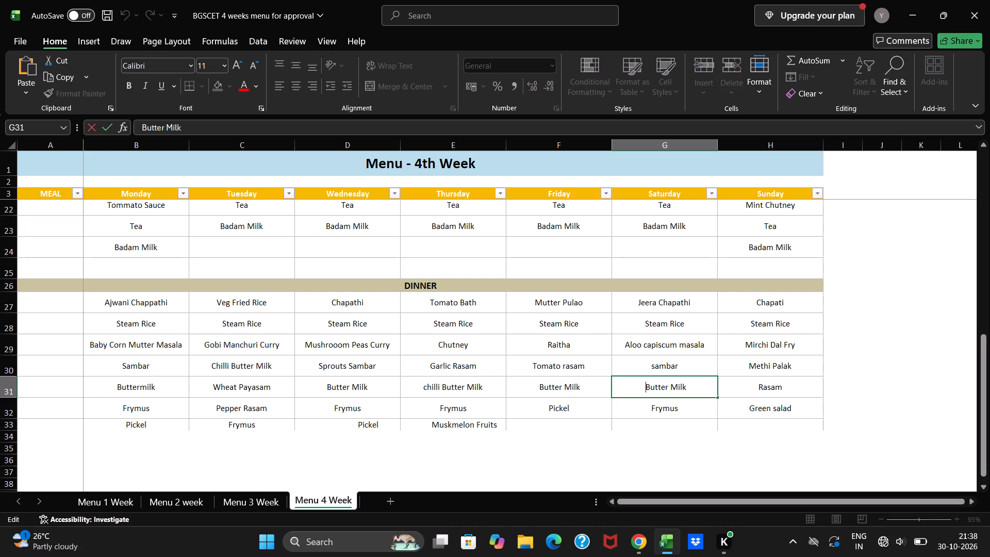
left_click(640, 388)
type("Chilli")
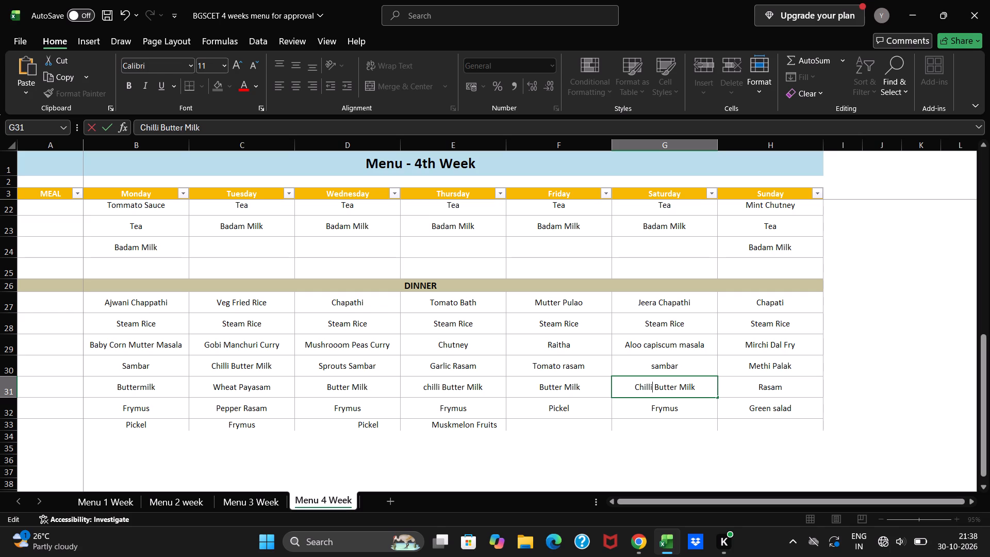
Replace Saturday's dinner item in cell G32 with "Watermelon".
left_click(689, 411)
key("BackSpace")
key("BackSpace")
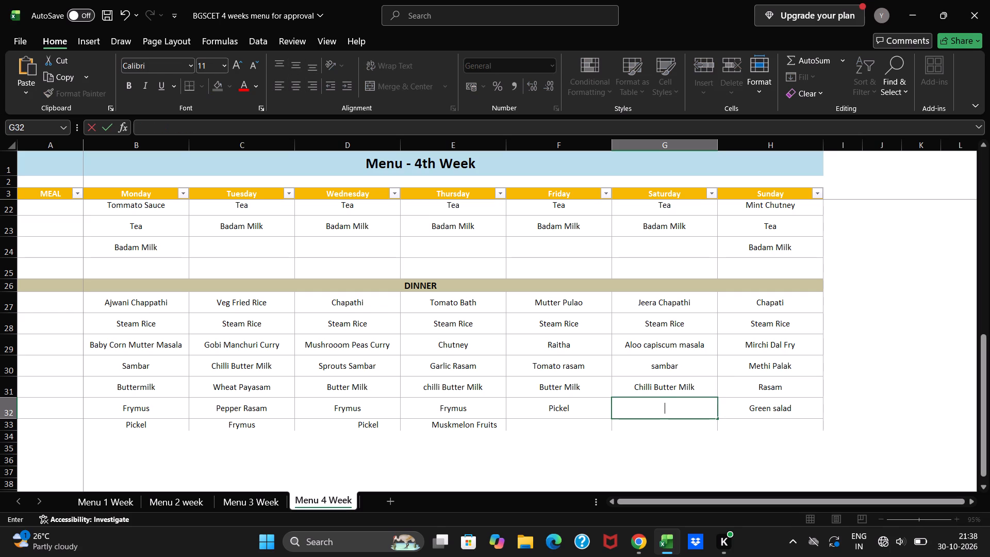
type("Waterm")
type("elon")
Enter "Pickel" in Saturday's empty dinner cell G33, padded with leading spaces so it sits near the cell's middle.
left_click(675, 424)
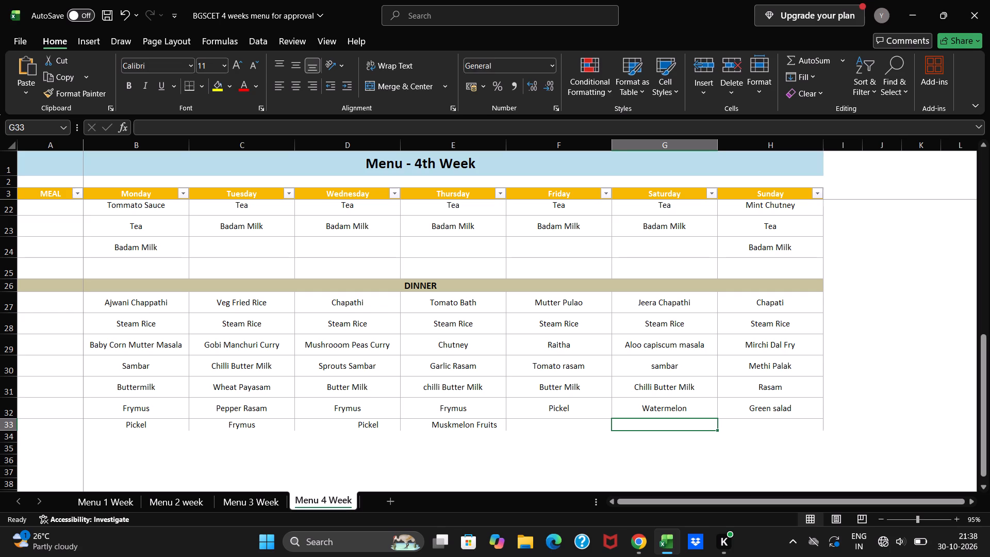
type("Pickel")
key("BackSpace")
key("BackSpace")
key("BackSpace")
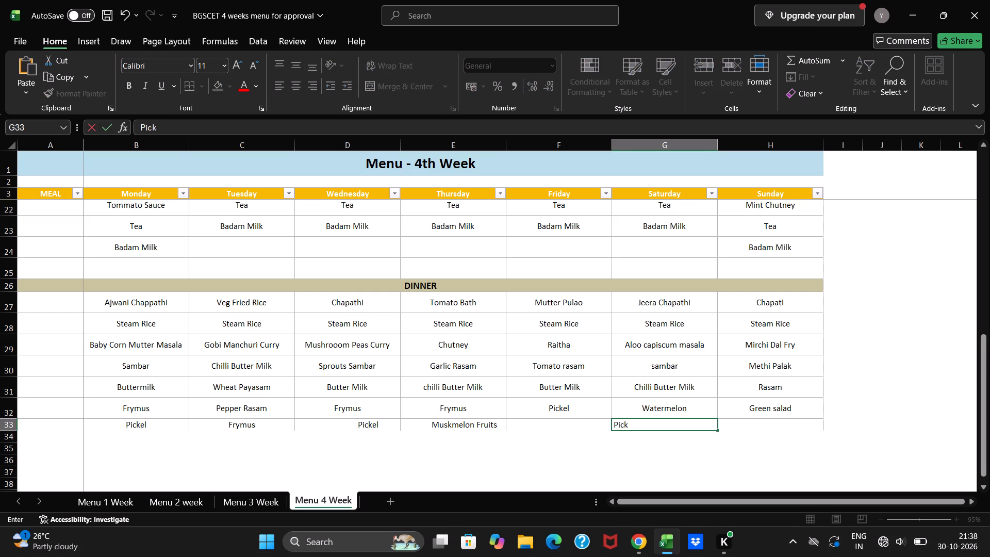
key("BackSpace")
key("BackSpace")
key("BackSpace")
key("space")
key("space")
key("space")
key("space")
key("space")
key("space")
key("space")
key("space")
key("space")
key("space")
key("space")
key("space")
key("space")
key("space")
key("space")
key("space")
type("p")
key("BackSpace")
type("Picke")
key("l")
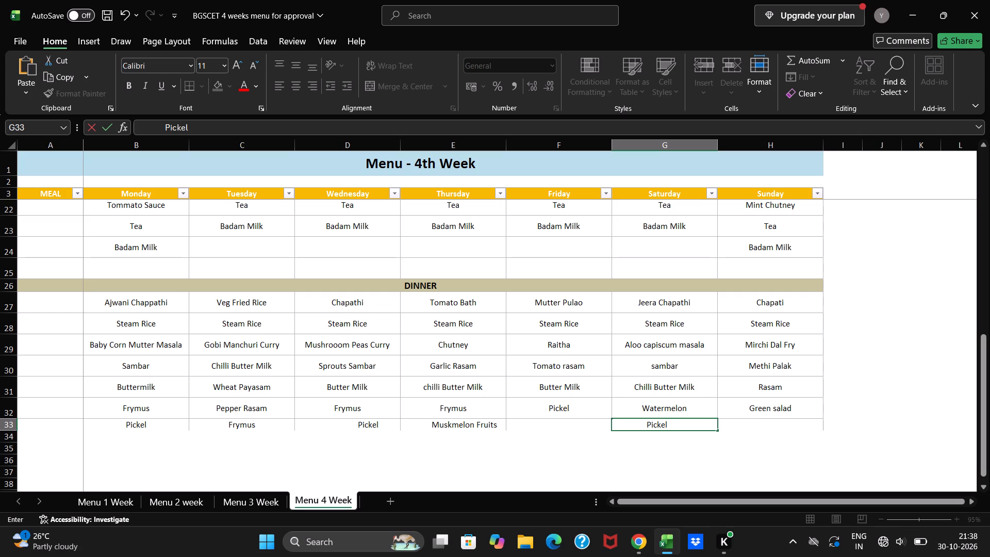
left_click(641, 424)
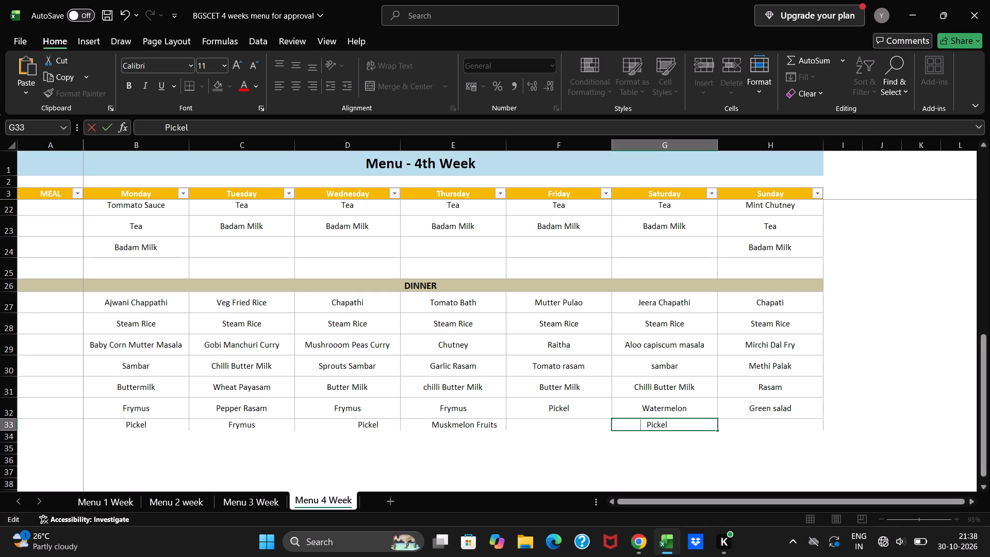
left_click(644, 424)
key("space")
key("space")
left_click(755, 434)
left_click(763, 425)
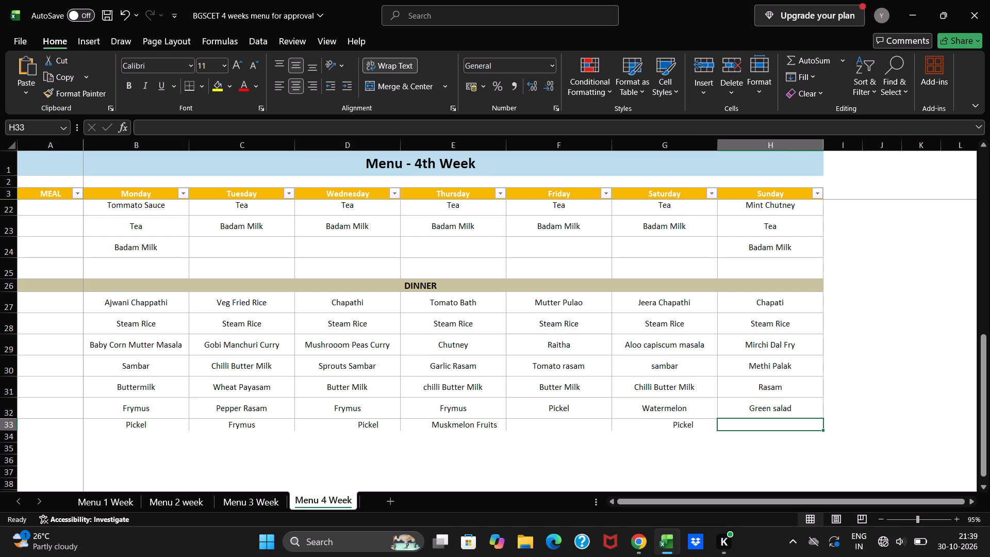
Replace Sunday's dinner item in cell H29 with "Palak Gravy".
left_click(799, 345)
key("BackSpace")
key("BackSpace")
key("BackSpace")
type("Psl")
key("BackSpace")
key("BackSpace")
type("sl")
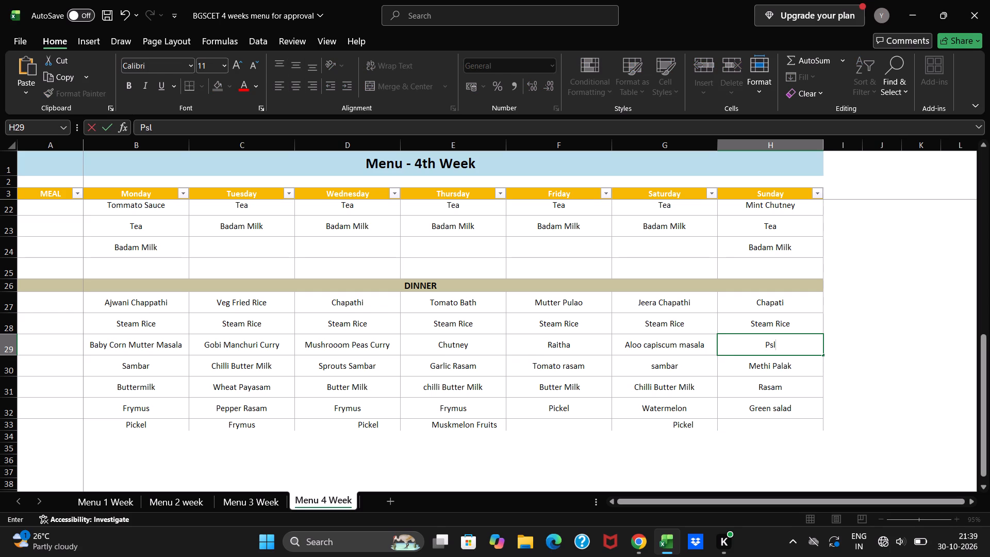
key("BackSpace")
key("BackSpace")
type("akl")
key("BackSpace")
key("BackSpace")
type("lal")
key("BackSpace")
type("k")
key("space")
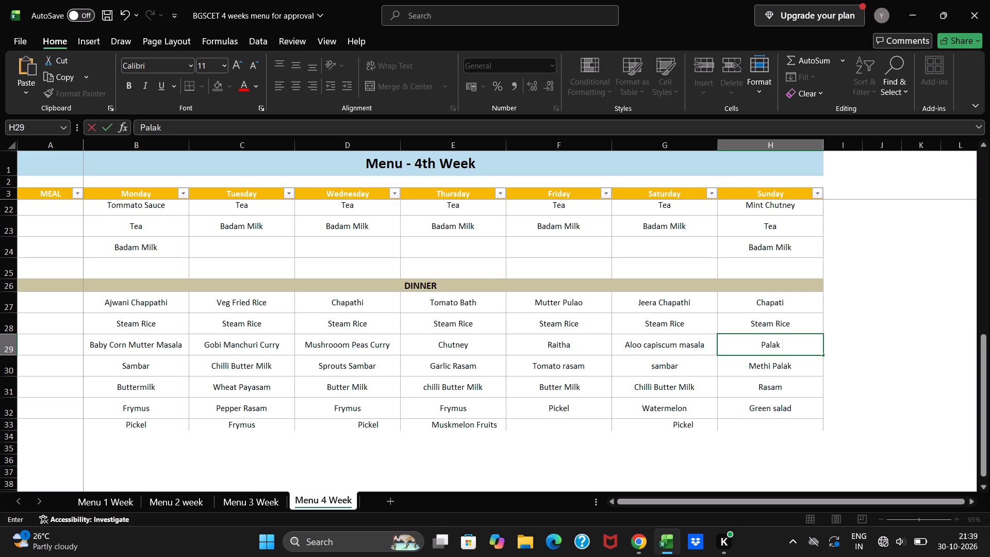
type("Gra")
type("vy")
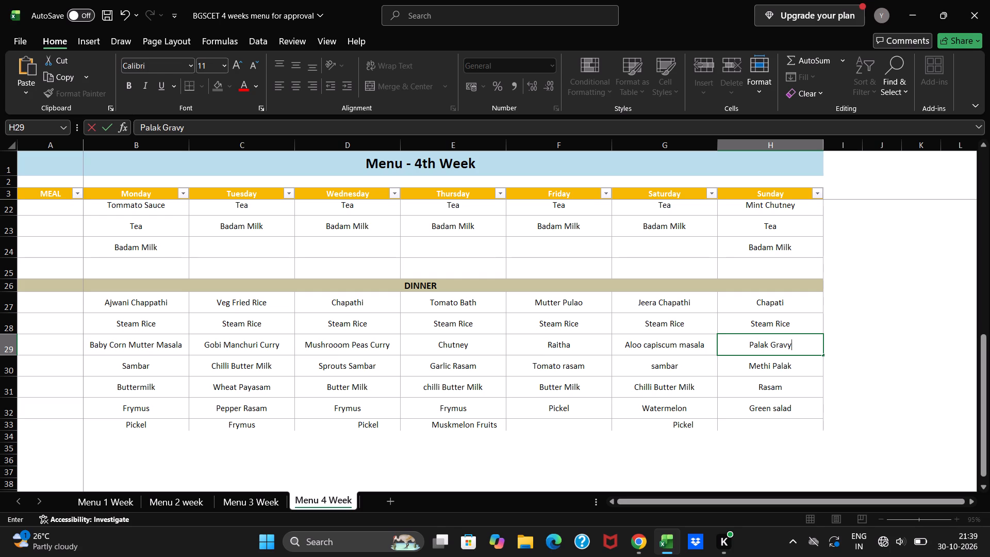
Replace Sunday's dinner item in cell H30 with "Tamarind Rasam".
left_click(800, 366)
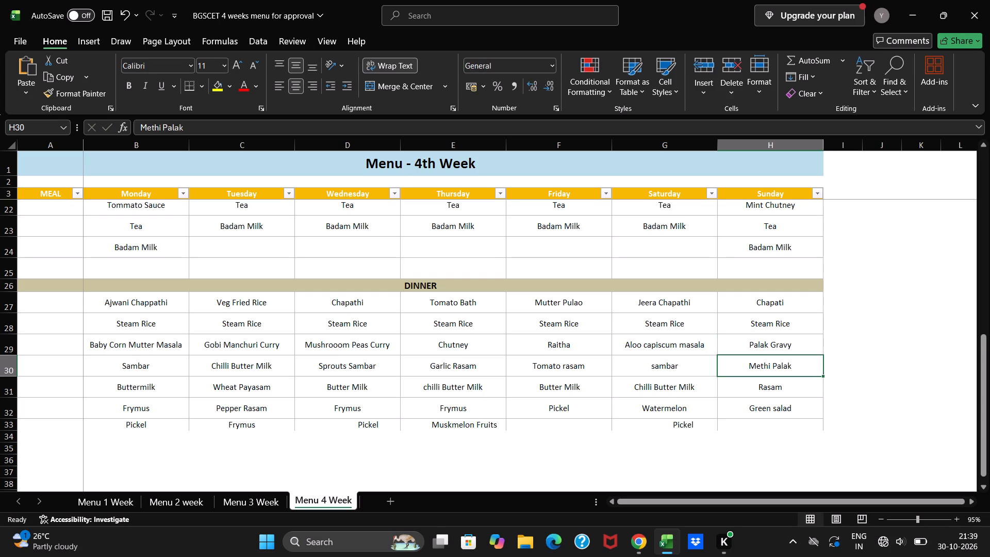
key("BackSpace")
key("BackSpace")
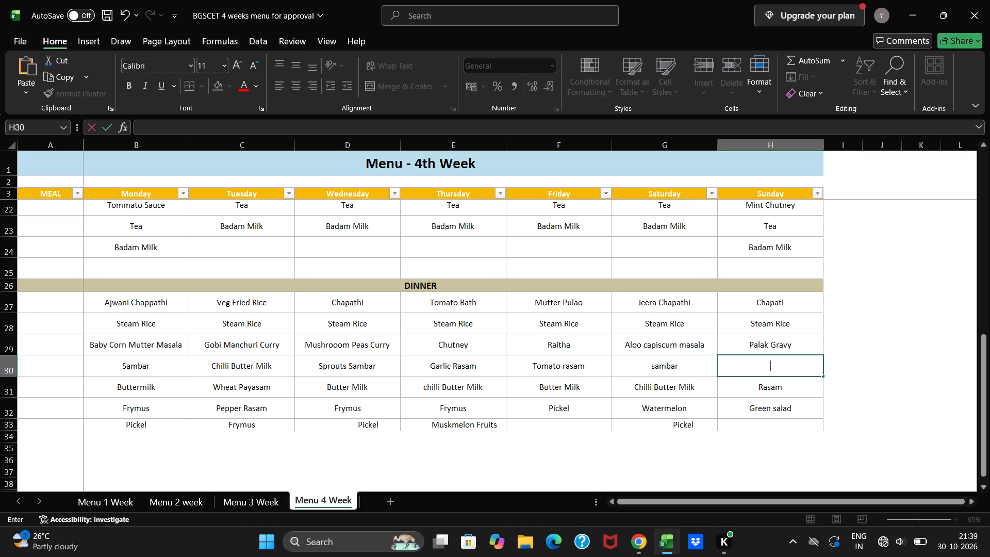
type("ata")
key("BackSpace")
key("BackSpace")
key("BackSpace")
type("Ta")
type("ma")
type("rin")
key("space")
key("BackSpace")
type("d")
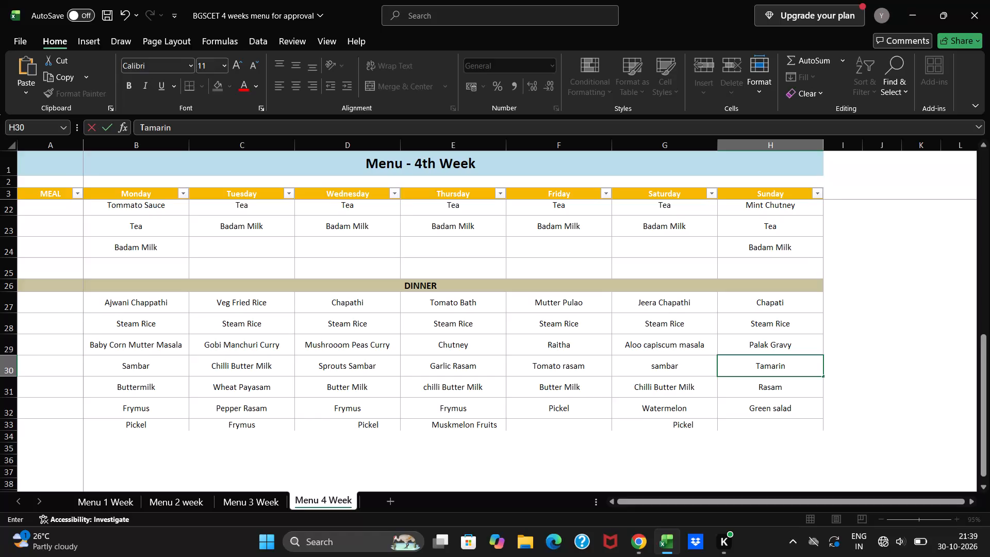
key("space")
type("RAs")
key("BackSpace")
key("BackSpace")
type("asam")
Replace Sunday's dinner item in cell H31 with "Green salad".
left_click(792, 387)
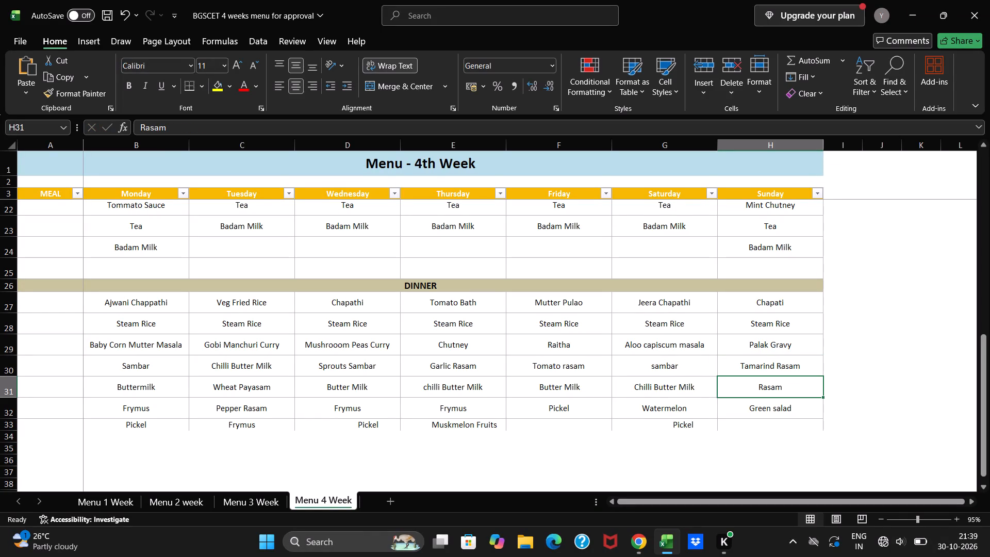
key("BackSpace")
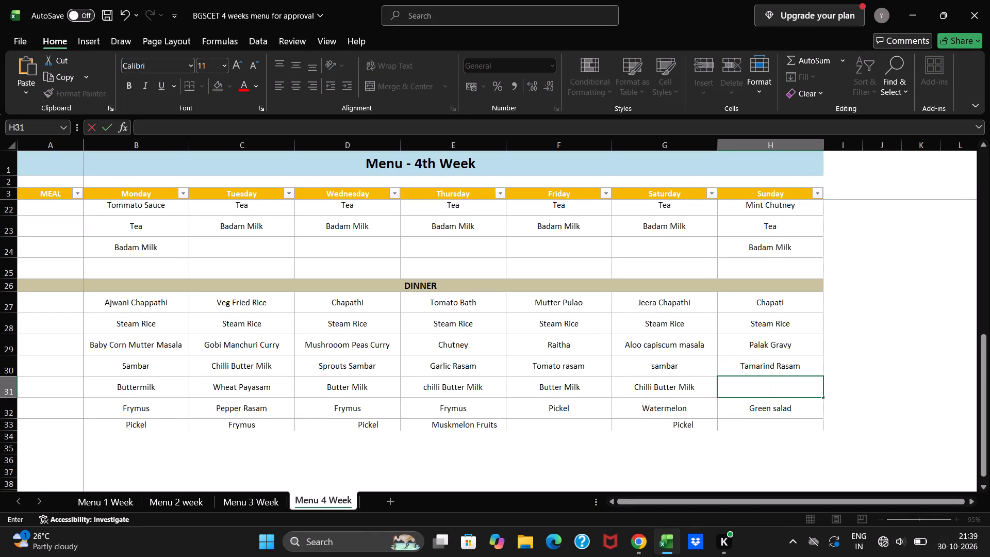
type("Gree")
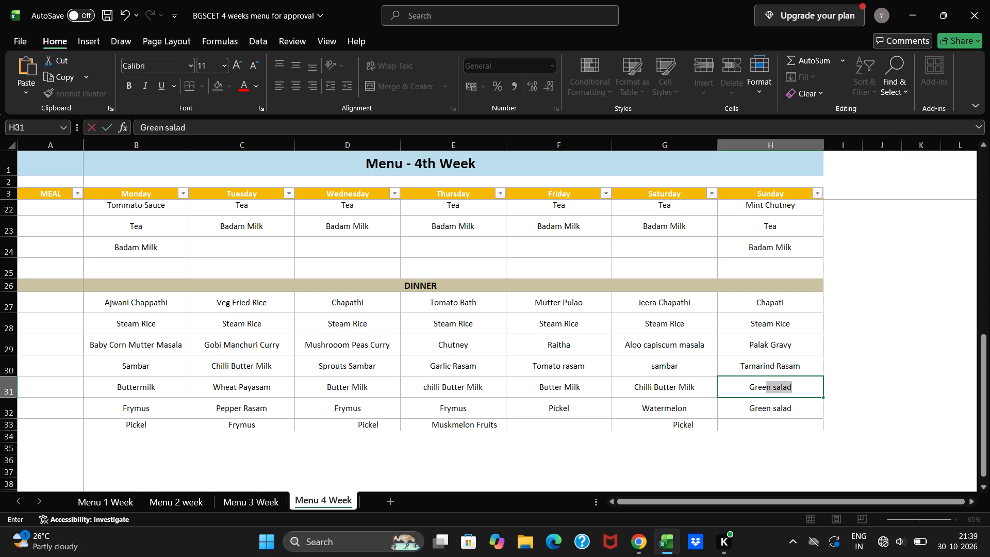
type("n")
key("space")
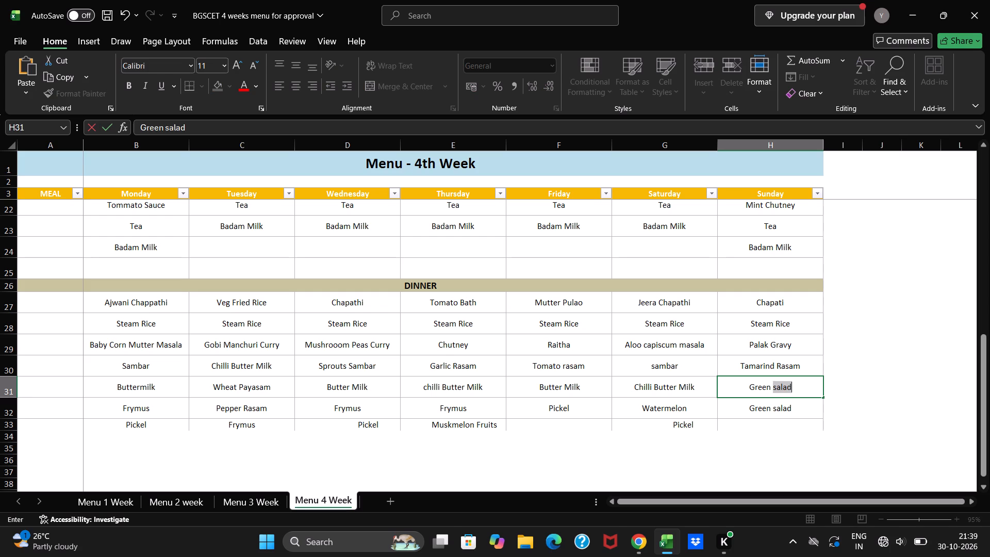
left_click(792, 387)
Replace Sunday's dinner item in cell H32 with "Semiya Payasam".
left_click(800, 408)
key("BackSpace")
key("BackSpace")
key("BackSpace")
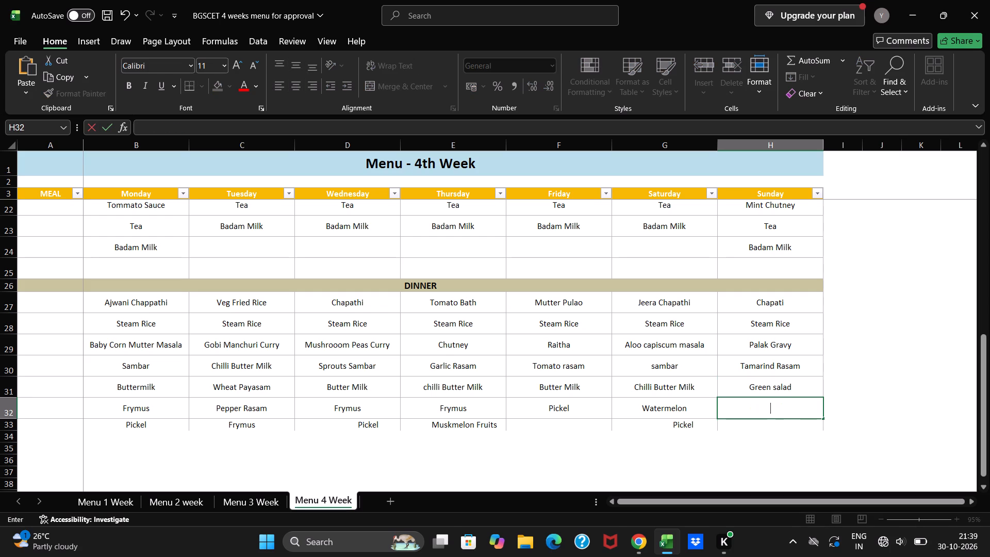
type("Sem")
type("iy")
type("a")
key("space")
type("Pay")
type("asam")
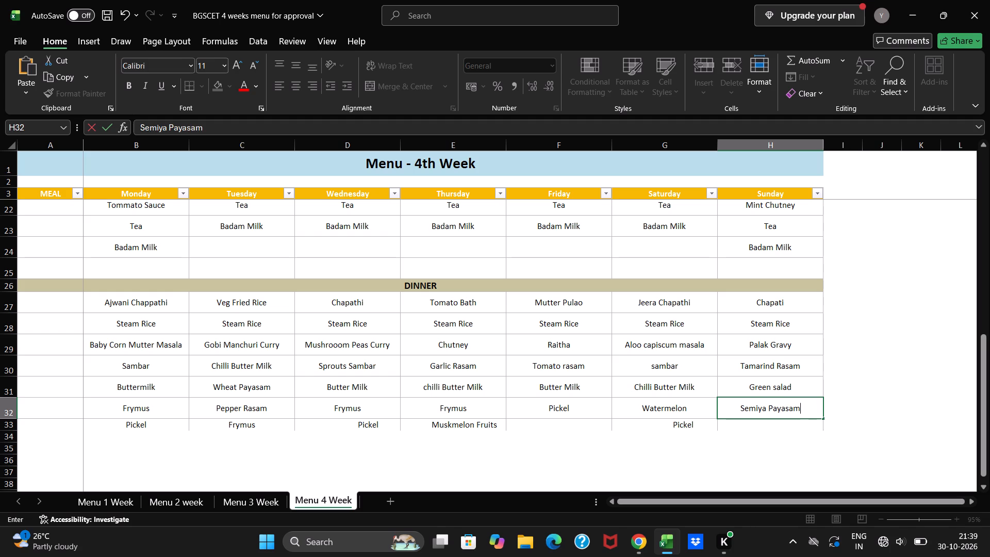
Enter "PIckel" as Sunday's last dinner item in the empty cell H33.
left_click(790, 428)
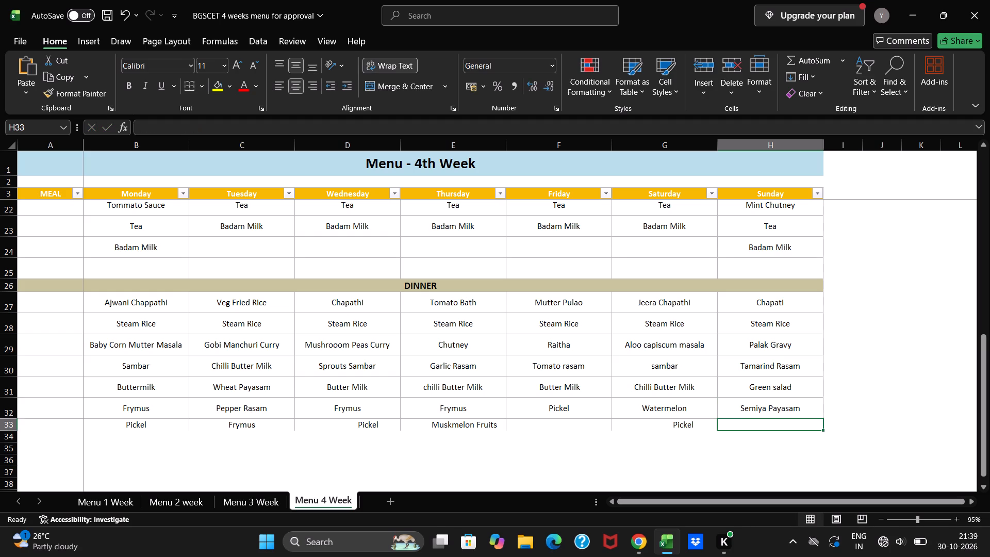
type("PIckel")
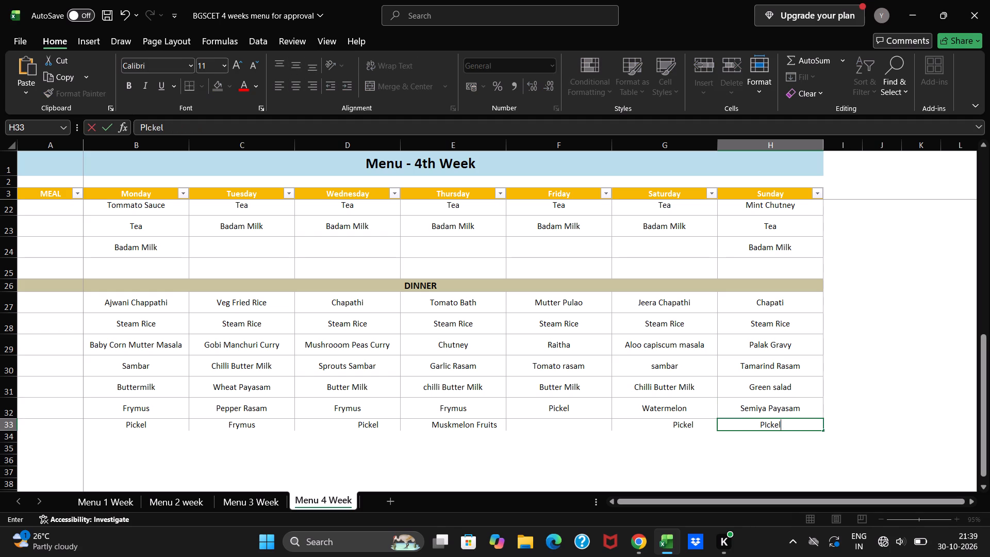
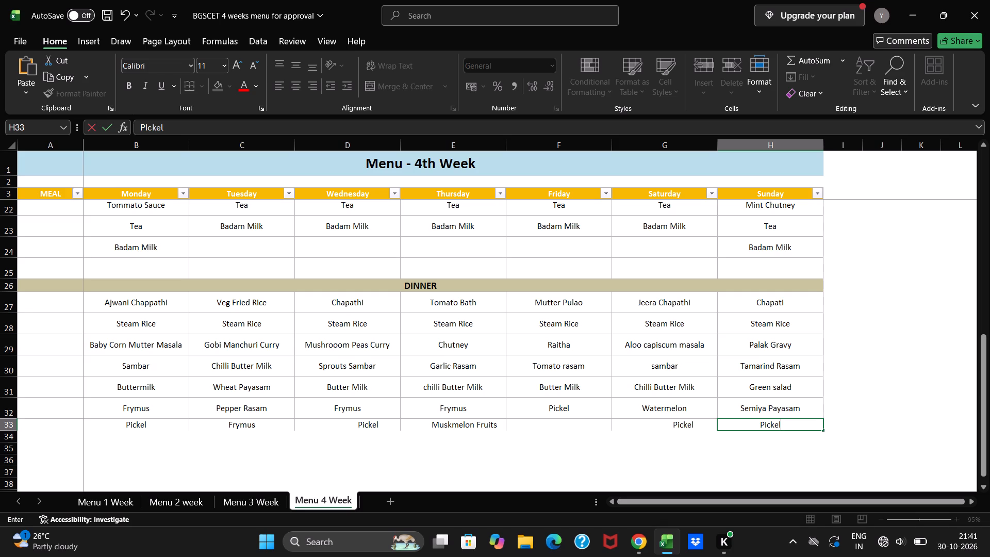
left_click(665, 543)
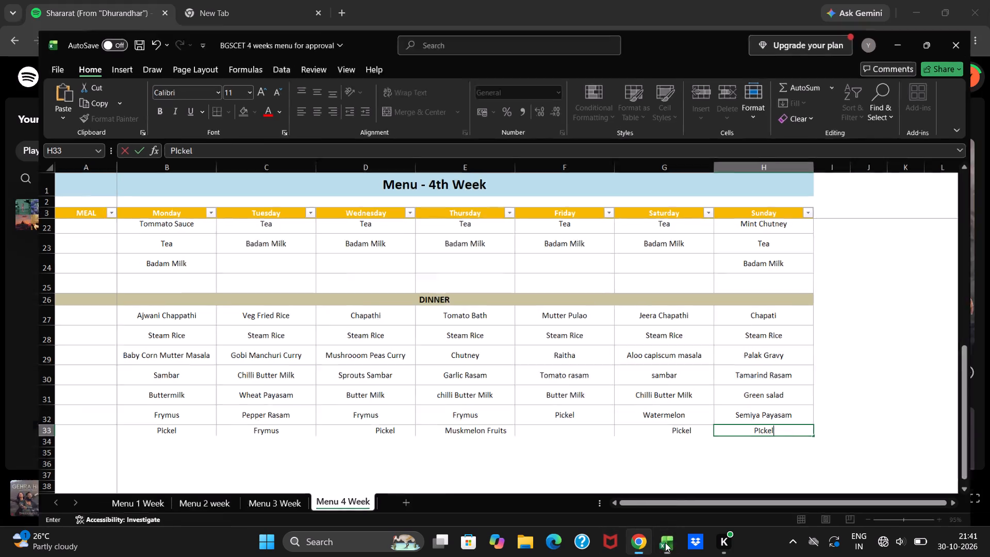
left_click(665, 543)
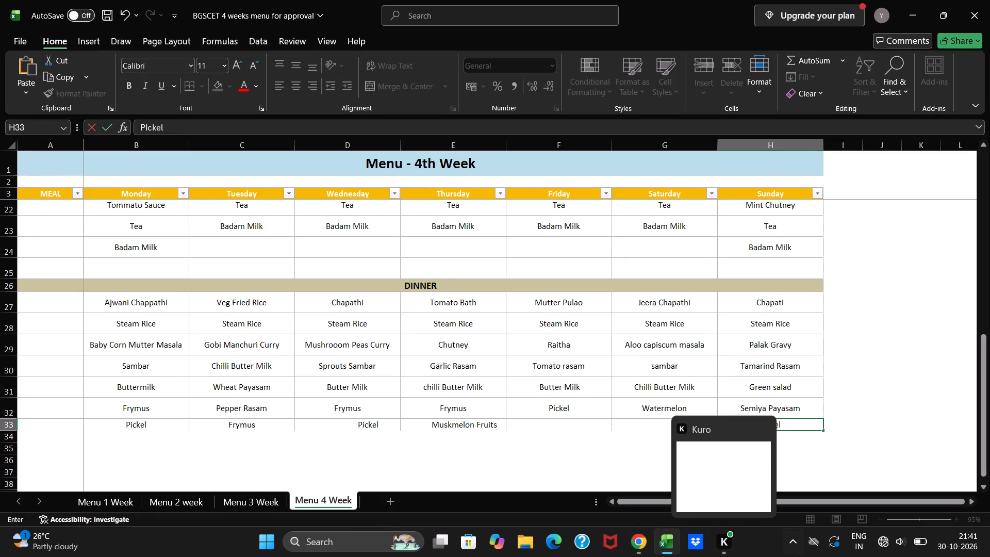
Turn on the laptop's Wi-Fi and check the network list for the connection to "Room".
left_click(886, 544)
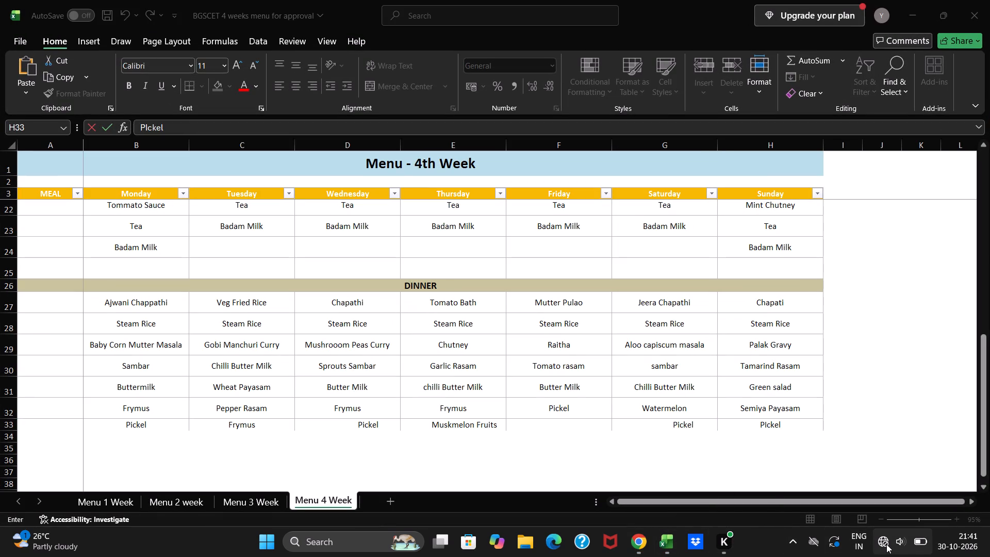
left_click(788, 305)
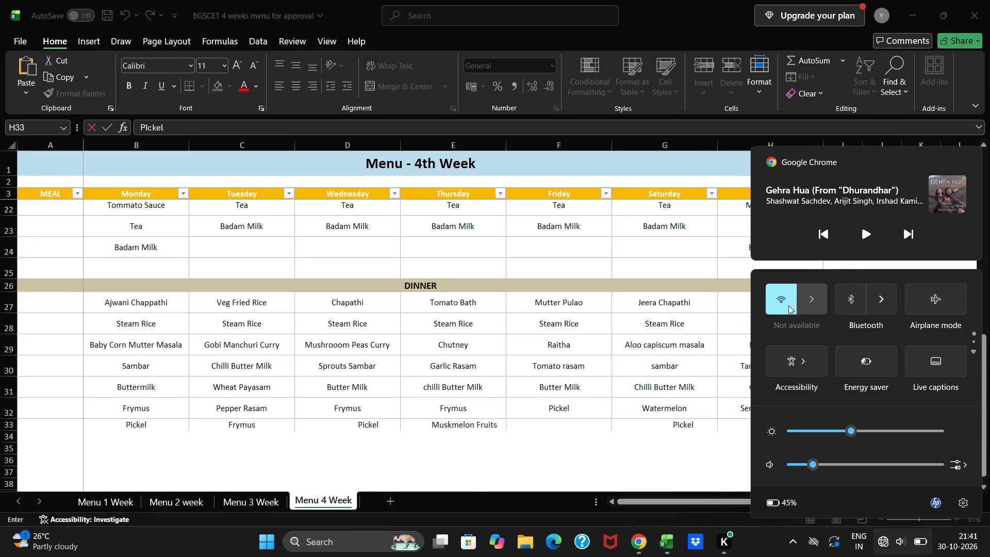
left_click(811, 304)
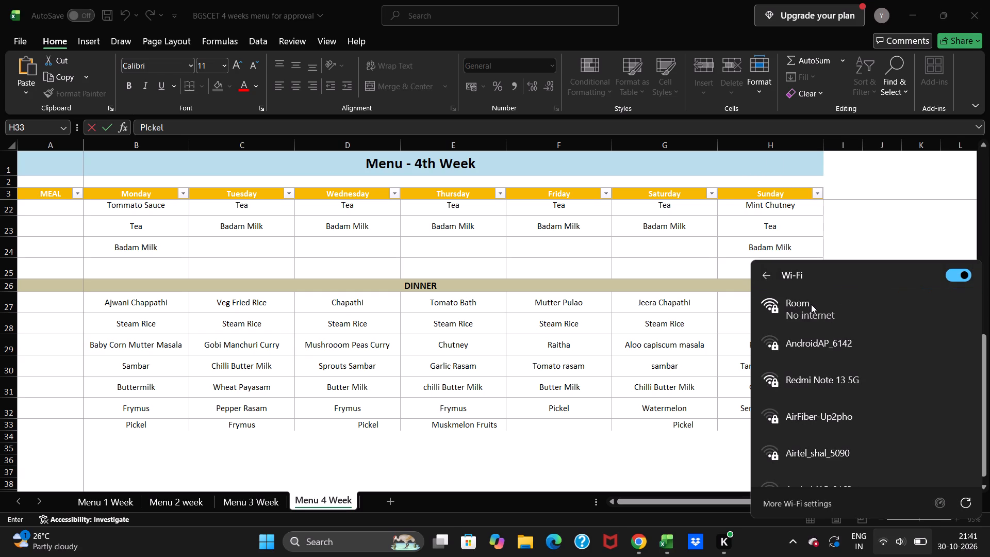
scroll(811, 304, "up", 3)
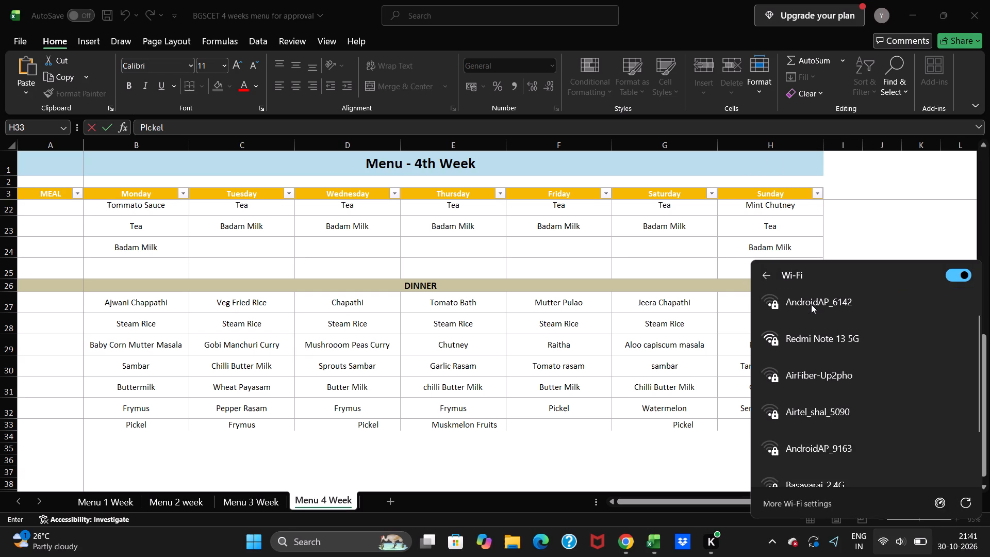
scroll(811, 304, "up", 2)
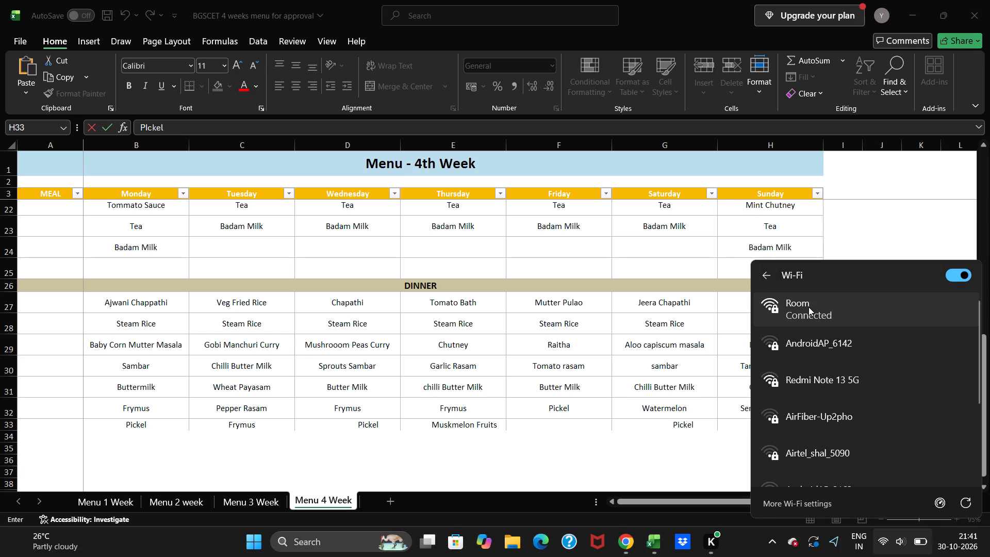
left_click(761, 269)
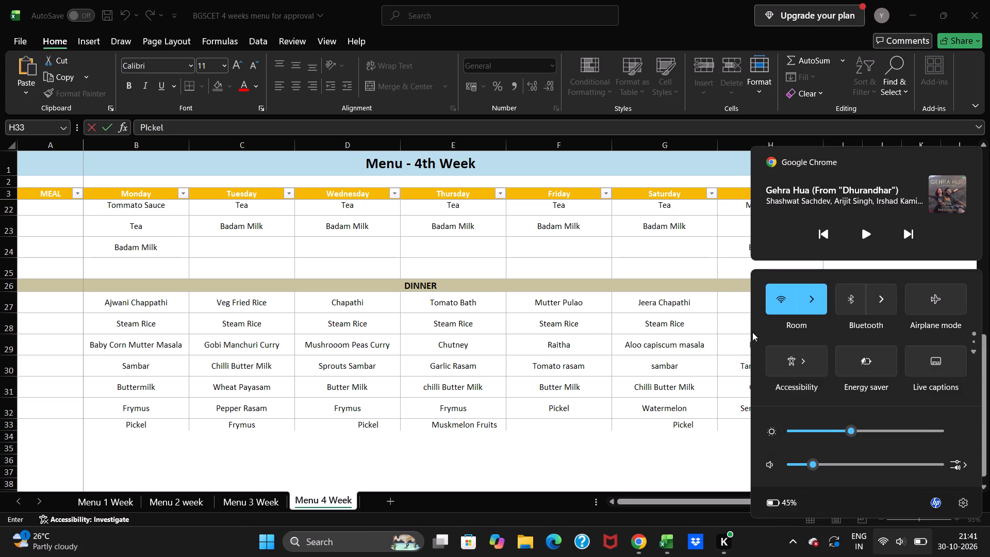
left_click(766, 546)
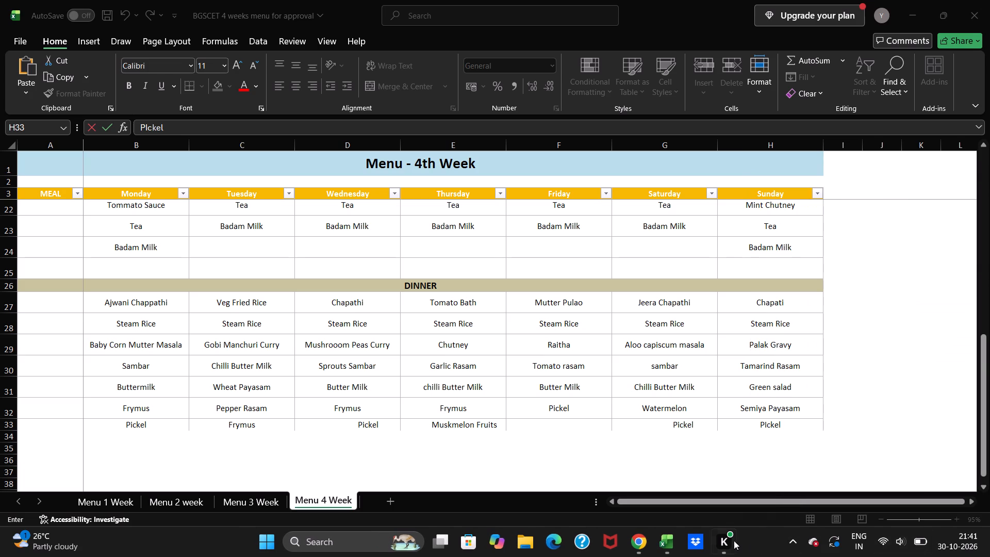
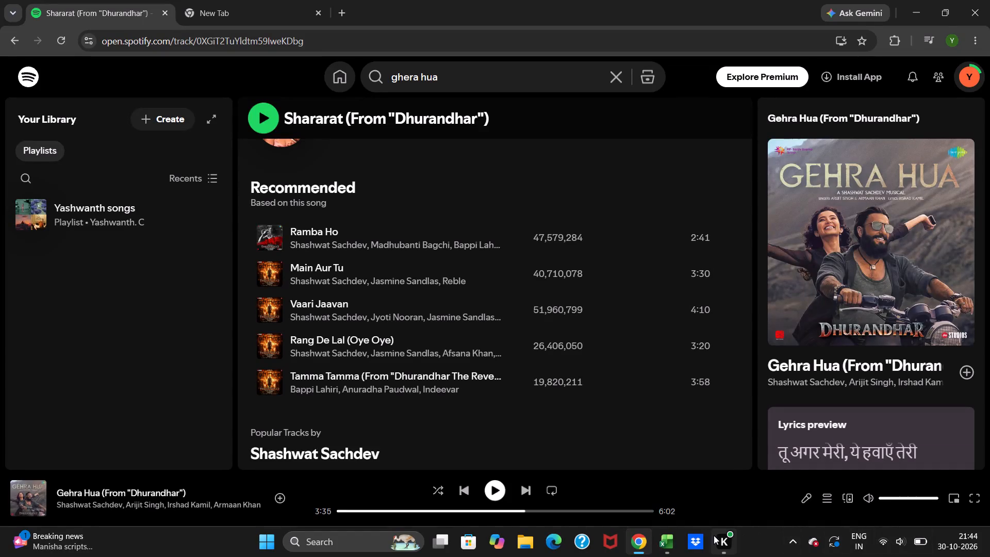
Return to the Excel menu workbook and connect the laptop's Wi-Fi to the secured A15 phone hotspot.
left_click(664, 542)
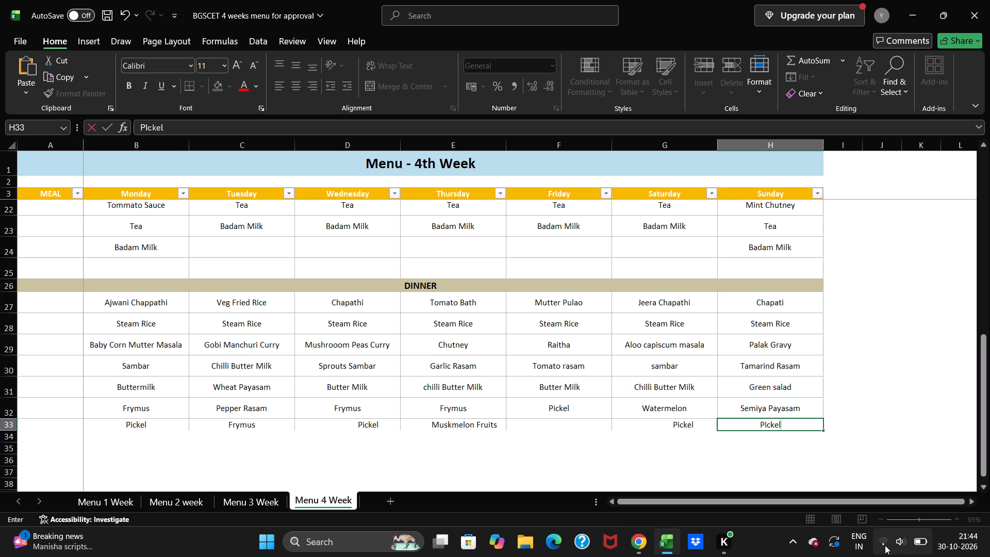
left_click(885, 545)
left_click(885, 545)
left_click(885, 545)
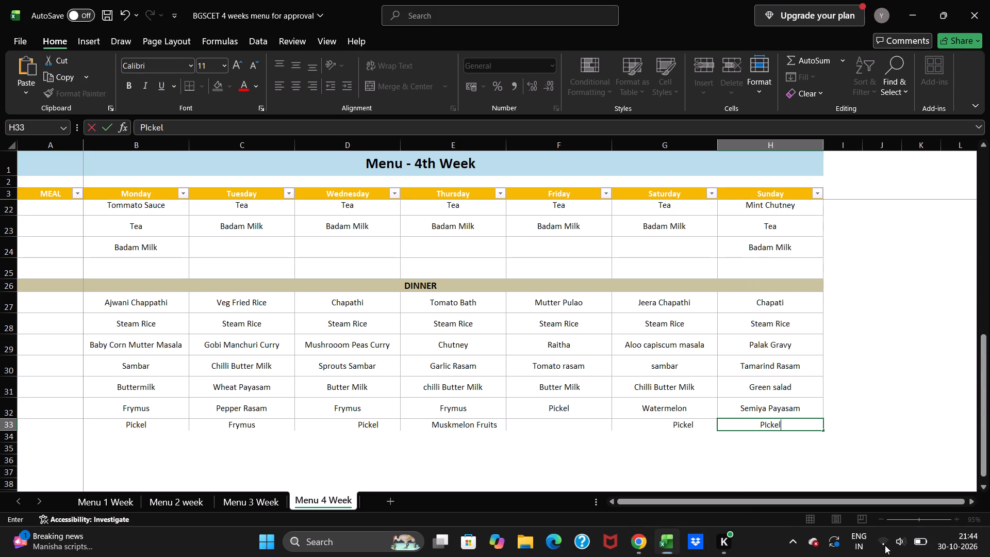
left_click(885, 545)
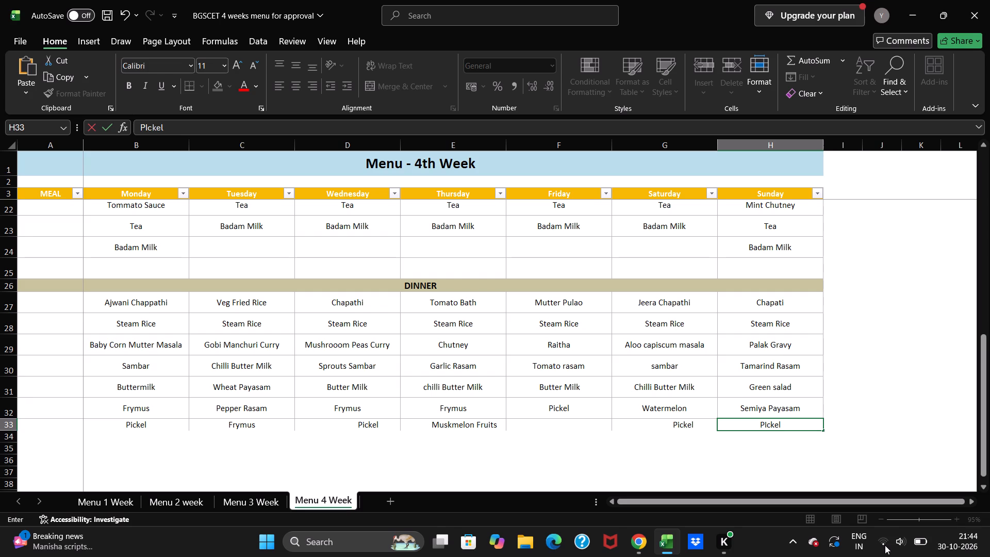
left_click(885, 543)
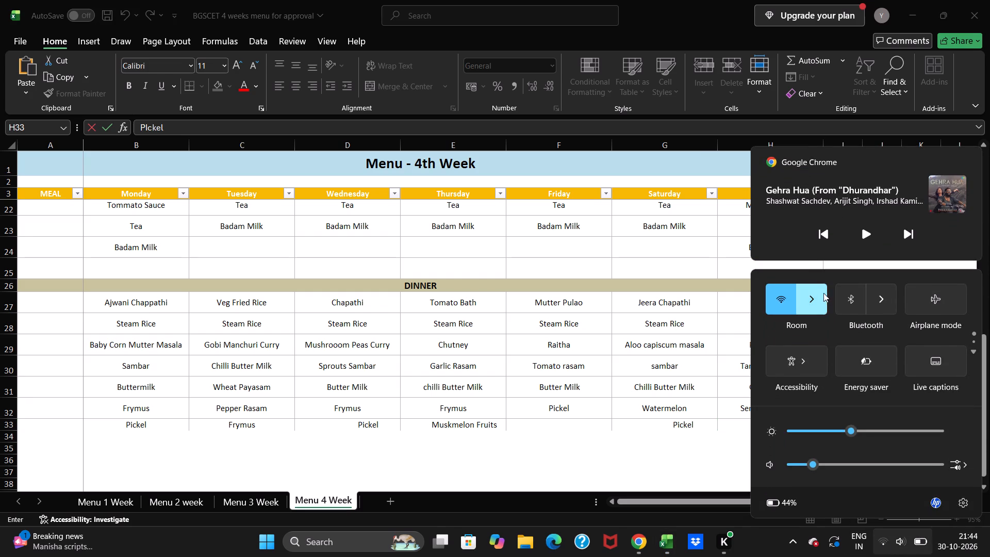
left_click(822, 300)
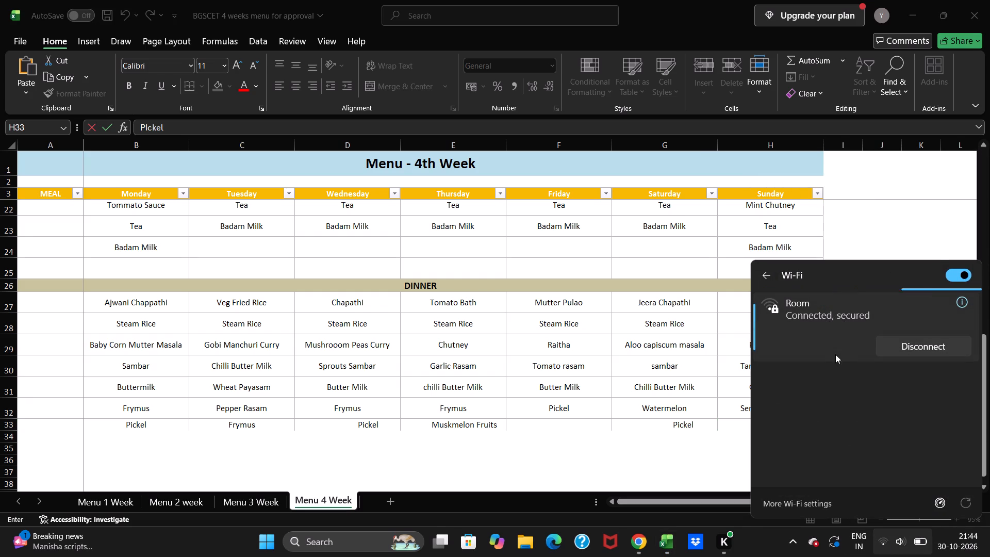
left_click(823, 374)
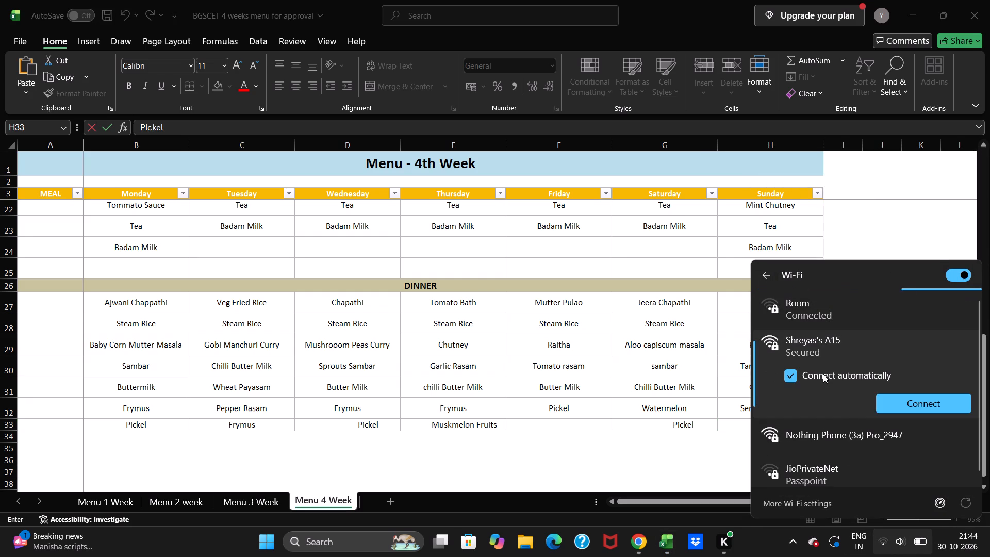
left_click(898, 402)
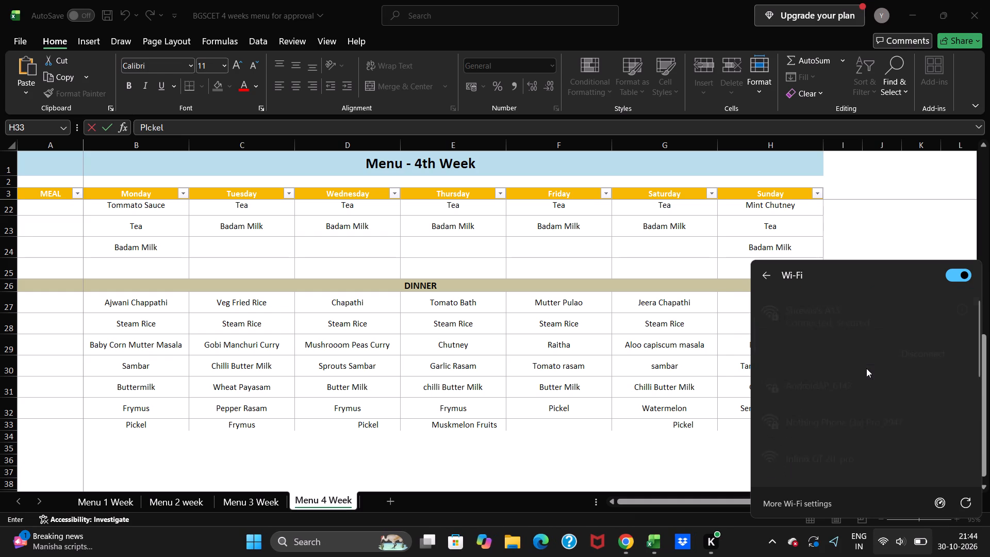
left_click(867, 238)
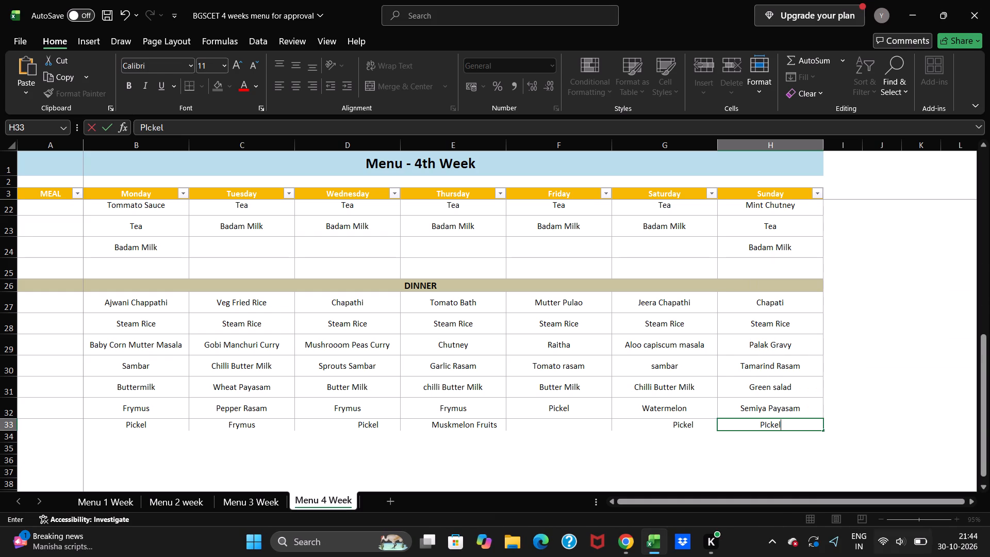
Copy Monday's four snack items, Pasta through Badam Milk, from cells B21:B24 of the Menu 4 Week sheet.
scroll(332, 298, "up", 2)
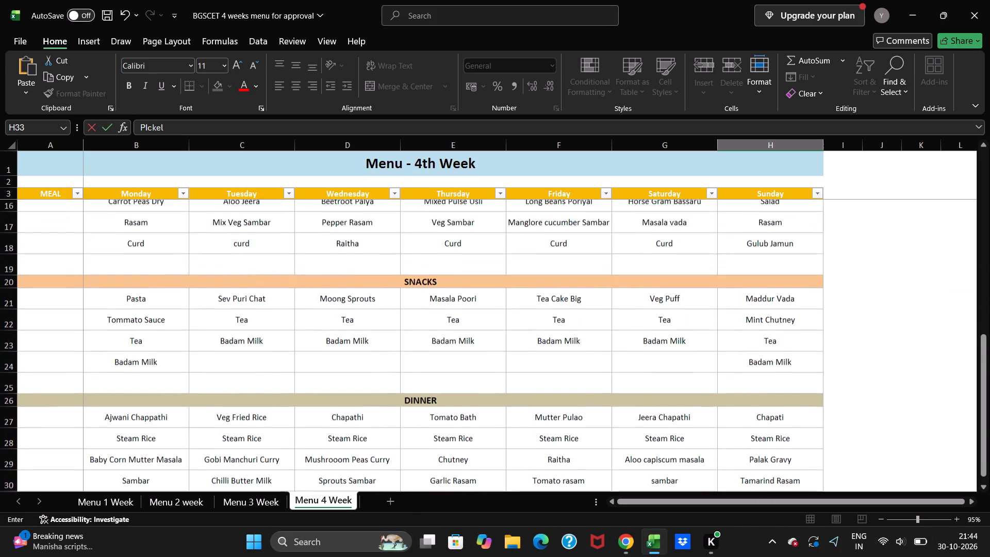
scroll(332, 298, "up", 2)
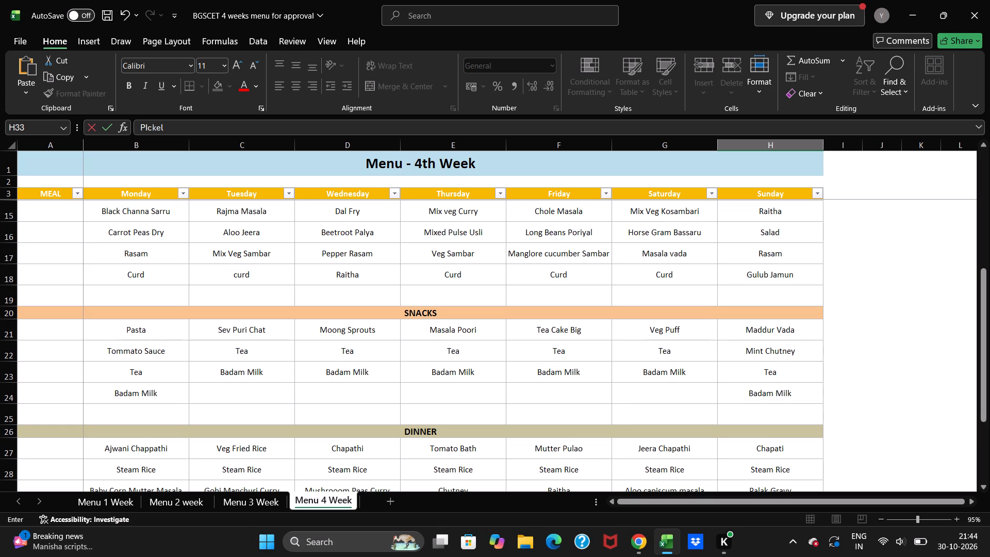
left_click_drag(110, 332, 143, 395)
key("ctrl+c")
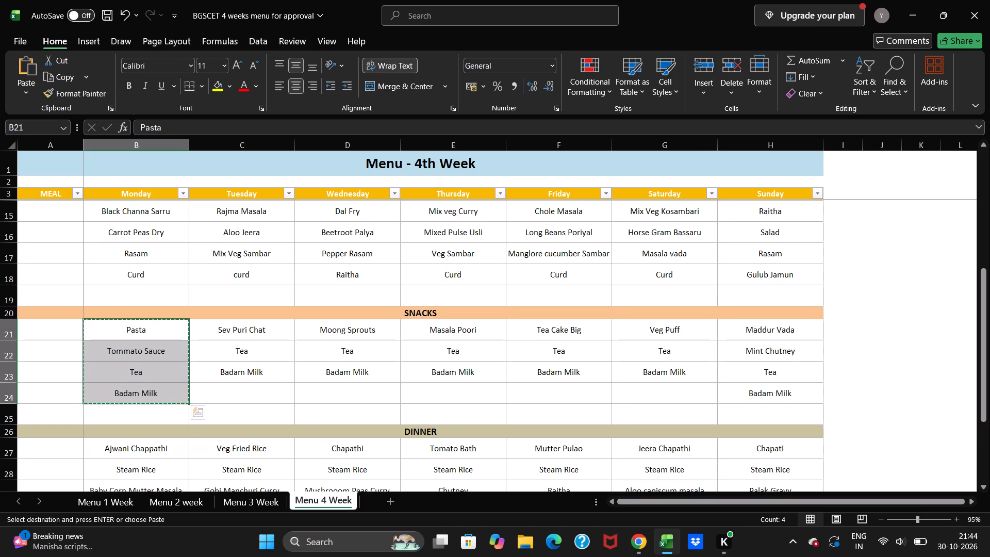
Swap the Monday and Sunday snack items in rows 21 to 24, using A21:A24 in the MEAL column as temporary storage.
scroll(81, 403, "right", 1)
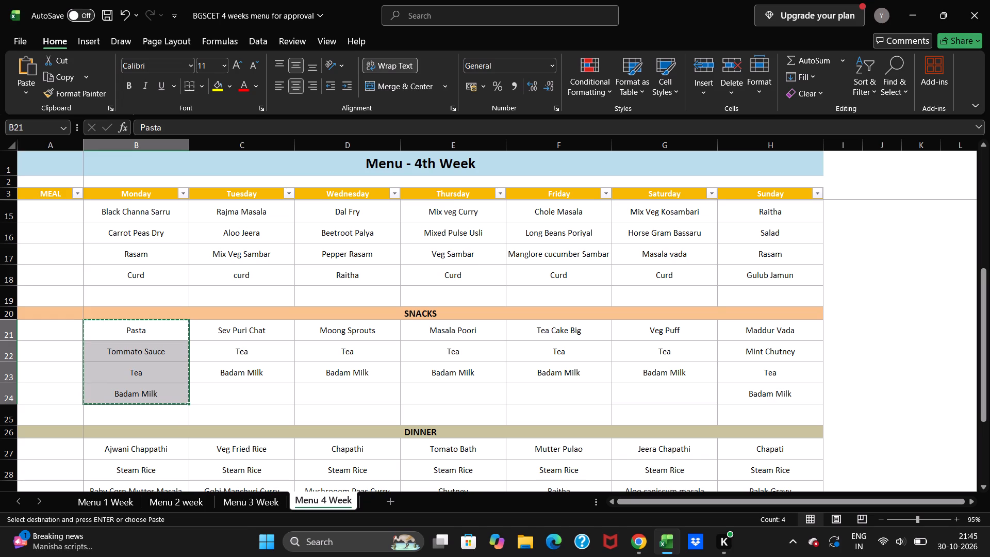
left_click(49, 336)
key("ctrl+v")
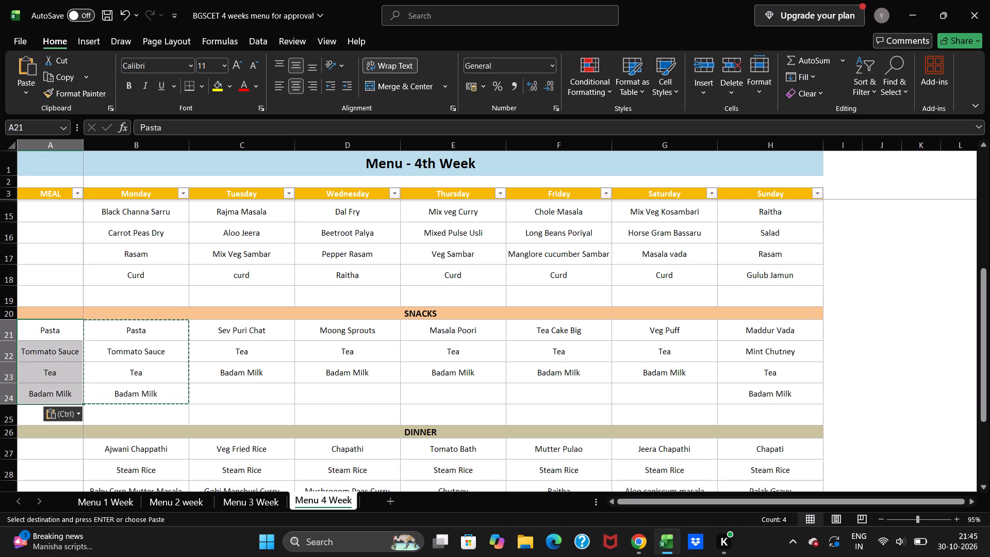
left_click_drag(745, 329, 770, 389)
key("ctrl+c")
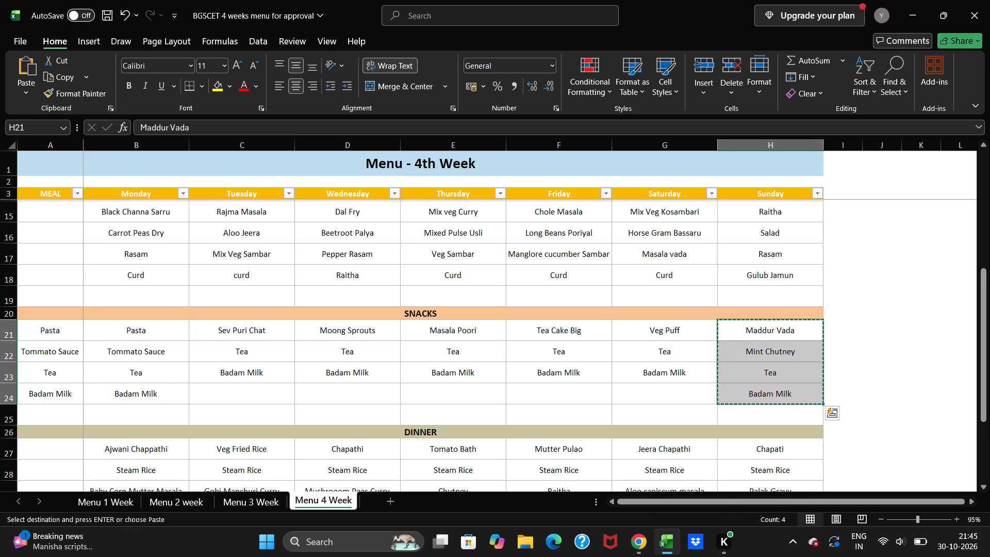
left_click(132, 329)
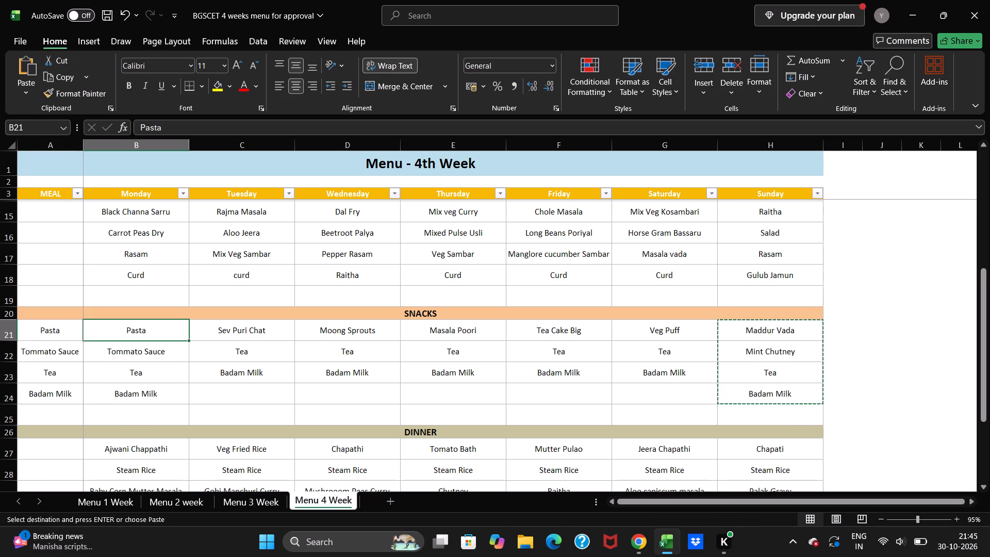
key("ctrl+v")
left_click_drag(44, 327, 57, 390)
key("ctrl+c")
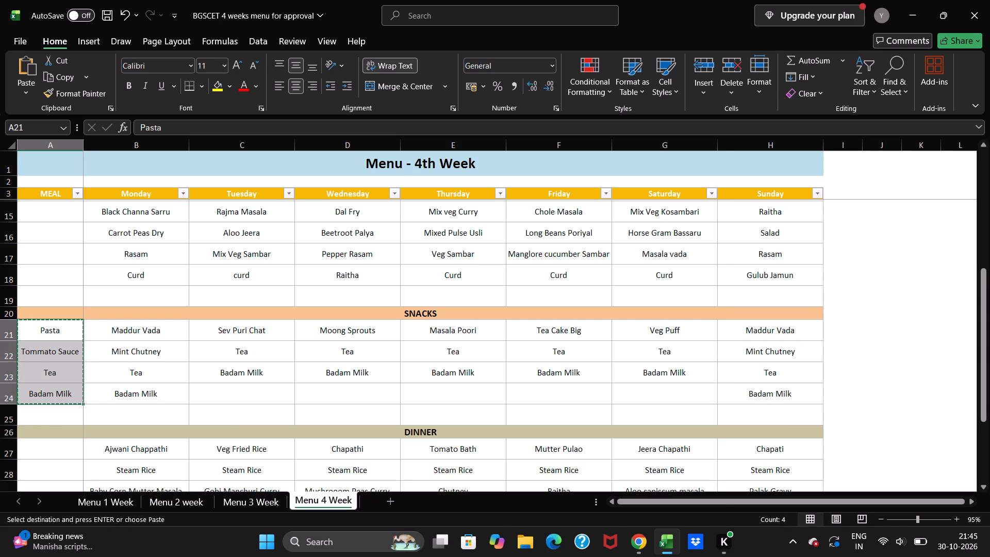
left_click_drag(755, 330, 776, 396)
key("ctrl+v")
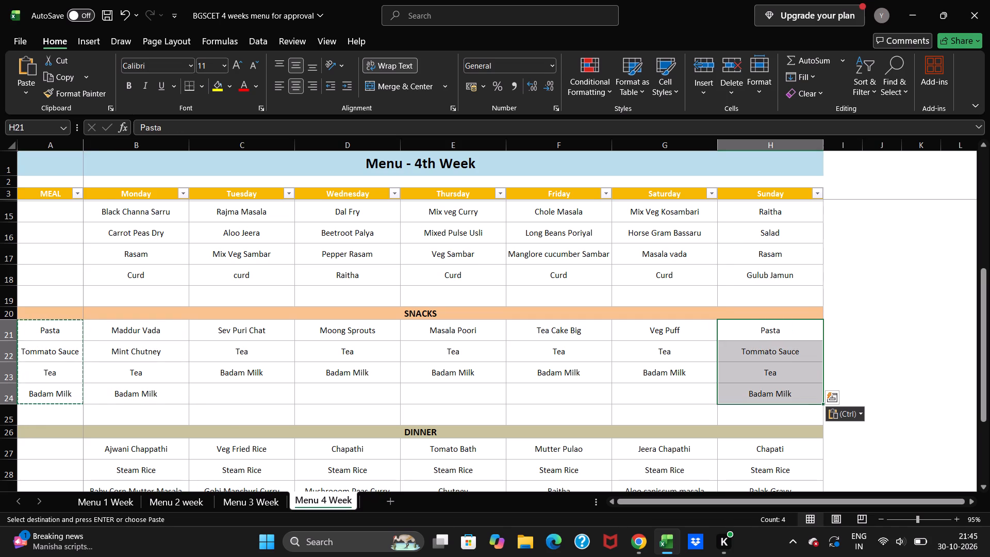
Copy Wednesday's snacks in D21:D24 into A21:A24 of the MEAL column as temporary storage.
left_click(335, 387)
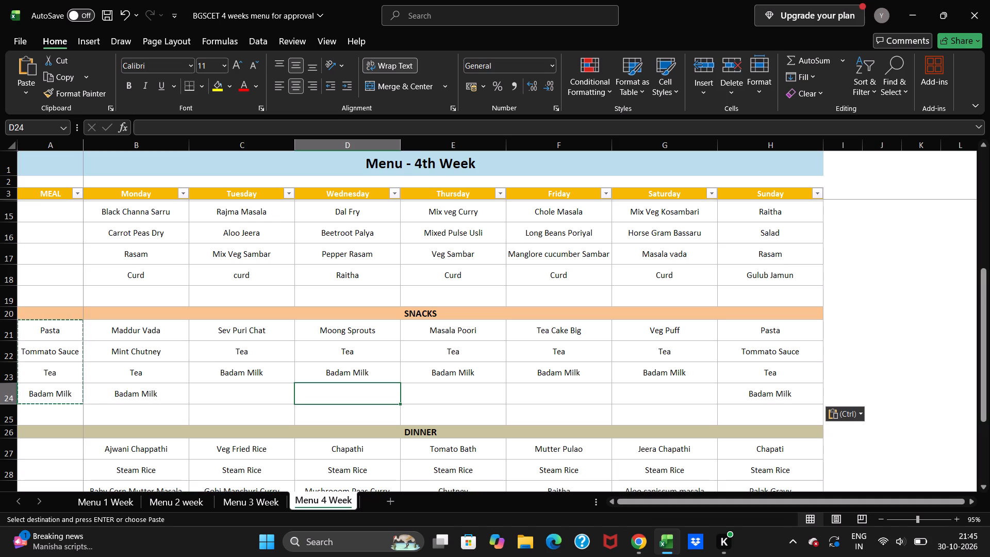
left_click_drag(322, 334, 368, 394)
key("ctrl+c")
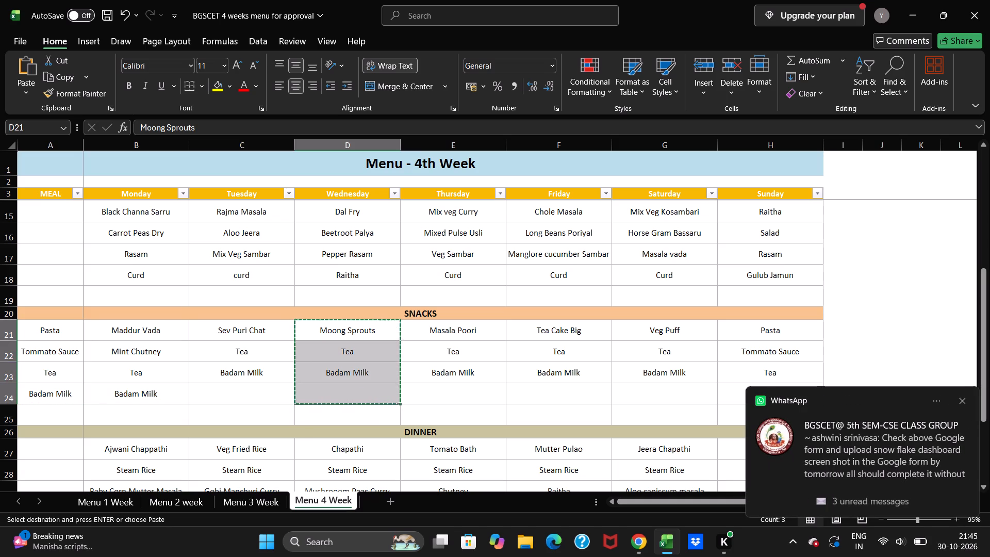
left_click_drag(42, 335, 57, 392)
key("ctrl+v")
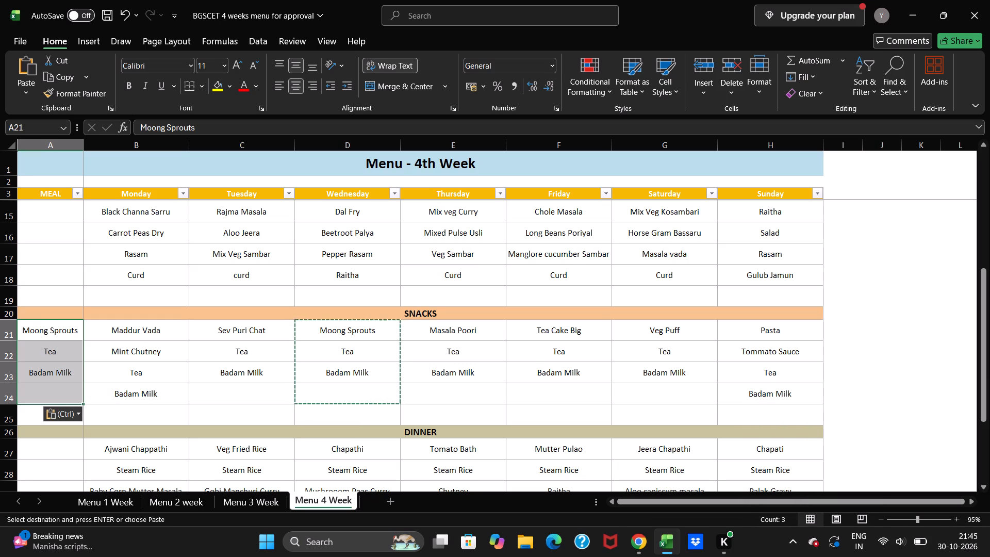
Replace Friday's first snack item in cell F21 with "Cream Bun".
left_click(563, 334)
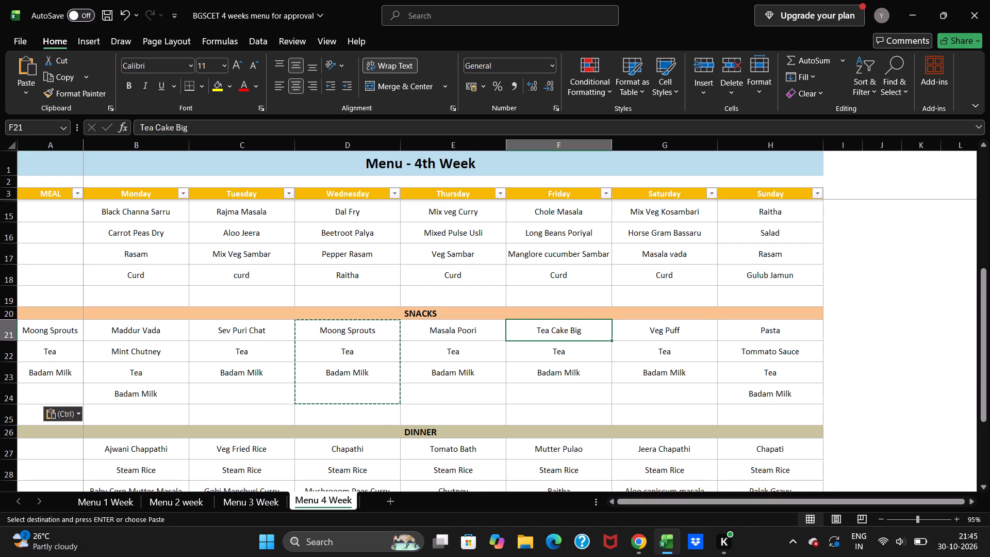
type("Cream bun")
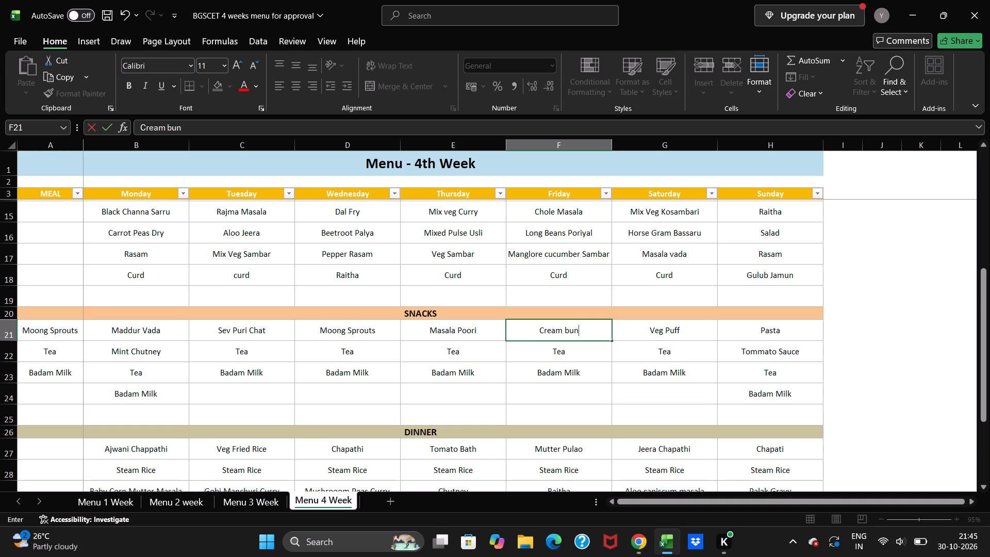
key("Left")
key("Left")
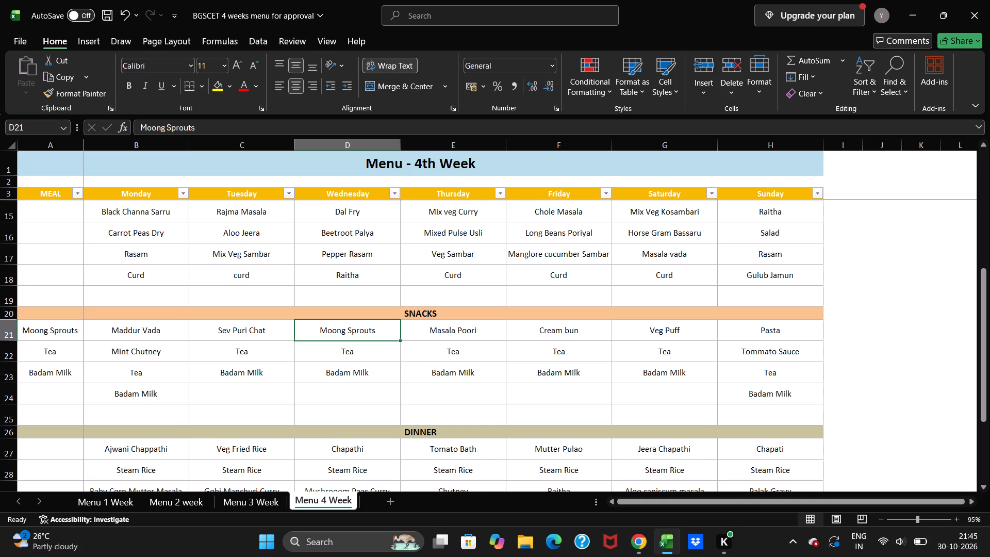
left_click(588, 328)
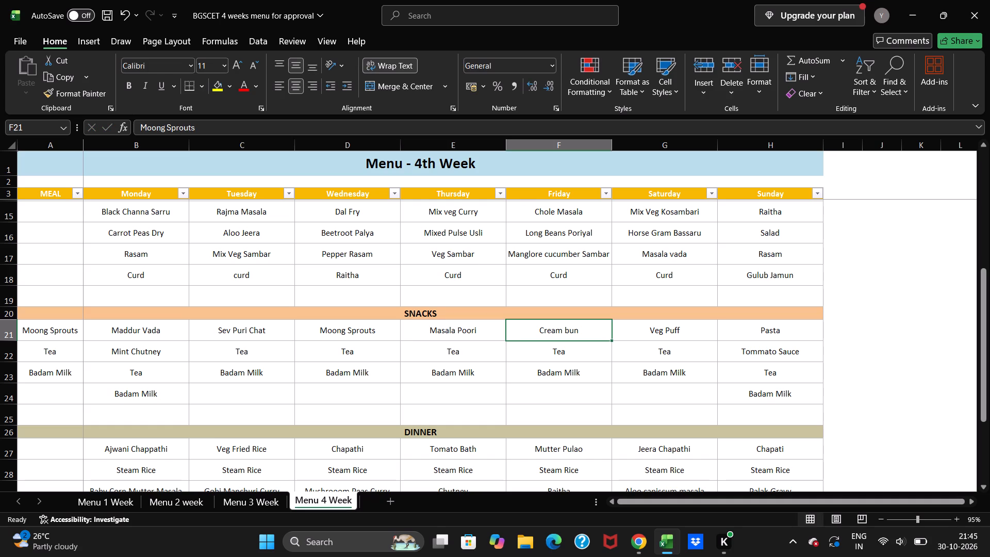
left_click(168, 127)
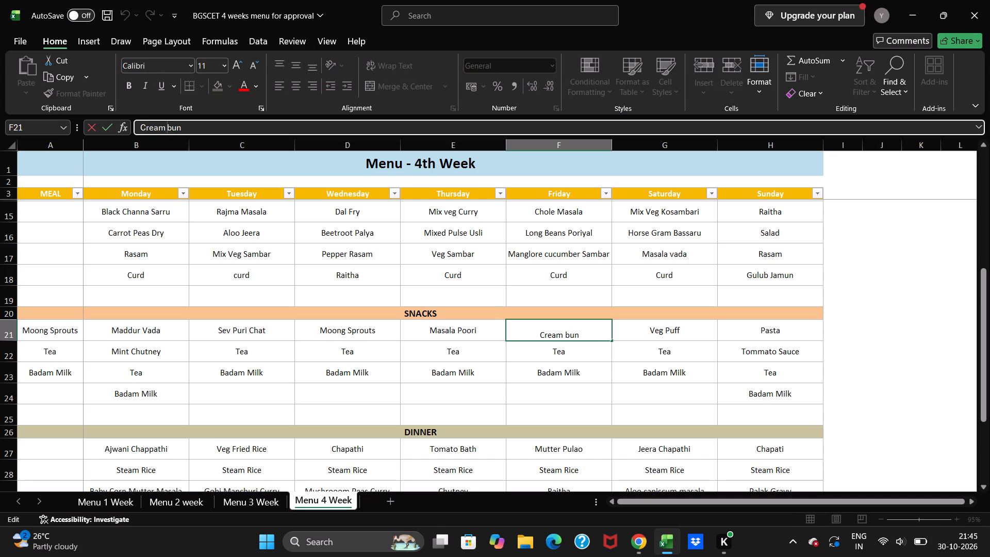
key("Right")
key("shift+b")
key("Left")
key("BackSpace")
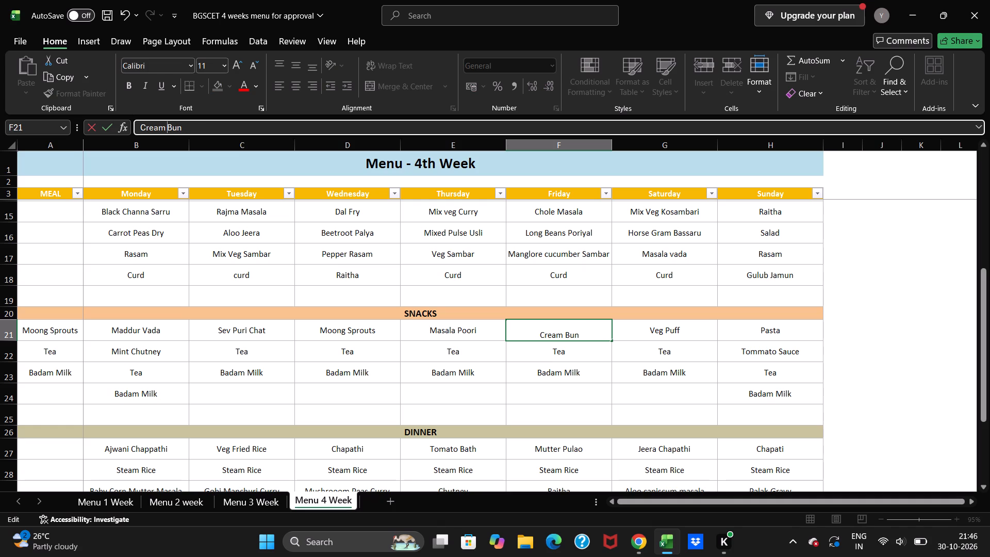
left_click(532, 365)
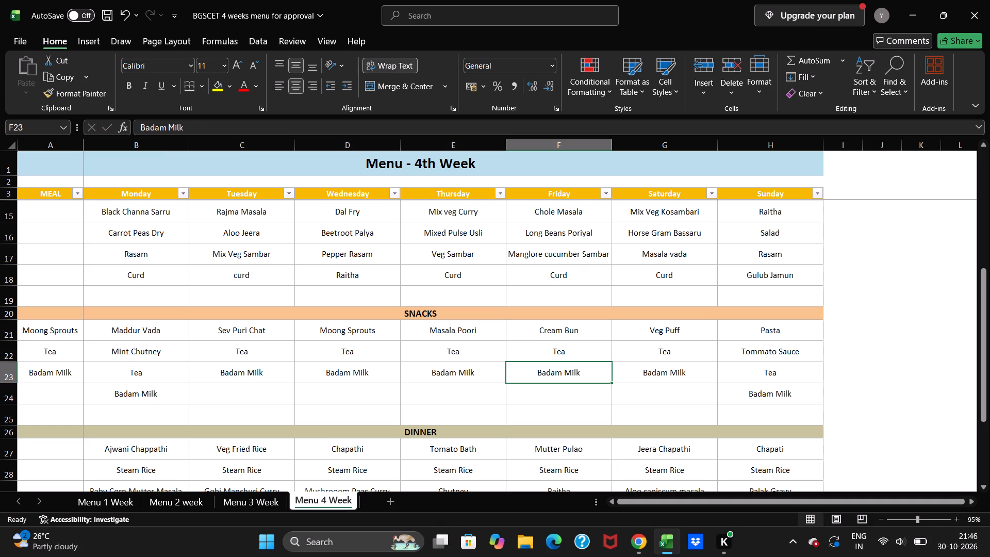
Copy Friday's snacks in F21:F23 over Wednesday's snacks in D21:D23.
left_click_drag(540, 331, 557, 365)
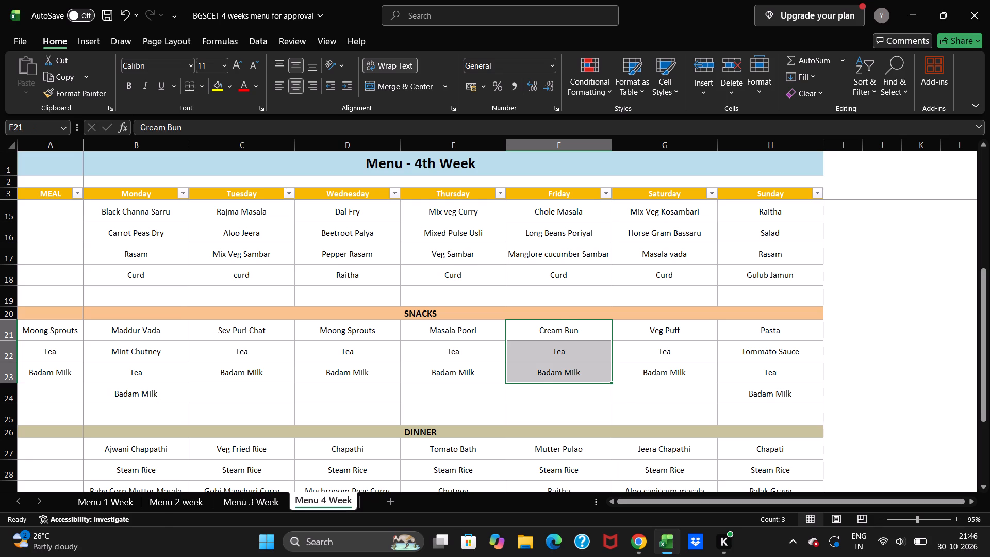
key("ctrl+c")
left_click_drag(324, 329, 348, 367)
key("ctrl+v")
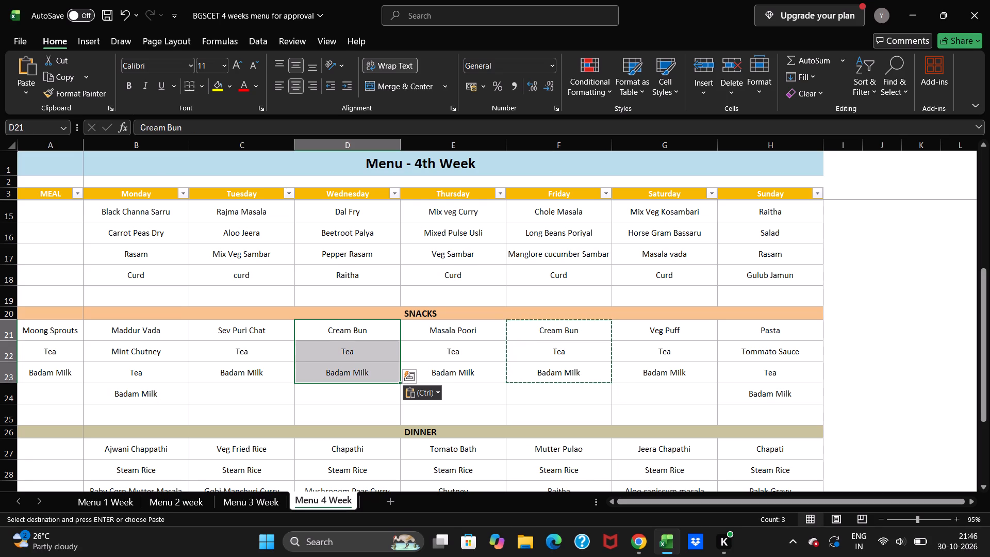
Copy Thursday's snacks in E21:E23 over Friday's snacks in F21:F23.
left_click_drag(465, 332, 482, 374)
key("ctrl+c")
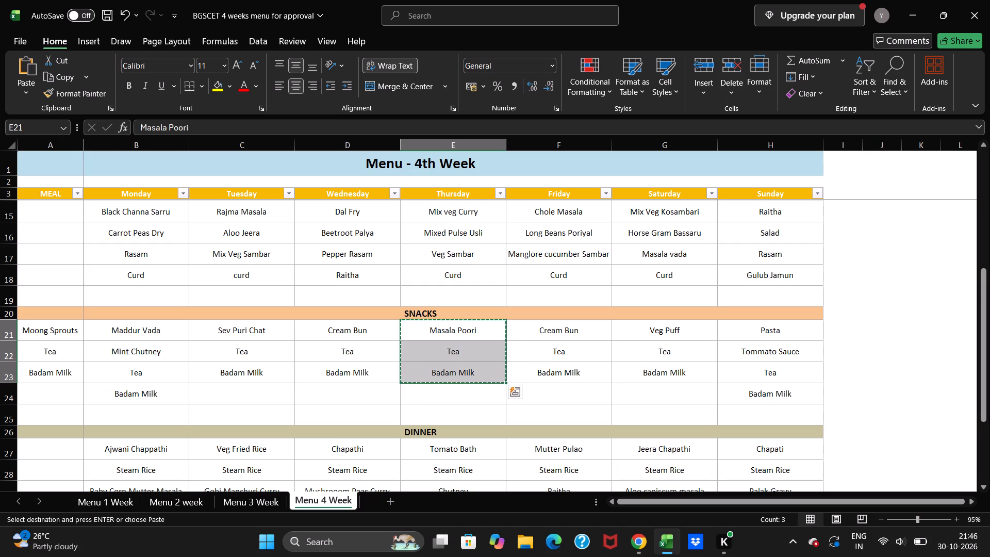
left_click_drag(548, 330, 568, 375)
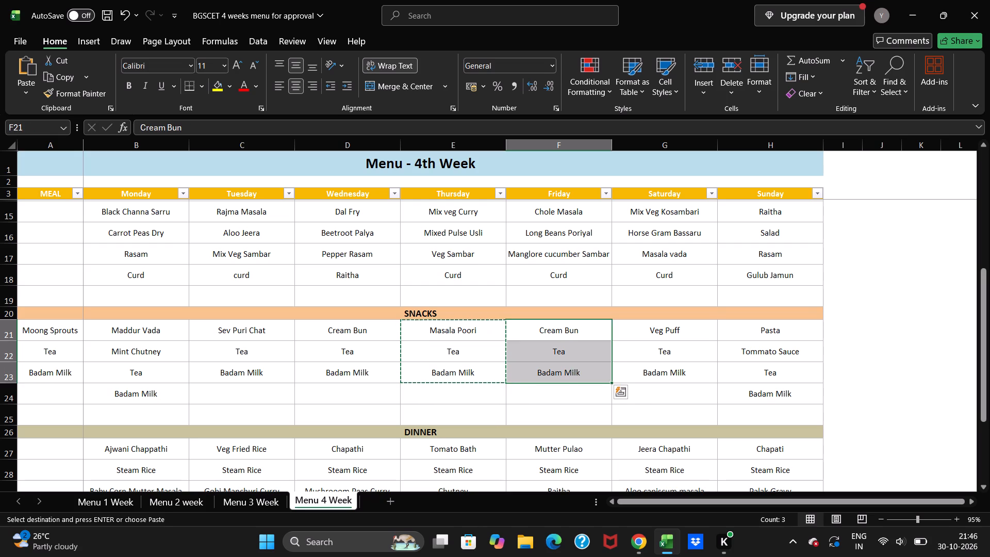
key("ctrl+v")
Copy Saturday's snacks in G21:G23 over Thursday's snacks in E21:E23.
left_click_drag(672, 330, 676, 349)
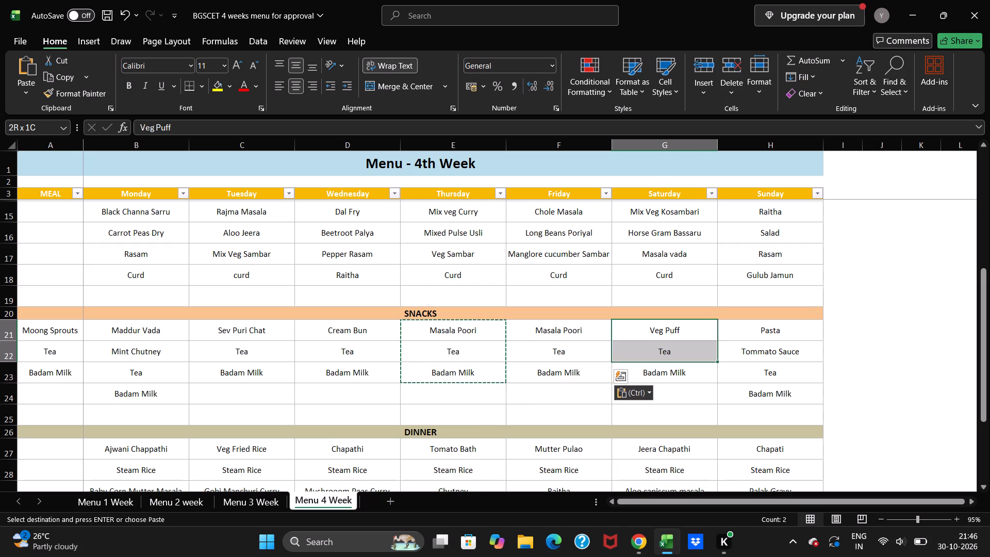
left_click_drag(676, 349, 676, 367)
key("ctrl+c")
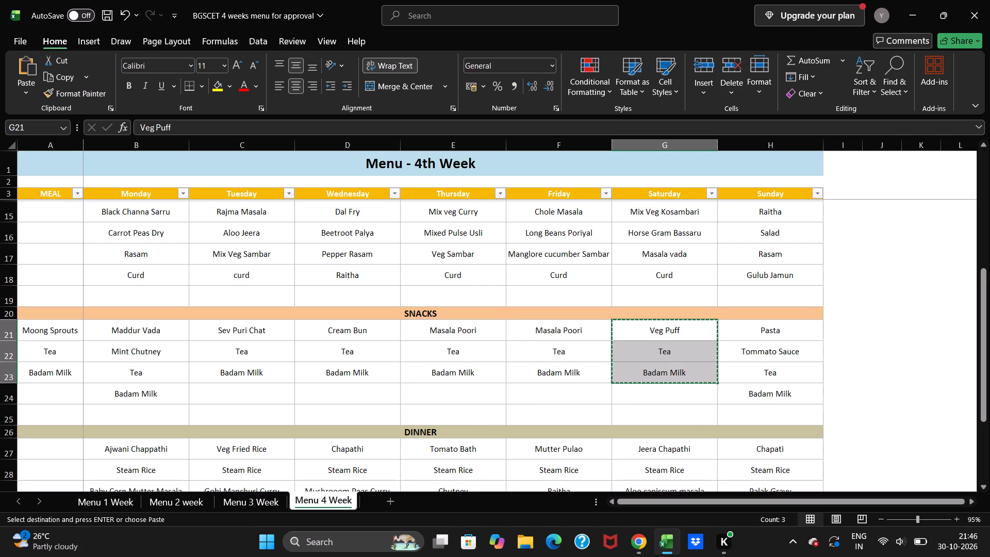
left_click_drag(449, 333, 457, 374)
key("ctrl+v")
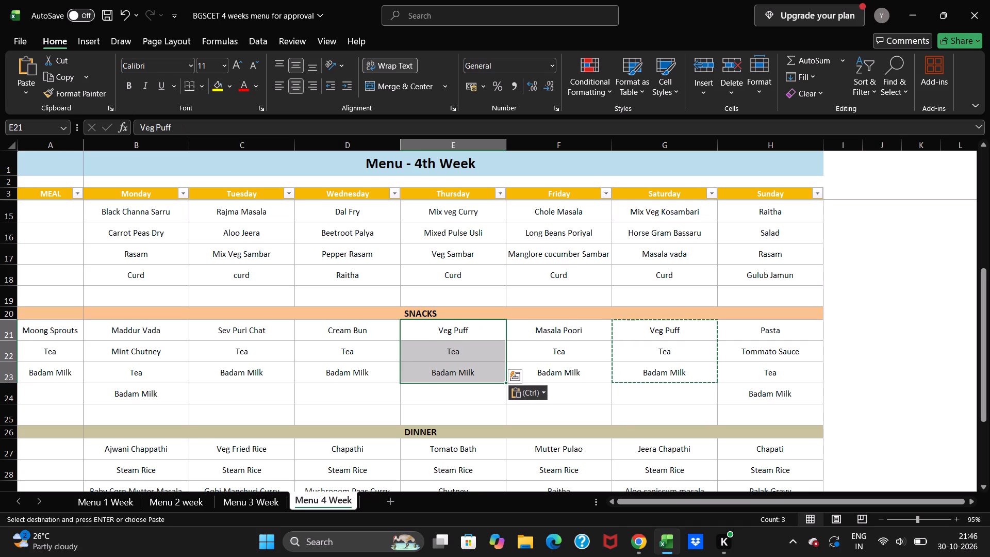
Copy the temporarily stored Moong Sprouts snack set from A21:A23 over Saturday's snacks in G21:G23.
left_click_drag(51, 331, 60, 372)
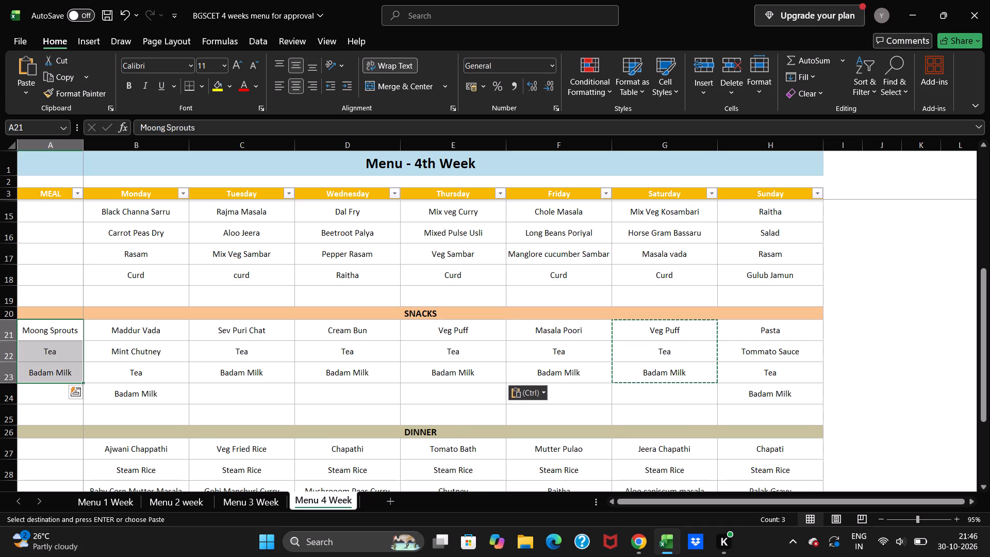
key("ctrl+c")
left_click_drag(643, 336, 656, 364)
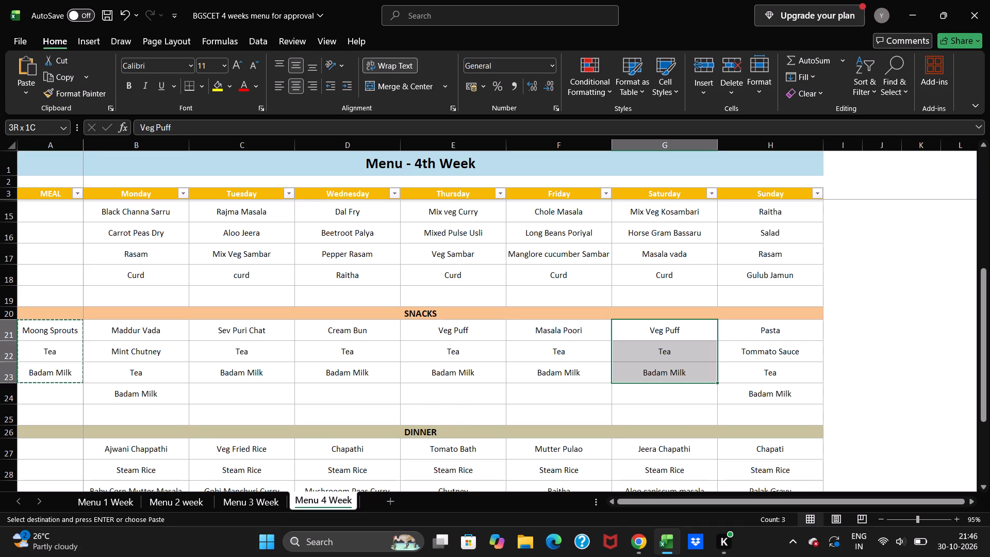
left_click_drag(656, 364, 656, 367)
key("ctrl+v")
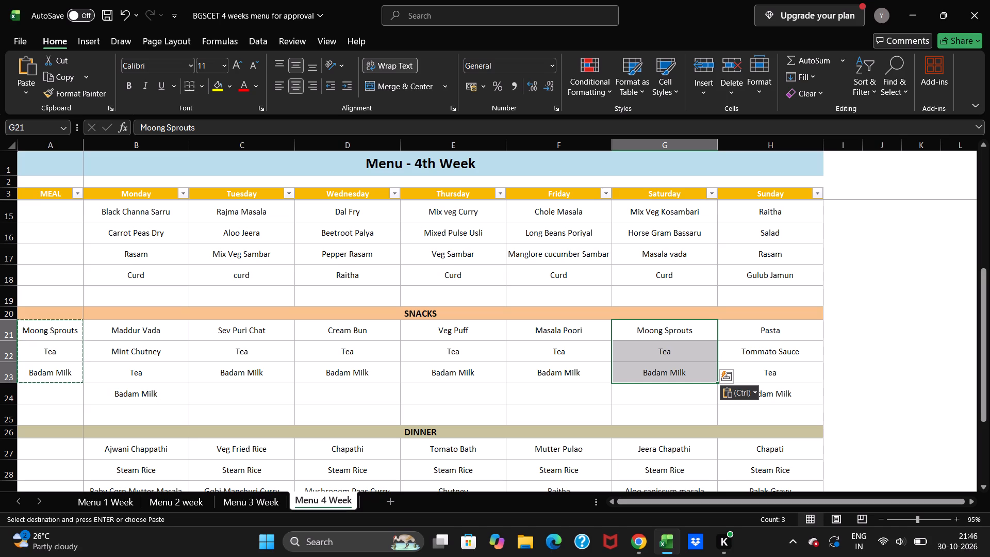
key("BackSpace")
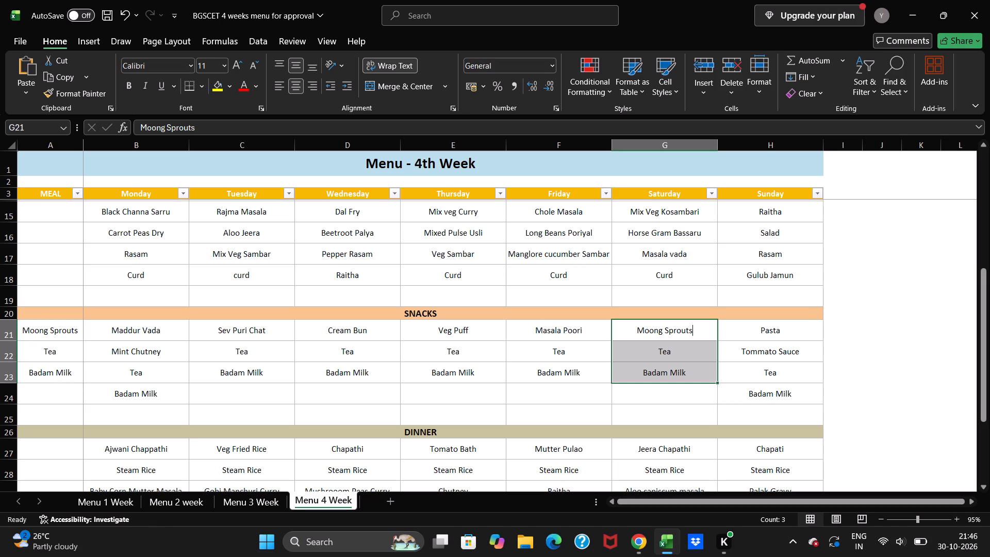
key("ctrl+z")
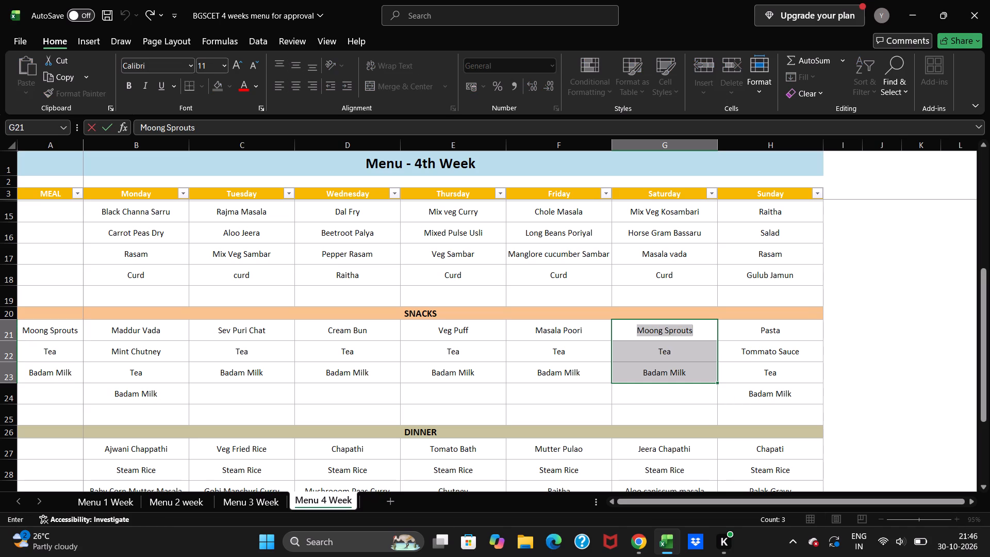
Clear the temporarily stored Moong Sprouts, Tea and Badam Milk entries from A21:A23.
left_click_drag(38, 330, 51, 367)
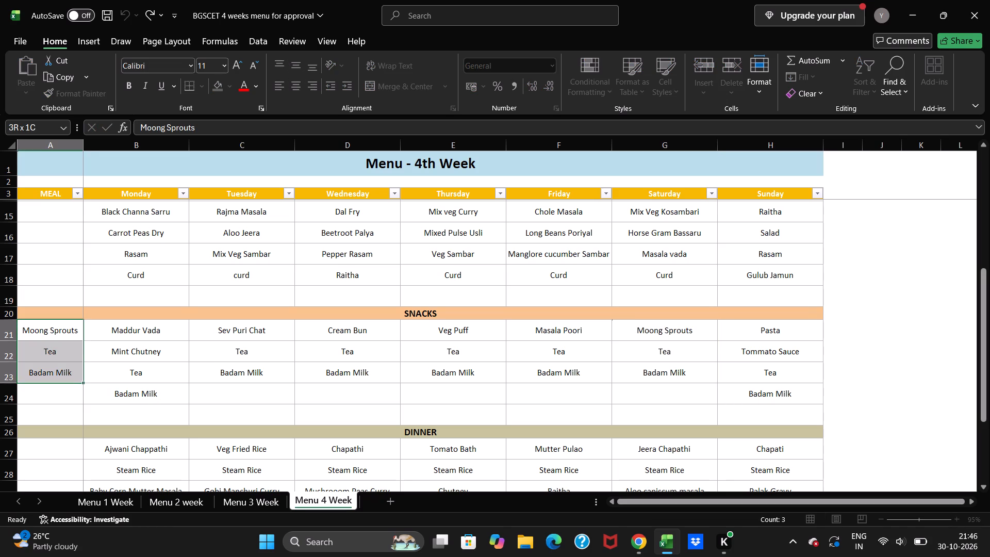
left_click_drag(51, 367, 51, 368)
key("BackSpace")
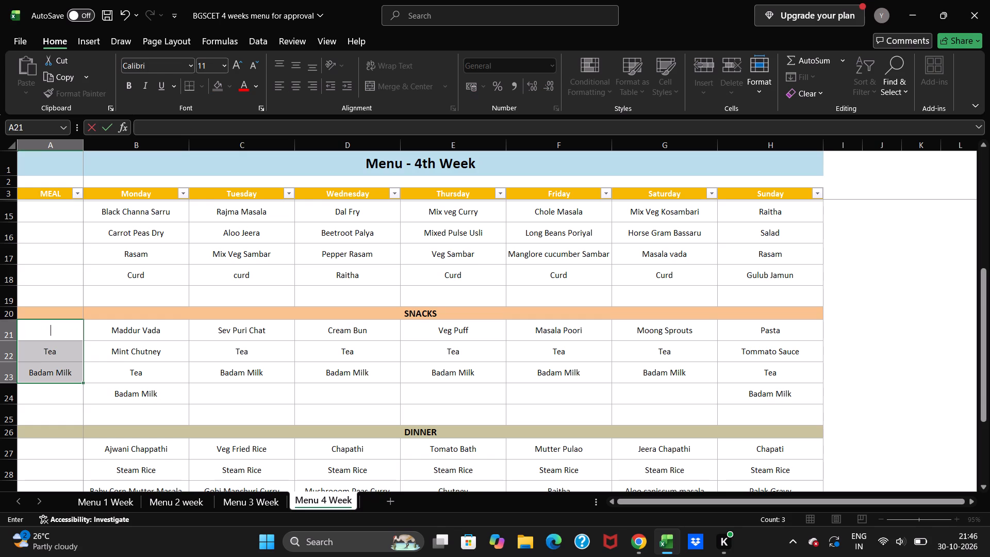
key("Delete")
key("ctrl+z")
key("Delete")
key("Down")
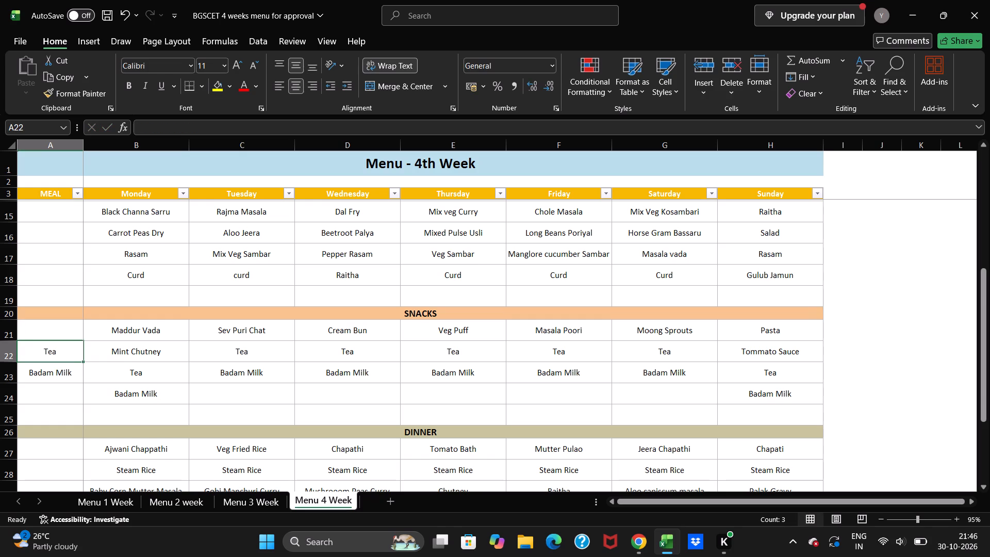
key("BackSpace")
key("Down")
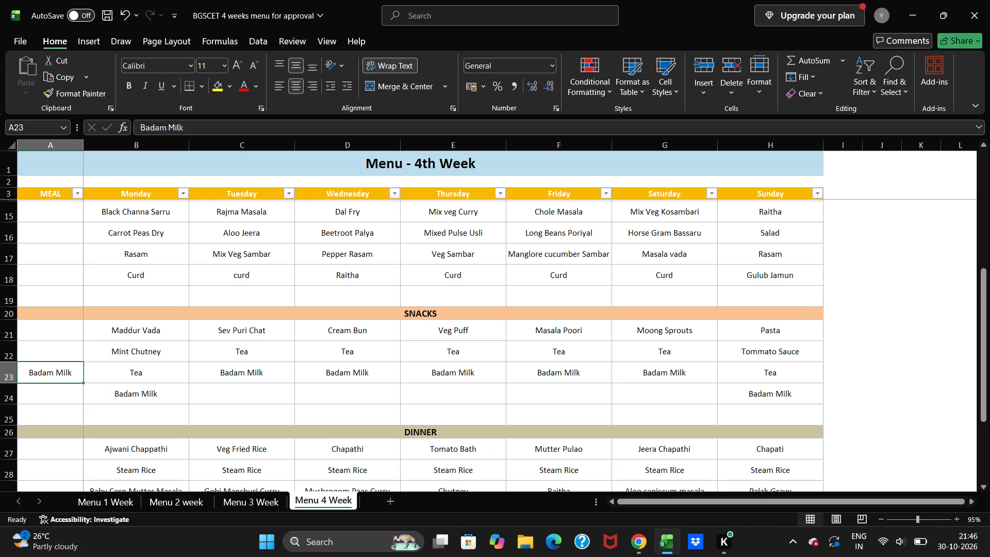
key("BackSpace")
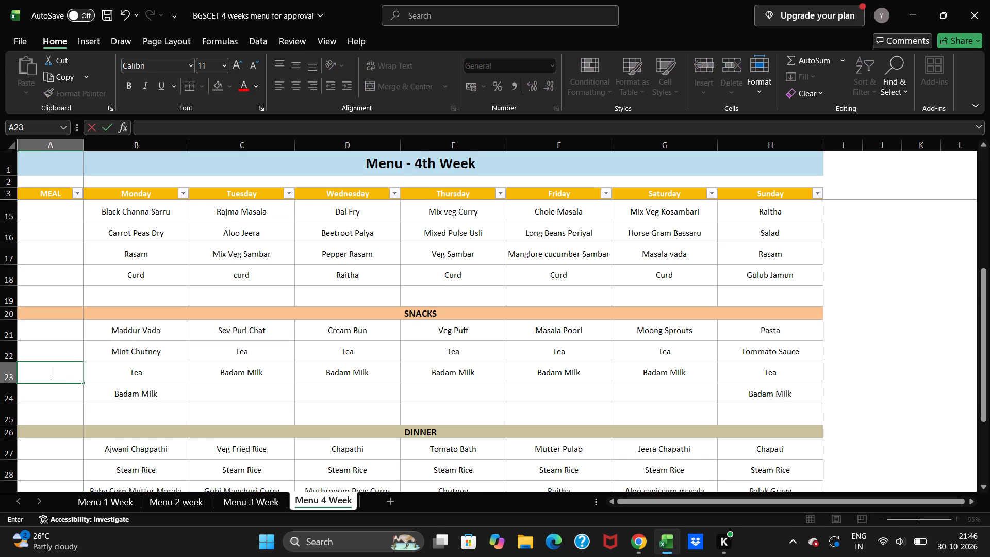
Shift Thursday's Tea and Badam Milk down to E23:E24 and enter Ketchup in E22 below Veg Puff.
scroll(189, 328, "right", 1)
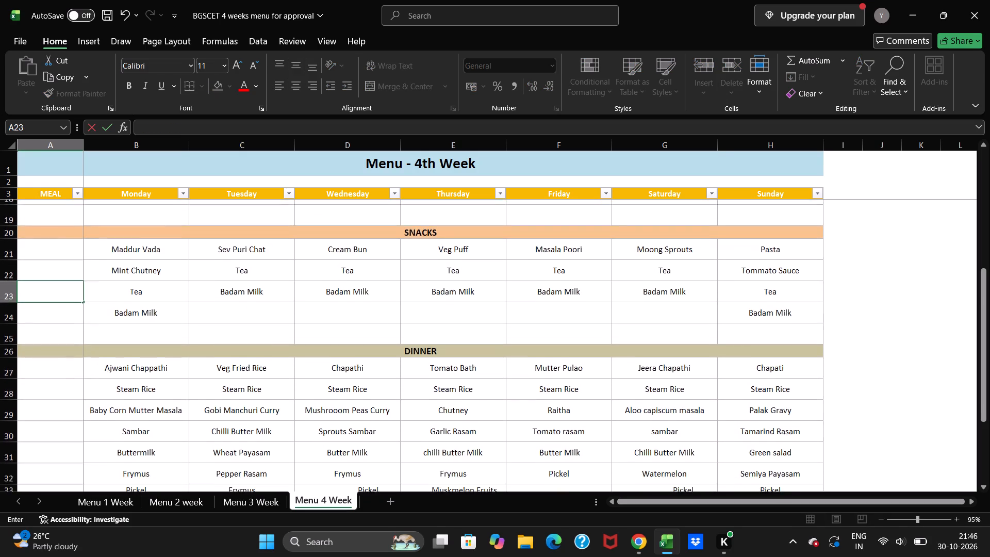
scroll(189, 328, "right", 1)
scroll(189, 328, "up", 1)
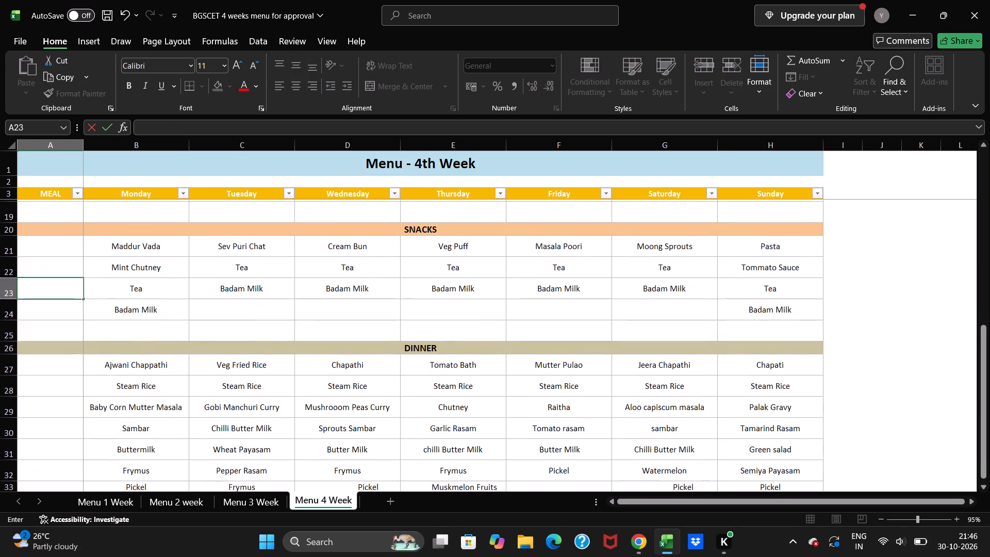
scroll(189, 328, "up", 1)
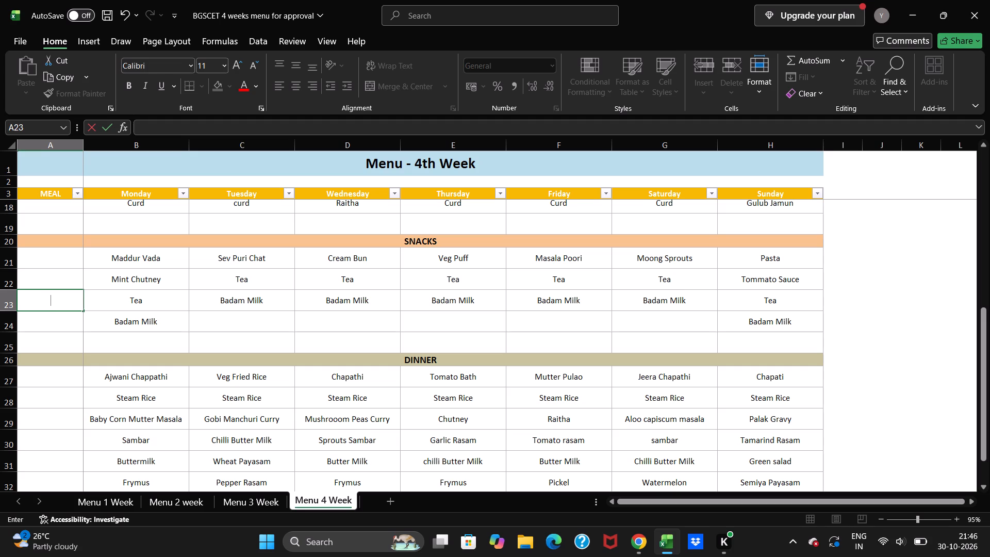
left_click_drag(450, 281, 471, 303)
key("ctrl+c")
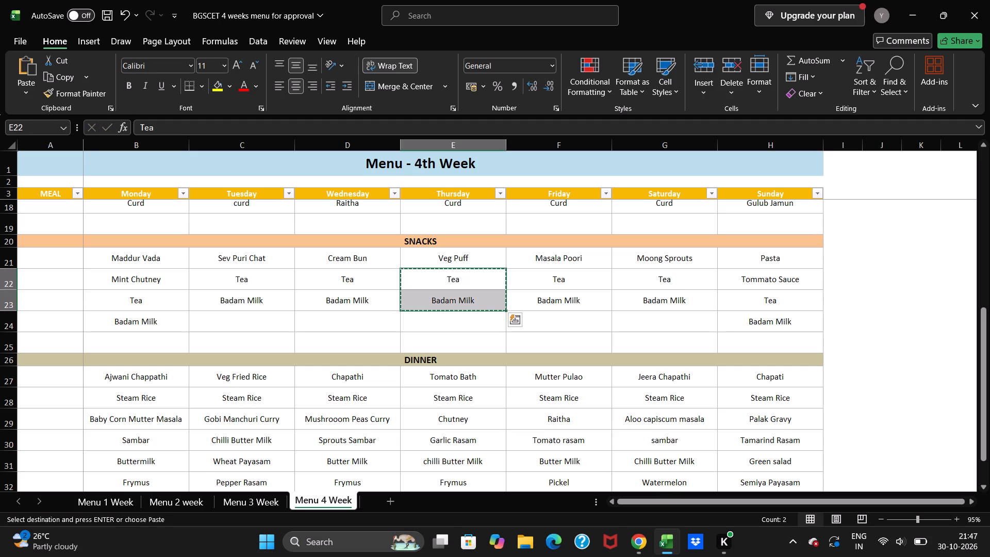
left_click(432, 302)
left_click_drag(432, 302, 460, 326)
key("ctrl+v")
left_click(467, 283)
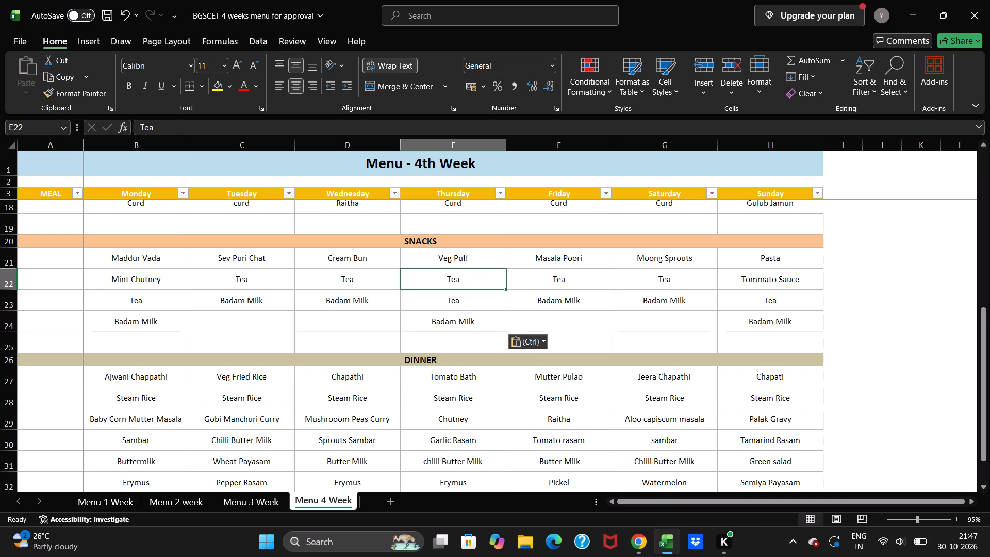
type("Ketch")
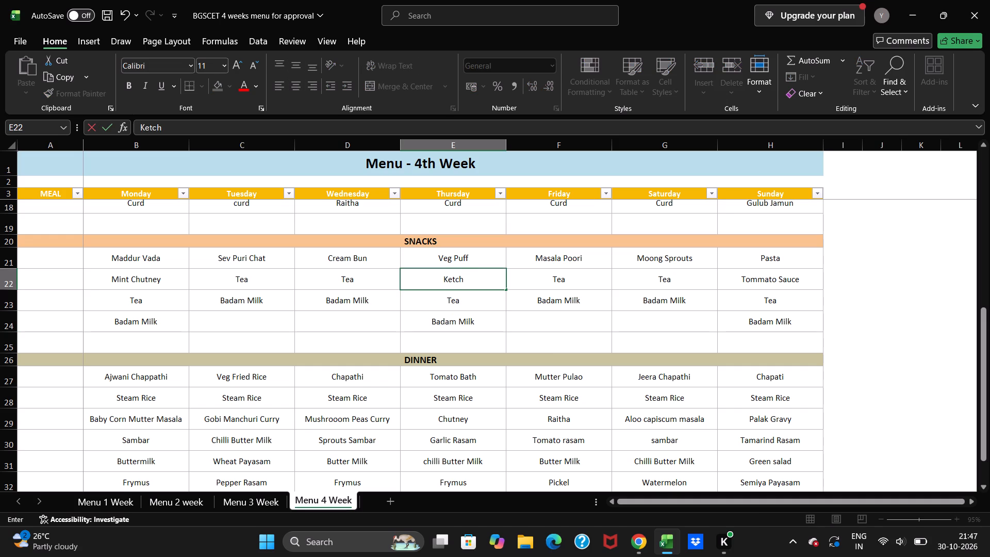
type("up")
Shift Friday's Tea and Badam Milk down to F23:F24 and enter Mixture in F22 below Masala Poori.
left_click_drag(555, 281, 569, 294)
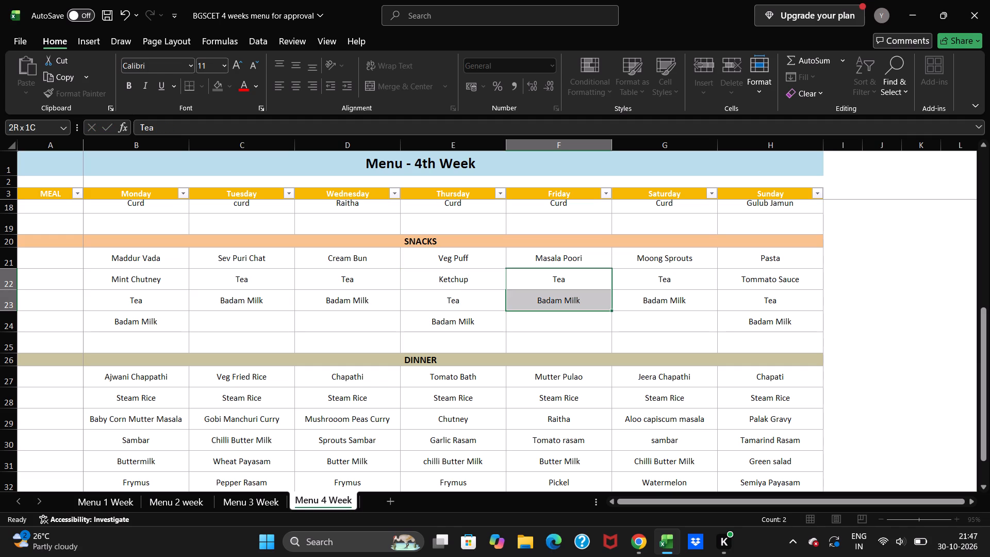
left_click_drag(569, 294, 569, 296)
key("ctrl+c")
left_click(555, 306)
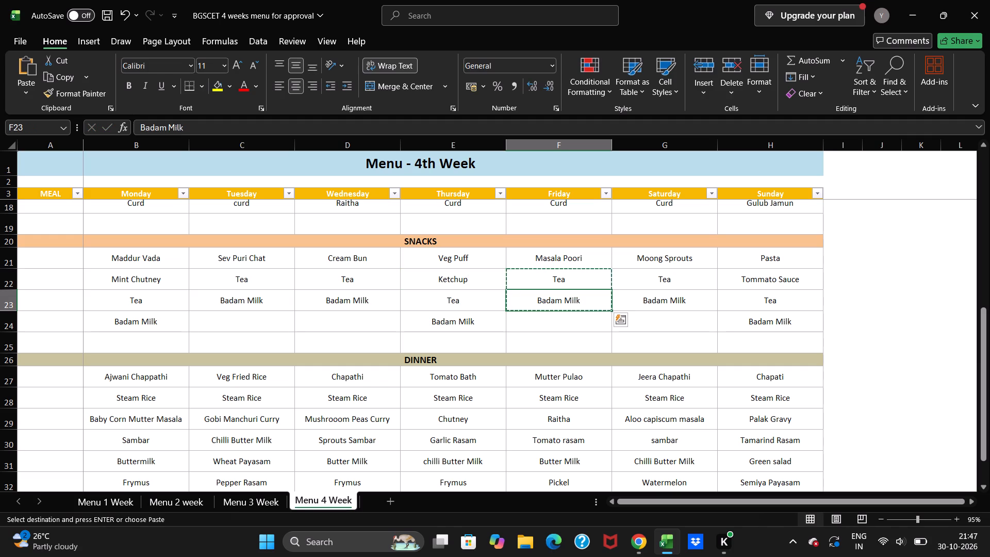
left_click_drag(548, 303, 553, 317)
key("ctrl+v")
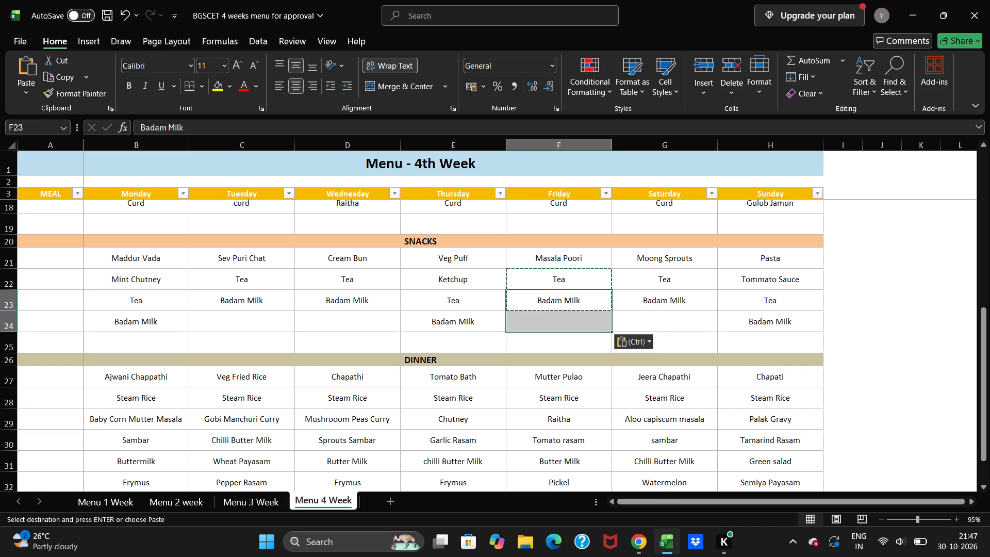
left_click(567, 284)
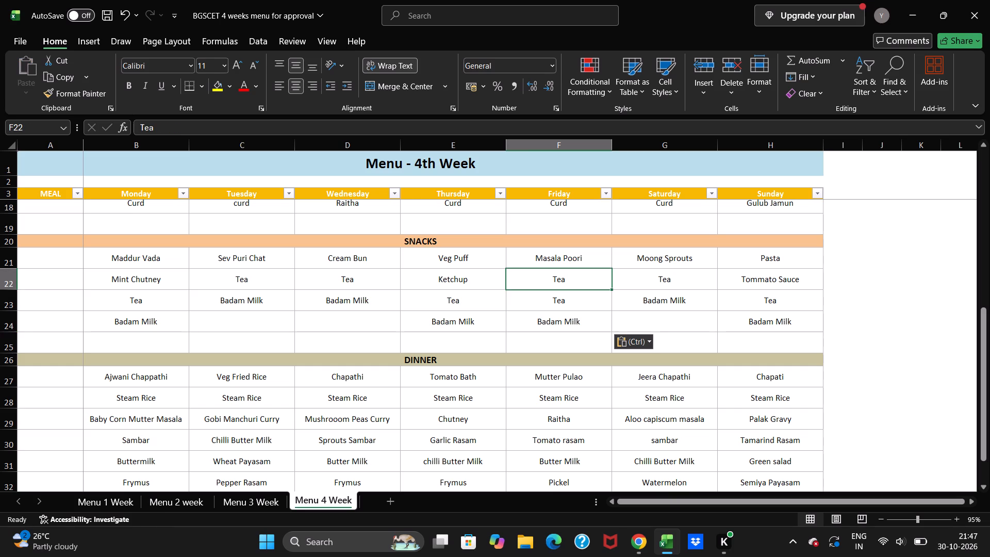
type("Mixture")
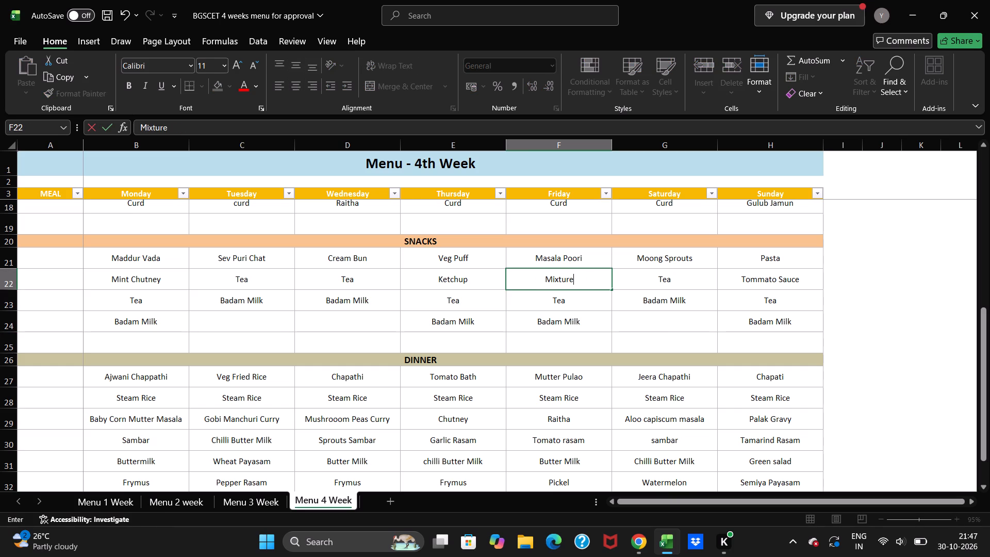
Shift Tuesday's Tea and Badam Milk down to C23:C24 and enter Mixture in C22 below Sev Puri Chat.
left_click_drag(227, 280, 240, 298)
key("ctrl+c")
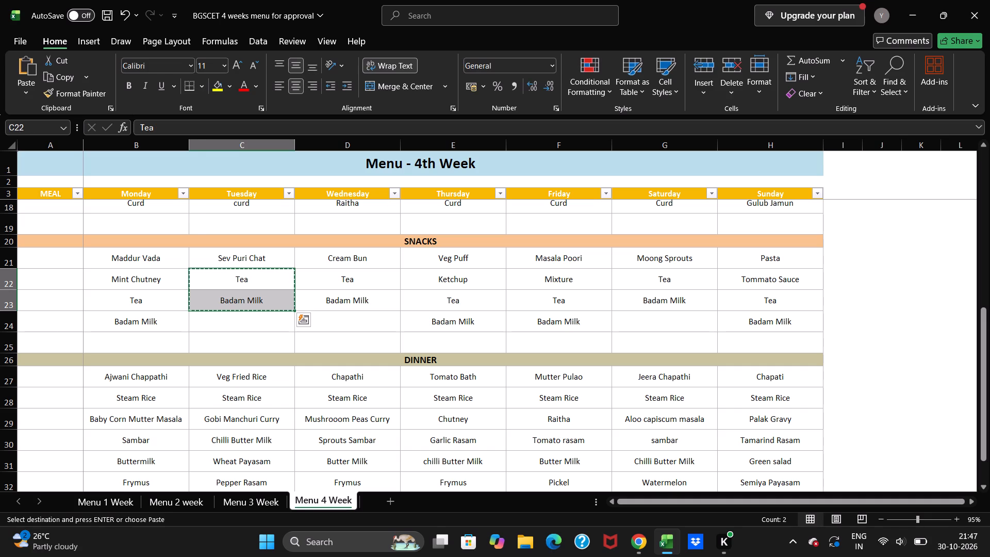
left_click_drag(217, 298, 238, 327)
key("ctrl+v")
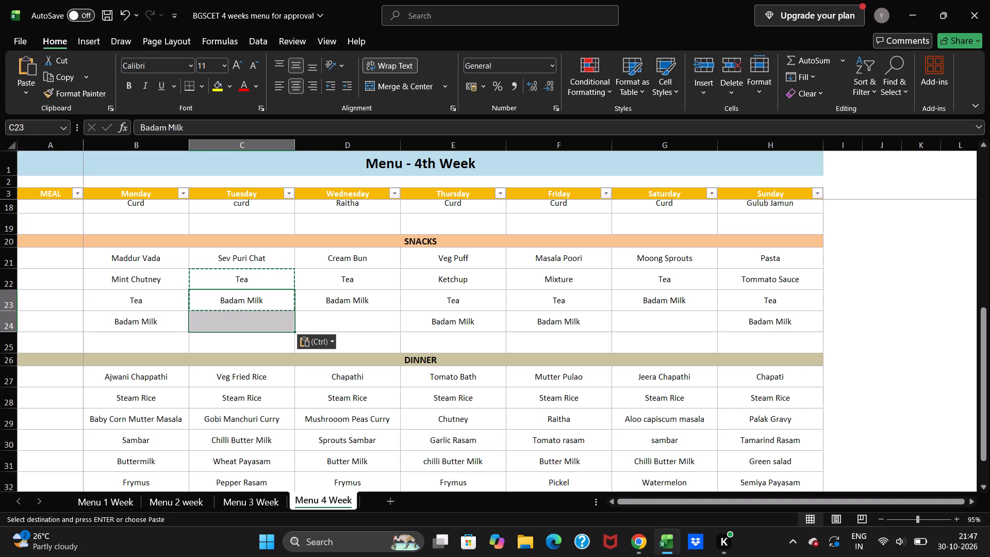
left_click(250, 278)
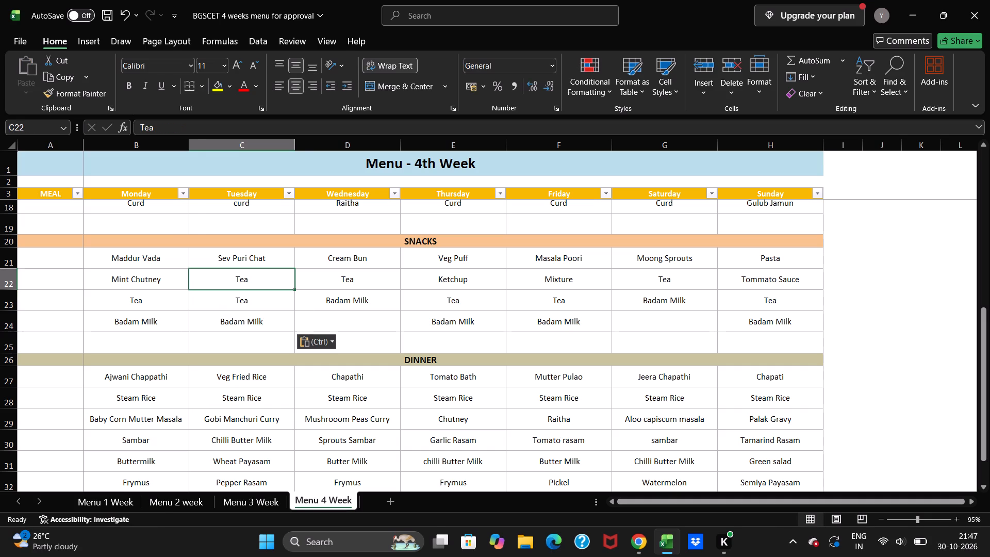
type("Mixture")
left_click(345, 347)
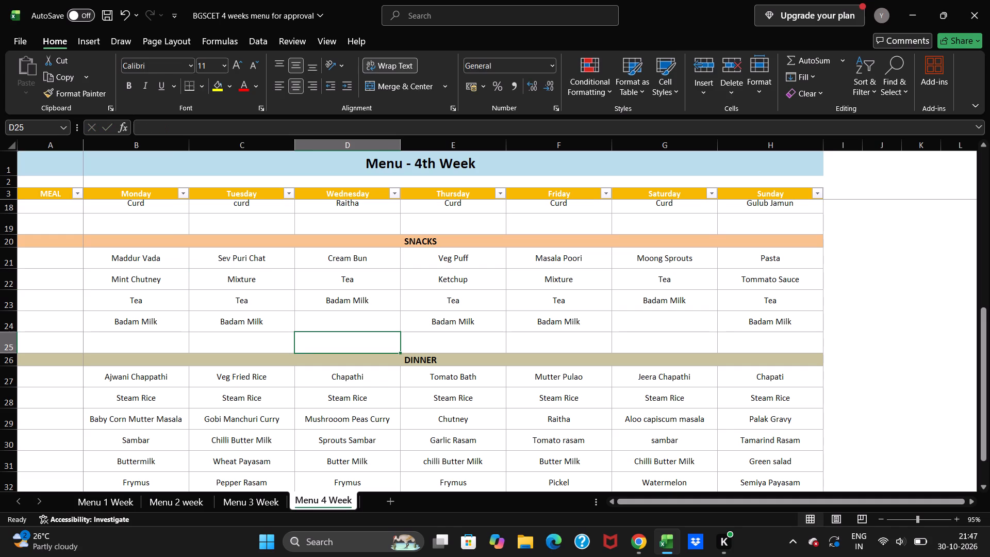
Copy Tuesday's lunch items in C13:C18 to A13:A18 as temporary storage.
scroll(351, 372, "down", 1)
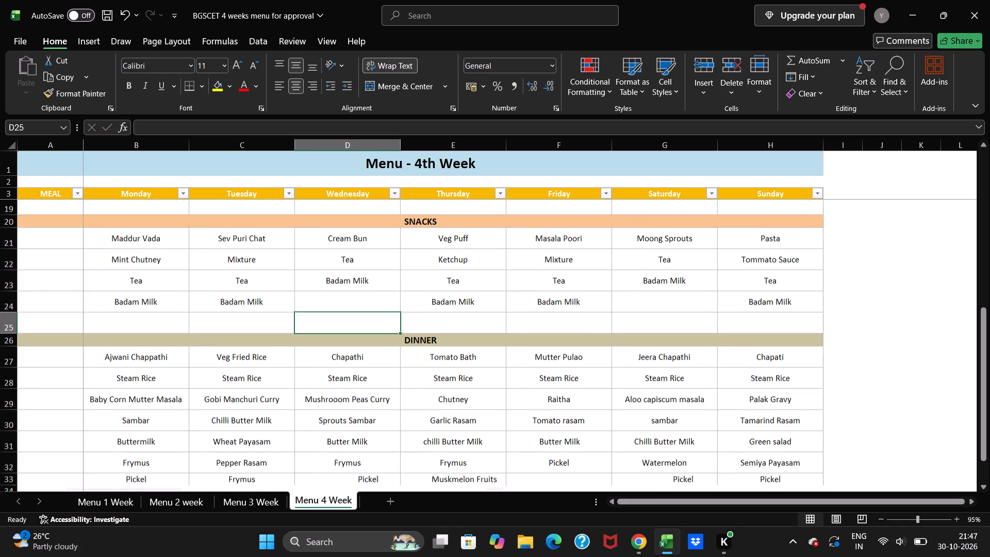
scroll(351, 372, "down", 1)
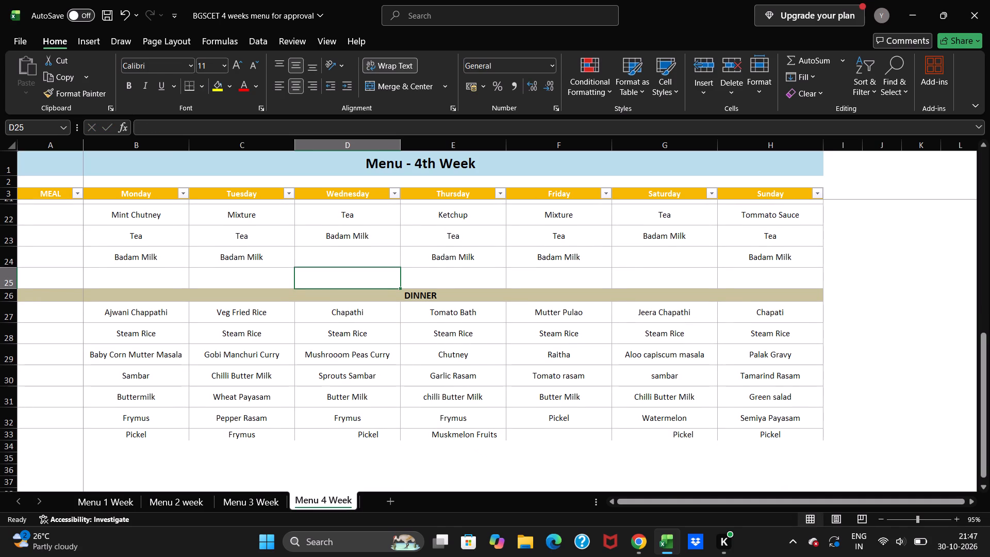
scroll(334, 325, "up", 1)
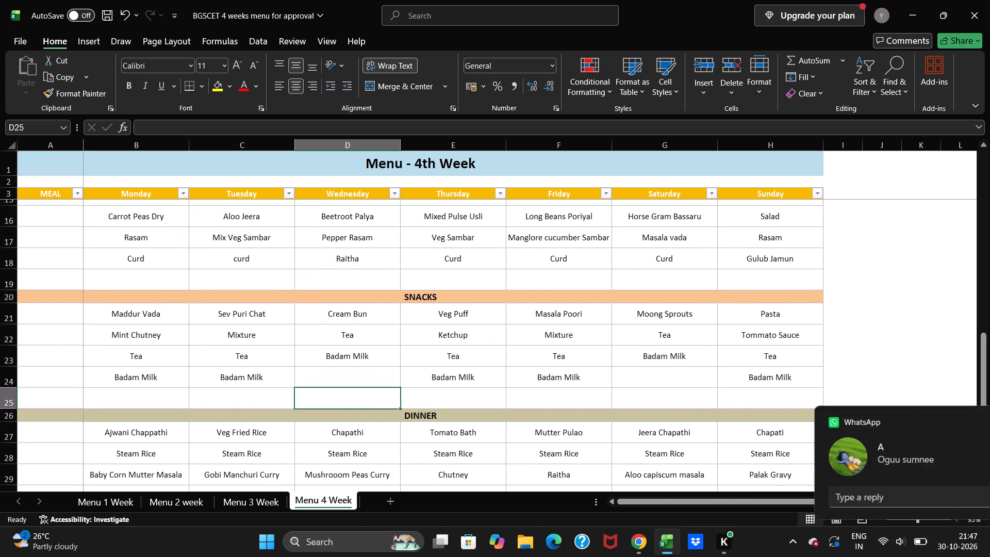
scroll(334, 325, "up", 1)
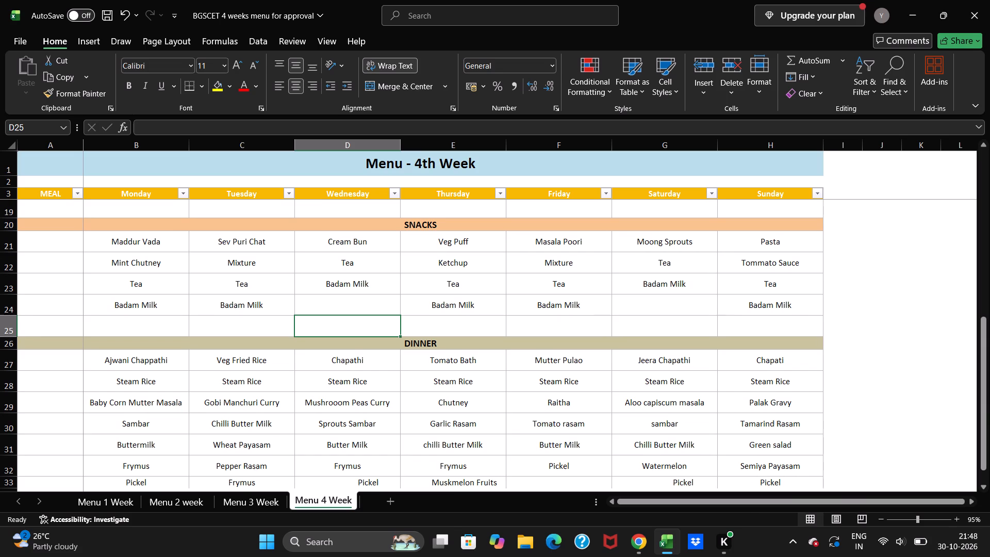
scroll(449, 323, "up", 4)
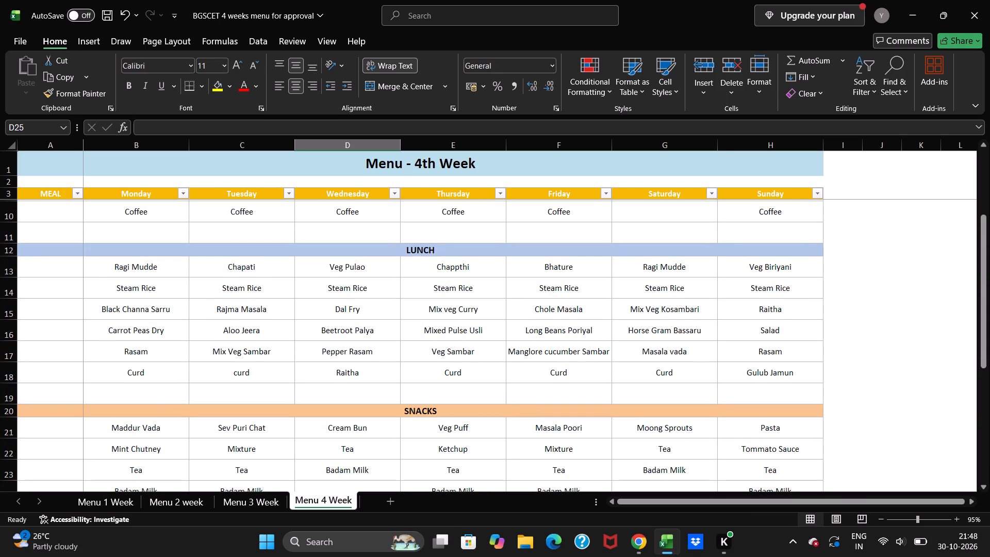
left_click_drag(230, 268, 250, 368)
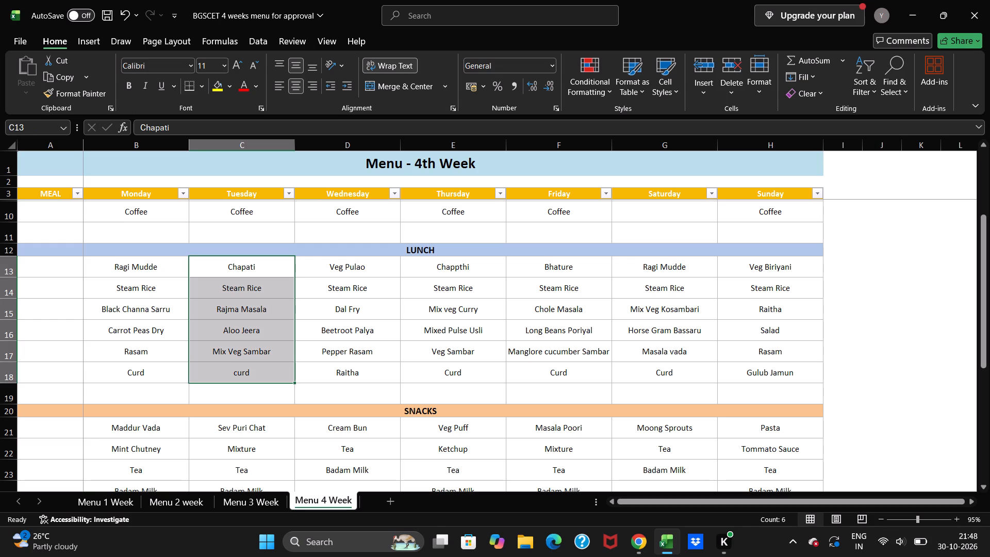
key("ctrl+c")
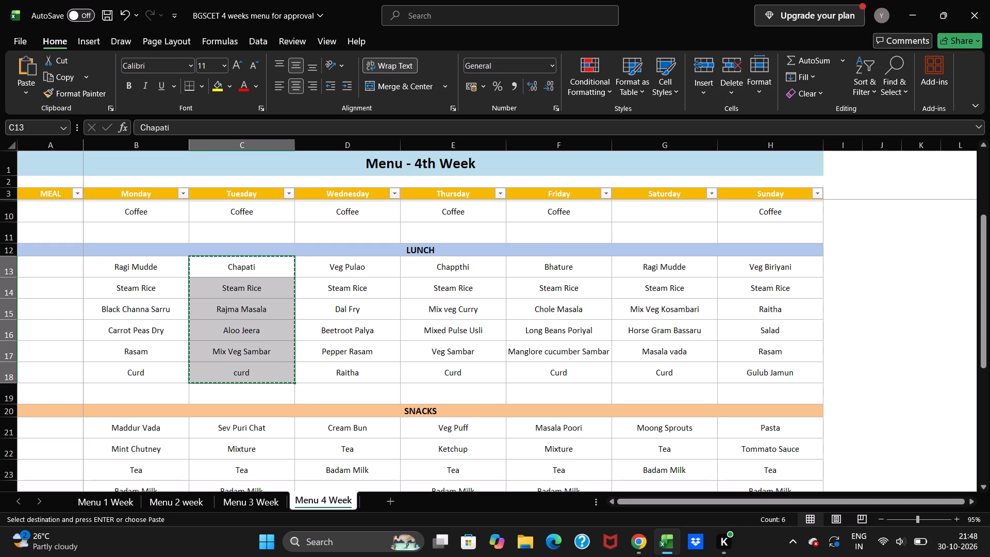
left_click(41, 267)
key("ctrl+v")
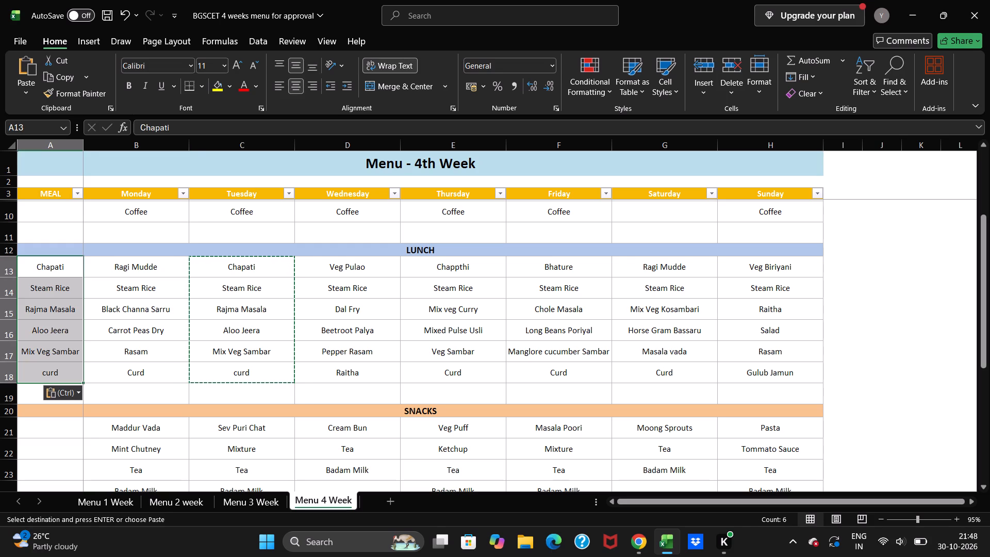
Copy Sunday's Veg Biriyani lunch set in H13:H18 over Tuesday's lunch in C13:C18.
left_click_drag(752, 271, 778, 368)
key("ctrl+c")
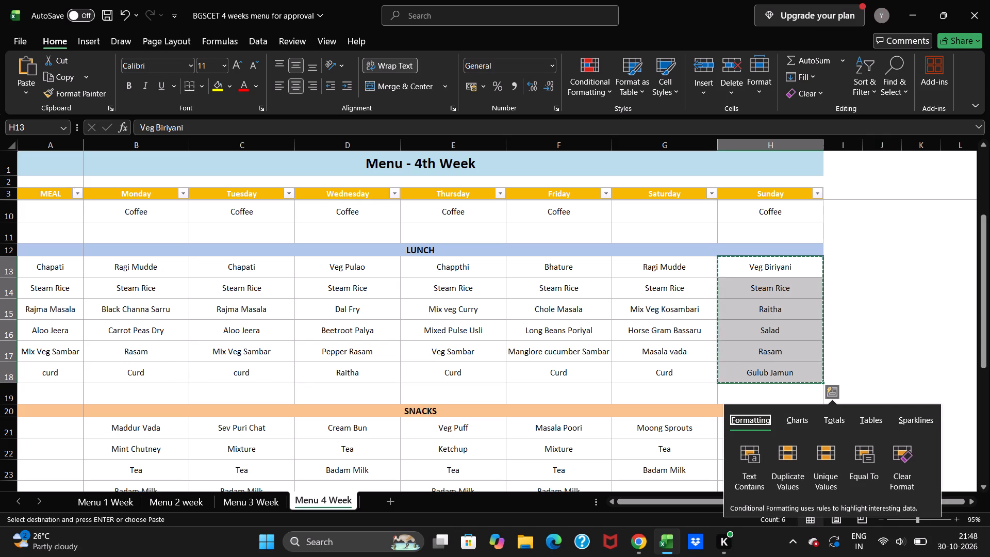
left_click_drag(240, 265, 247, 365)
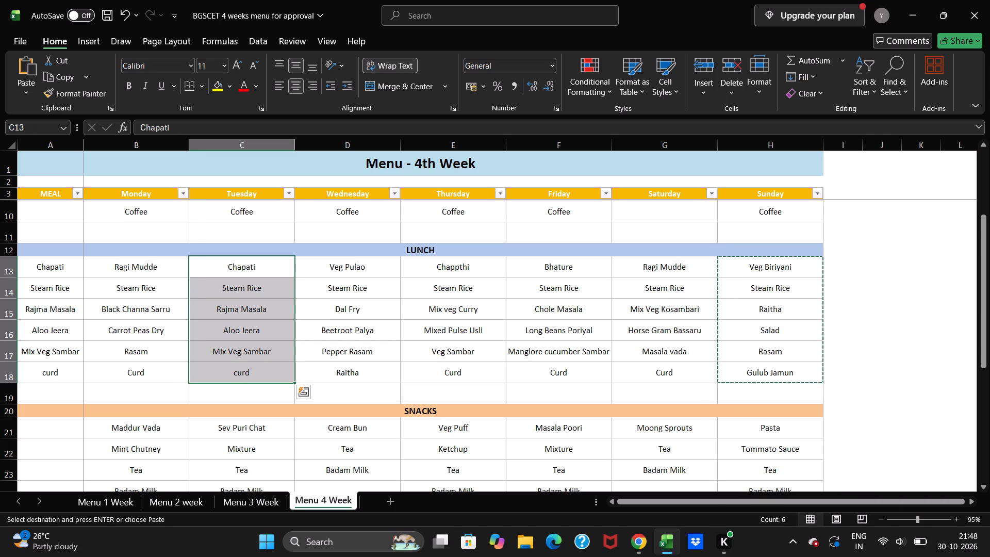
key("ctrl+v")
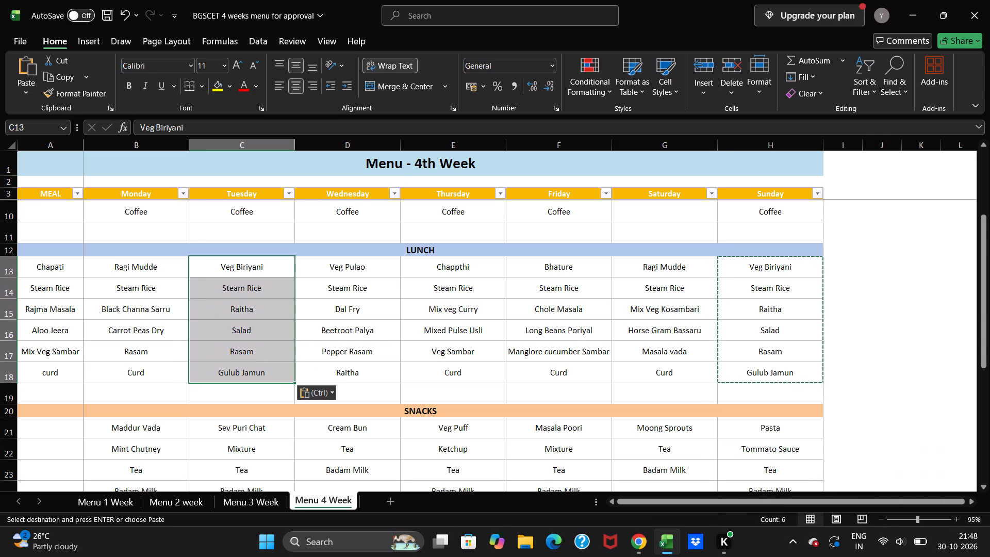
Copy the stored Chapati lunch set in A13:A18 over Sunday's lunch in H13:H18.
left_click_drag(40, 266, 69, 365)
key("ctrl+c")
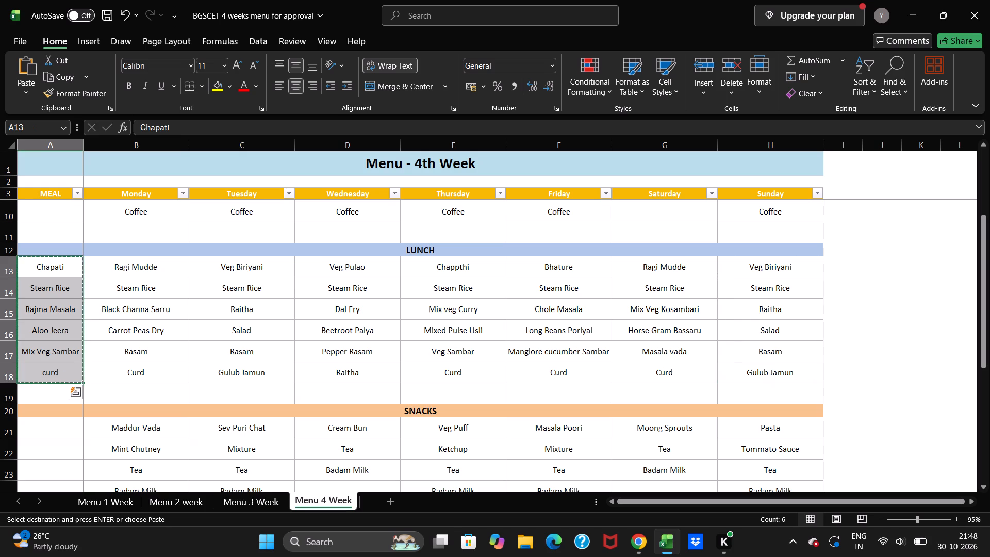
left_click_drag(757, 265, 769, 321)
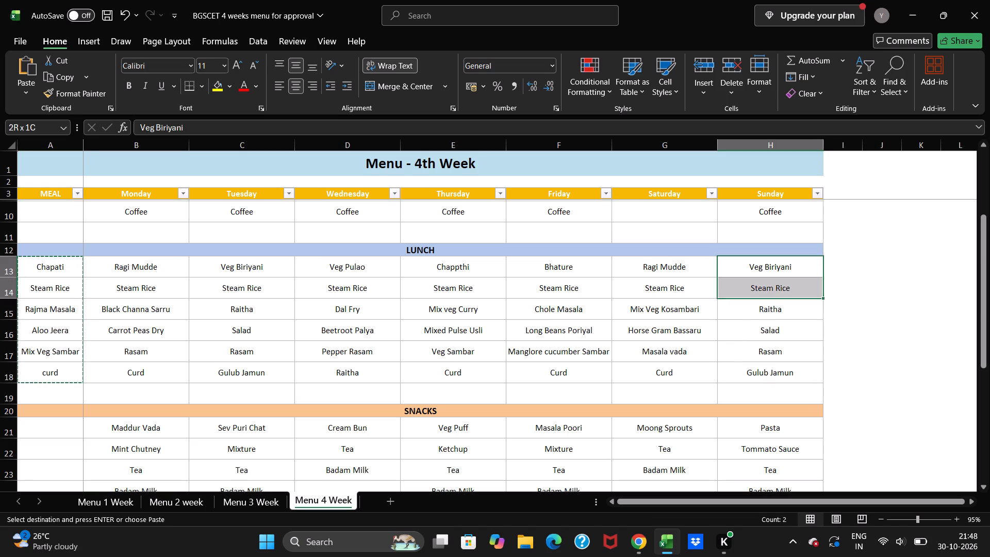
left_click_drag(769, 321, 774, 368)
key("ctrl+v")
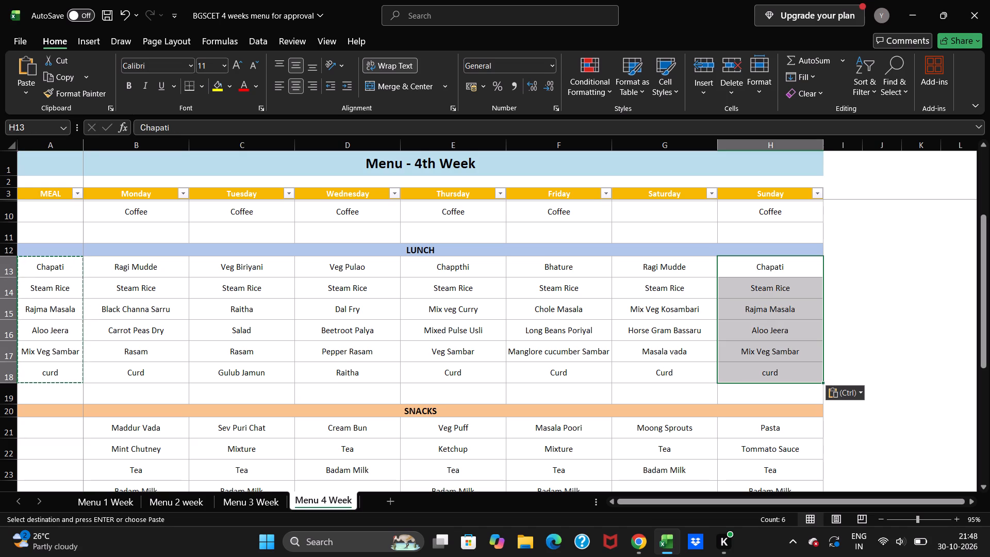
Clear the temporary lunch items from A13:A18 in the MEAL column.
left_click_drag(55, 271, 68, 355)
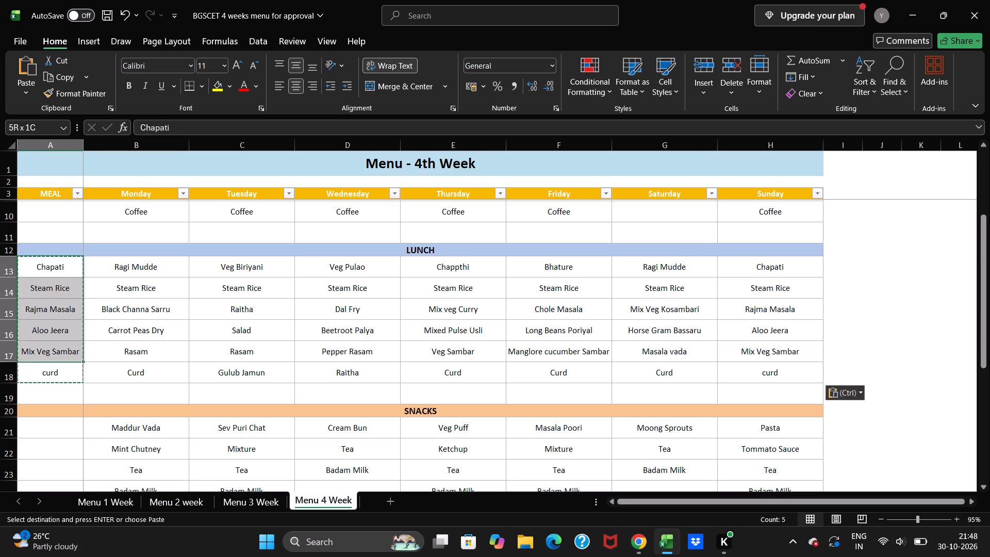
left_click_drag(68, 355, 62, 370)
key("BackSpace")
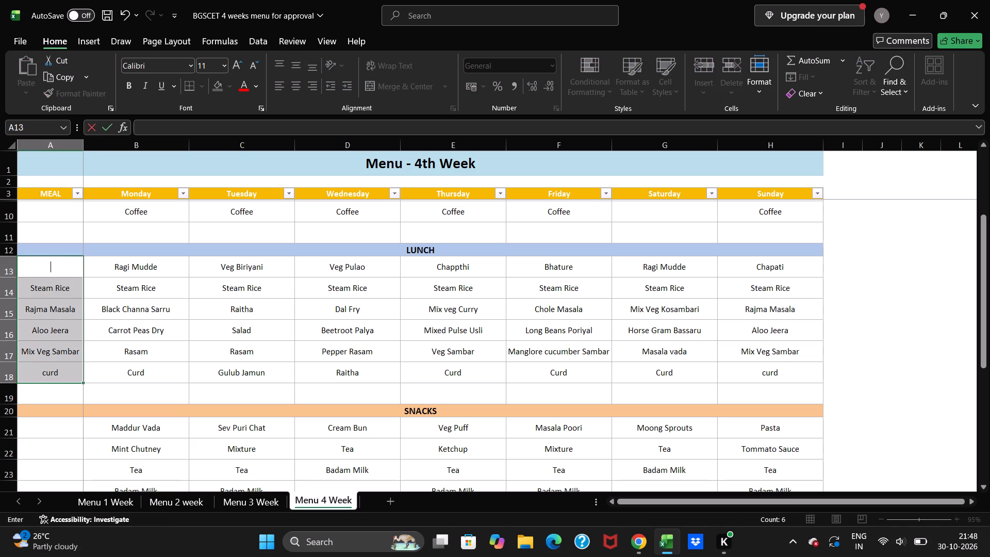
key("Down")
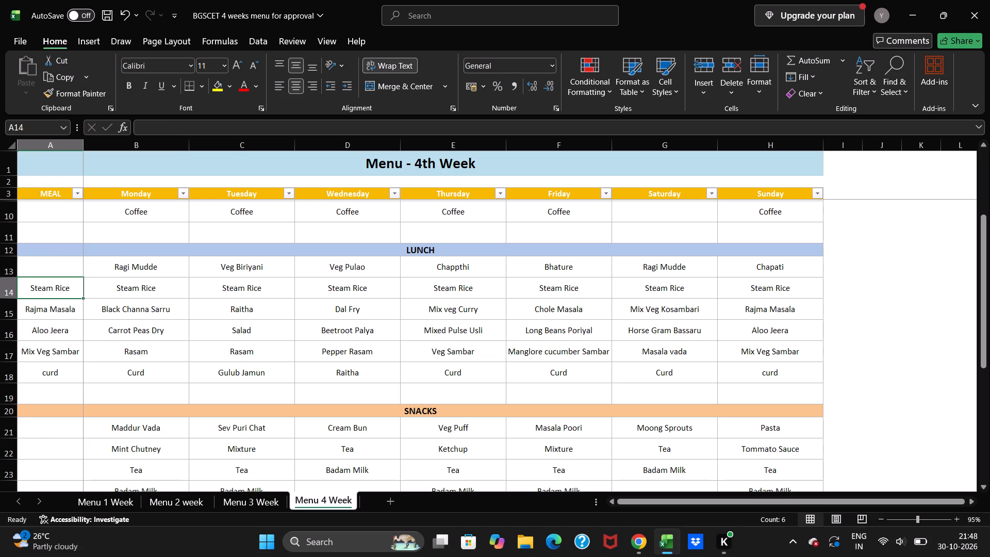
key("BackSpace")
key("Down")
key("BackSpace")
key("Down")
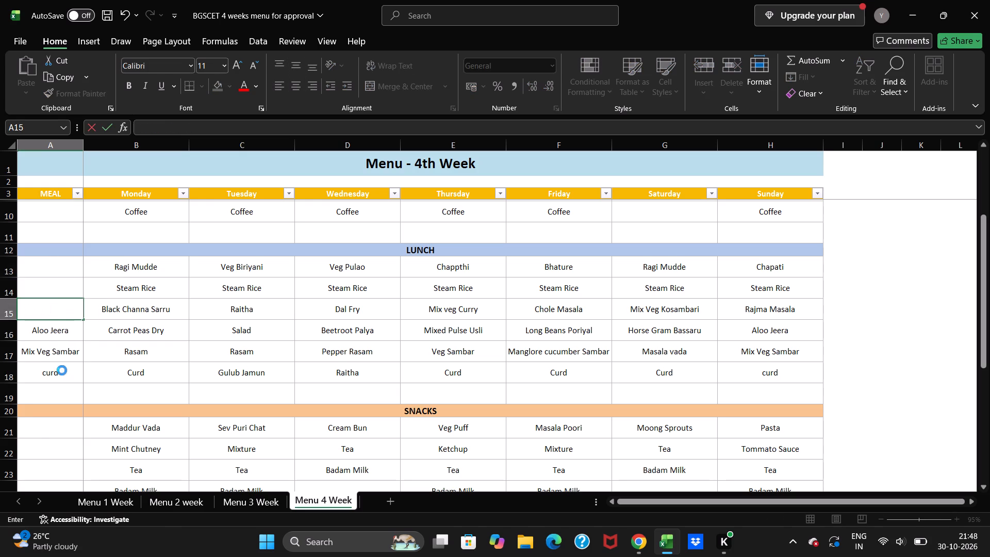
key("BackSpace")
key("Down")
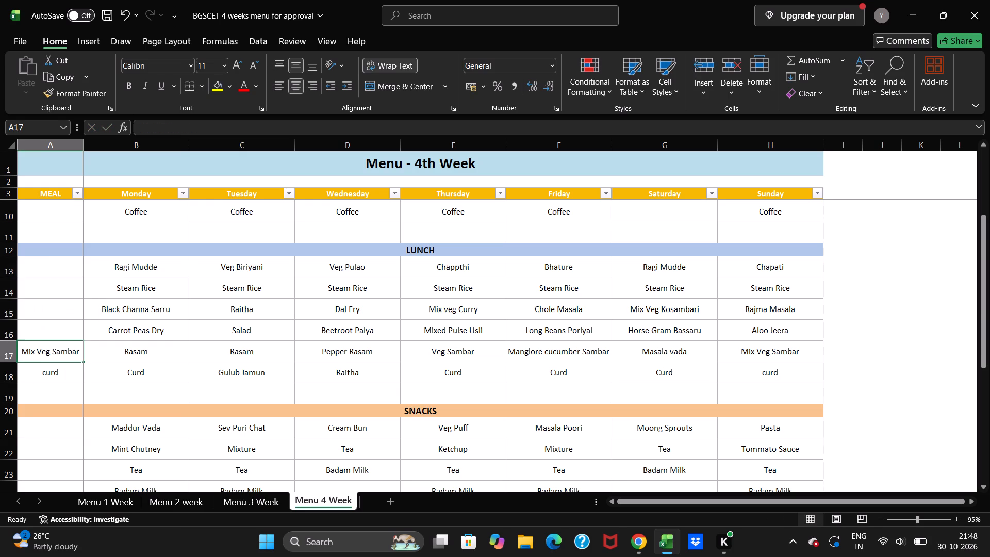
key("BackSpace")
key("Down")
key("BackSpace")
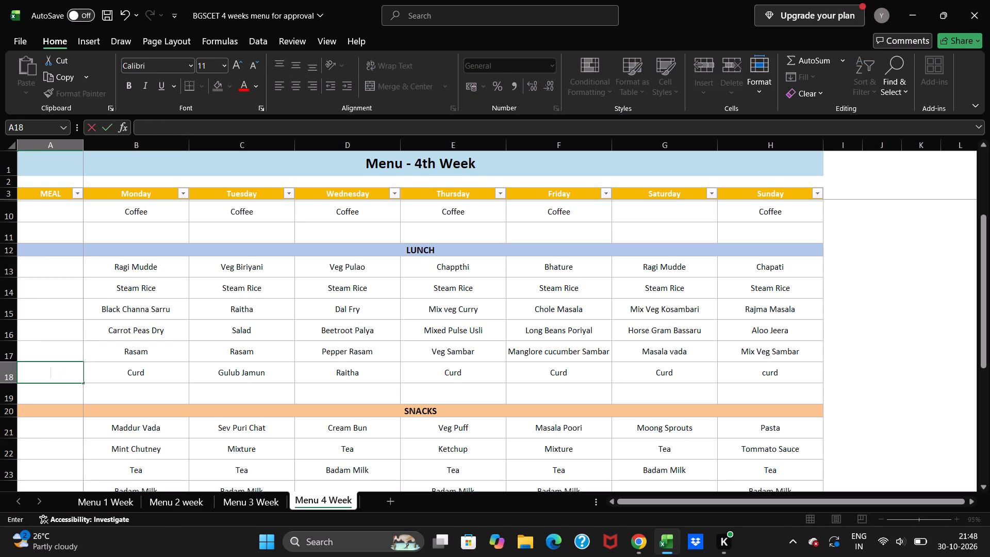
Review the fourth-week breakfast, lunch, snacks and dinner items across all days.
scroll(215, 324, "up", 3)
scroll(215, 324, "down", 1)
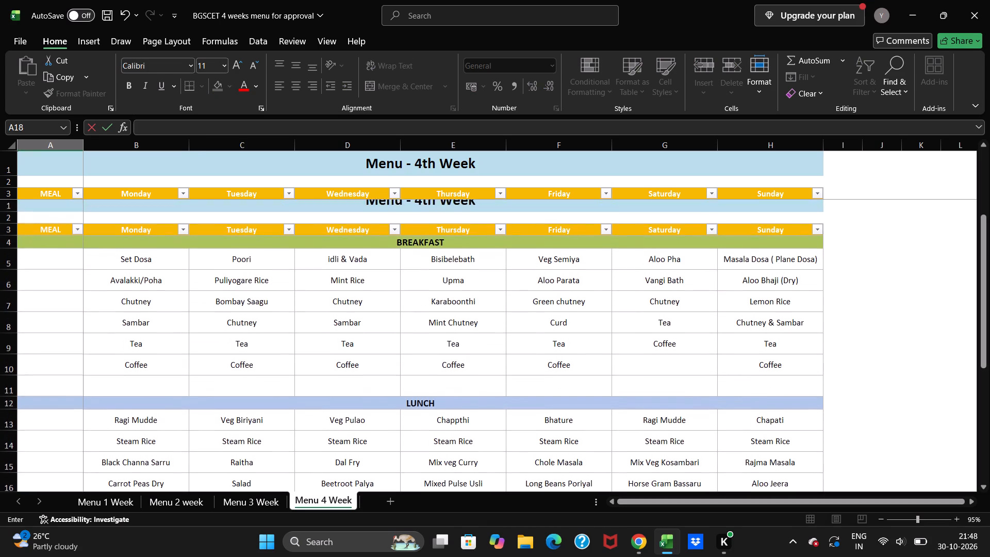
scroll(215, 324, "down", 1)
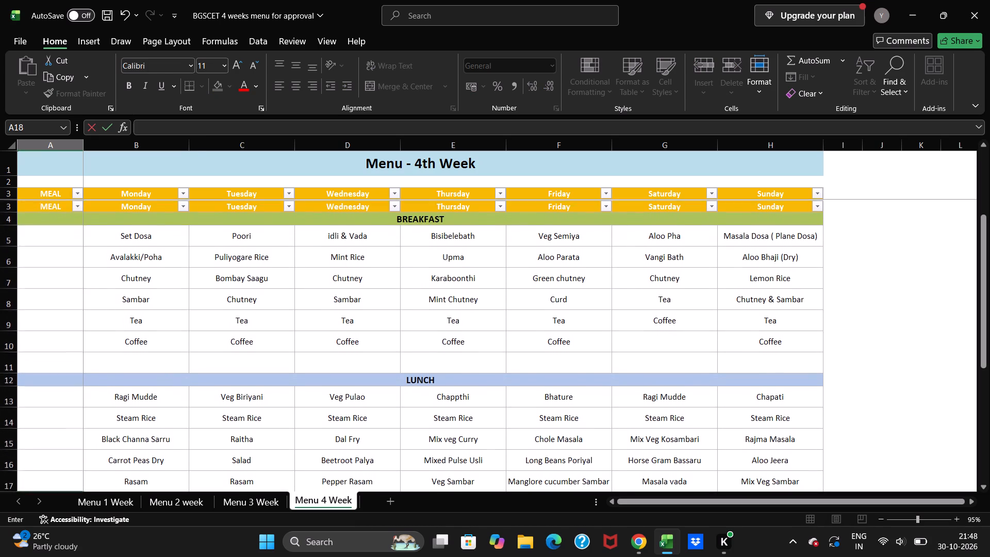
scroll(215, 324, "down", 2)
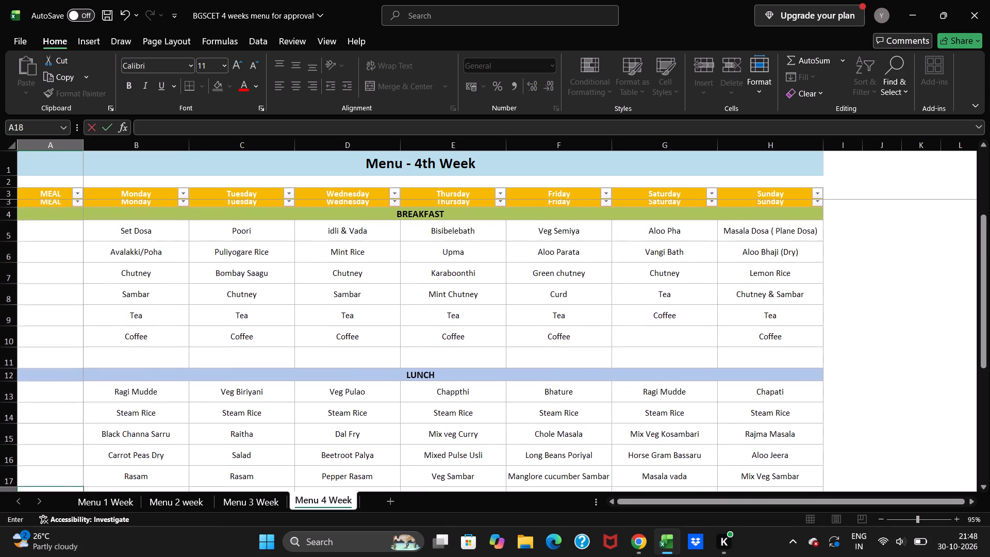
scroll(215, 324, "down", 2)
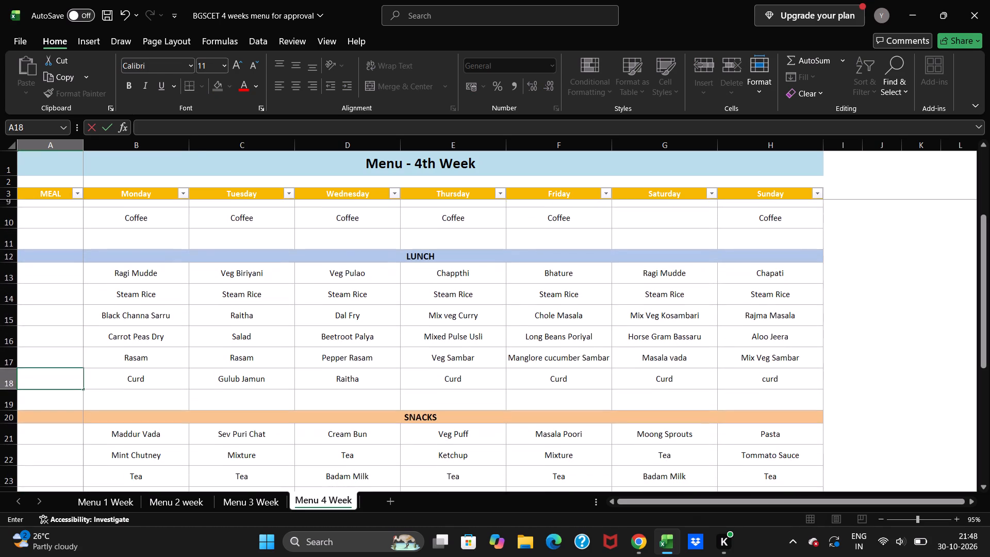
scroll(215, 324, "down", 2)
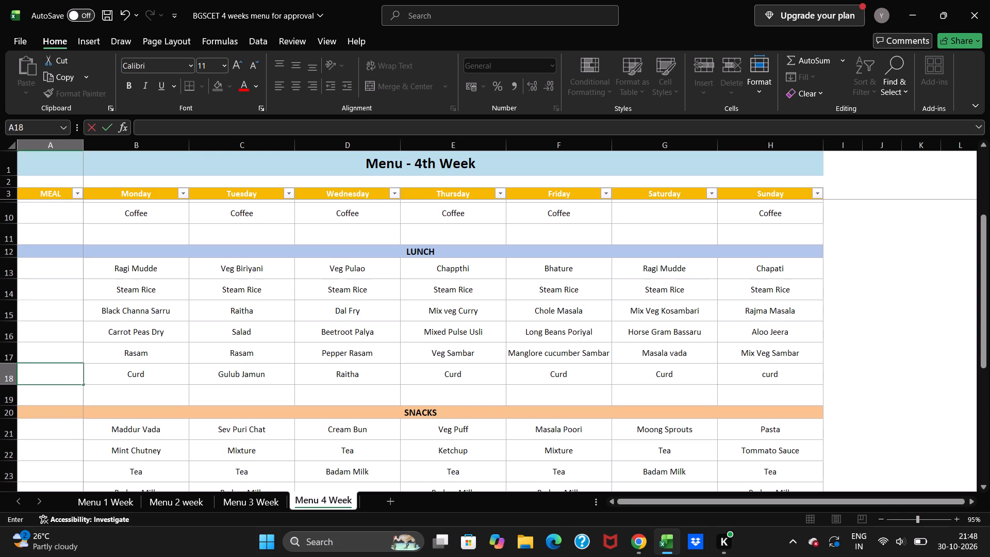
scroll(215, 324, "down", 3)
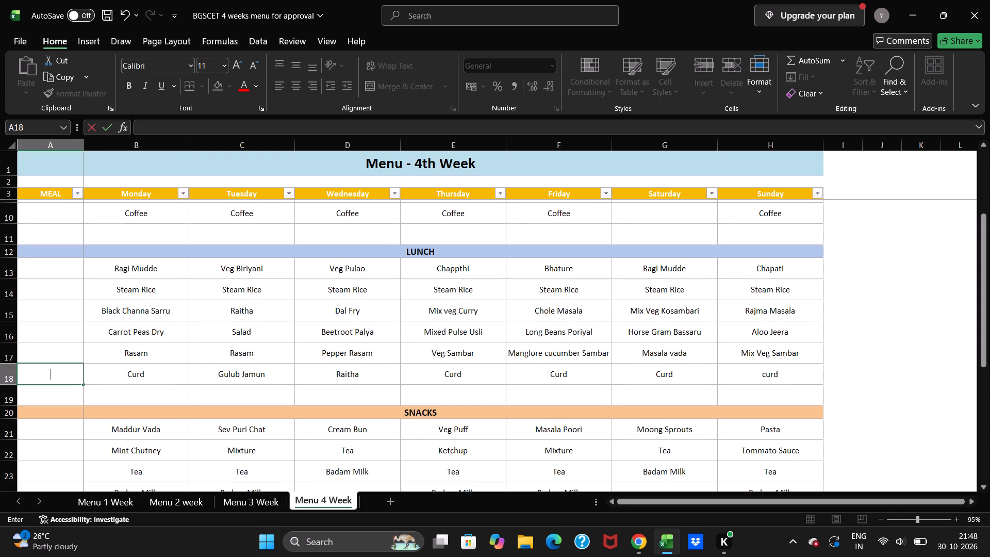
scroll(623, 352, "down", 1)
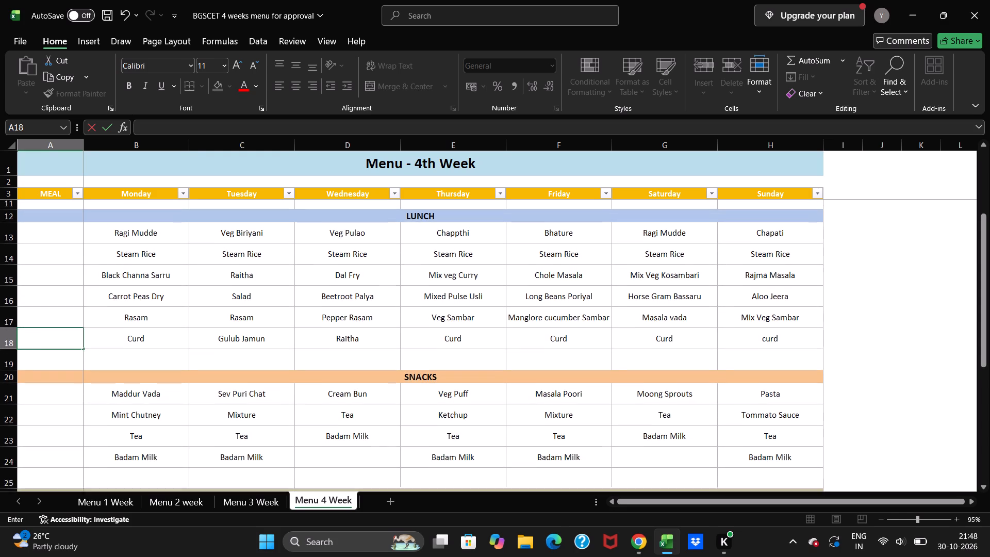
scroll(623, 352, "down", 1)
scroll(623, 352, "up", 1)
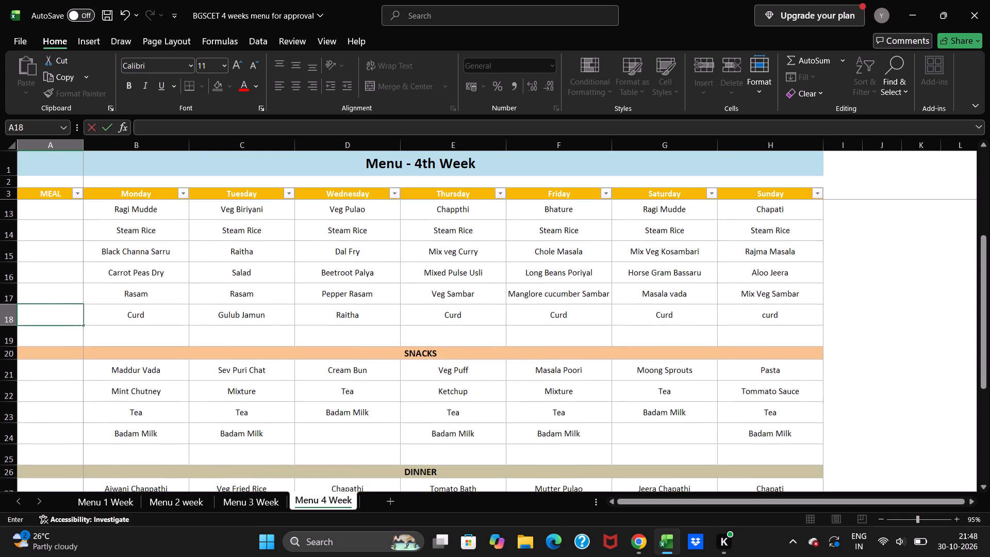
scroll(623, 352, "up", 1)
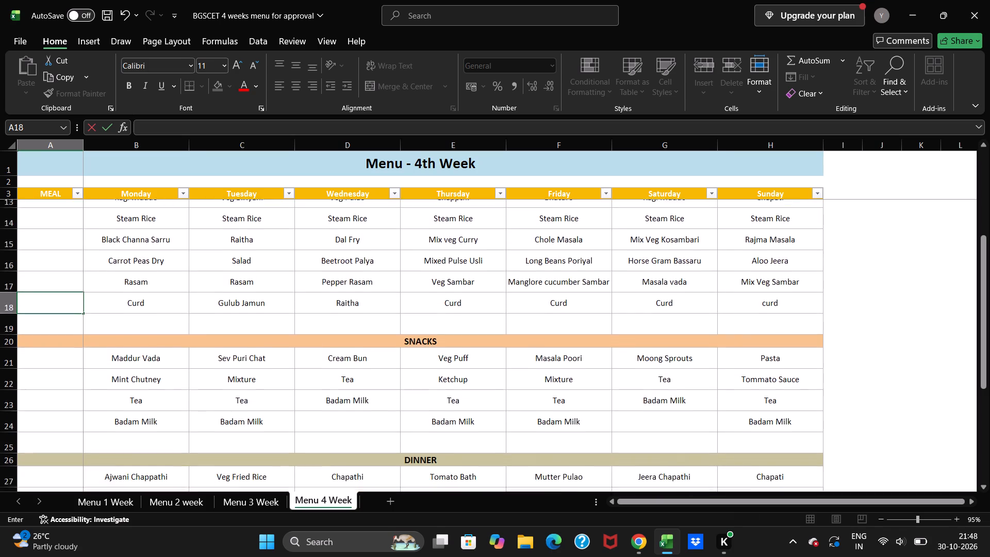
scroll(623, 352, "up", 1)
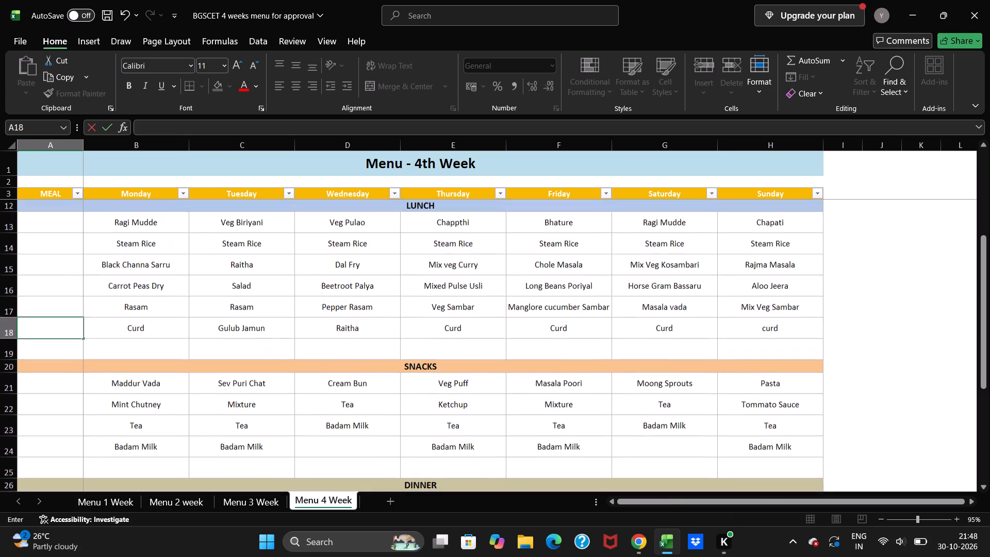
scroll(623, 352, "up", 1)
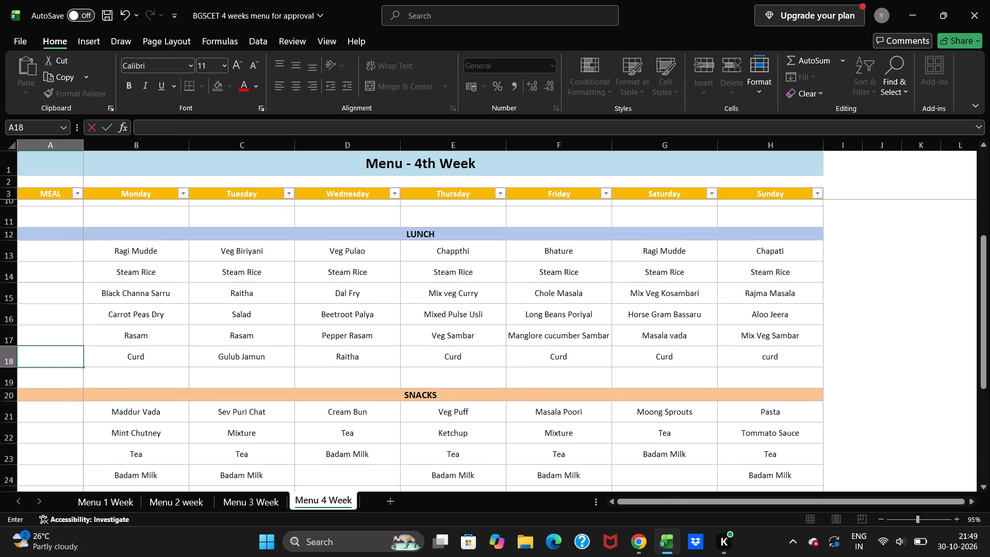
scroll(623, 352, "up", 1)
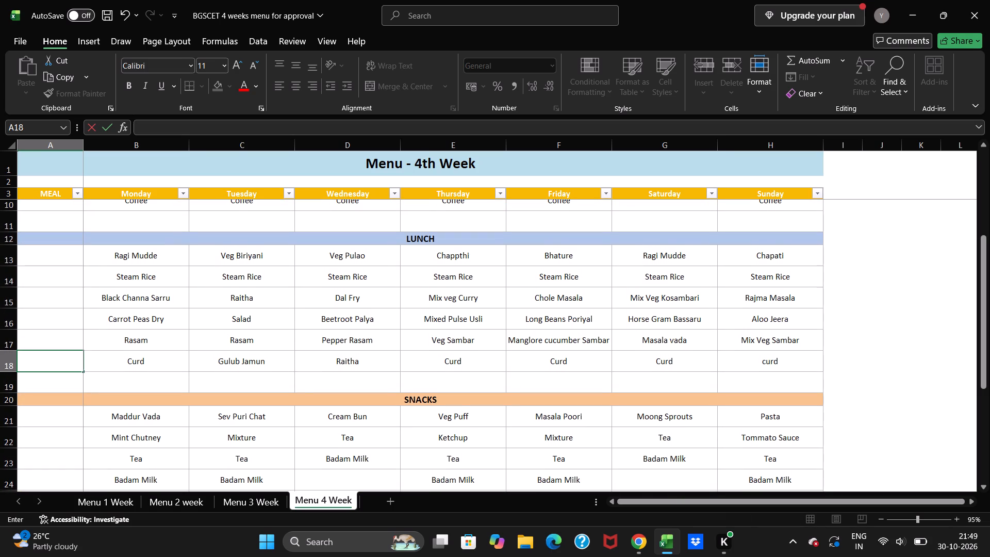
scroll(623, 352, "up", 2)
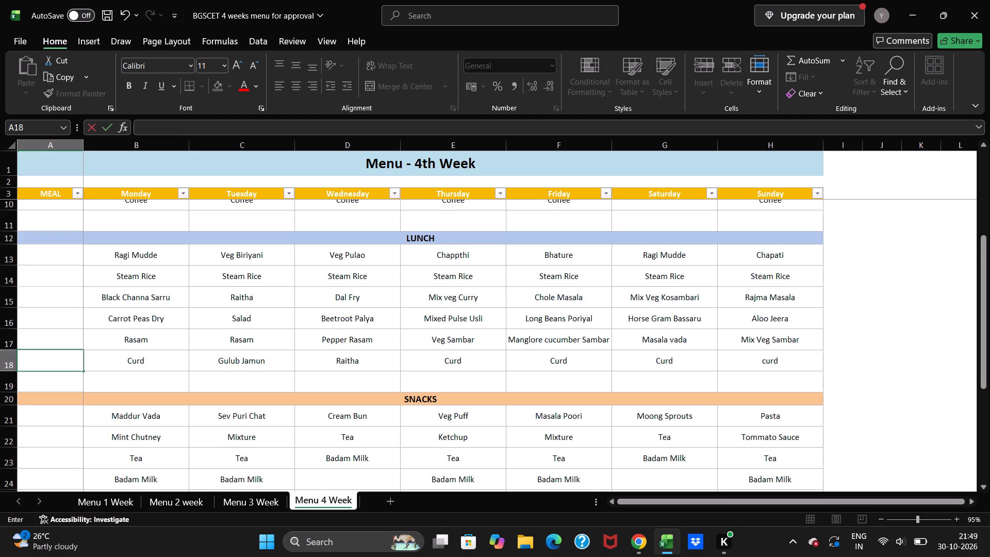
scroll(623, 352, "up", 2)
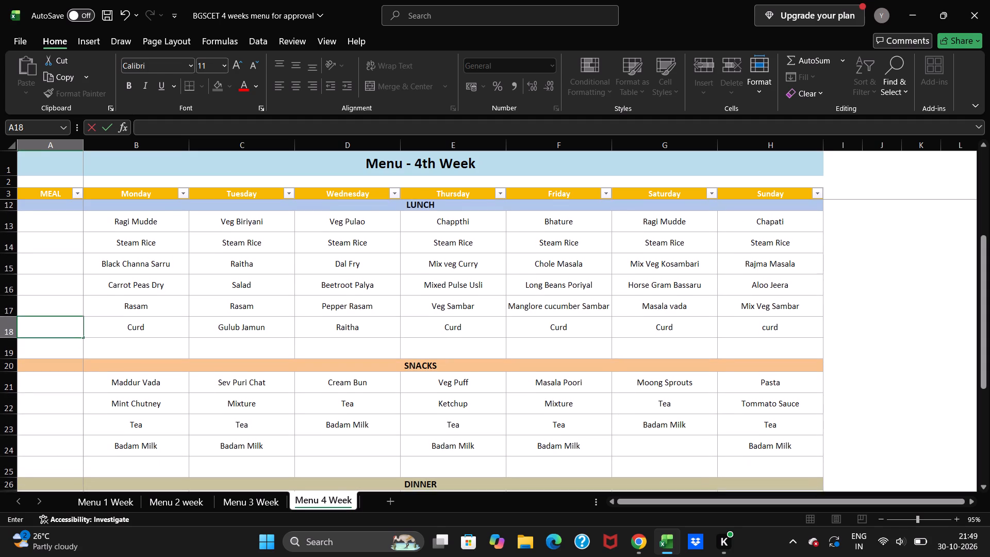
scroll(623, 352, "up", 2)
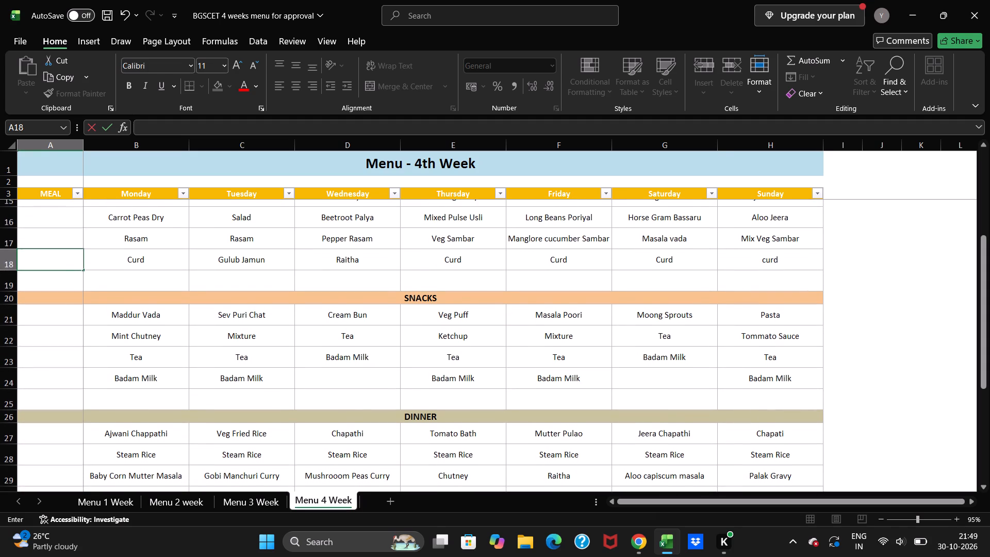
scroll(623, 352, "up", 1)
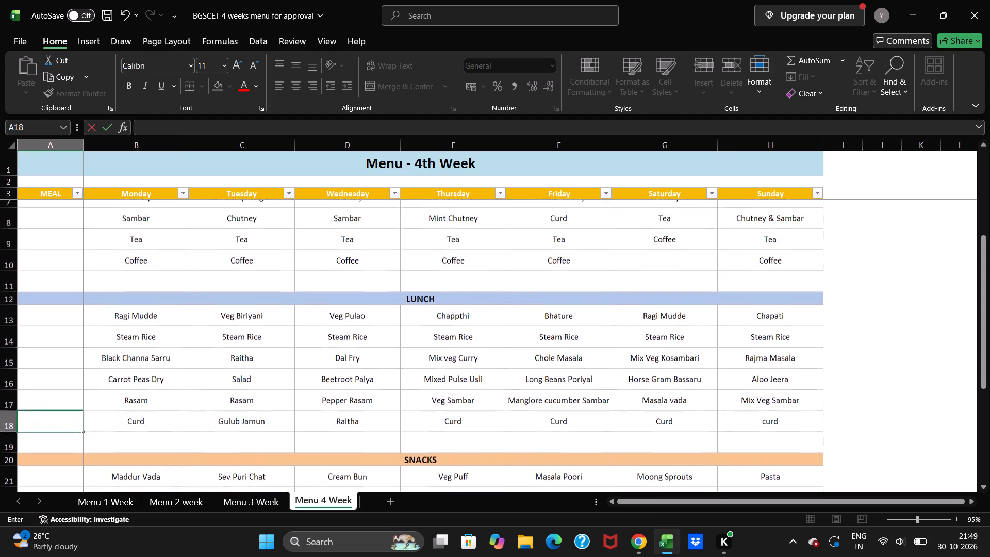
scroll(623, 352, "up", 1)
scroll(623, 352, "right", 1)
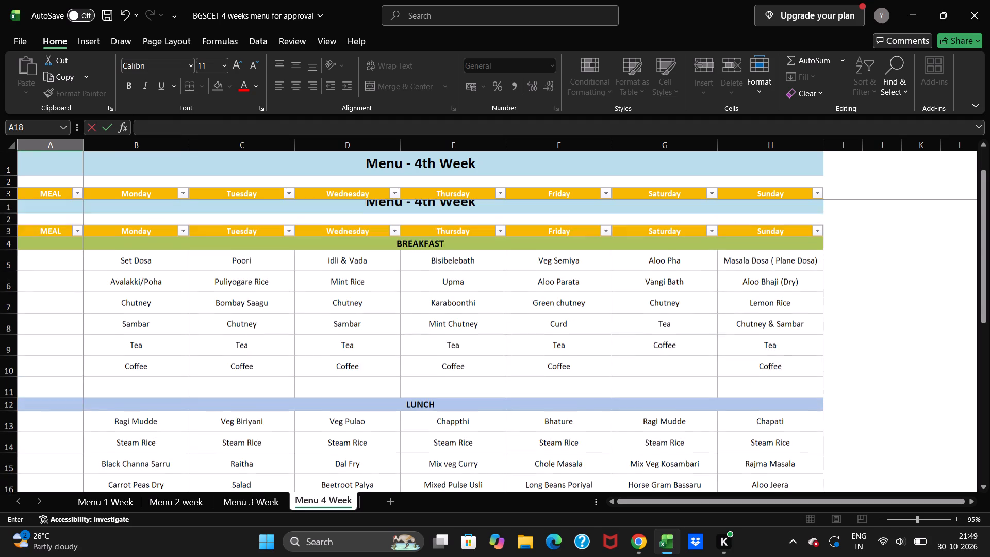
scroll(623, 352, "right", 1)
scroll(623, 352, "down", 1)
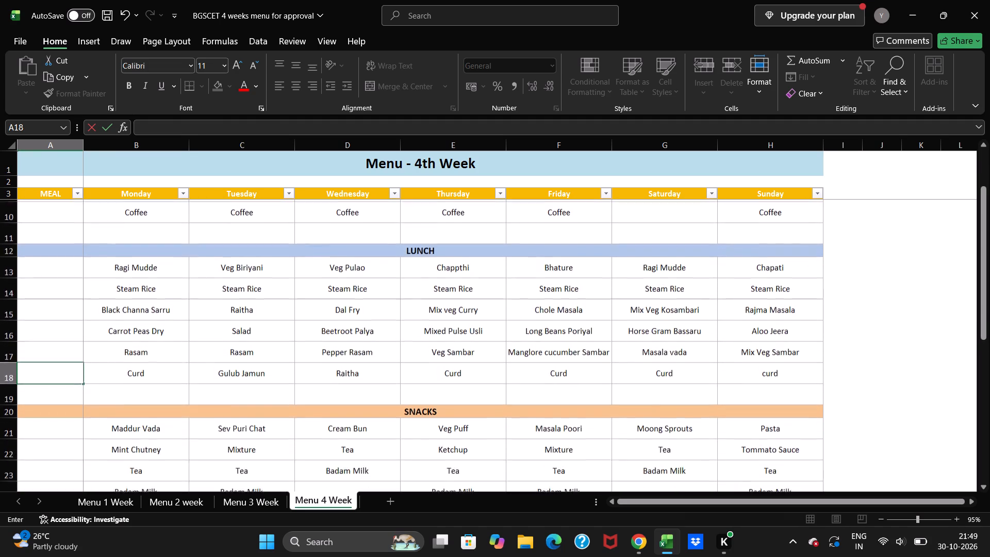
scroll(623, 352, "down", 3)
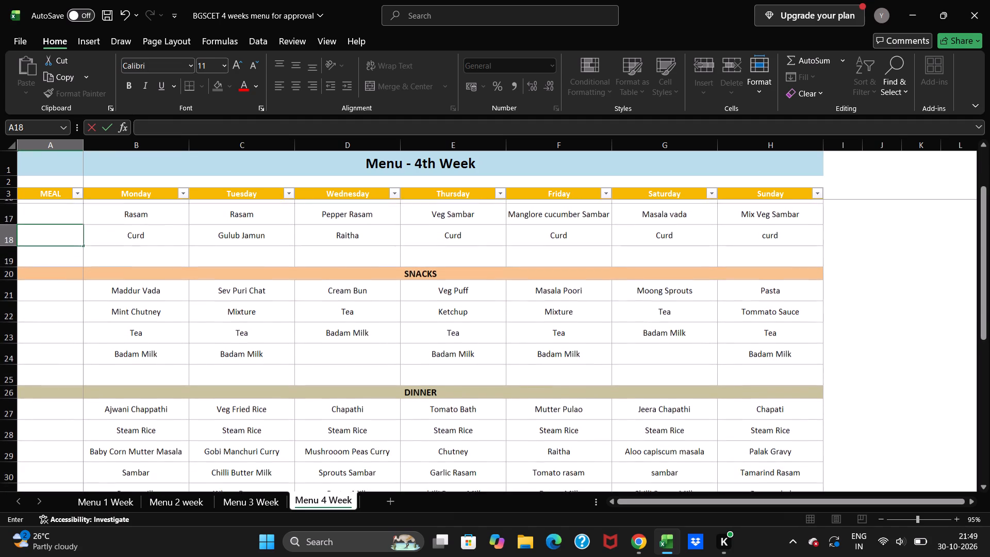
scroll(623, 352, "down", 2)
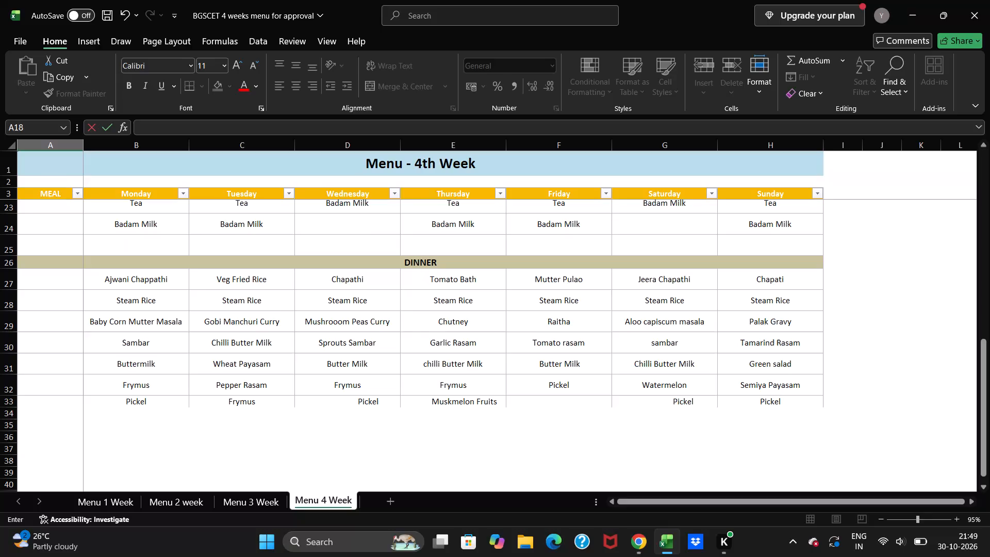
scroll(619, 308, "up", 1)
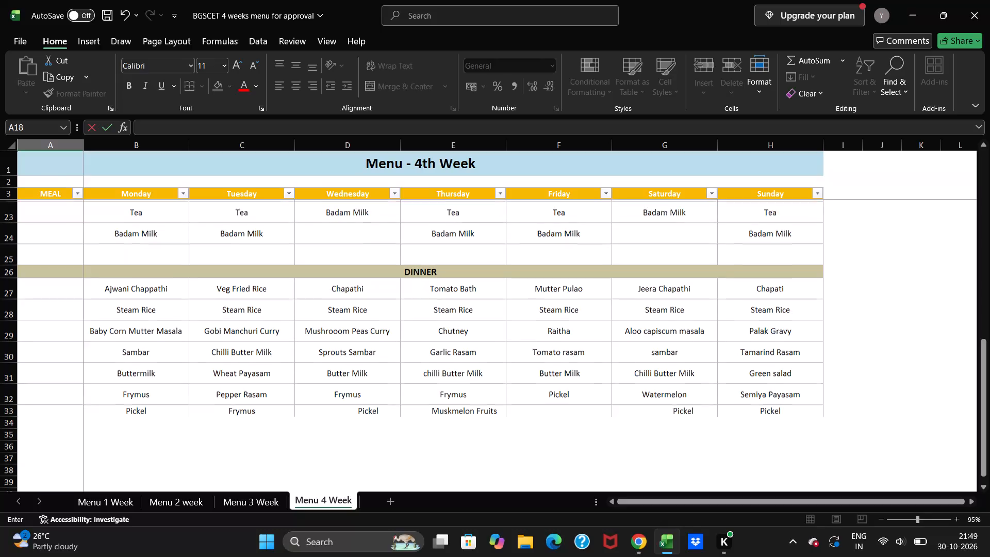
scroll(619, 308, "up", 1)
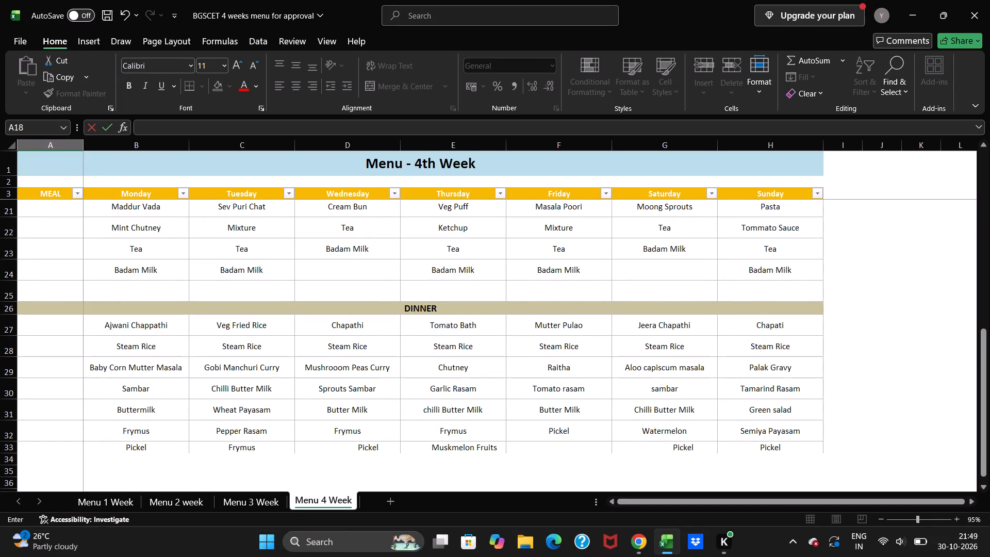
Copy Thursday's Tomato Bath dinner set in E27:E33 to A27:A33 as temporary storage.
left_click_drag(438, 328, 458, 444)
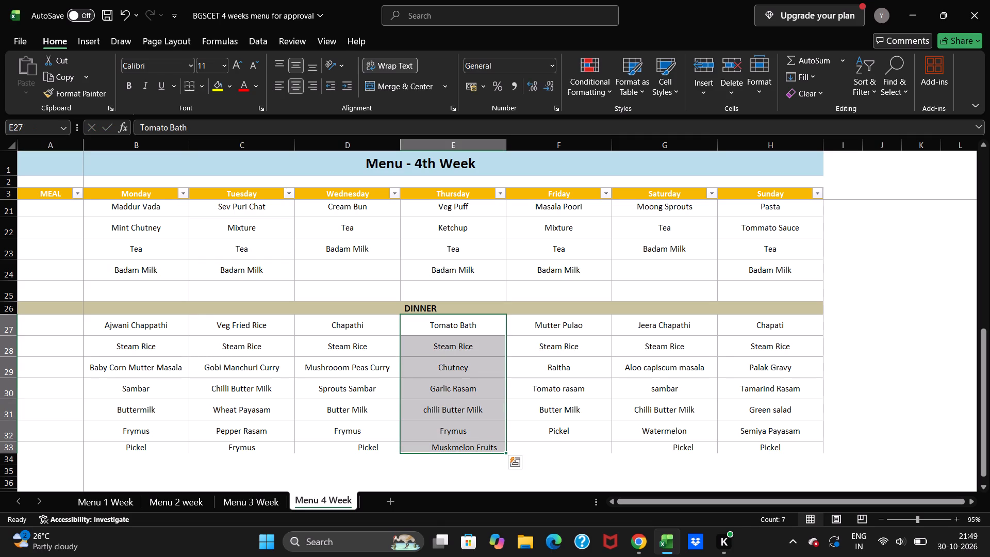
key("ctrl+c")
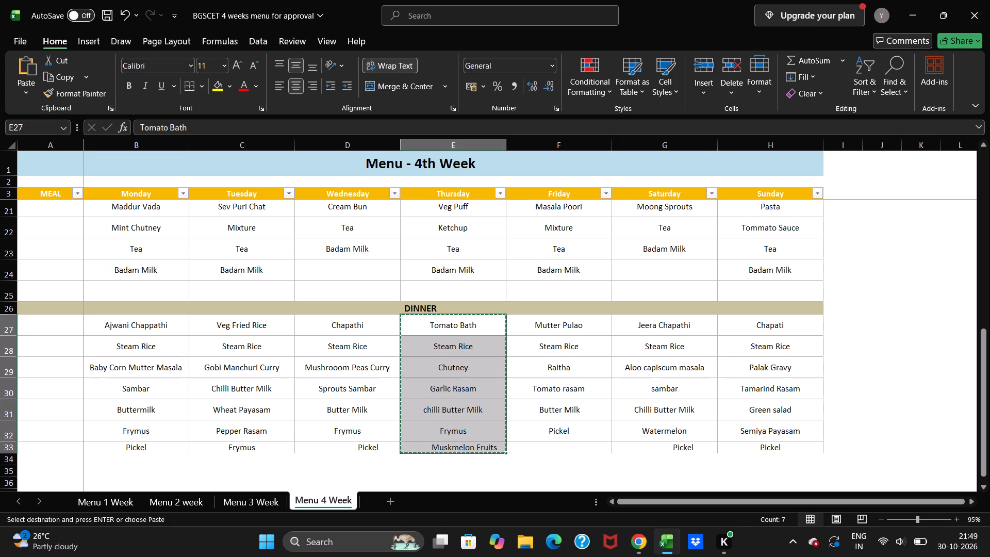
left_click(42, 333)
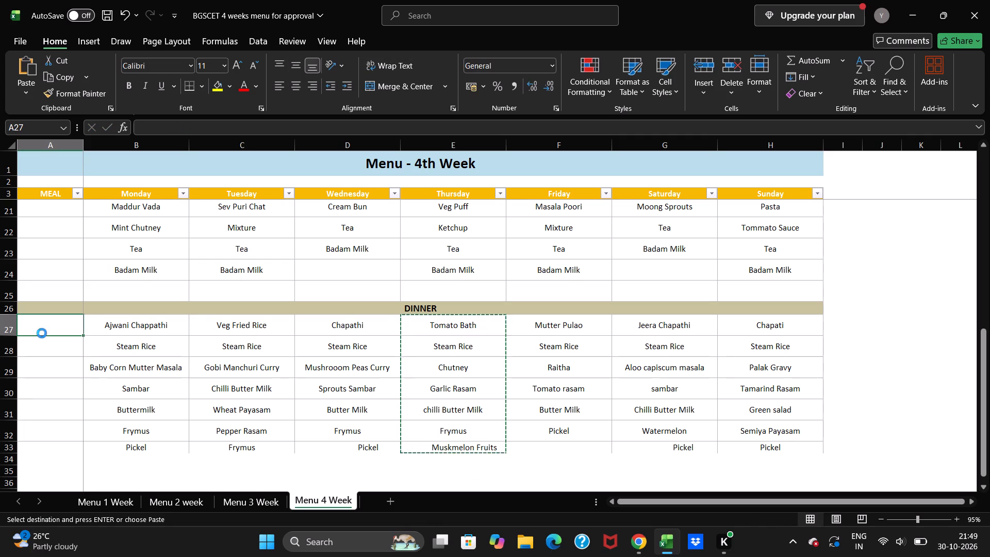
key("ctrl+v")
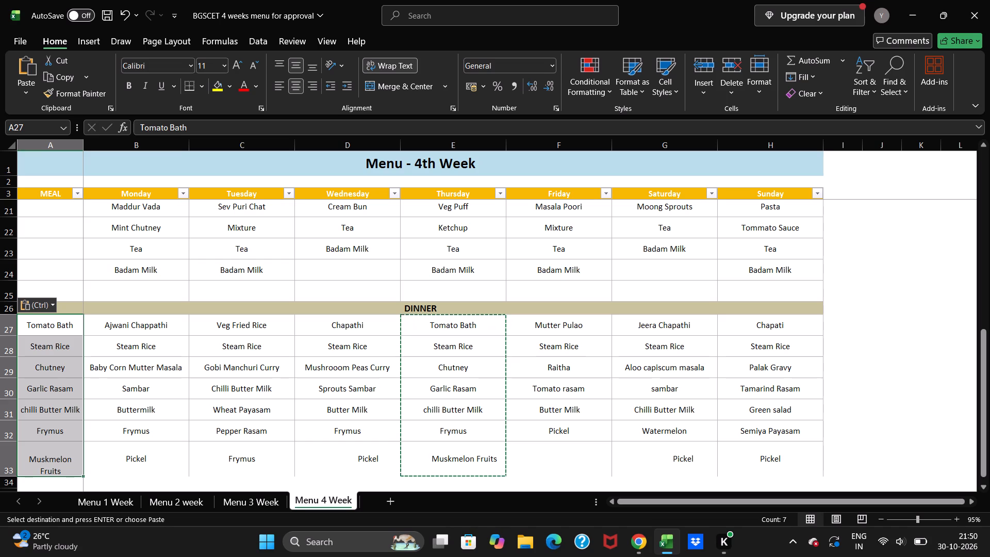
Paste the copied Tomato Bath dinner set over Sunday's lunch in H13:H19.
scroll(483, 357, "up", 3)
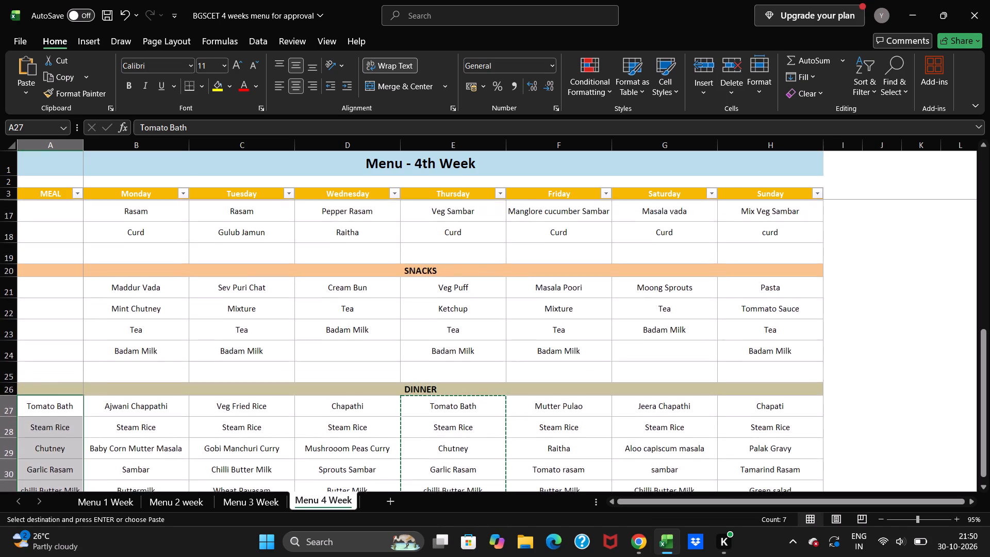
scroll(483, 357, "up", 2)
scroll(510, 387, "down", 1)
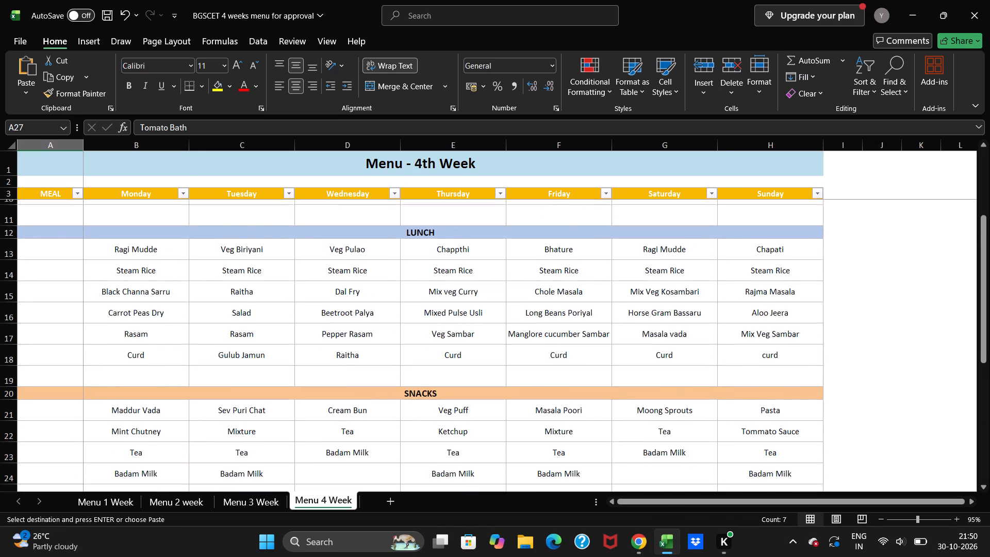
scroll(510, 387, "down", 3)
scroll(510, 387, "up", 1)
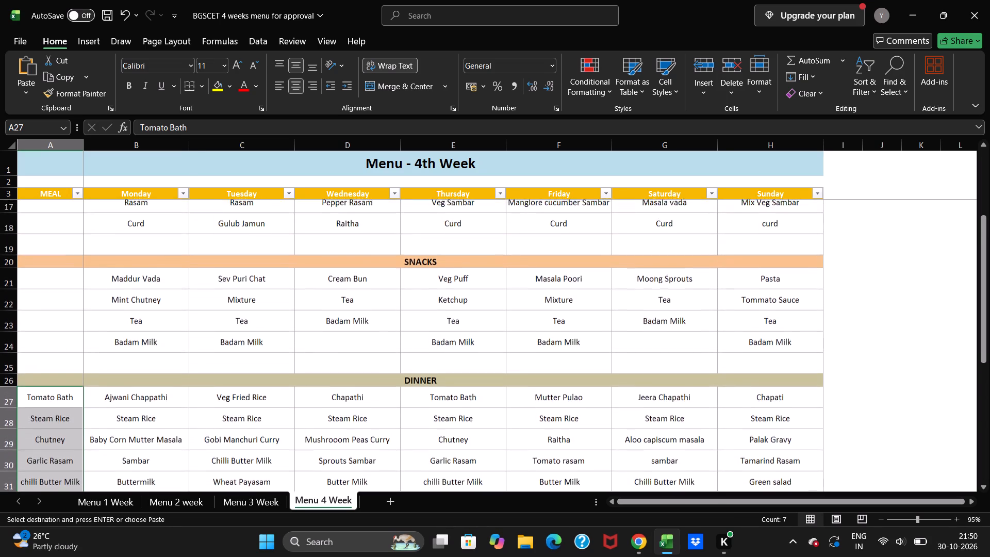
scroll(510, 387, "down", 2)
scroll(510, 387, "up", 1)
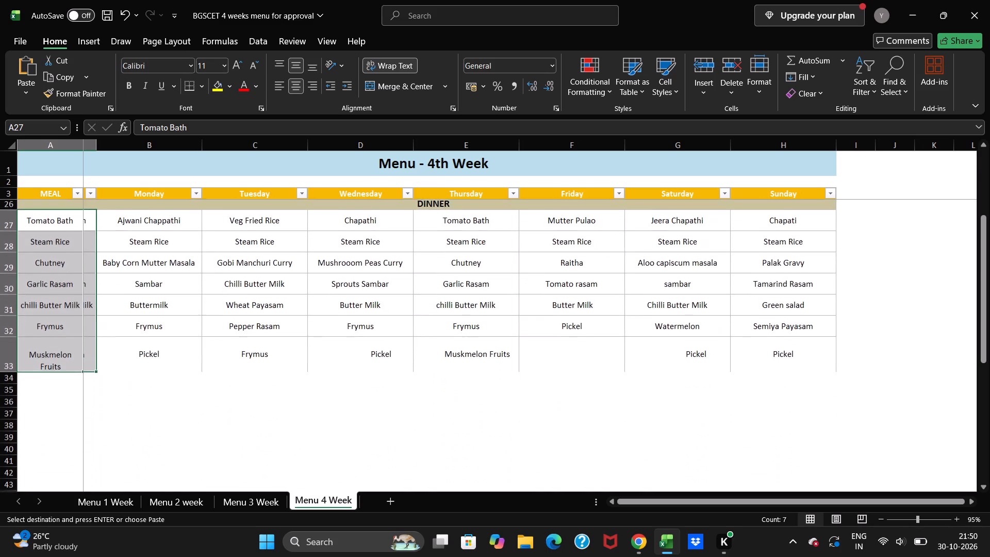
scroll(510, 387, "up", 3)
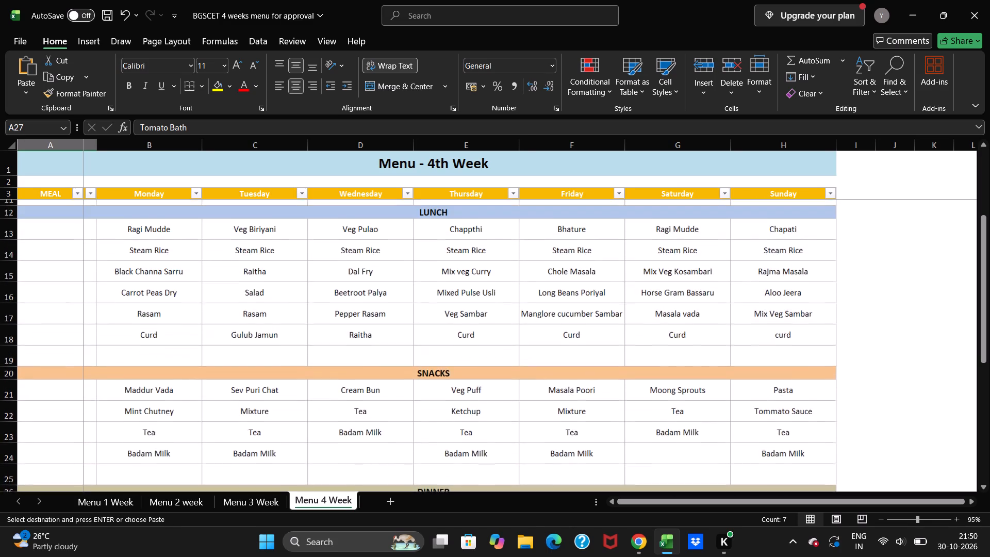
scroll(510, 387, "up", 1)
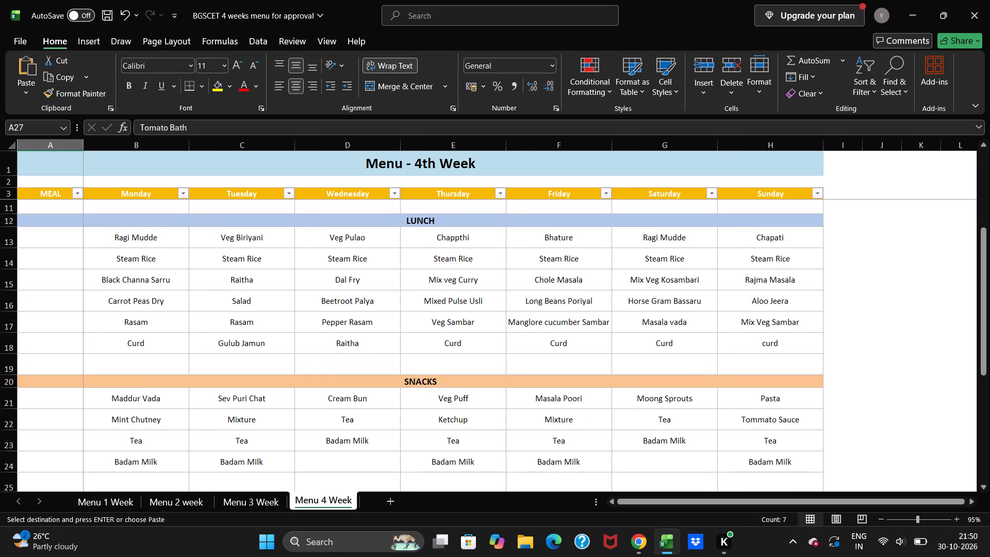
left_click_drag(771, 235, 778, 339)
key("ctrl+v")
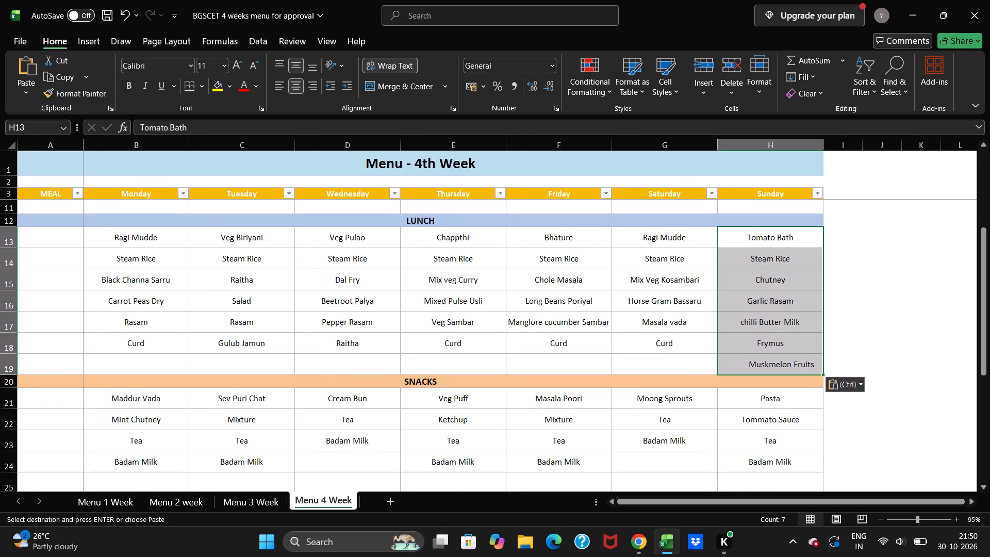
Replace Muskmelon Fruits in Sunday's lunch cell H19 with Curd.
scroll(627, 368, "down", 2)
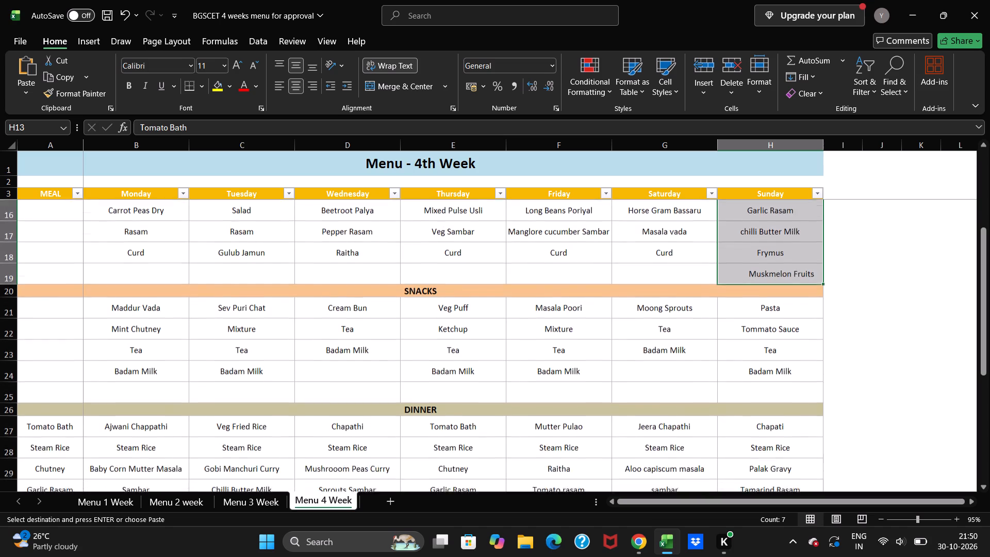
scroll(627, 368, "right", 1)
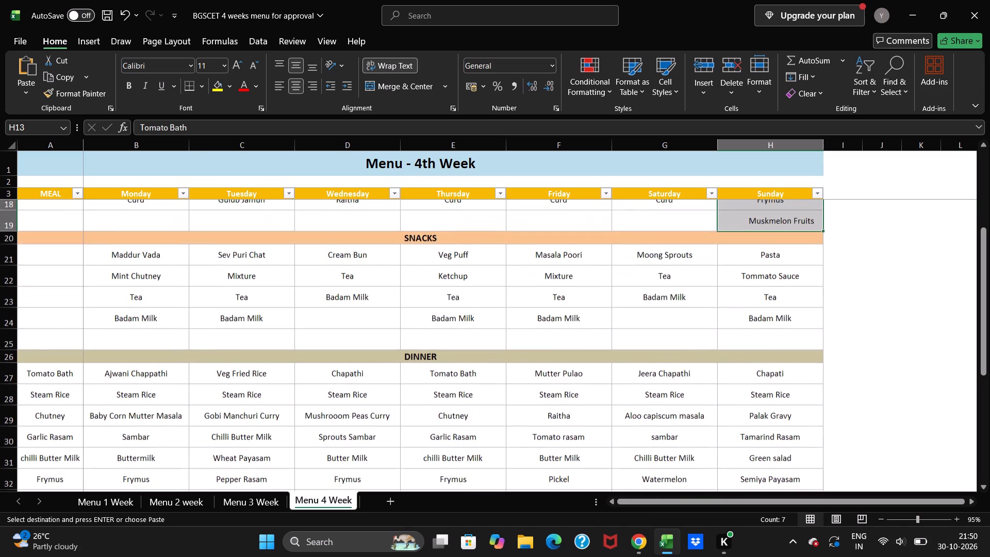
scroll(627, 368, "right", 1)
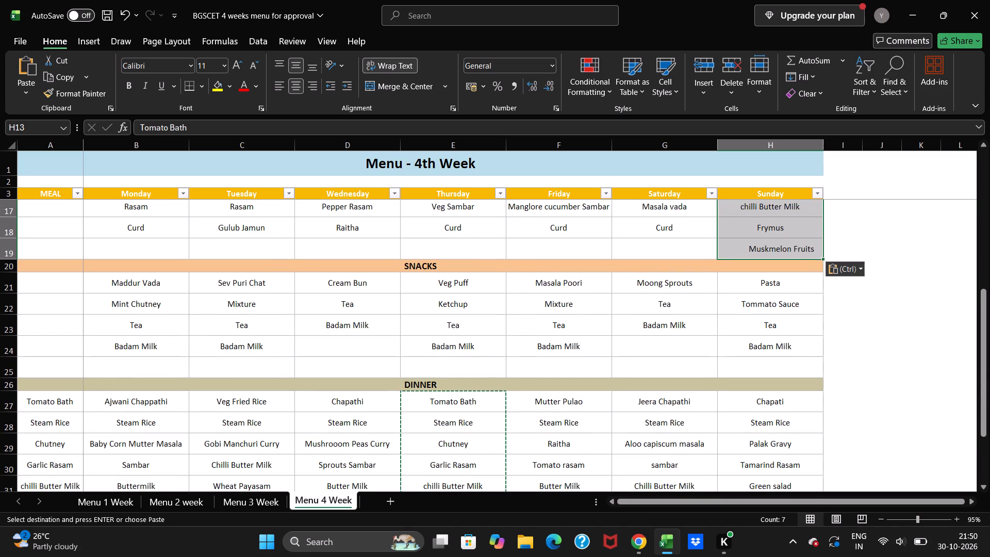
left_click(781, 243)
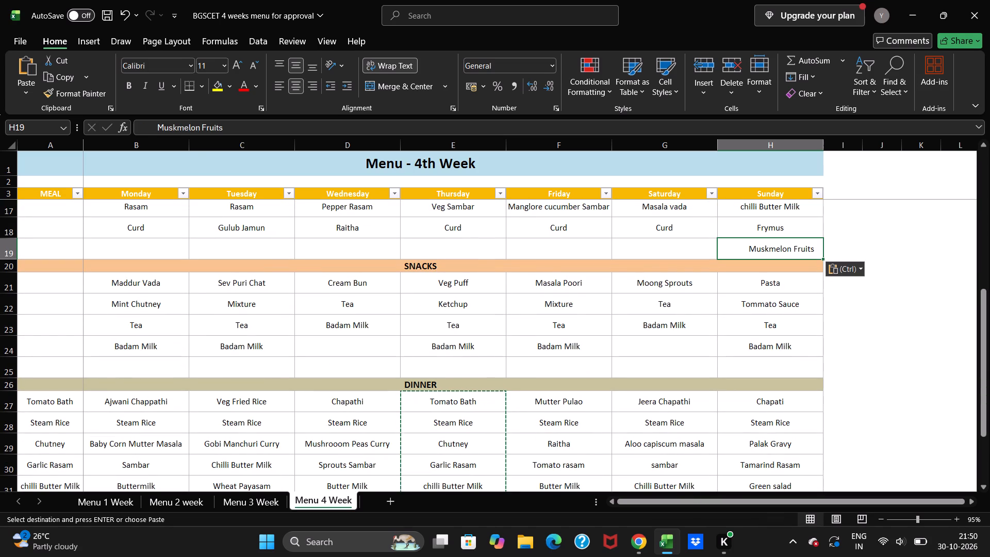
key("BackSpace")
type("Curd")
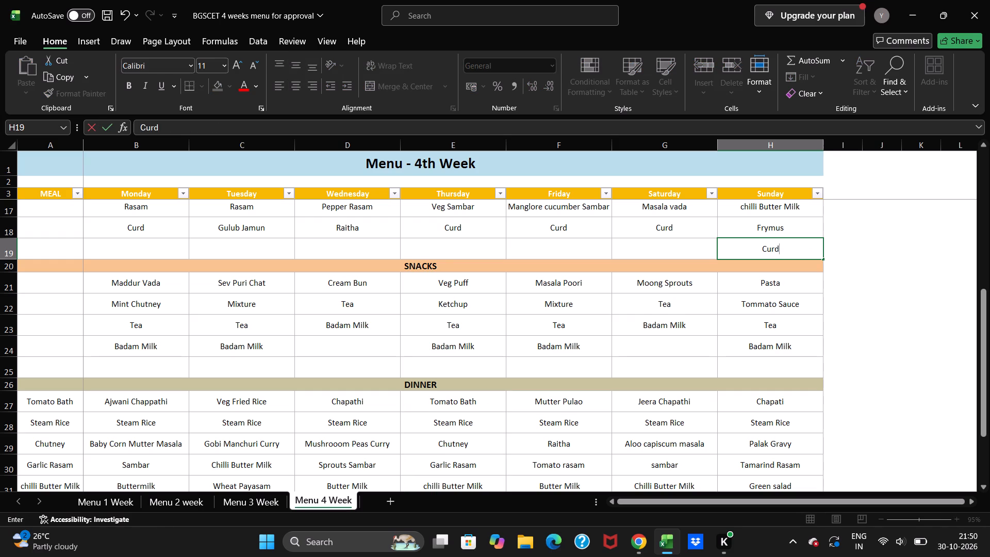
scroll(579, 365, "down", 3)
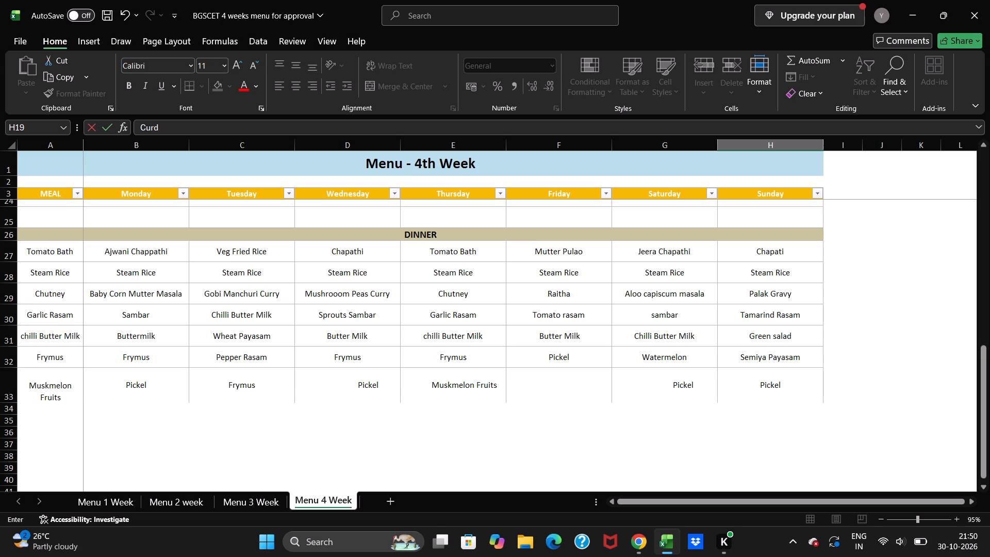
left_click(376, 294)
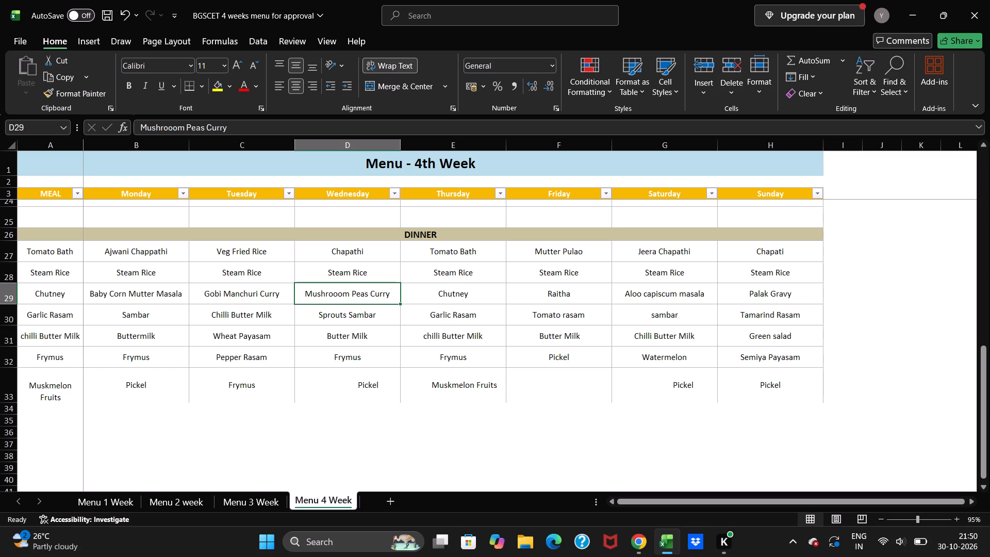
Copy Wednesday's Chapathi dinner set in D27:D33 over Thursday's dinner in E27:E33.
left_click_drag(345, 250, 366, 377)
key("ctrl+c")
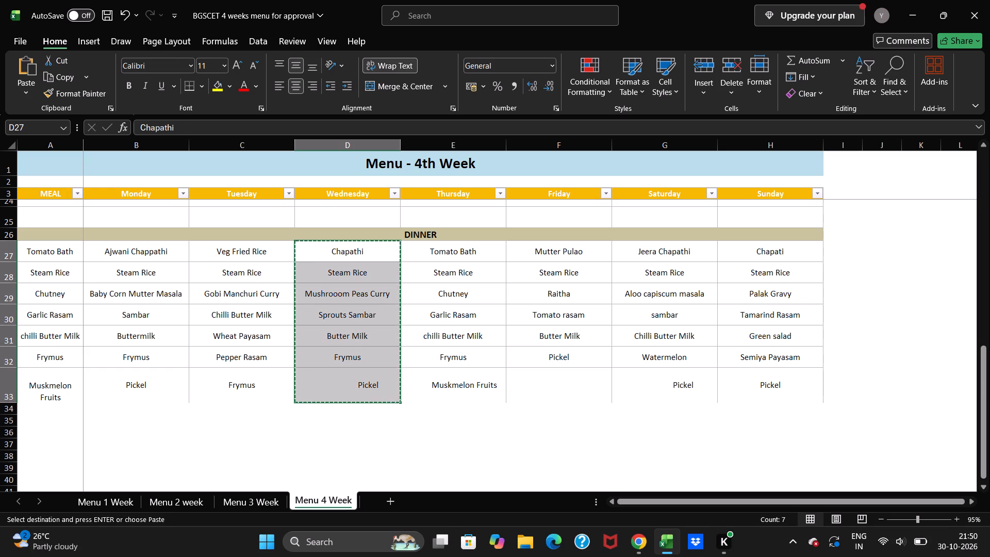
left_click_drag(452, 251, 467, 375)
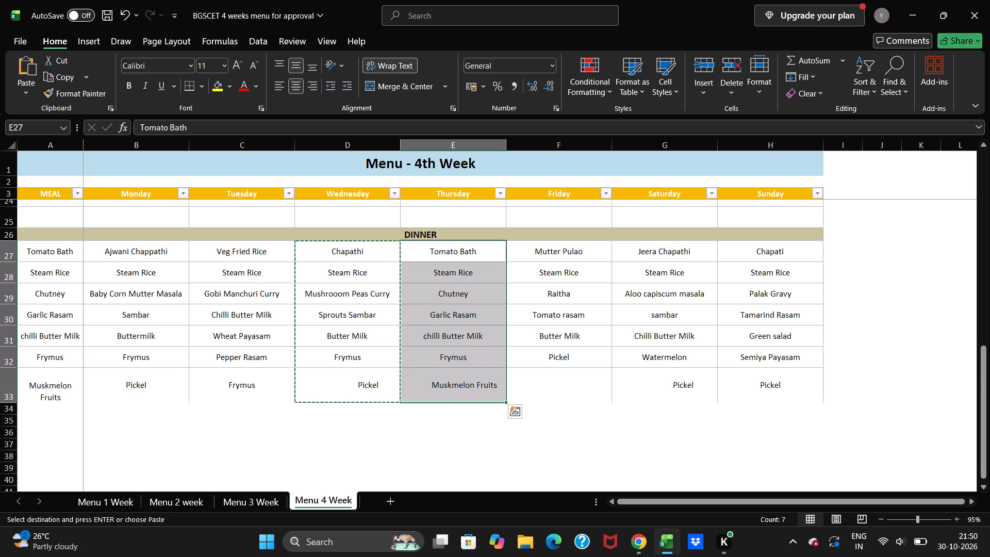
key("ctrl+v")
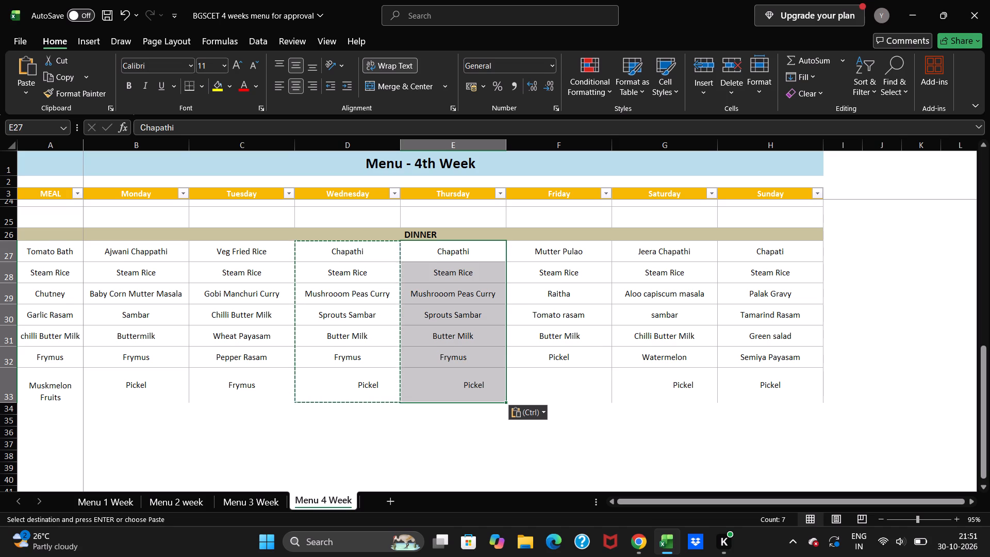
Change Thursday's dinner curry in E29 to Tomato Curry.
left_click(344, 253)
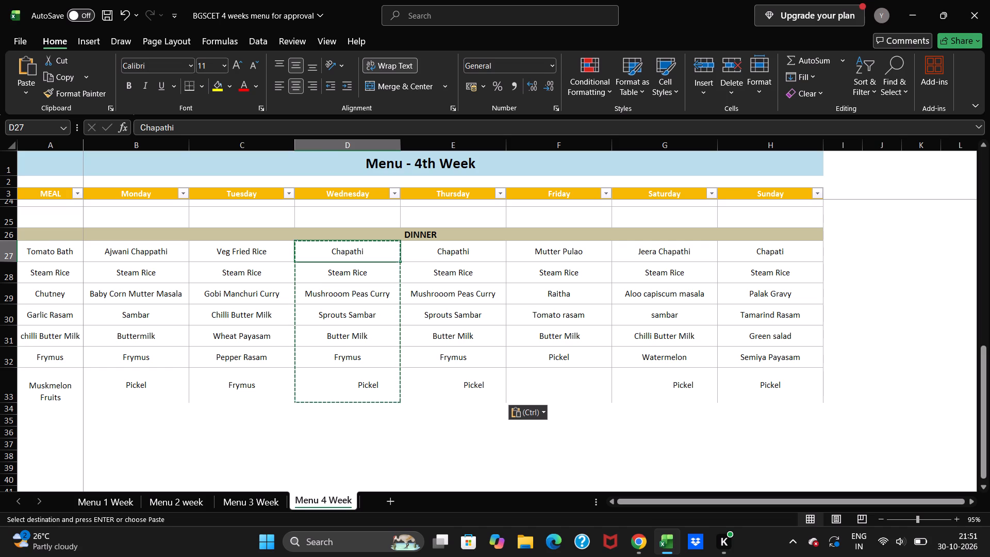
scroll(259, 239, "up", 3)
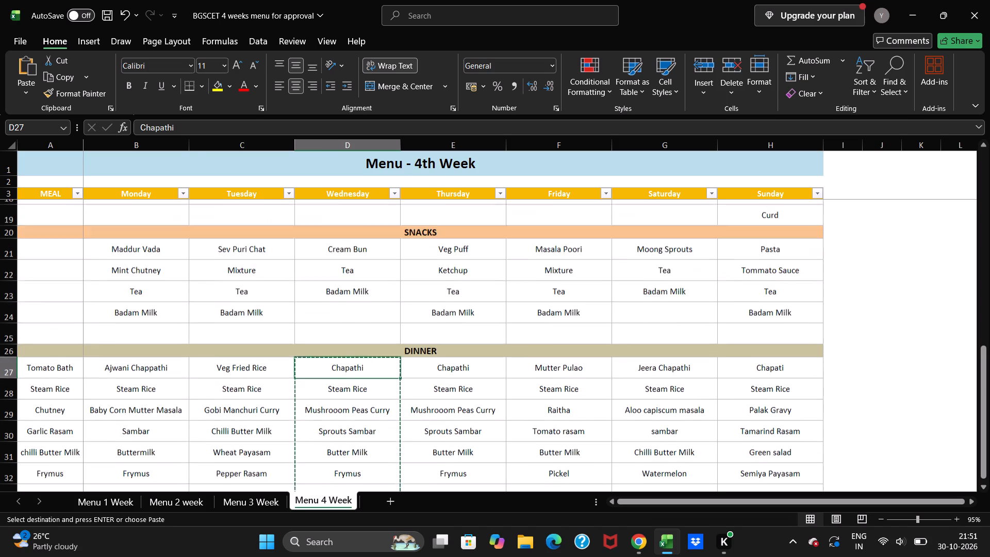
scroll(259, 239, "down", 2)
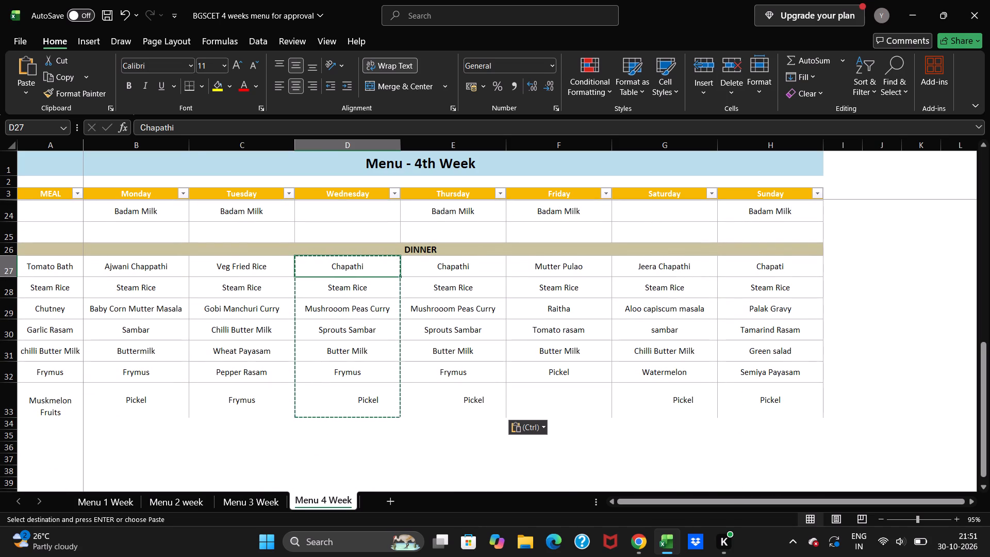
left_click(419, 310)
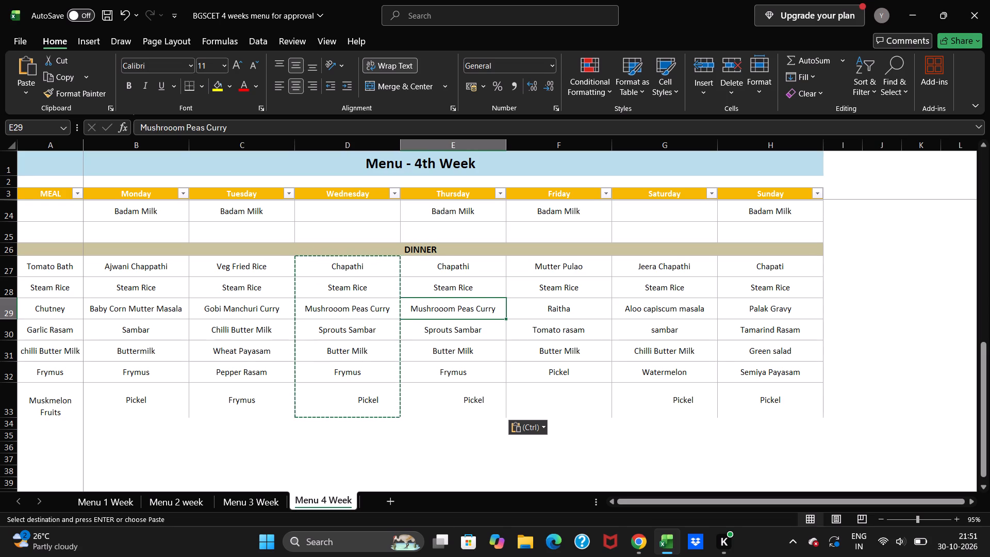
type("Tomato Curry")
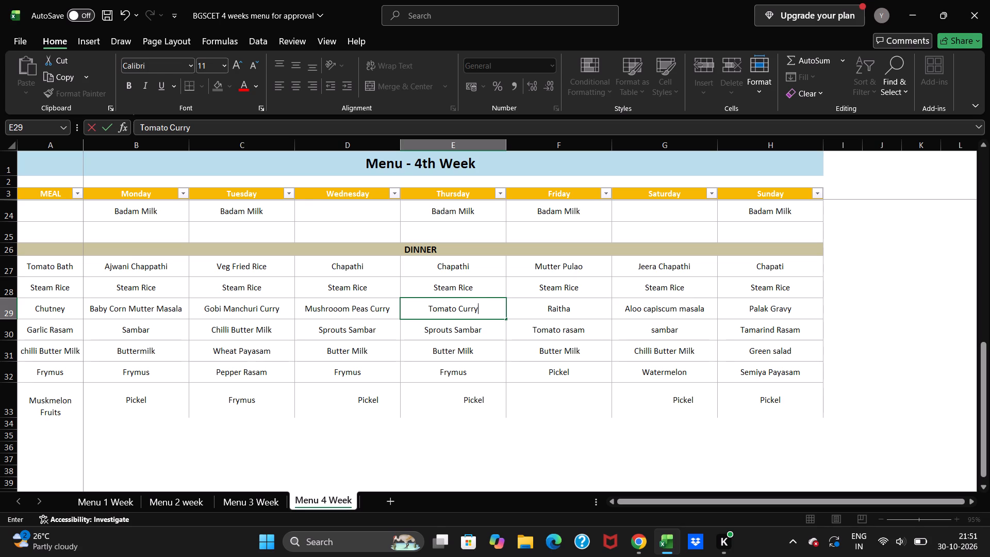
Change Wednesday's first dinner item in D27 to Mashroom Biriyani.
left_click(340, 276)
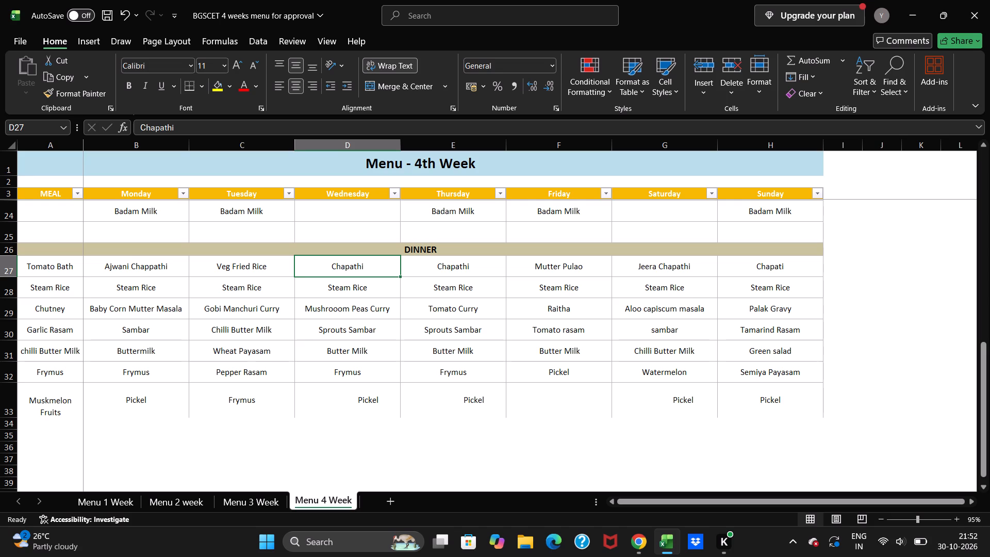
key("shift+m")
type("ashroom")
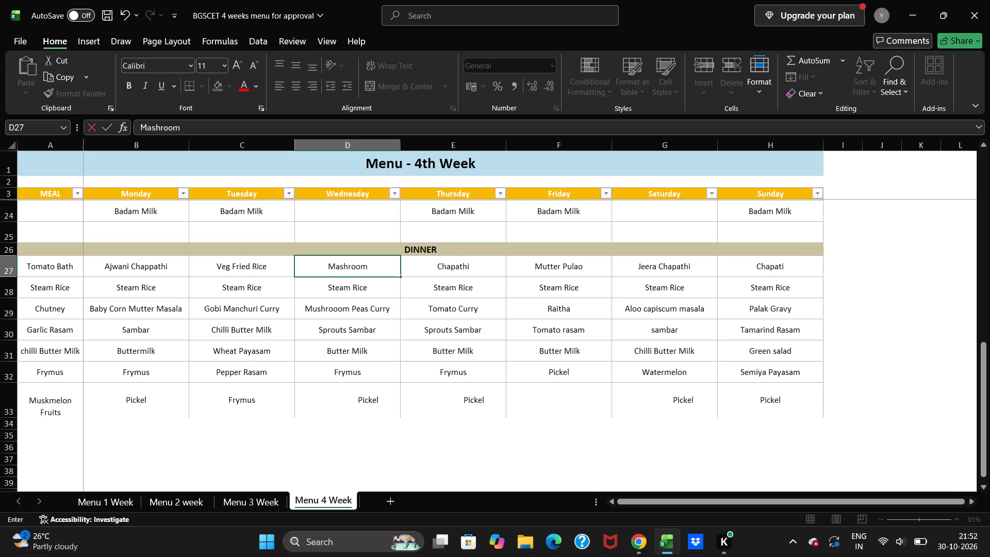
key("space")
type("Biriyani")
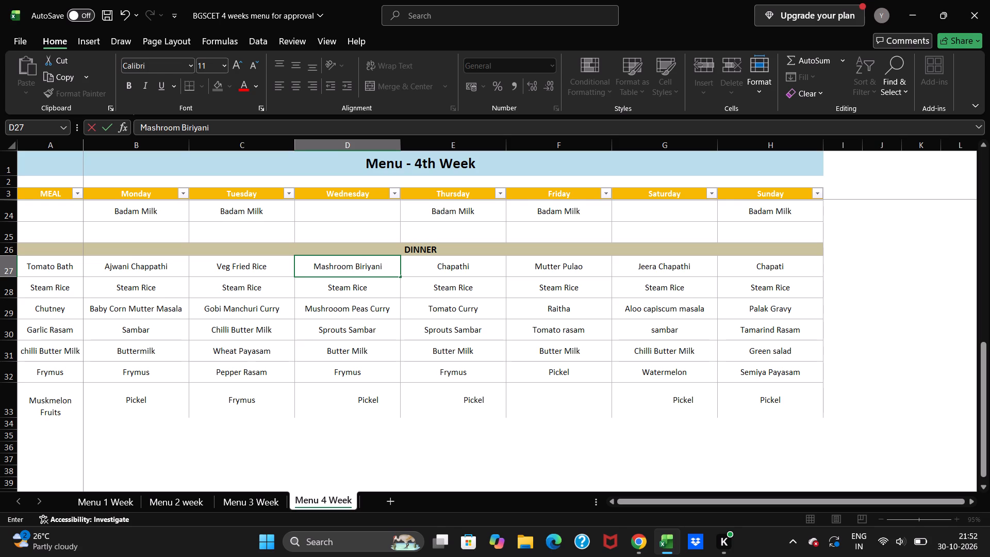
Review the fourth-week lunch, snacks and dinner items across all days against Wednesday's dinner.
scroll(246, 243, "up", 3)
scroll(246, 243, "right", 1)
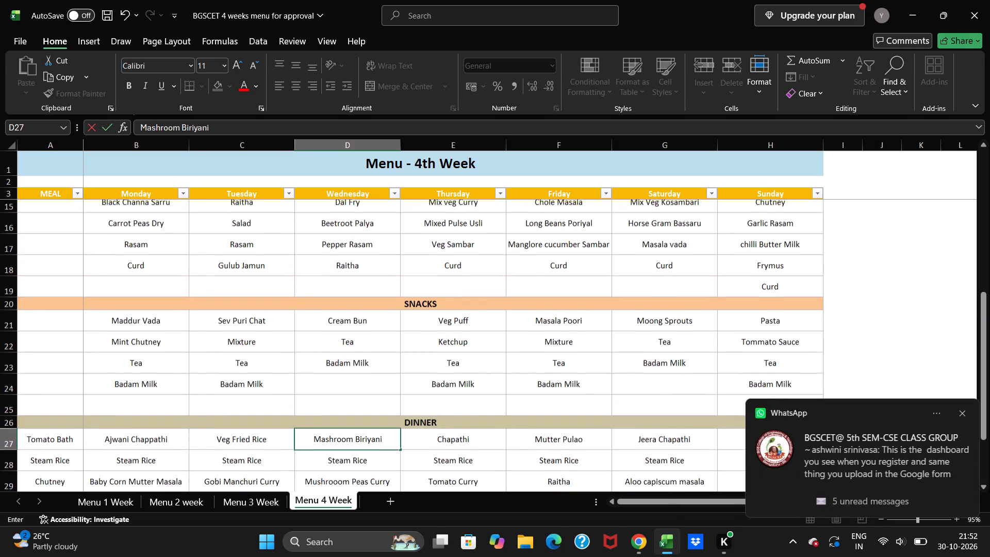
scroll(246, 243, "right", 1)
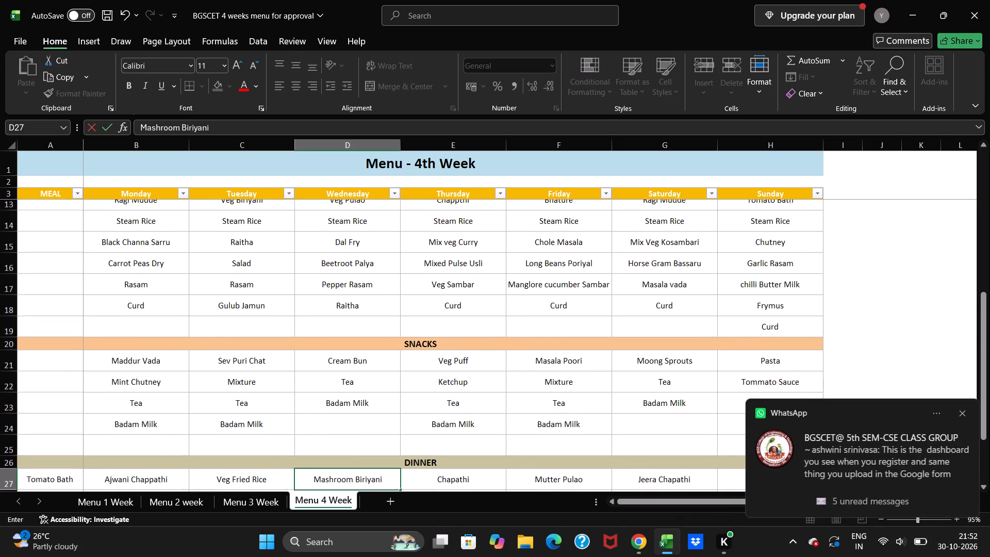
scroll(246, 243, "right", 3)
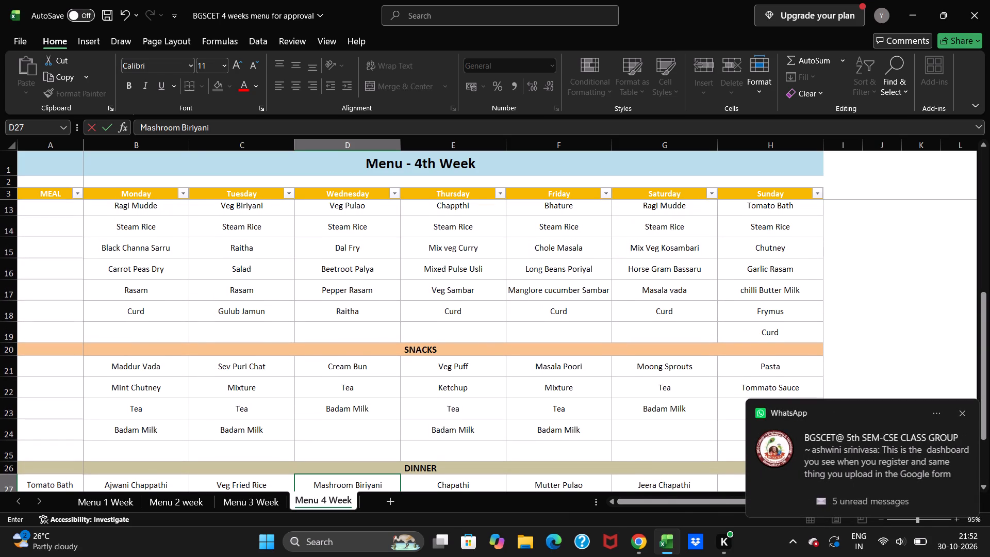
scroll(246, 243, "right", 1)
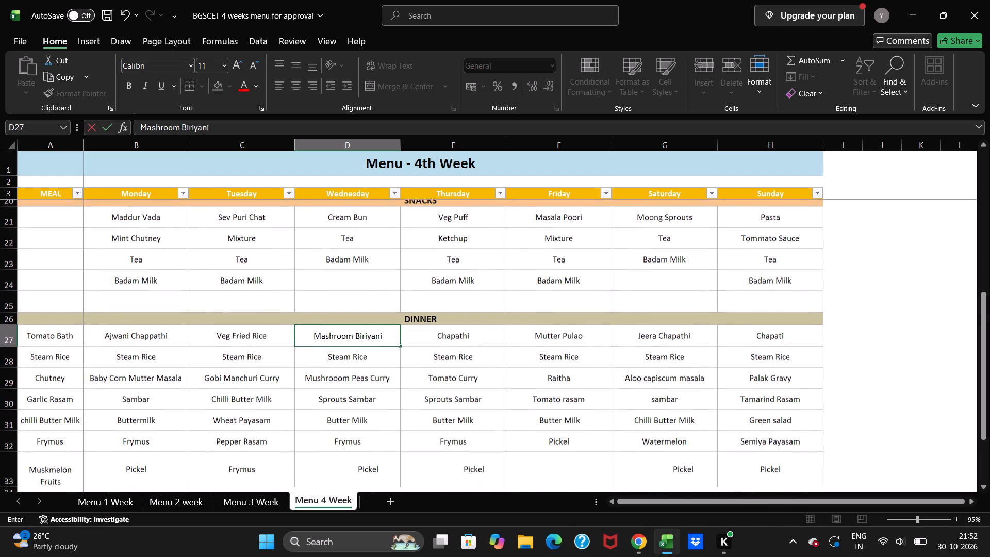
scroll(246, 243, "right", 1)
scroll(246, 243, "down", 1)
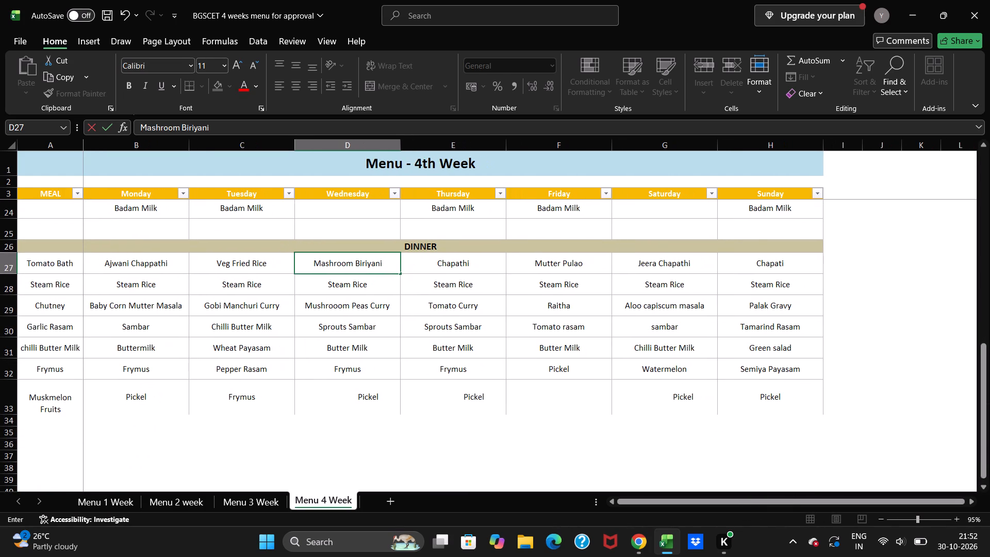
Replace Wednesday's dinner curry in D29 with Raitha.
left_click(327, 306)
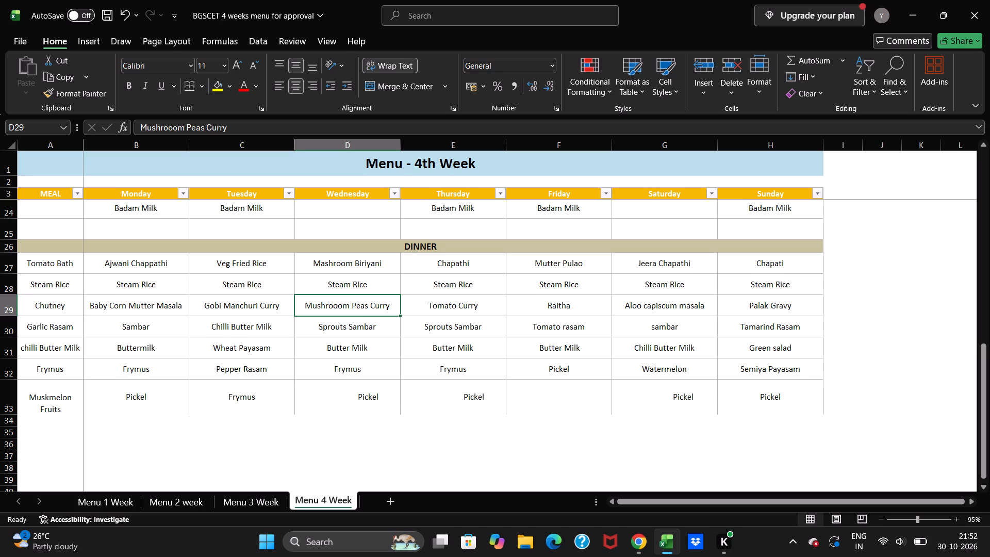
scroll(568, 350, "up", 2)
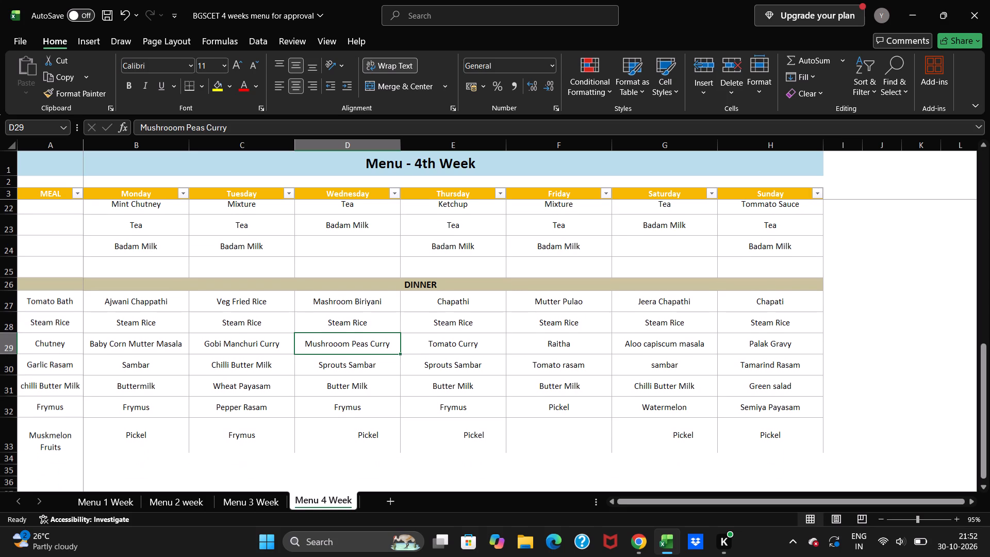
scroll(568, 350, "up", 2)
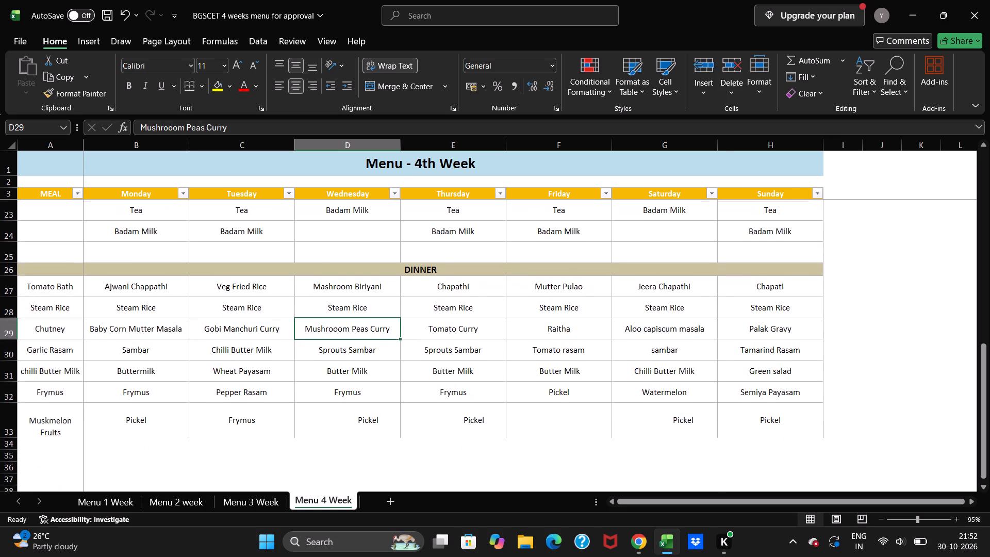
scroll(568, 350, "up", 3)
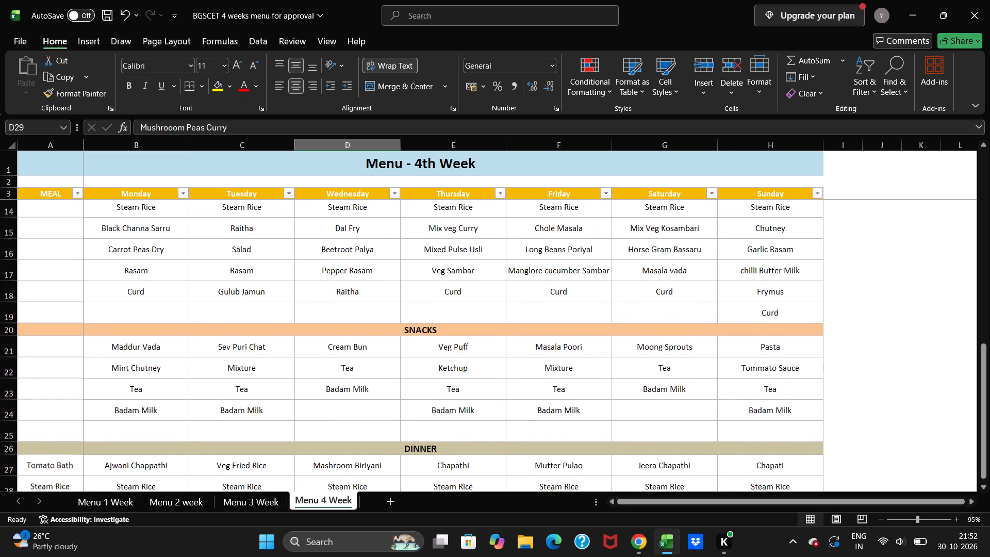
scroll(568, 350, "up", 1)
scroll(568, 350, "right", 1)
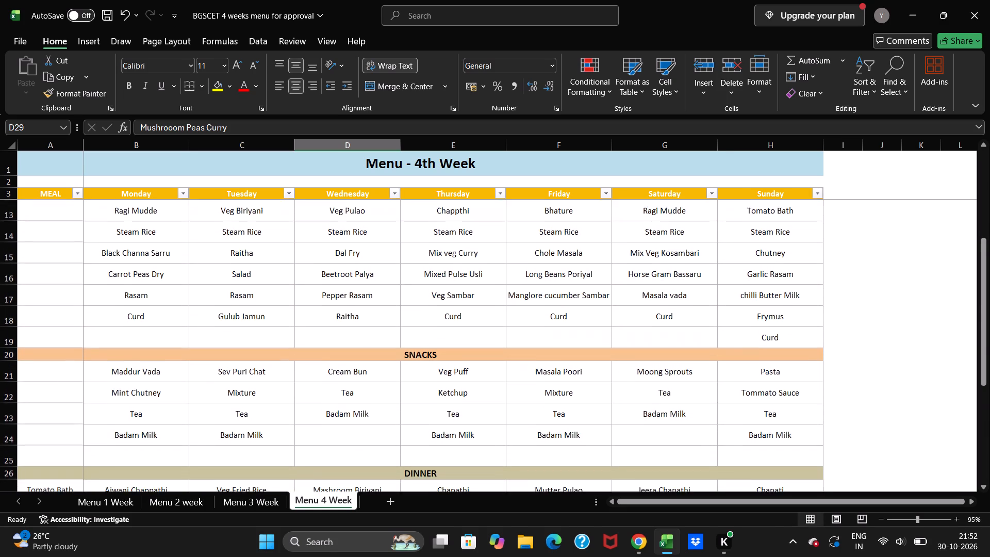
scroll(568, 350, "right", 1)
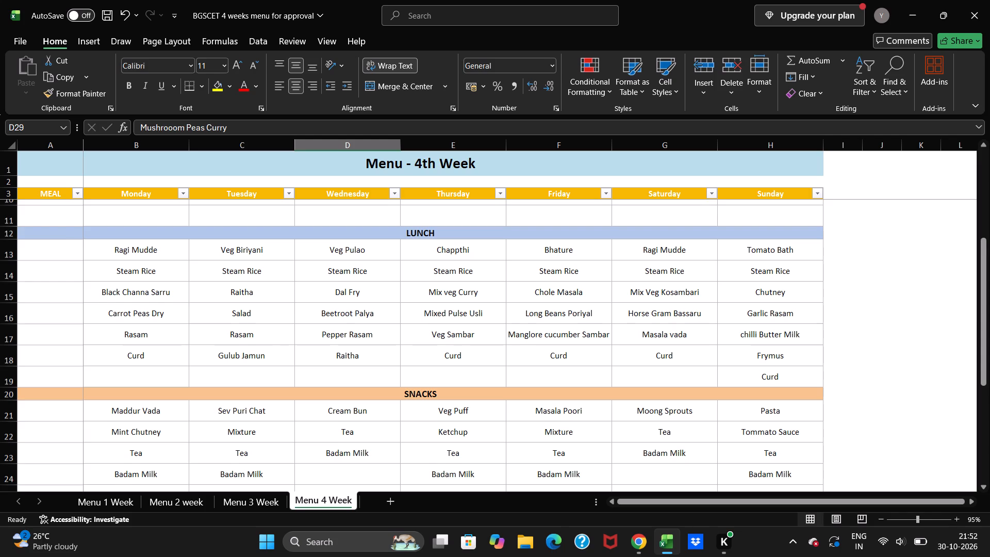
scroll(568, 350, "right", 1)
scroll(568, 350, "down", 1)
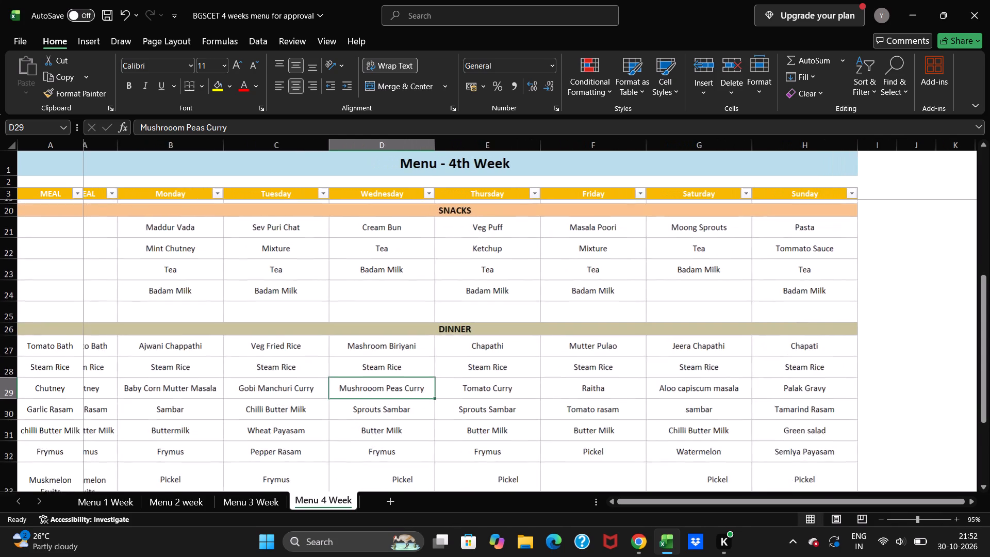
scroll(568, 350, "down", 2)
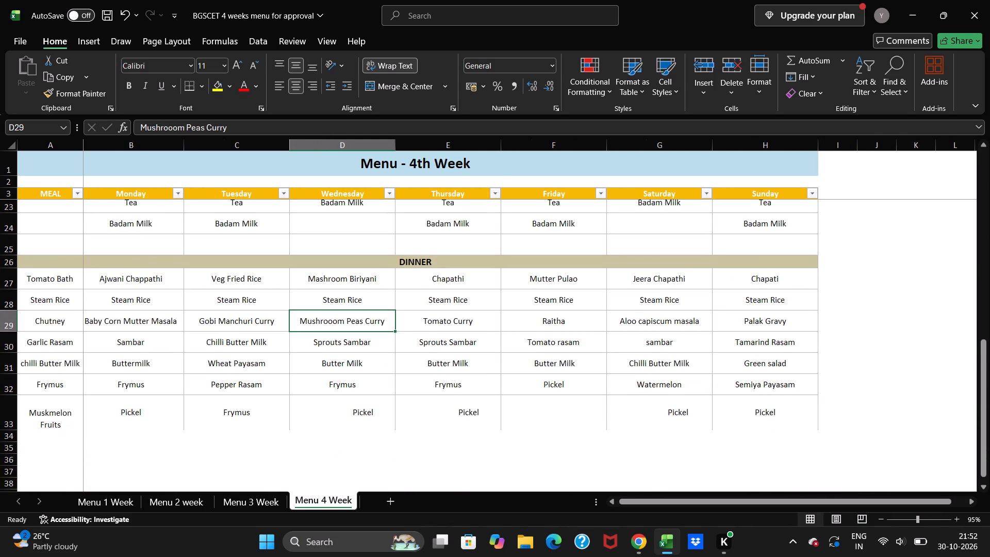
type("Raitha")
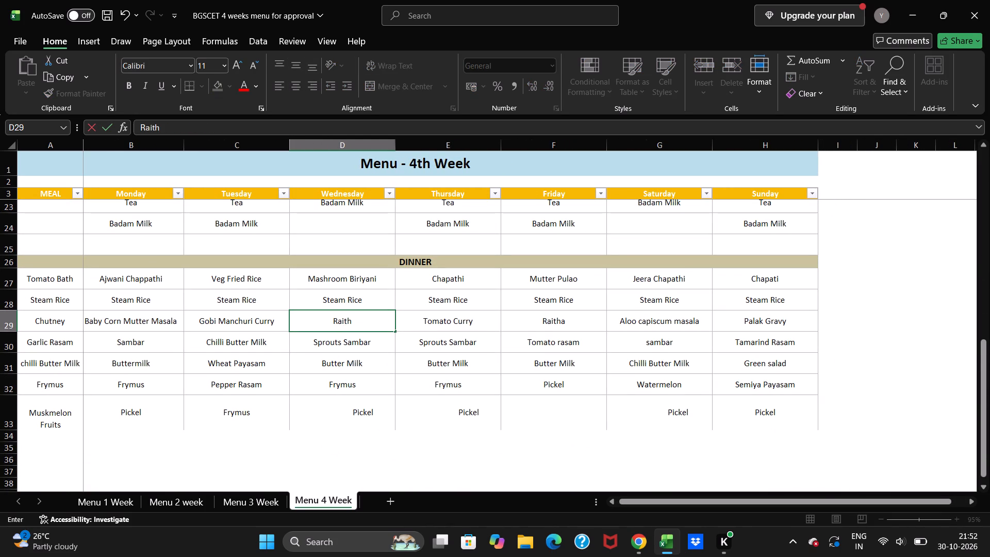
Change Wednesday's dinner item in D31 from Butter Milk to Chutney.
left_click(356, 366)
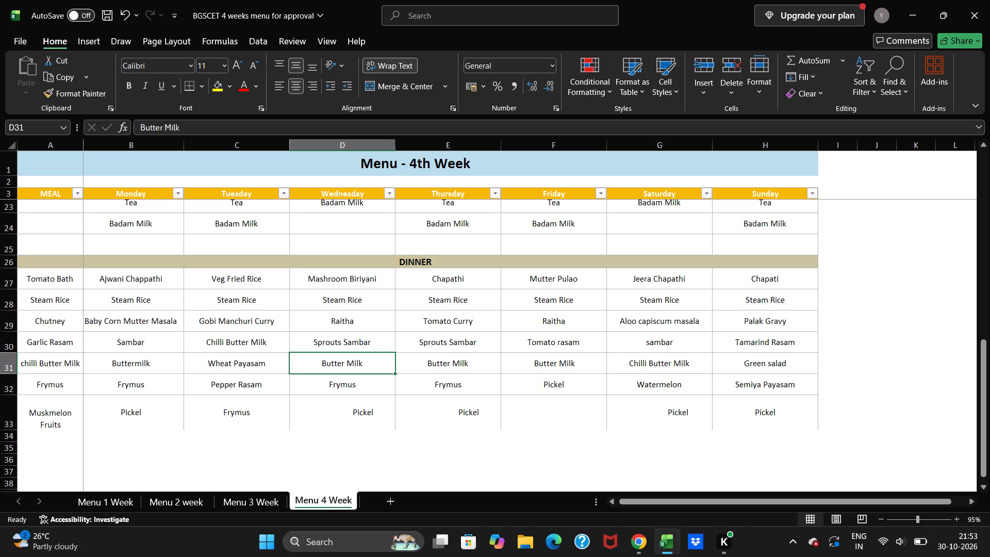
left_click(359, 360)
key("BackSpace")
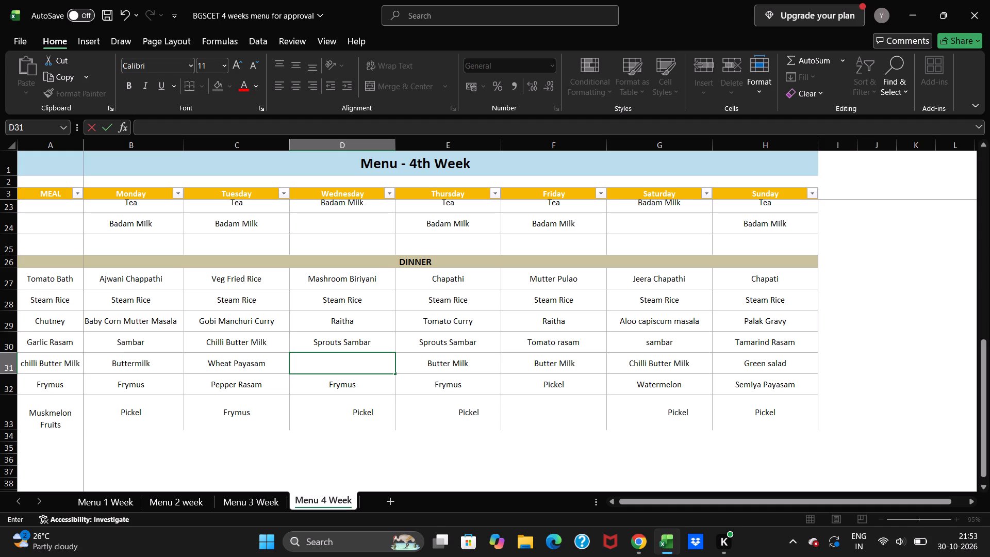
type("Chutney")
Review the fourth-week breakfast, lunch, snacks and dinner items across all days against Wednesday's edited dinner.
scroll(333, 343, "up", 2)
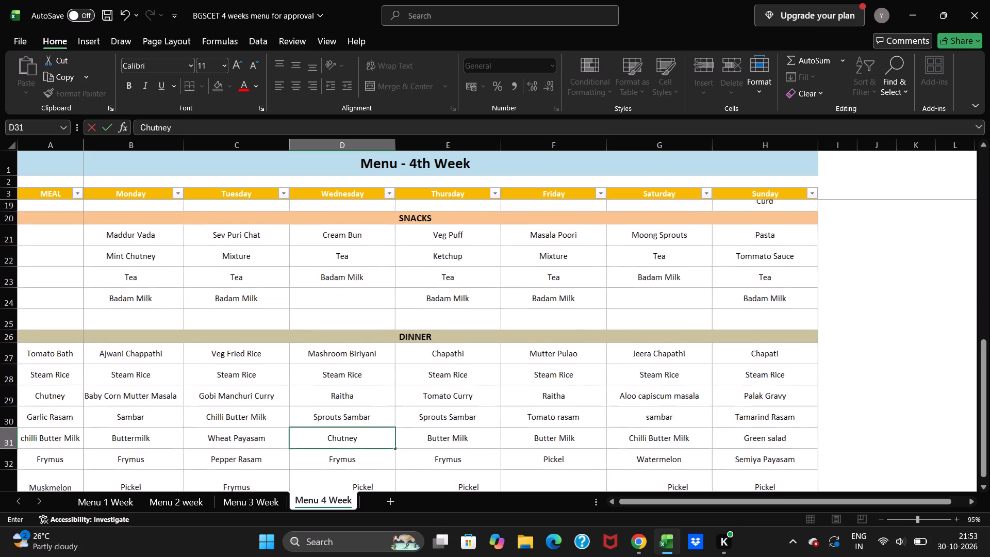
scroll(333, 343, "up", 5)
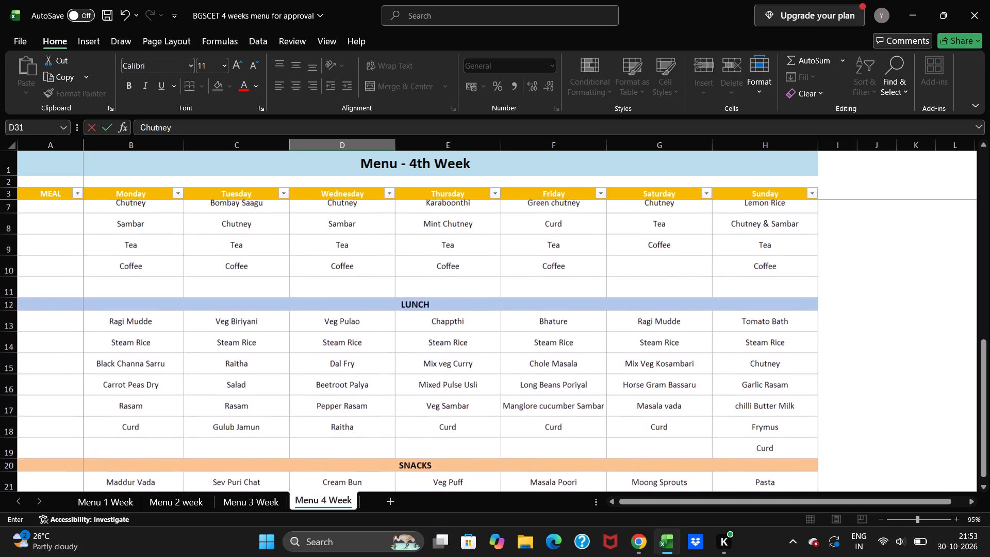
scroll(333, 343, "down", 1)
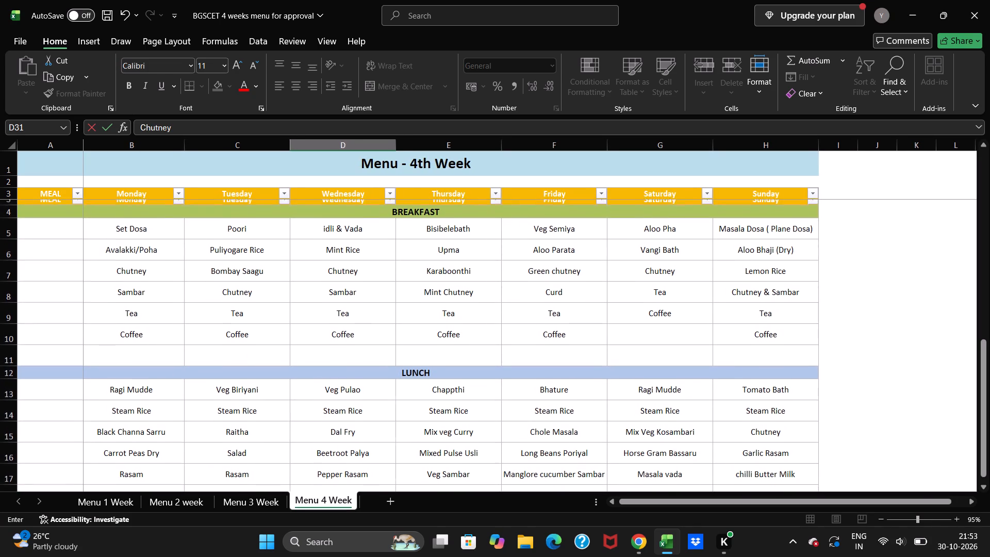
scroll(333, 343, "down", 1)
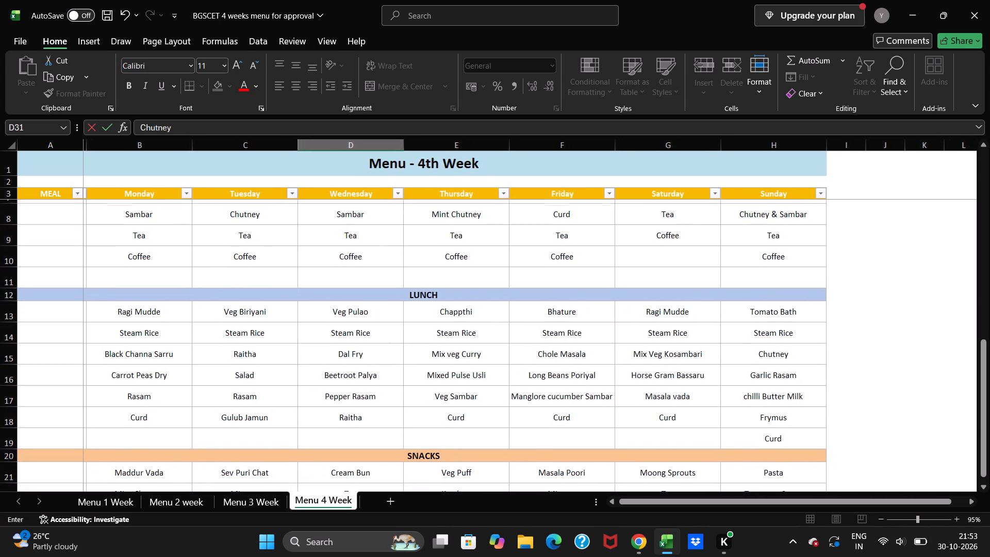
scroll(333, 343, "down", 2)
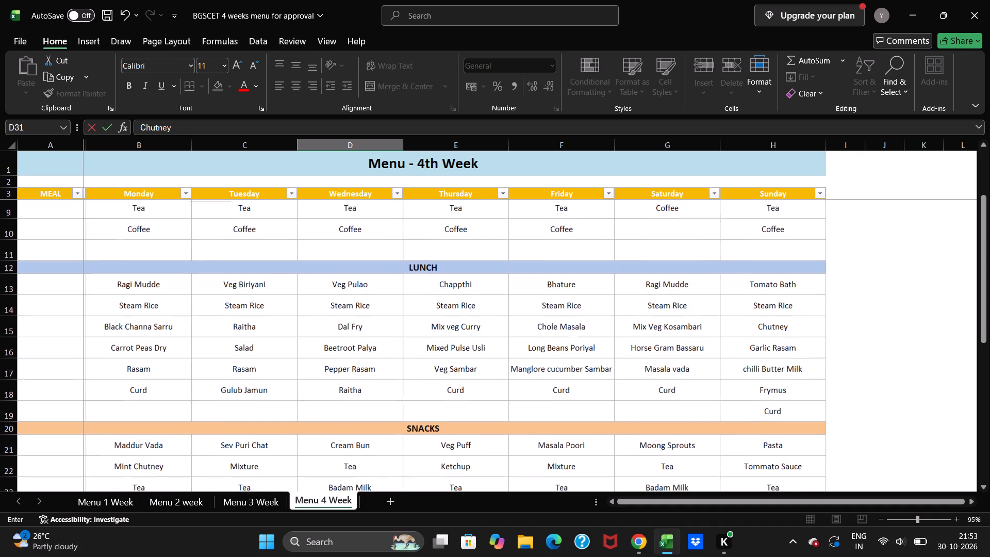
scroll(333, 343, "down", 2)
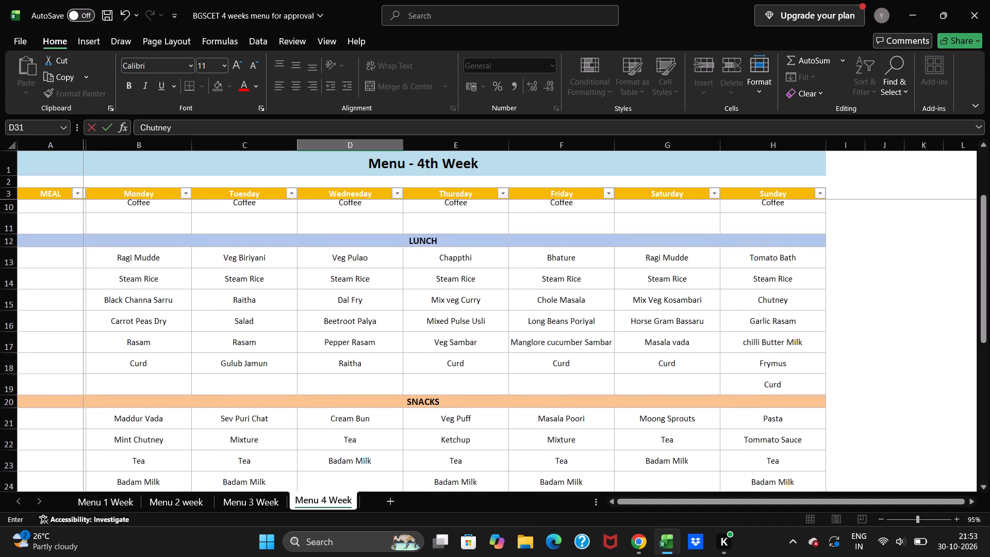
scroll(333, 343, "down", 4)
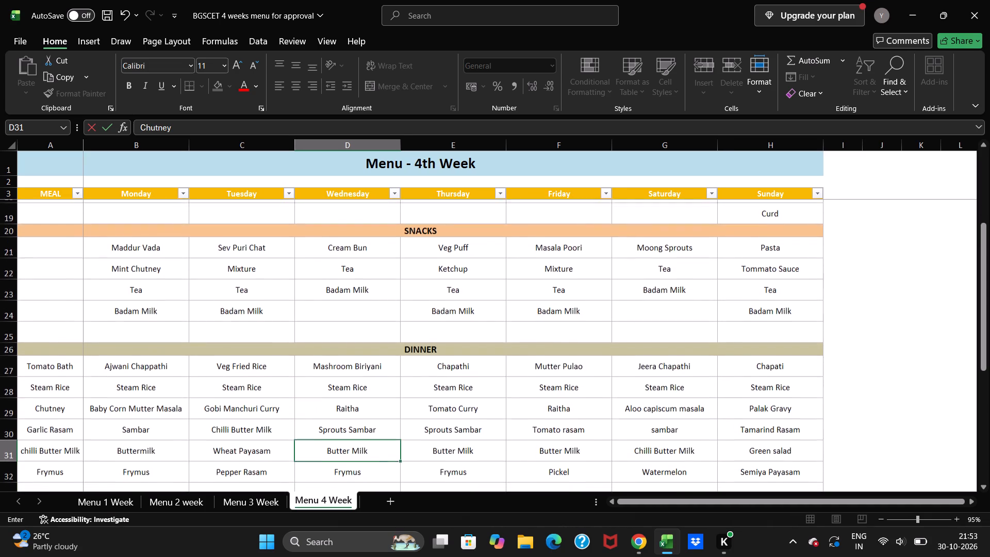
scroll(333, 343, "down", 1)
scroll(333, 343, "up", 2)
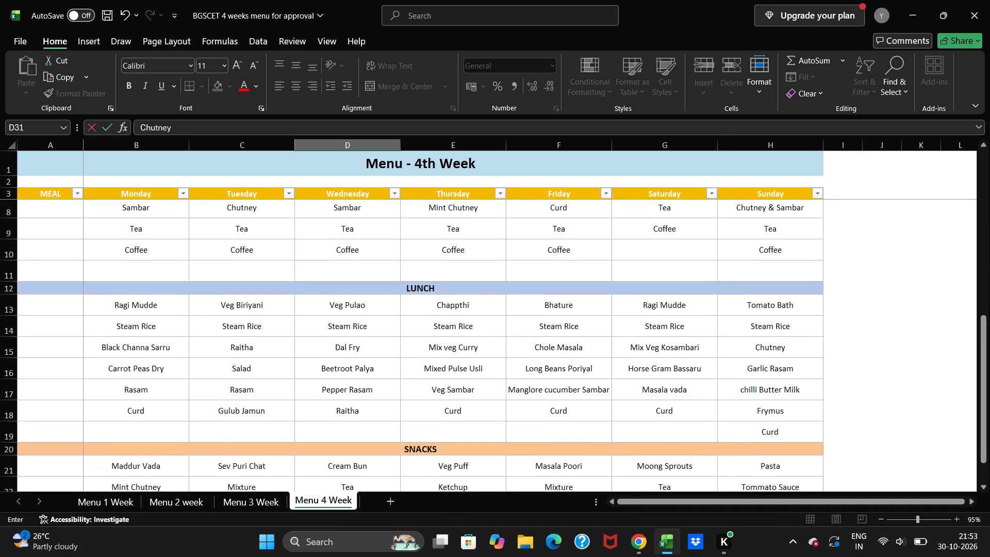
scroll(333, 343, "down", 3)
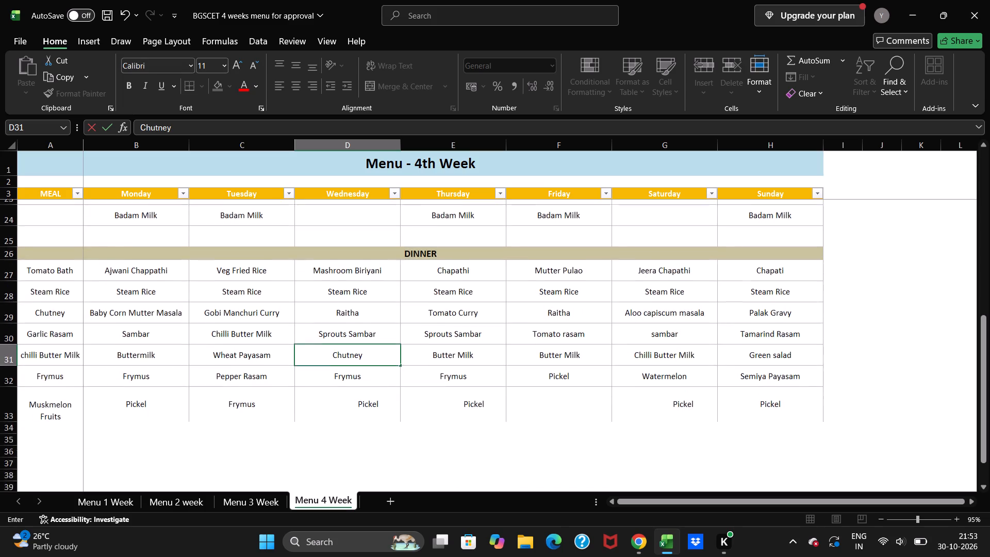
scroll(333, 343, "up", 2)
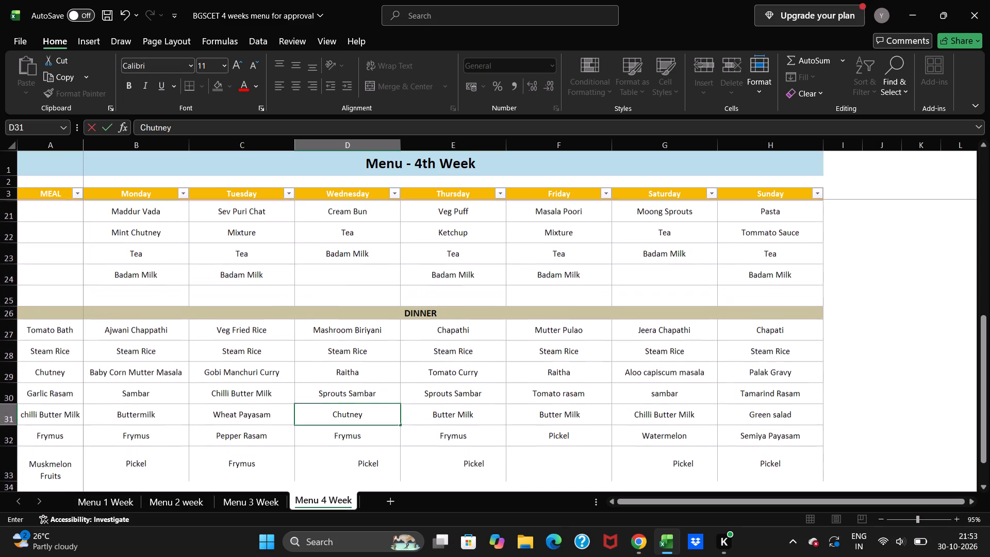
scroll(333, 343, "up", 1)
scroll(333, 343, "down", 1)
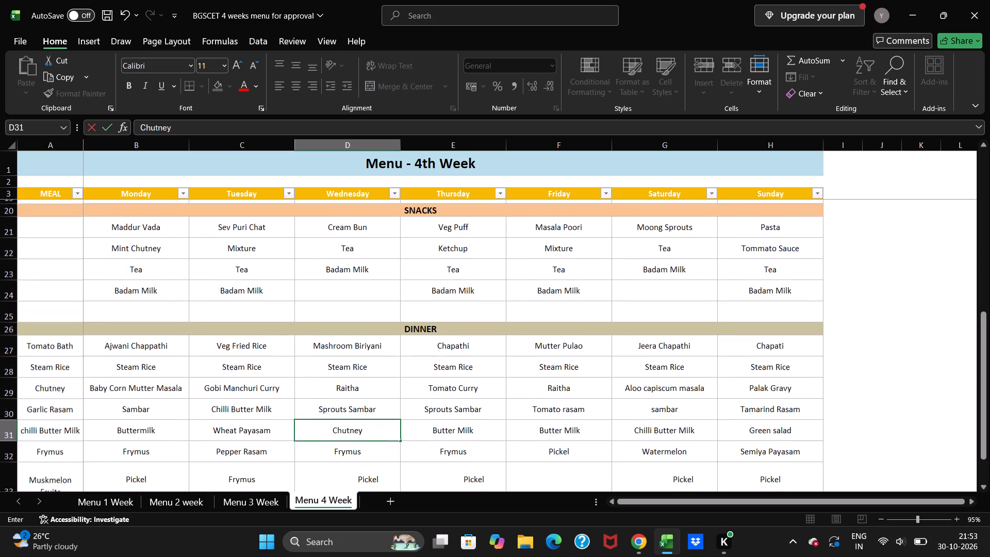
scroll(333, 343, "down", 2)
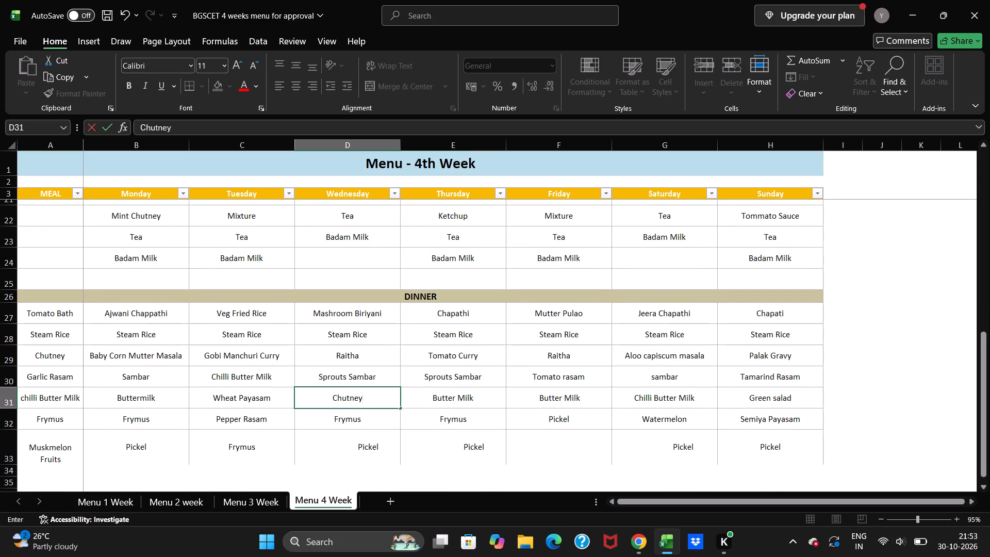
scroll(334, 272, "up", 1)
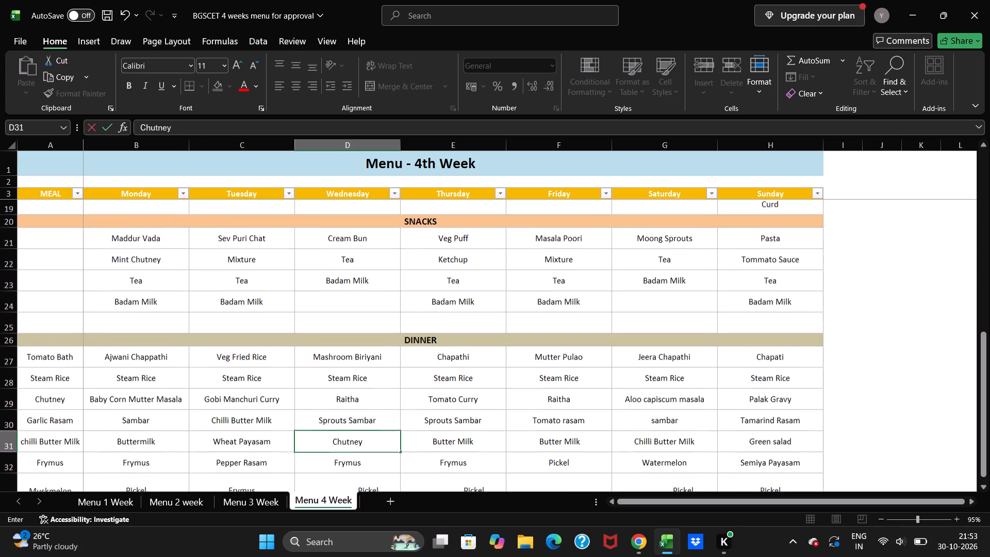
scroll(334, 272, "up", 2)
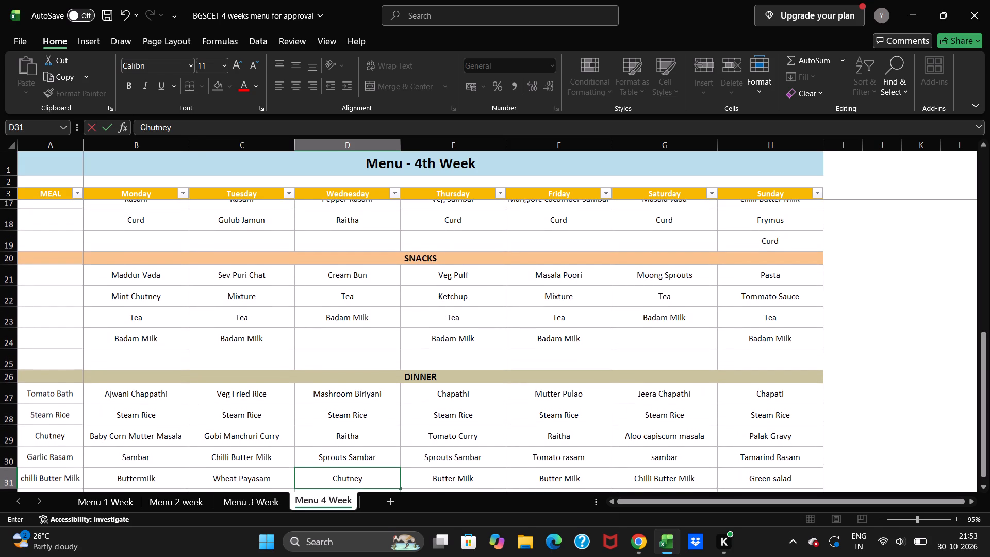
scroll(334, 272, "up", 2)
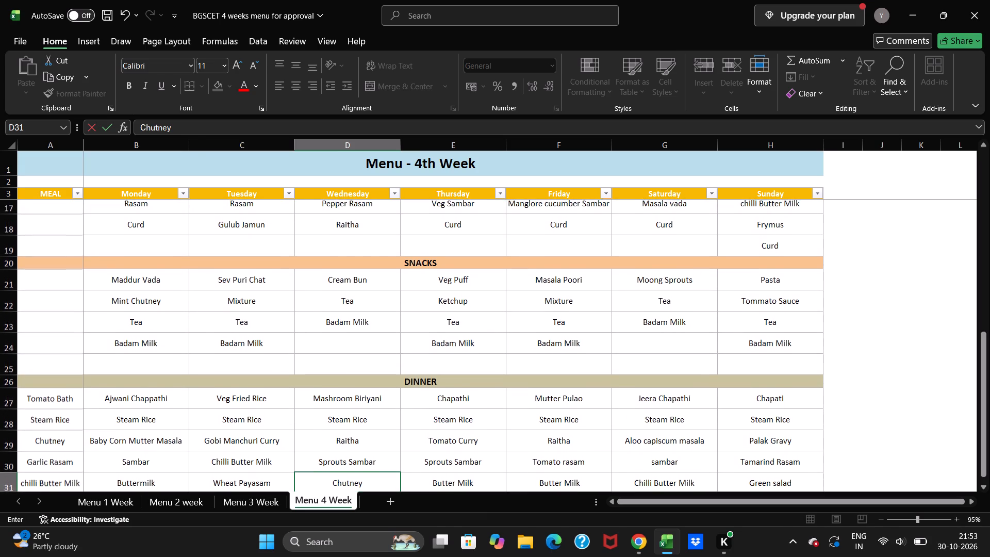
scroll(334, 272, "up", 2)
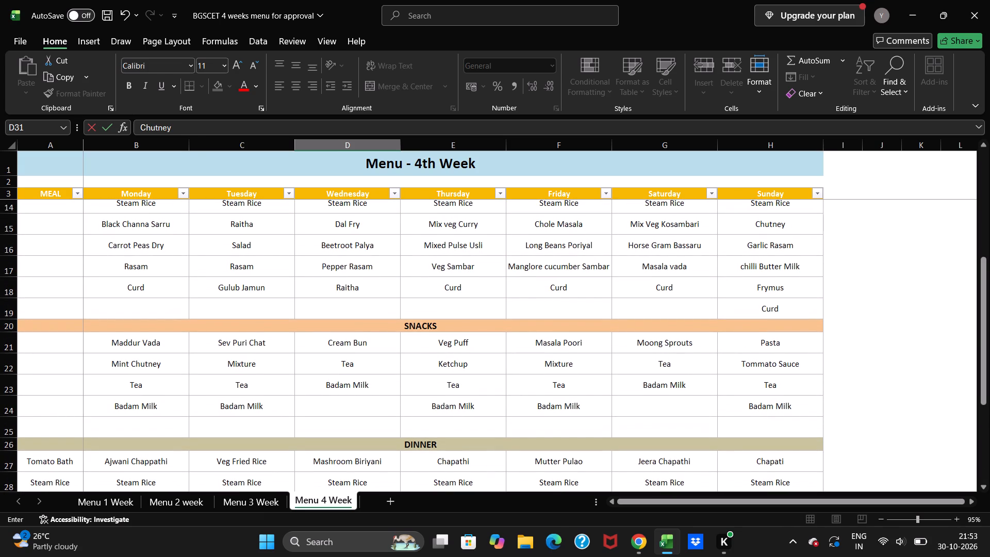
scroll(334, 272, "down", 2, "ctrl")
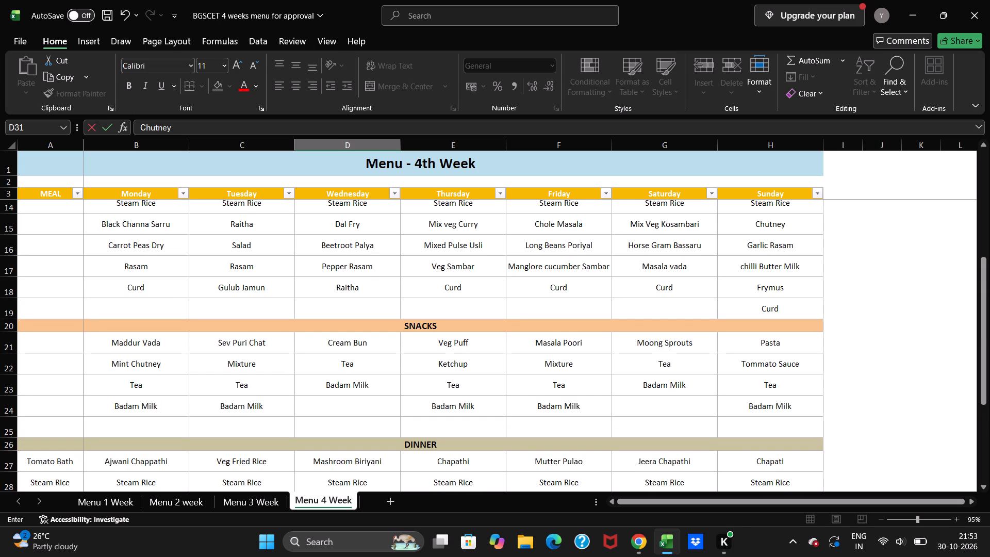
scroll(386, 289, "down", 2, "ctrl")
Extend the sheet title in A1 to read "Menu - 4th Week 2nd Nov to 8th Nov".
left_click(476, 176)
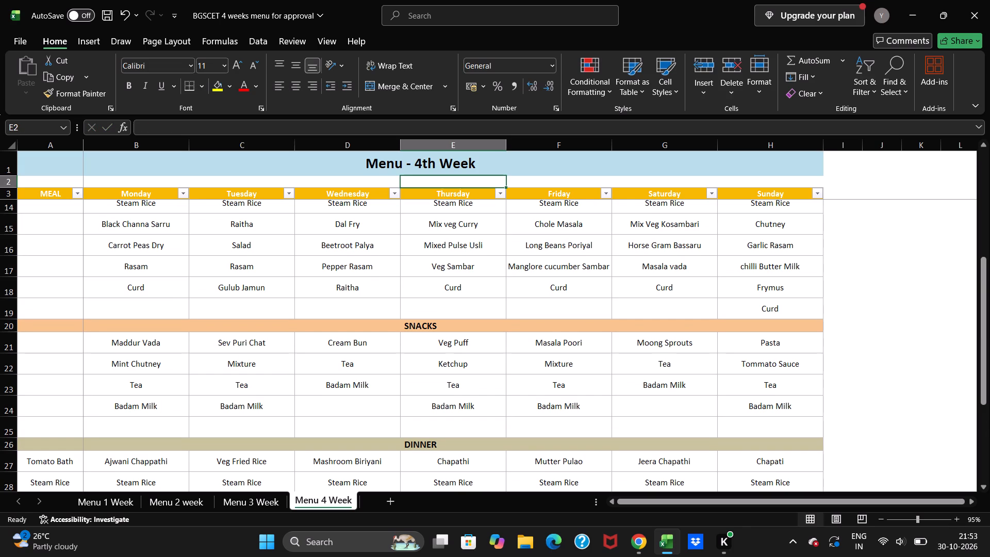
left_click(468, 163)
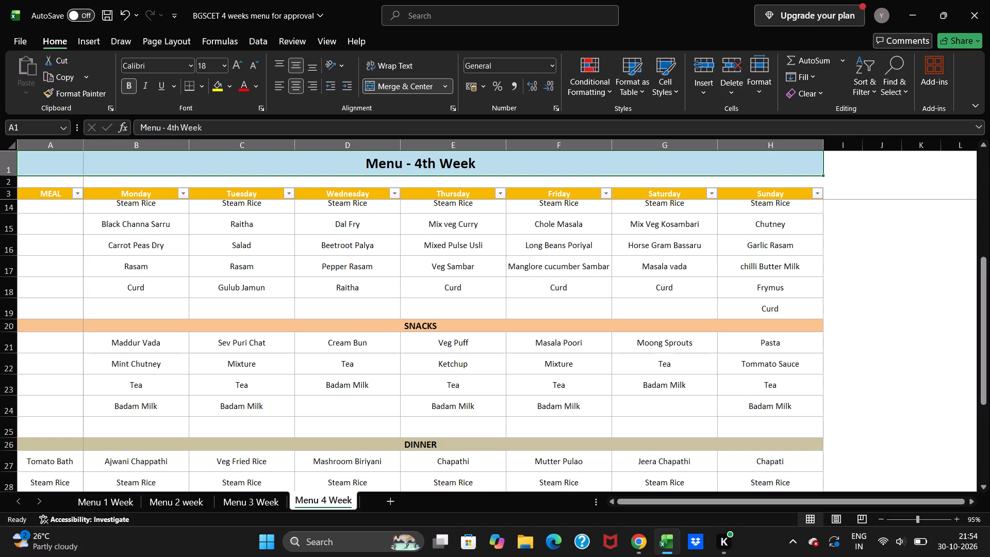
left_click(309, 124)
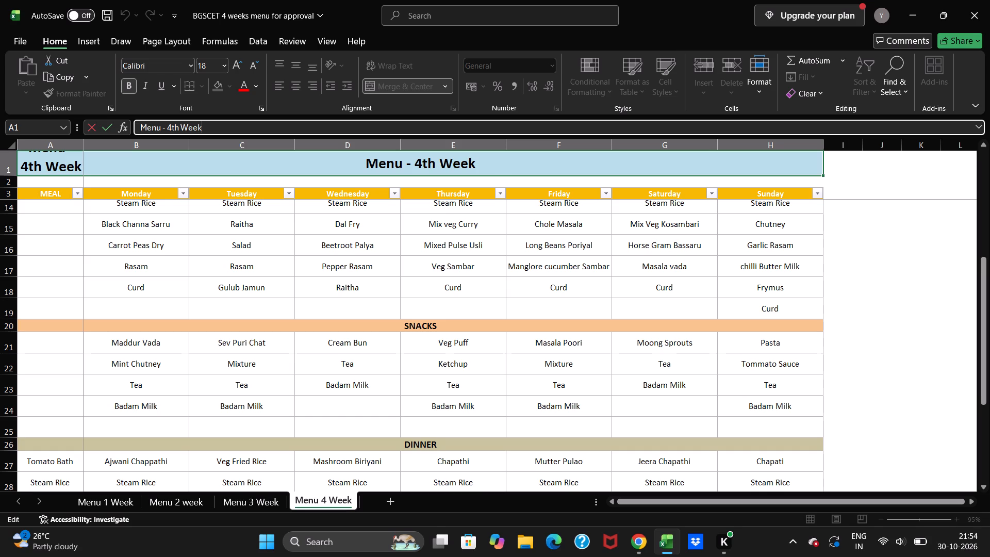
key("space")
type("2nd Nov to")
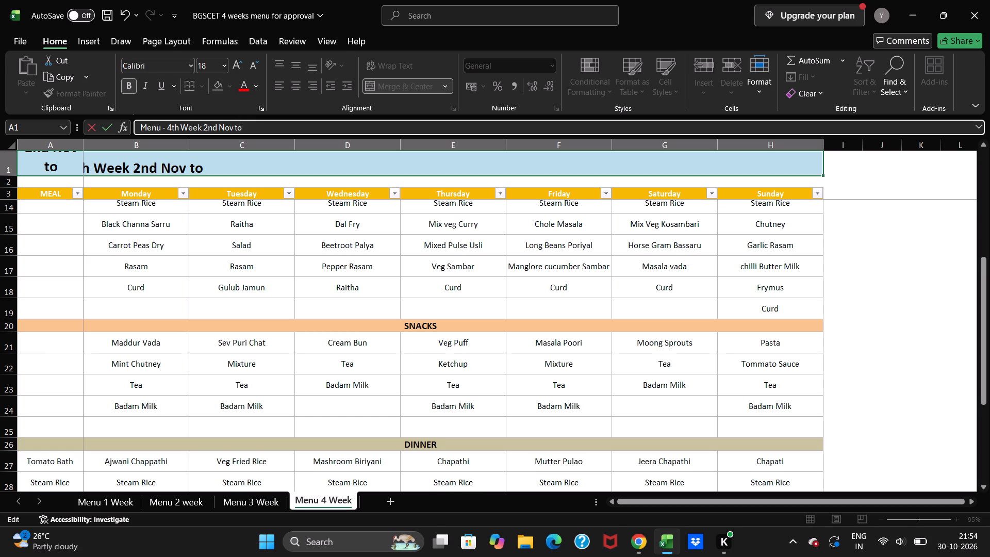
key("space")
key("8")
type("th")
key("space")
type("Nov")
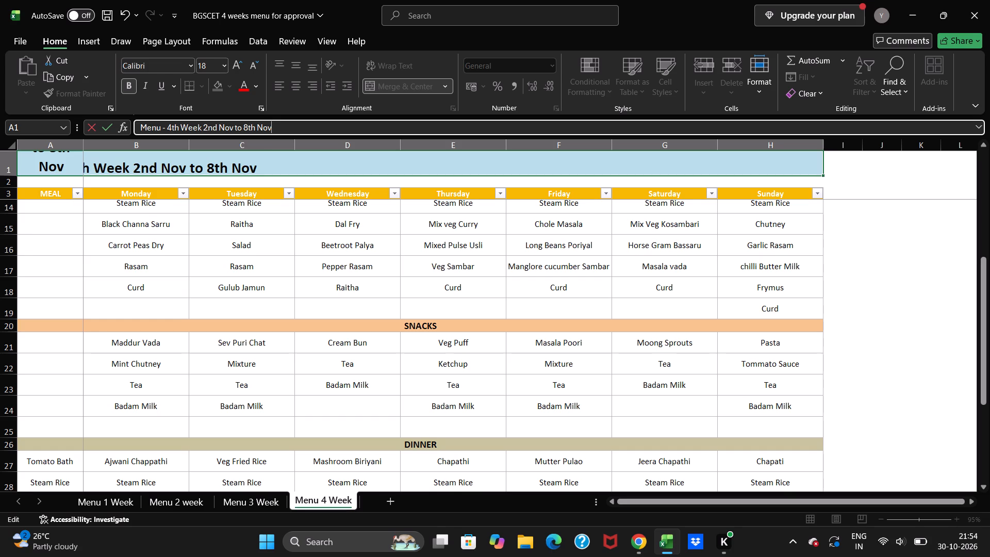
Review the fourth-week breakfast, lunch, snacks and dinner items across all days.
scroll(325, 319, "down", 1)
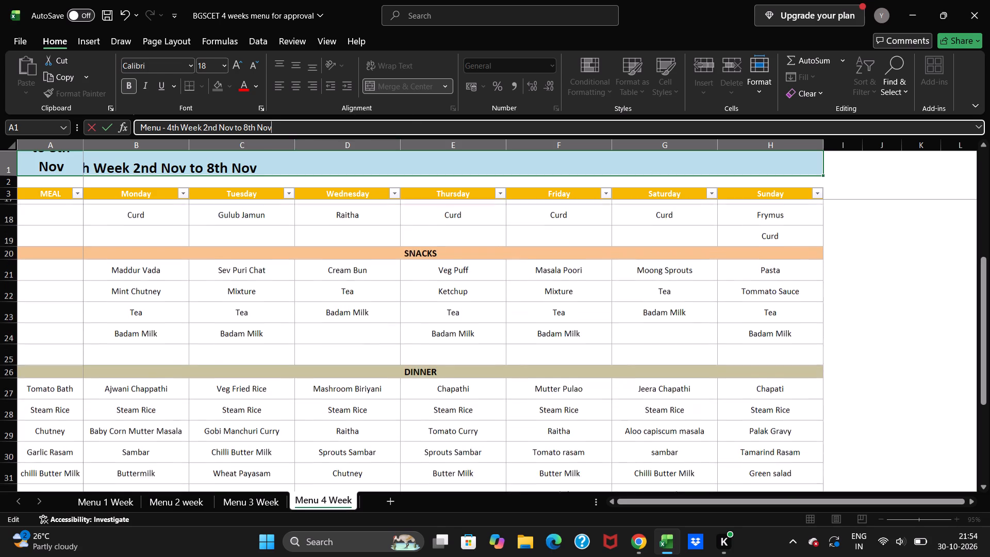
scroll(325, 319, "down", 1)
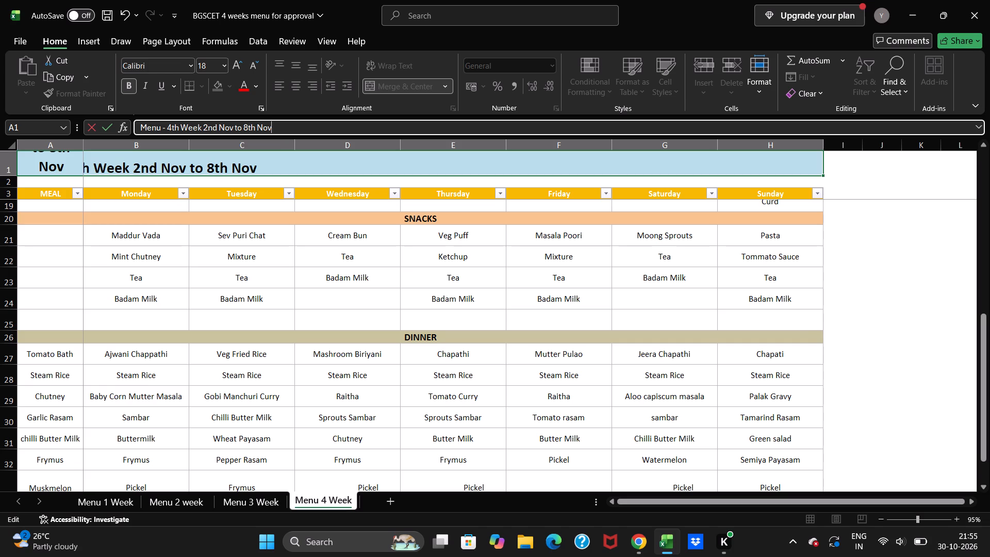
scroll(577, 401, "up", 3)
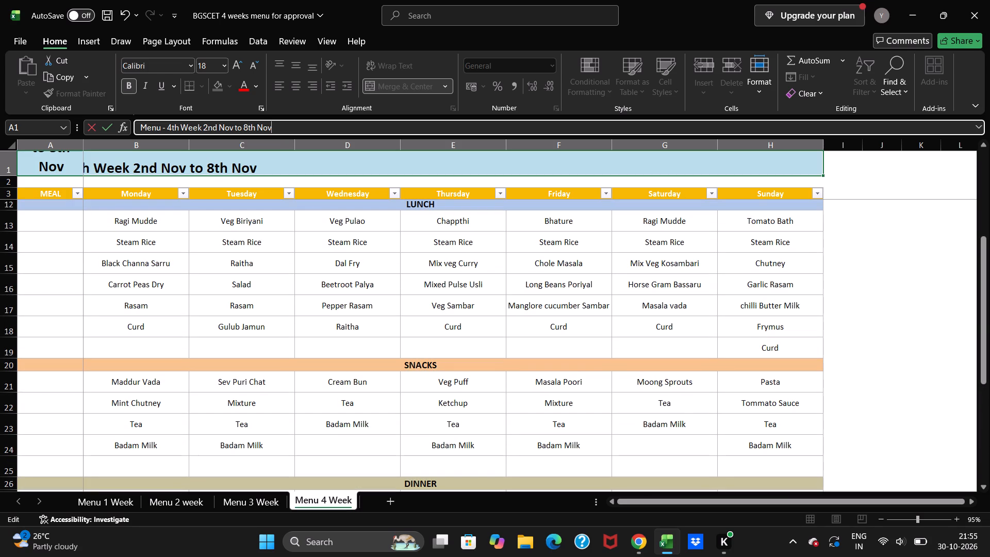
scroll(515, 396, "right", 1)
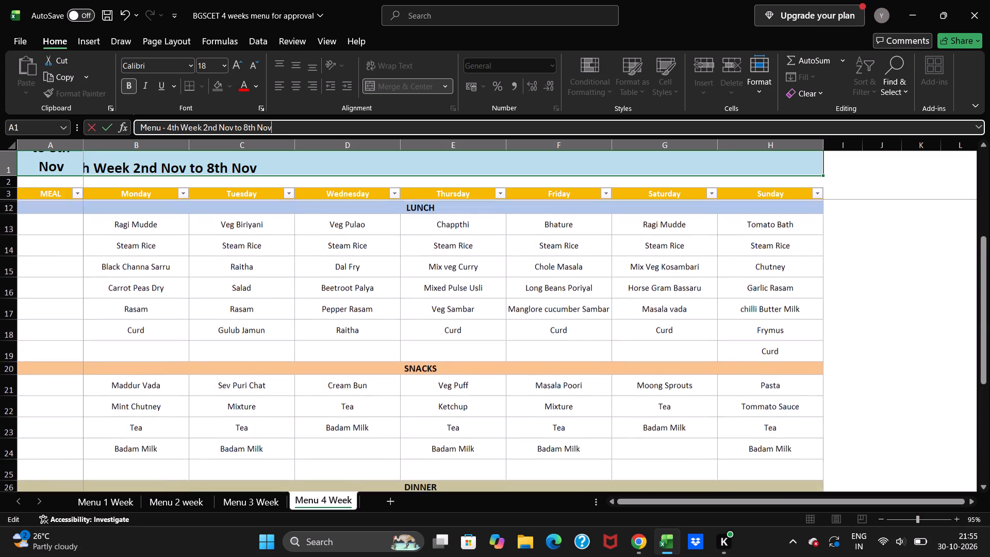
scroll(515, 396, "right", 1)
scroll(515, 396, "down", 2)
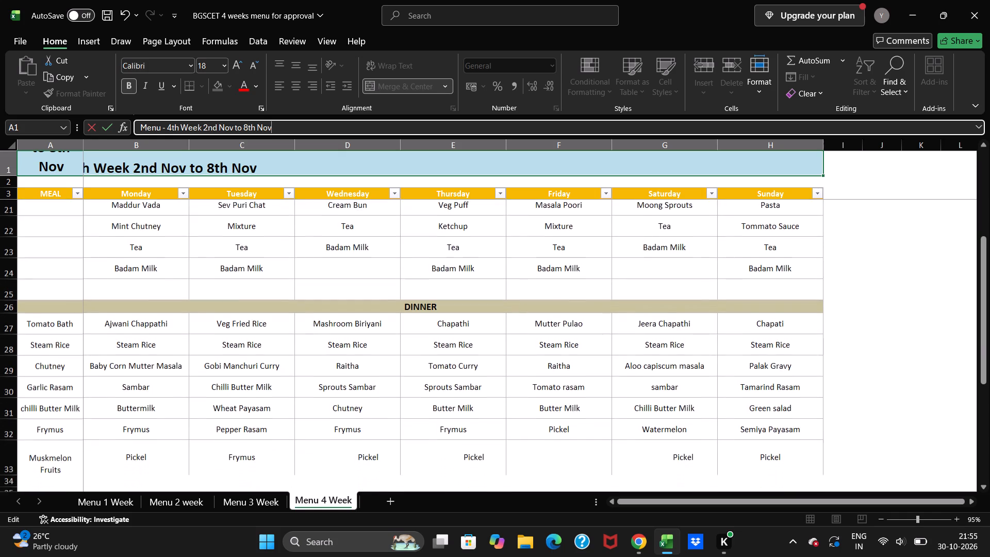
scroll(515, 396, "down", 2)
scroll(515, 396, "up", 3)
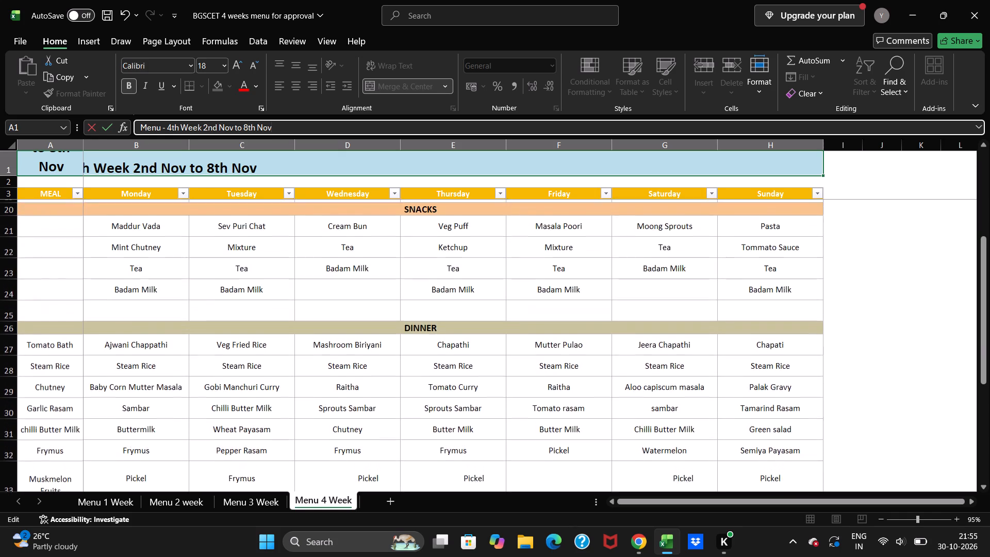
scroll(515, 396, "up", 3)
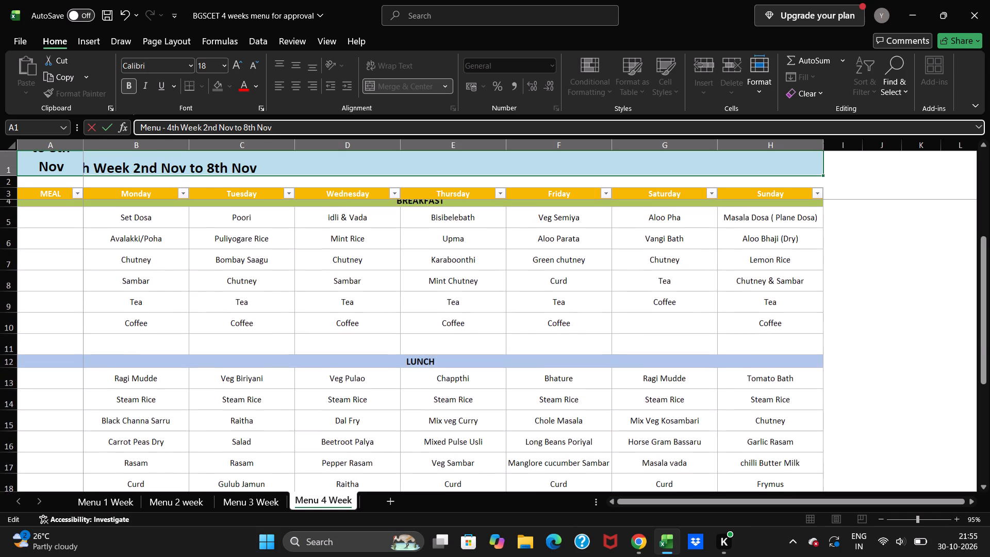
scroll(515, 396, "up", 1)
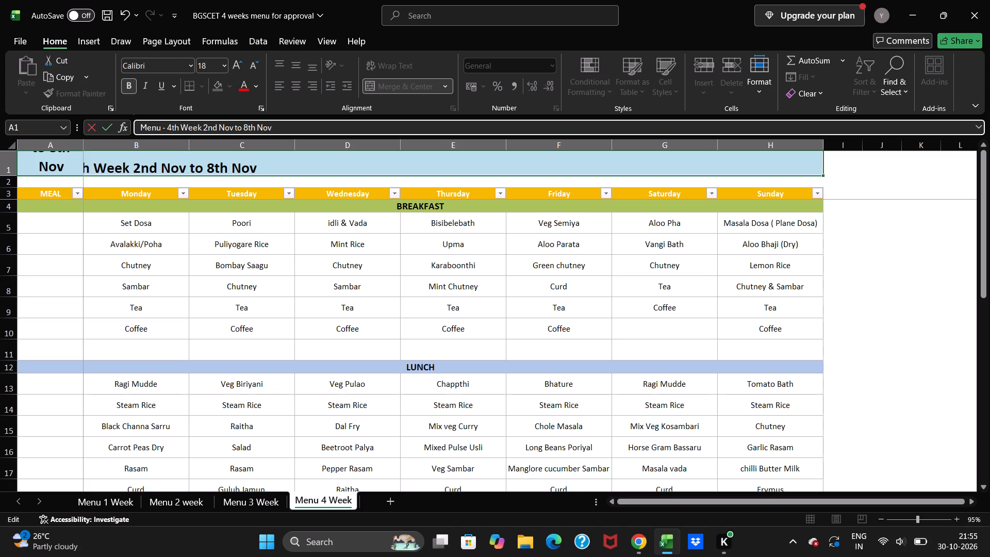
Replace Saturday's breakfast item Aloo Pha in G5 with Manglore Bun.
left_click(684, 224)
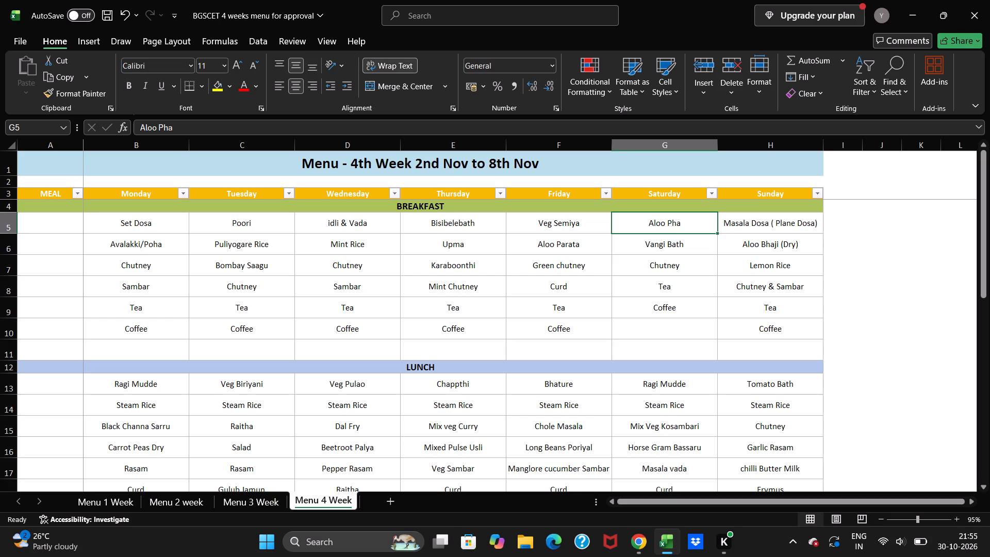
left_click(684, 224)
left_click(682, 223)
key("BackSpace")
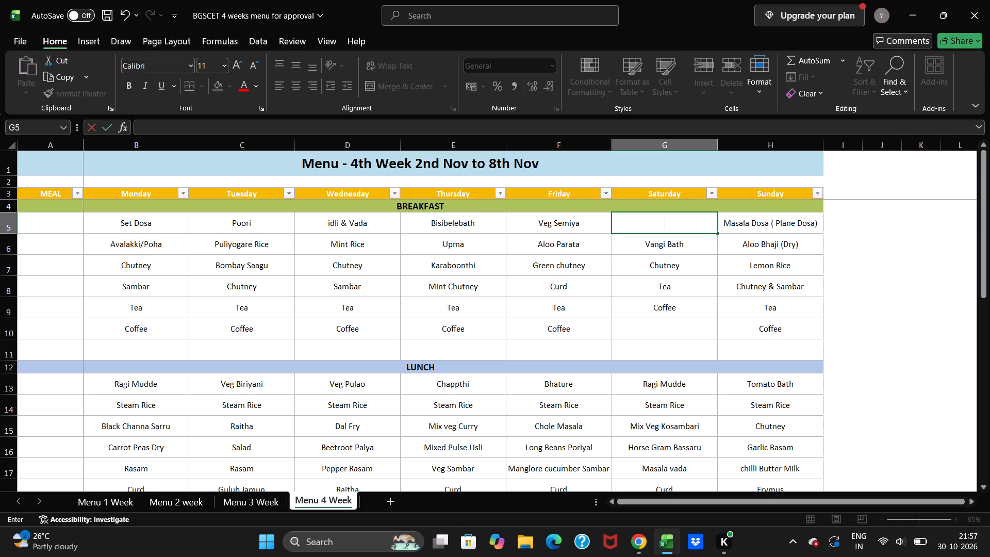
type("Manglore")
key("space")
type("Bun")
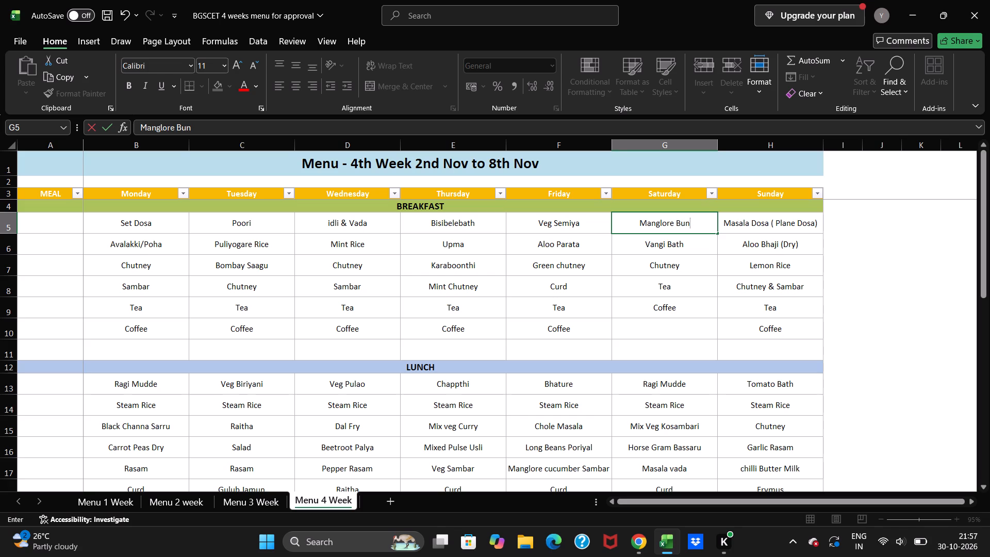
Review the fourth-week lunch, snacks and dinner items across all days against Saturday's edited breakfast.
scroll(522, 360, "down", 2)
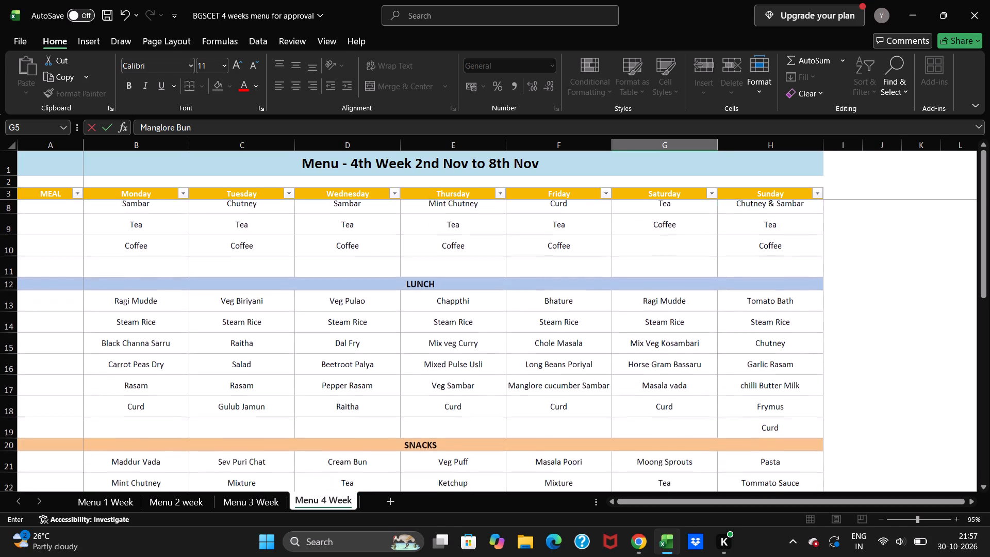
scroll(522, 360, "down", 1)
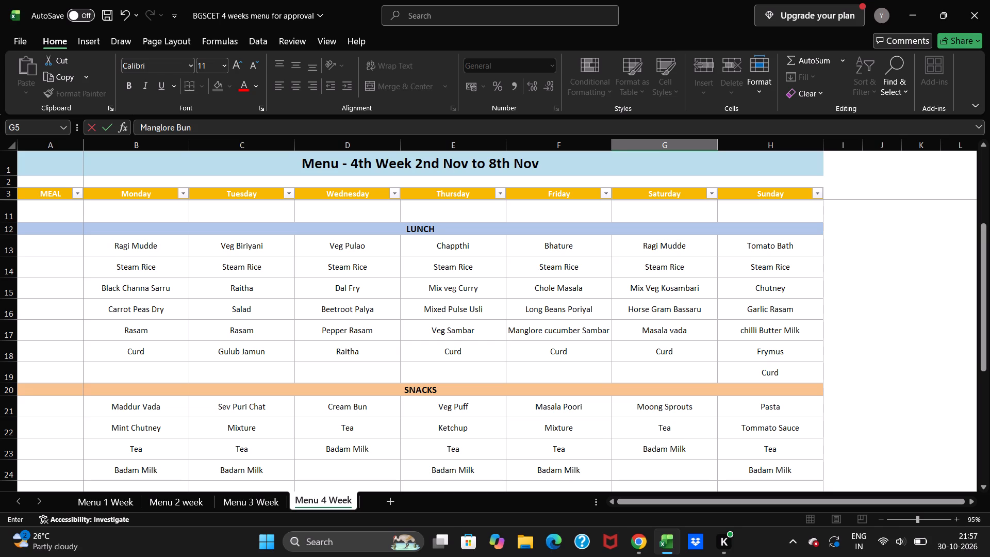
scroll(770, 309, "down", 1)
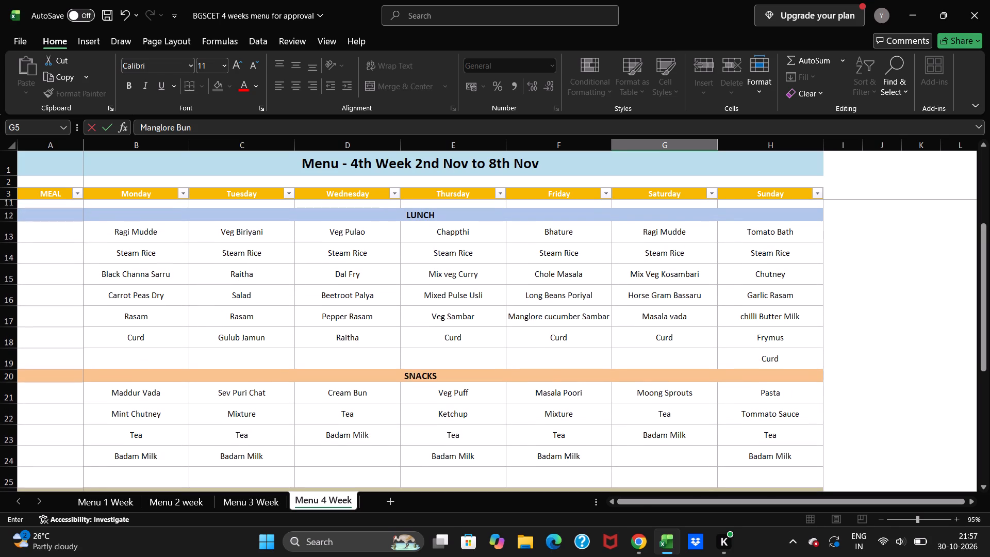
scroll(770, 309, "down", 2)
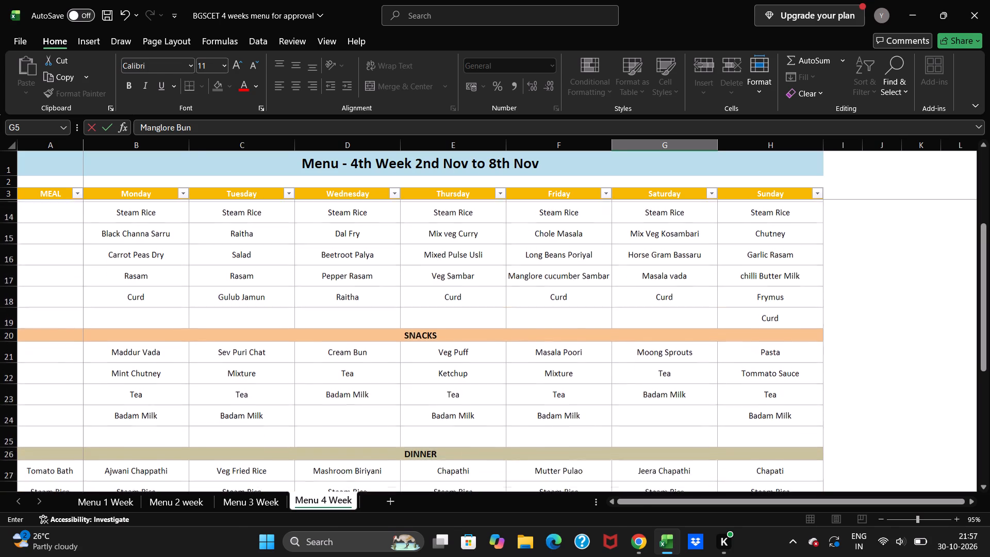
scroll(770, 309, "down", 1)
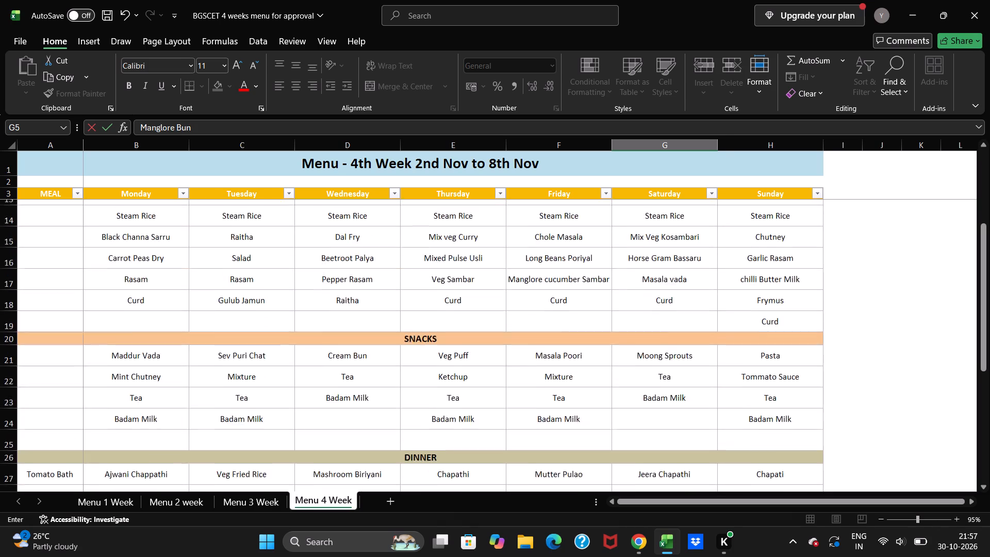
scroll(770, 309, "down", 2)
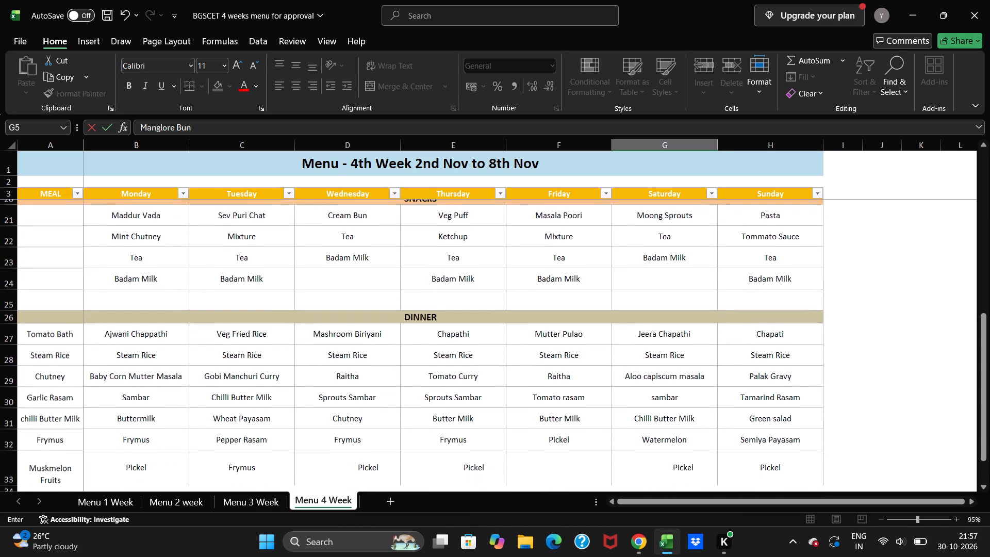
scroll(770, 309, "down", 1)
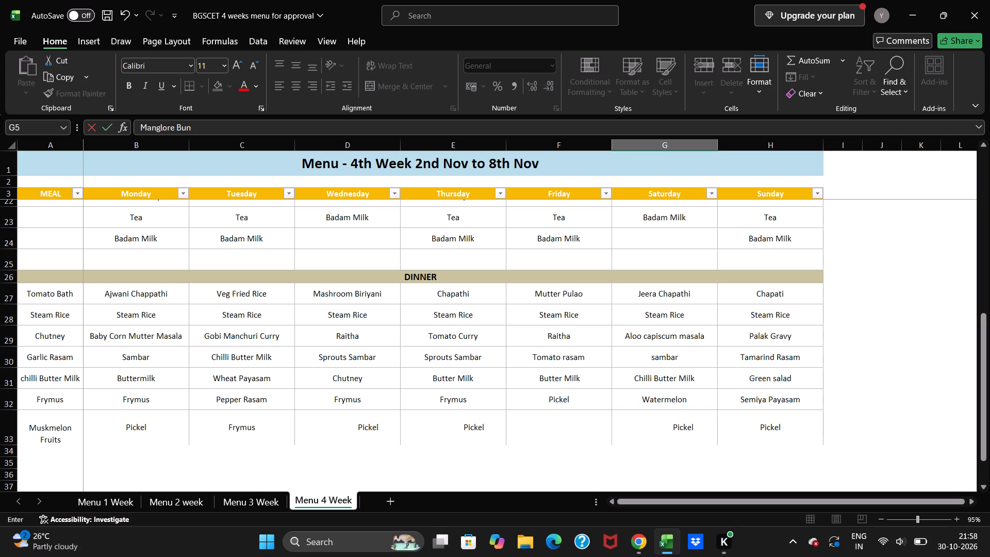
scroll(686, 336, "up", 3)
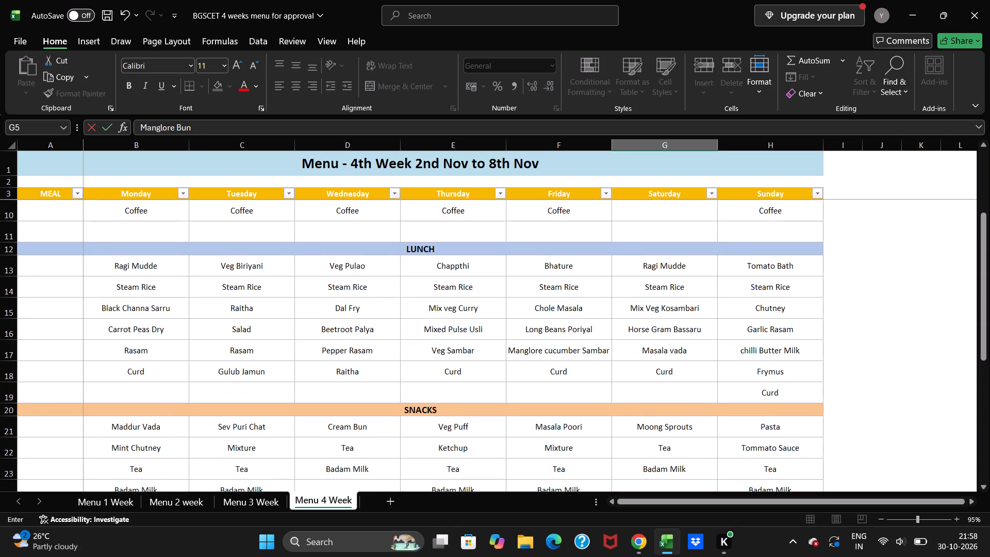
Save the edited menu workbook.
key("ctrl+s")
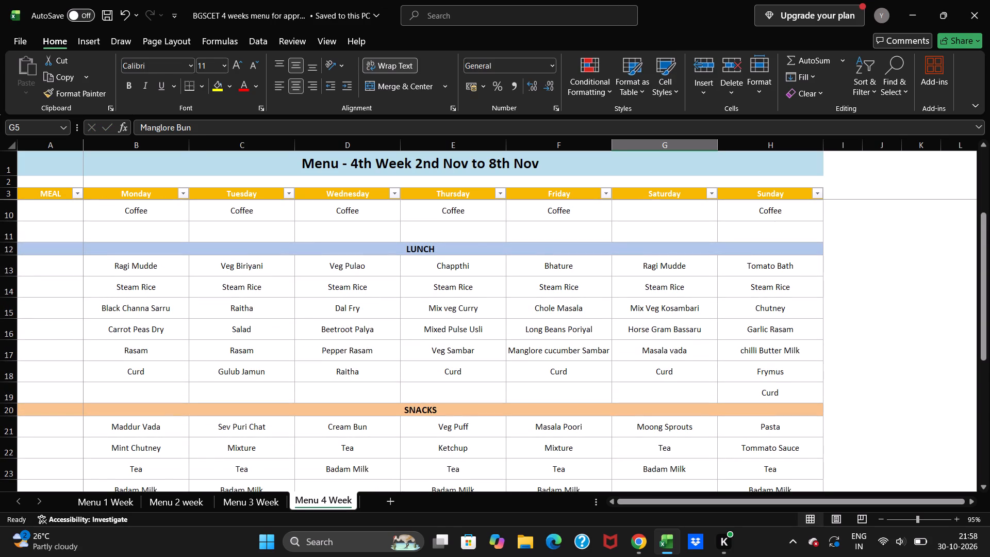
key("ctrl+s")
Save the fourth-week menu as a PDF in Documents under its existing file name and open the published file in Word.
left_click(286, 15)
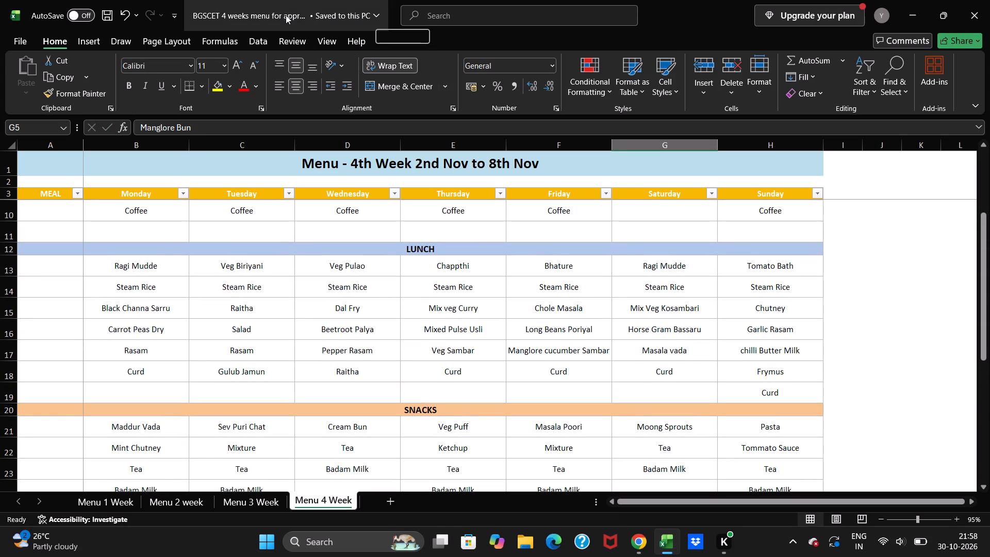
left_click(361, 8)
left_click(22, 41)
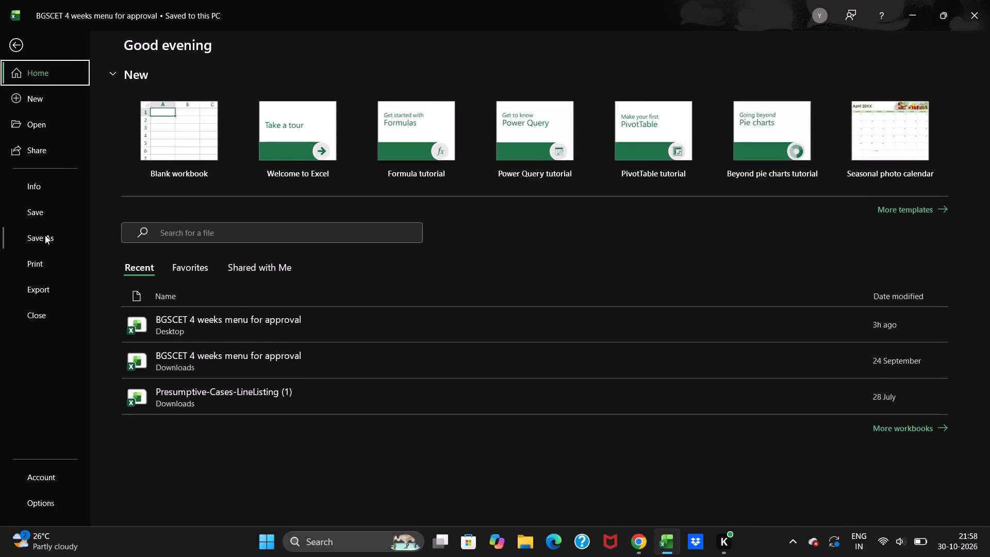
left_click(45, 235)
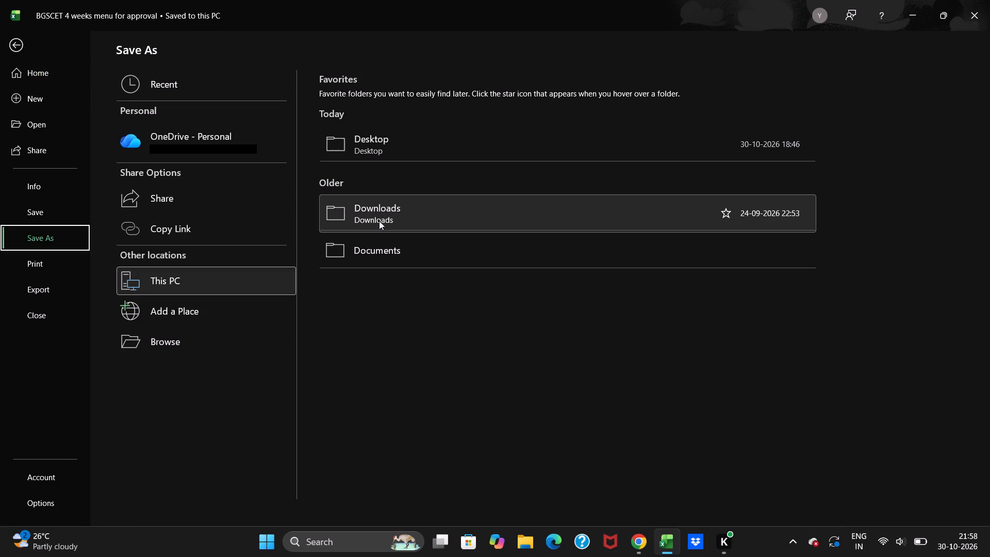
left_click(383, 252)
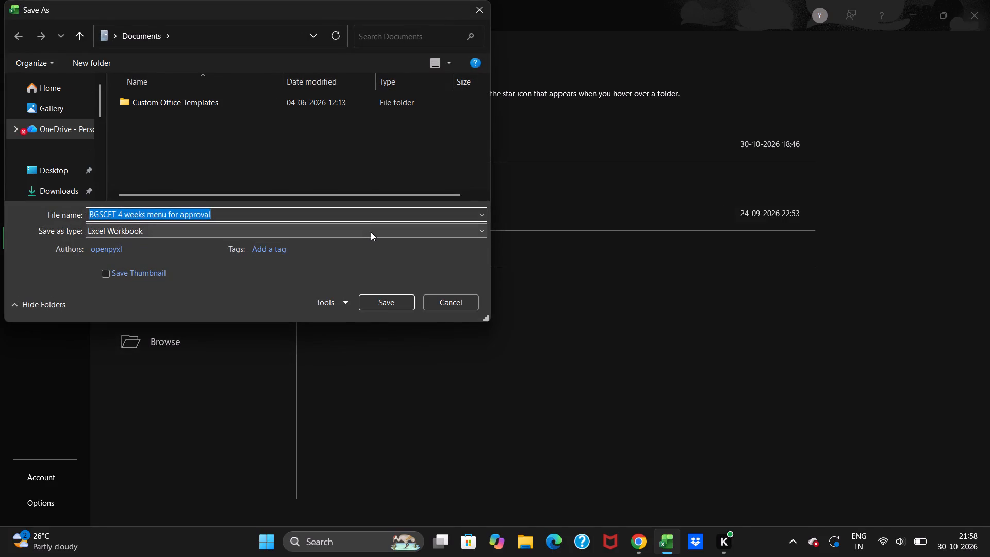
left_click(371, 232)
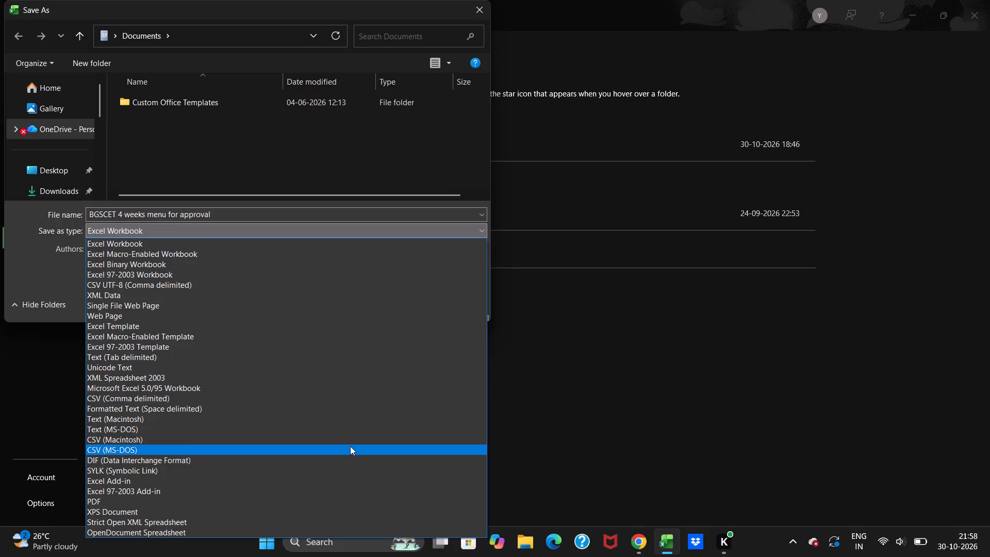
left_click(344, 504)
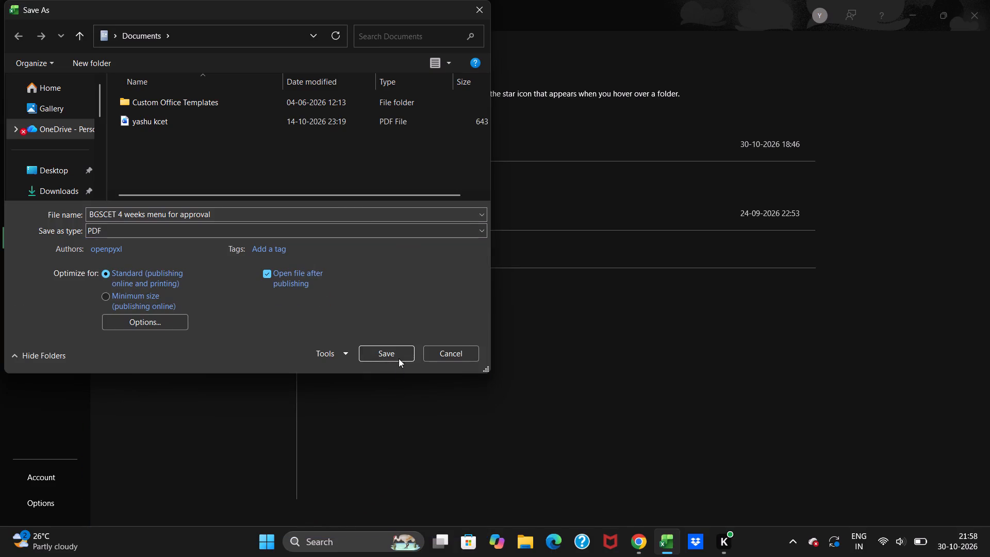
left_click(399, 351)
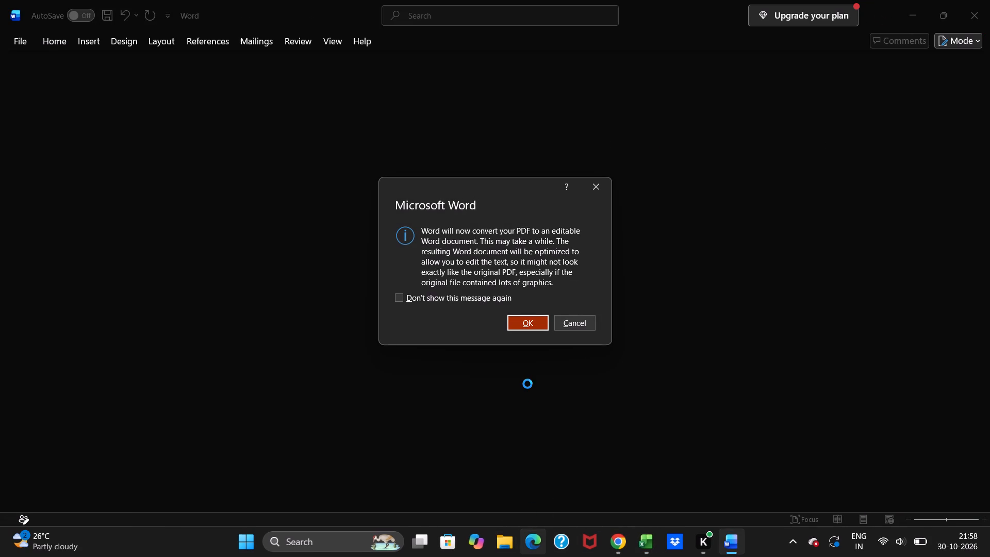
left_click(532, 324)
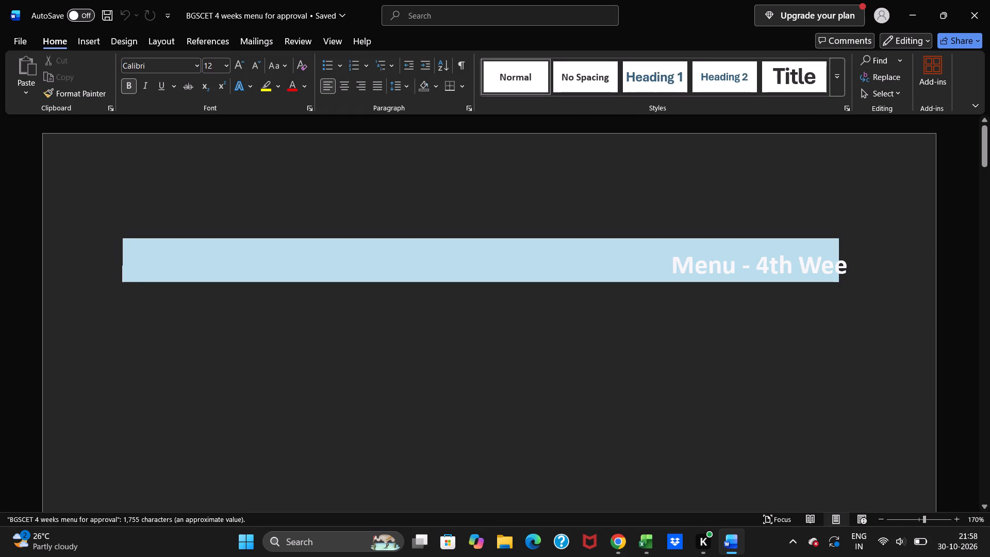
Switch back to Excel and save a copy of the menu in Documents as an Excel Workbook, keeping its file name.
left_click(631, 542)
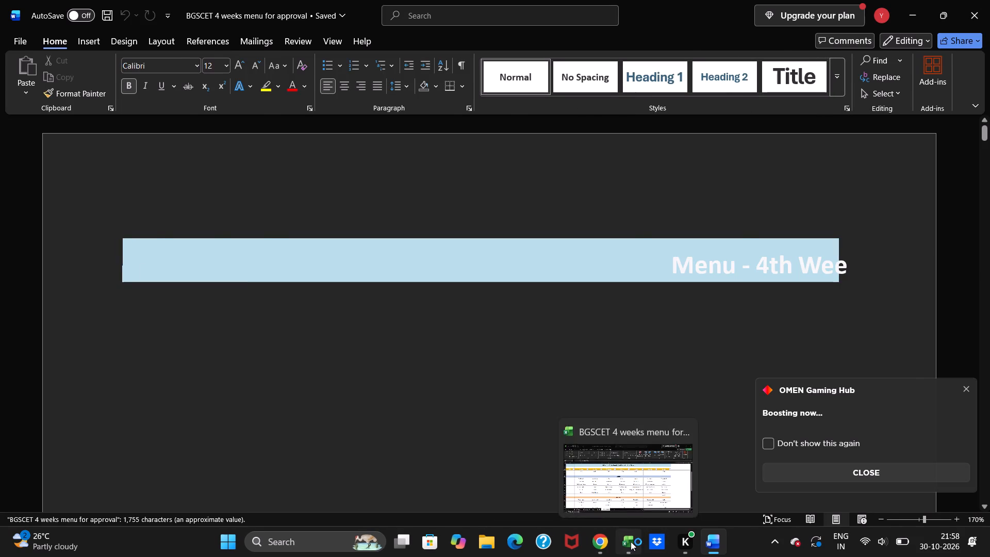
left_click(548, 370)
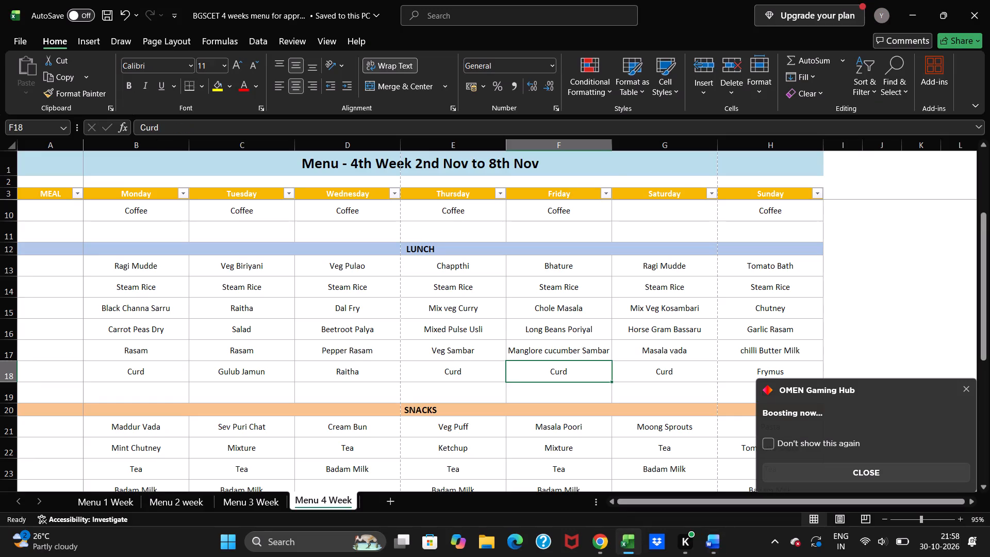
left_click(29, 40)
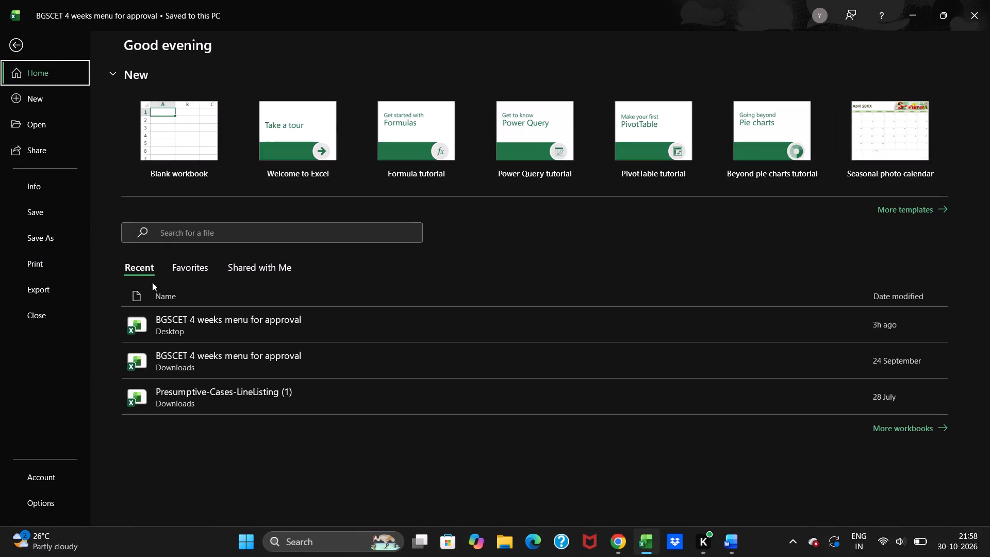
left_click(35, 234)
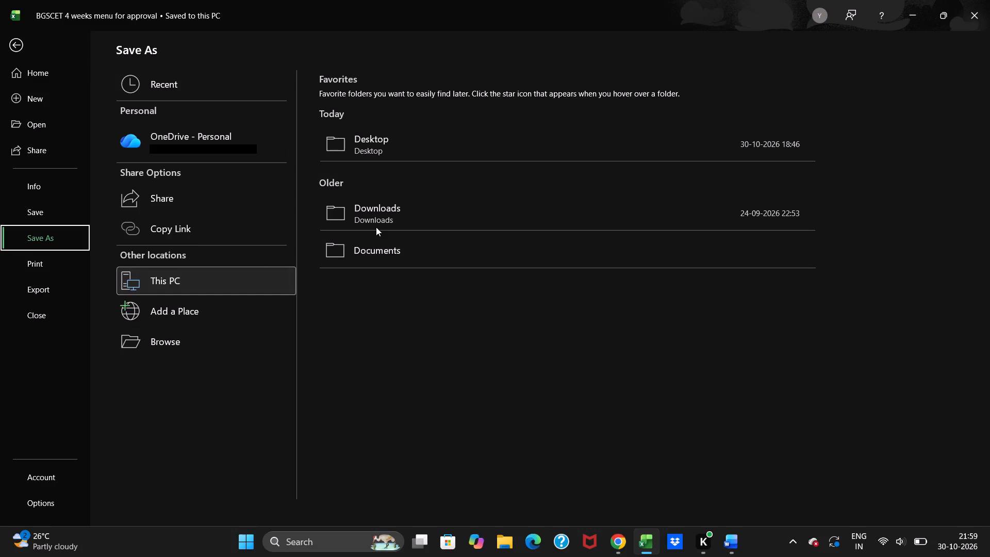
left_click(383, 250)
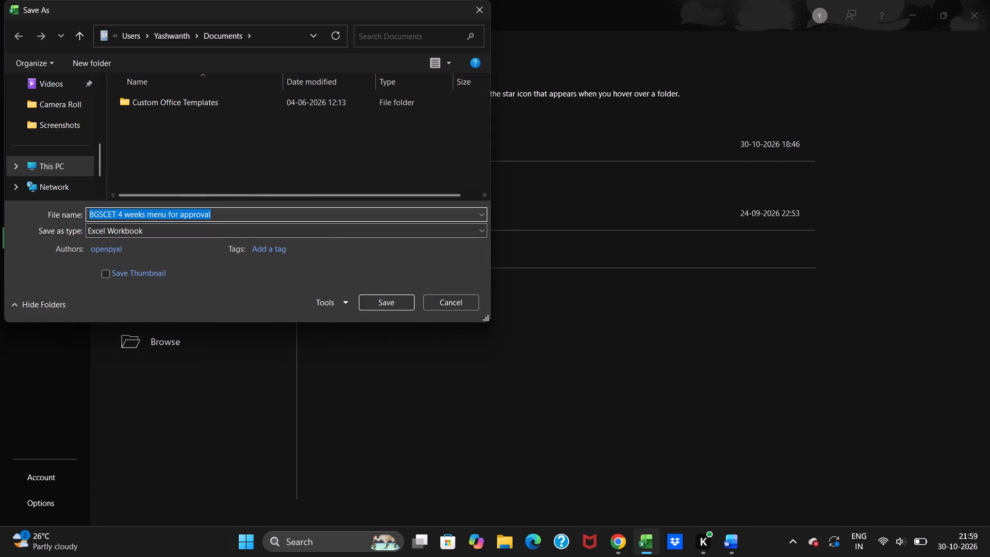
left_click(376, 301)
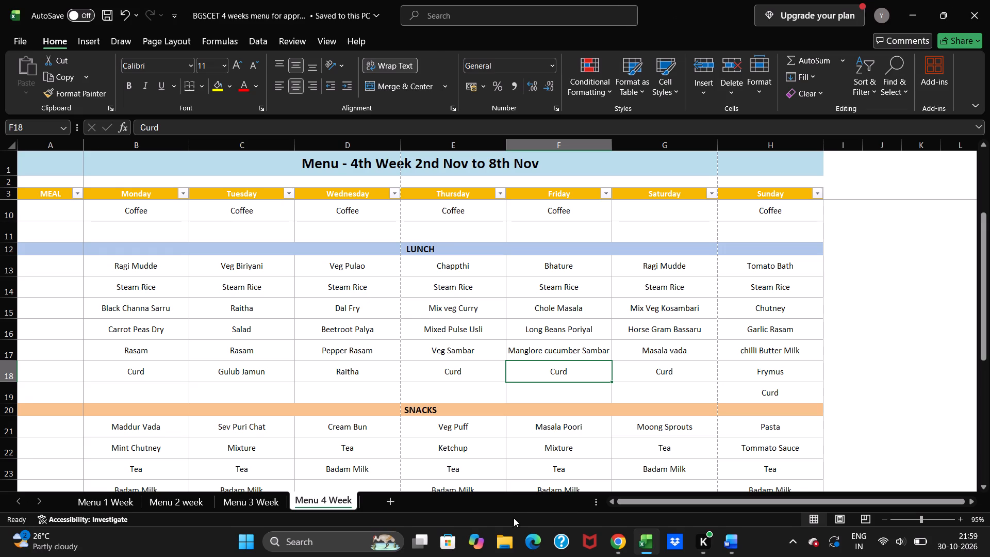
Open File Explorer to access the saved menu files.
left_click(505, 544)
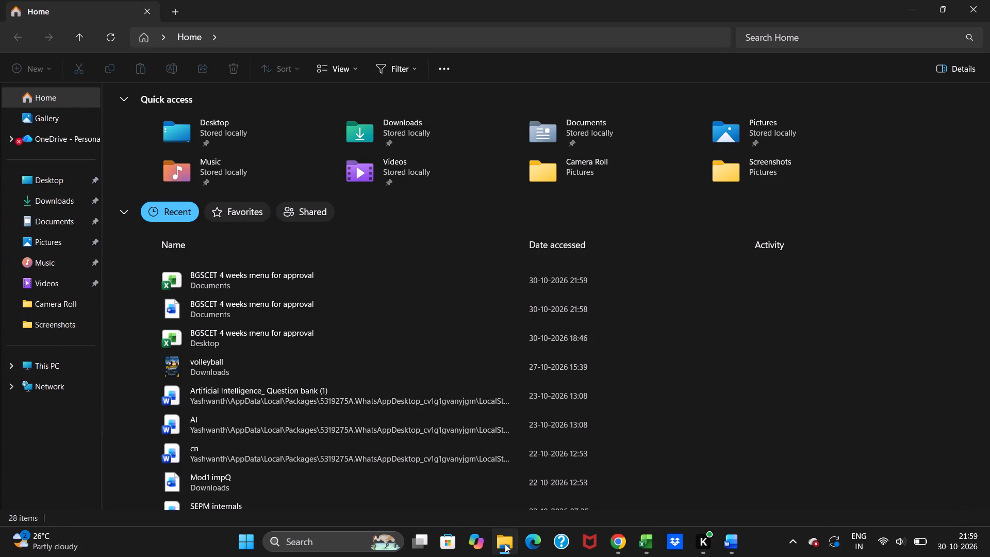
Open the recent Excel workbook "BGSCET 4 weeks menu for approval" stored in Documents.
double_click(311, 286)
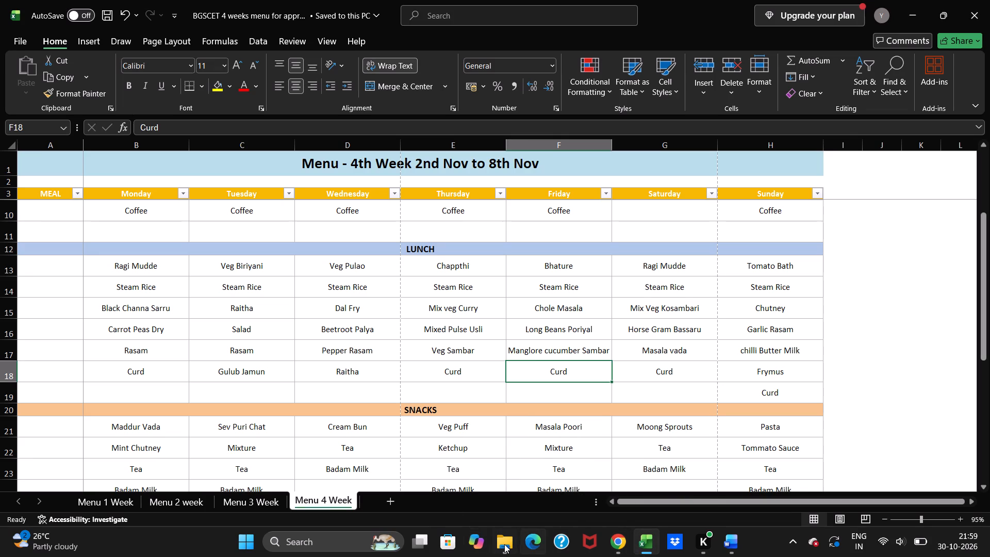
Search Windows for "wh" and launch the WhatsApp app.
left_click(347, 542)
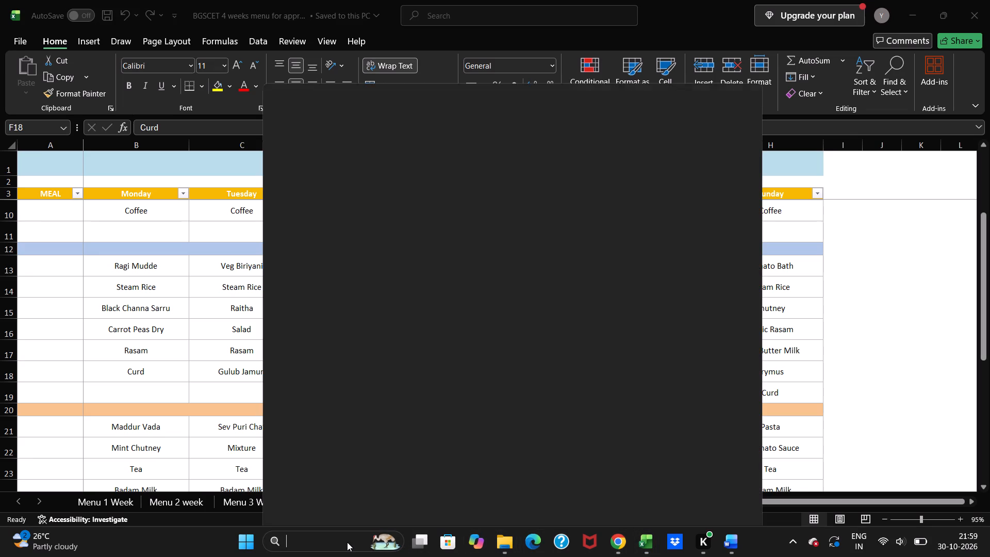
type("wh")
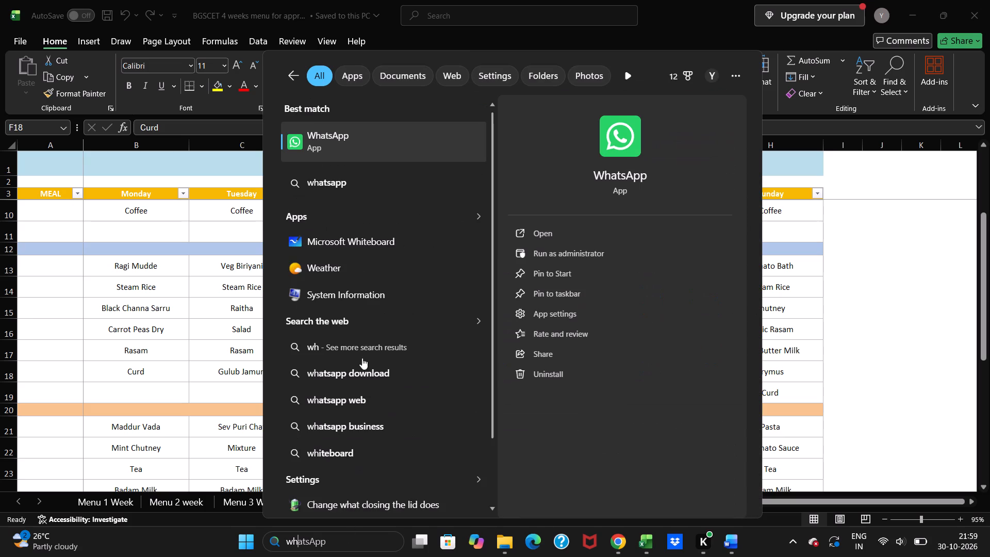
left_click(388, 148)
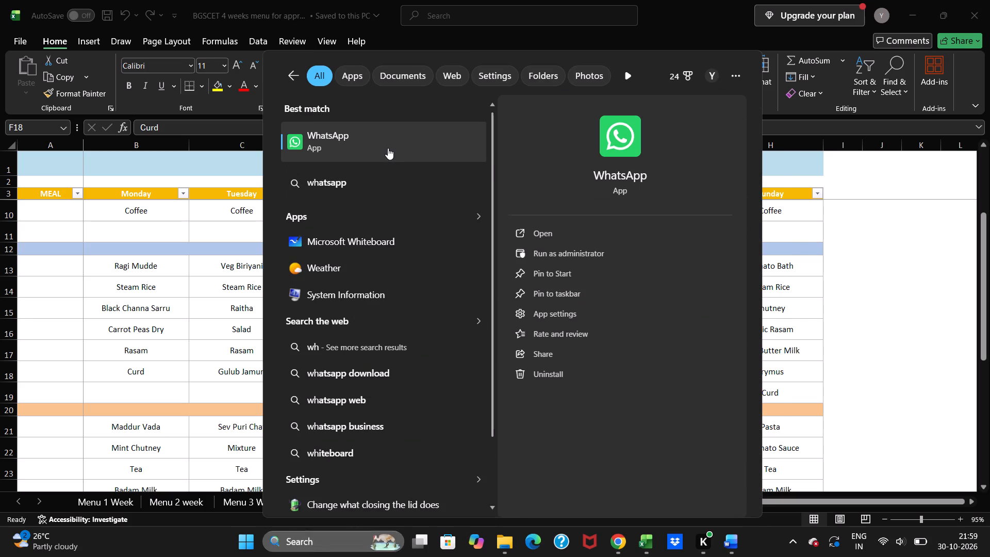
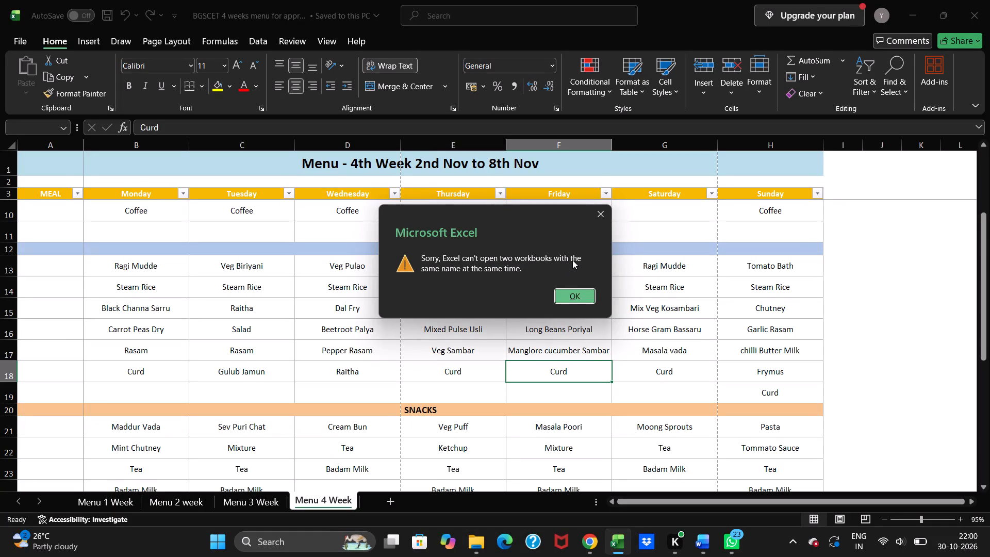
Dismiss the Excel alert about opening two same-named workbooks and view the breakfast section of the Menu 4 Week sheet.
left_click(570, 294)
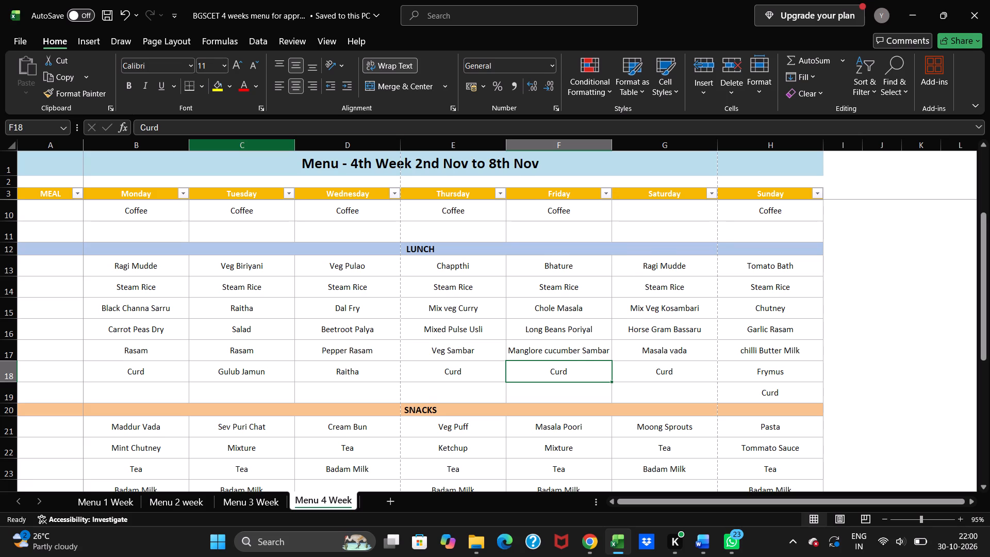
scroll(299, 314, "right", 1)
scroll(299, 314, "up", 2)
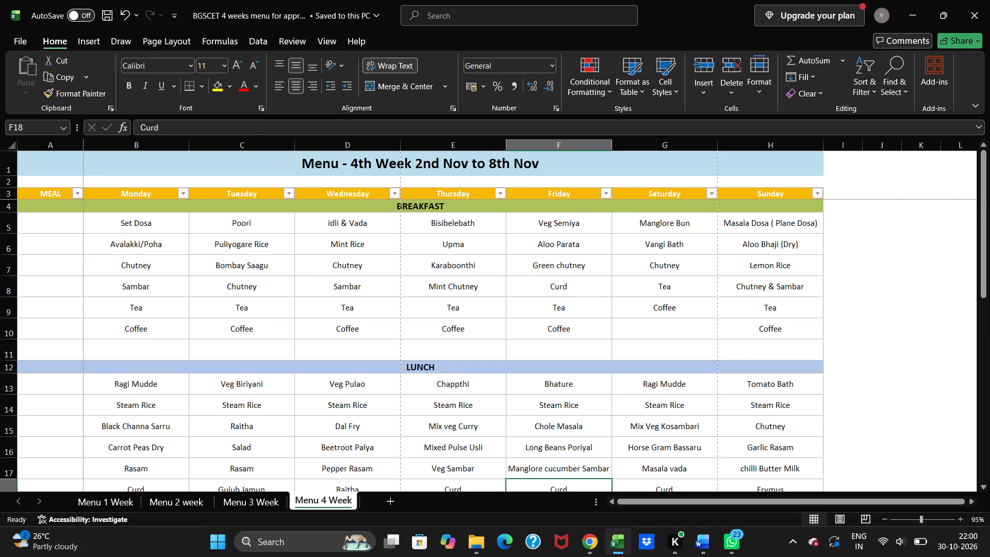
Clear the seven stray dinner entries from the MEAL column, Tomato Bath down to Muskmelon Fruits (A27:A33), on Menu 4 Week.
scroll(299, 314, "down", 1)
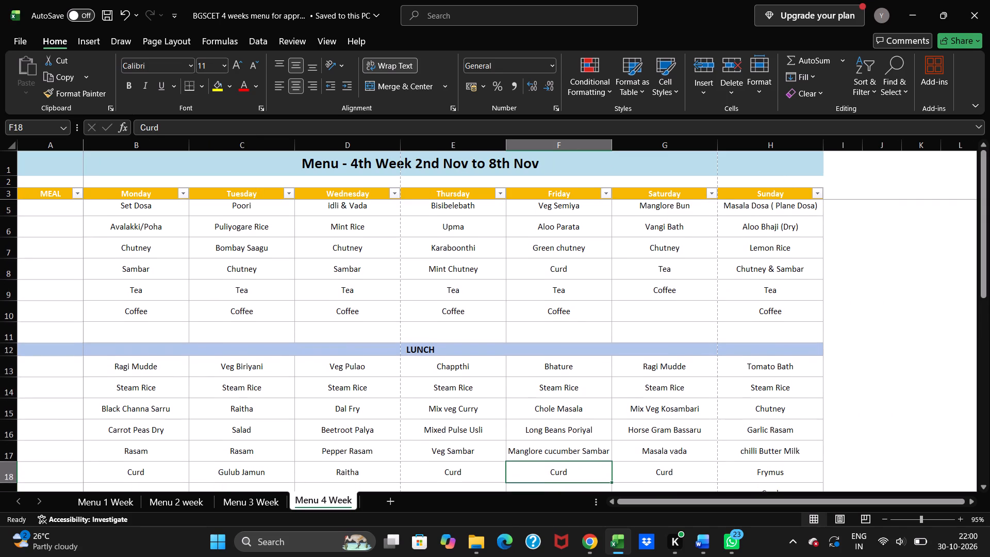
scroll(299, 314, "down", 1)
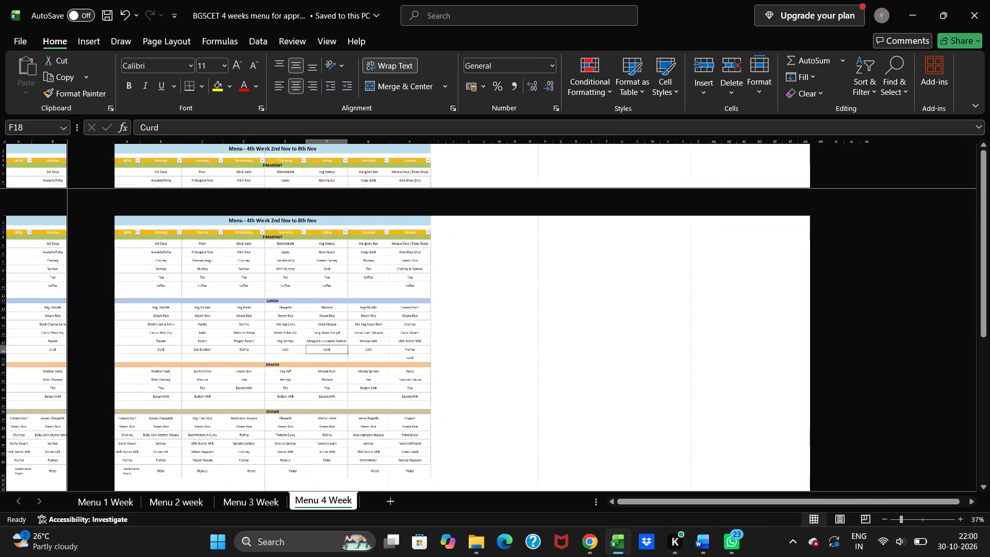
scroll(270, 312, "down", 1)
scroll(270, 312, "right", 1)
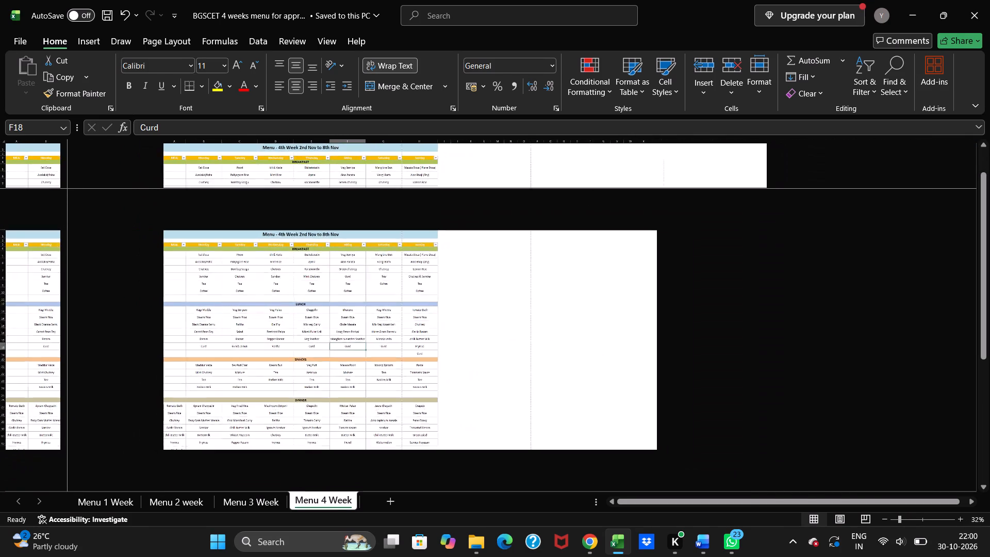
scroll(270, 312, "right", 1)
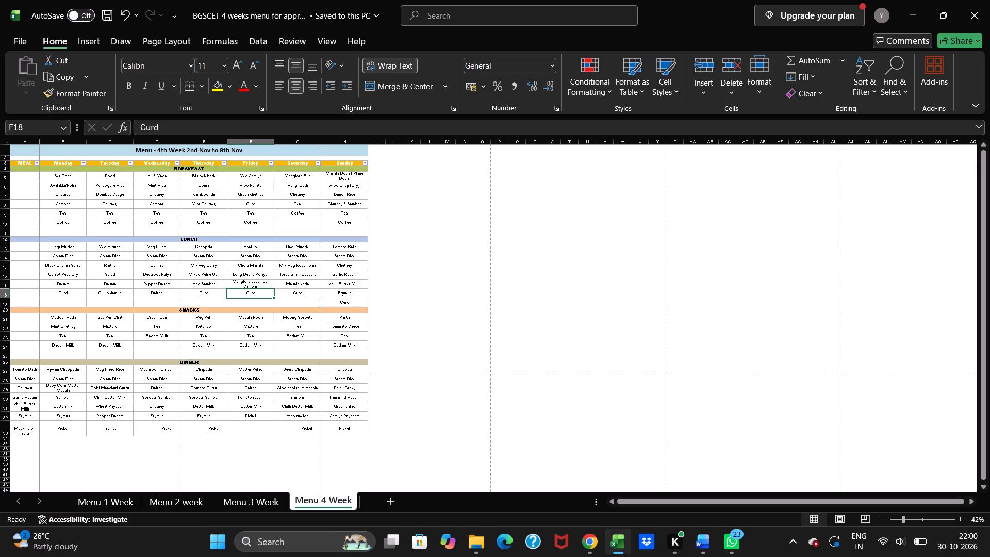
left_click_drag(24, 371, 25, 430)
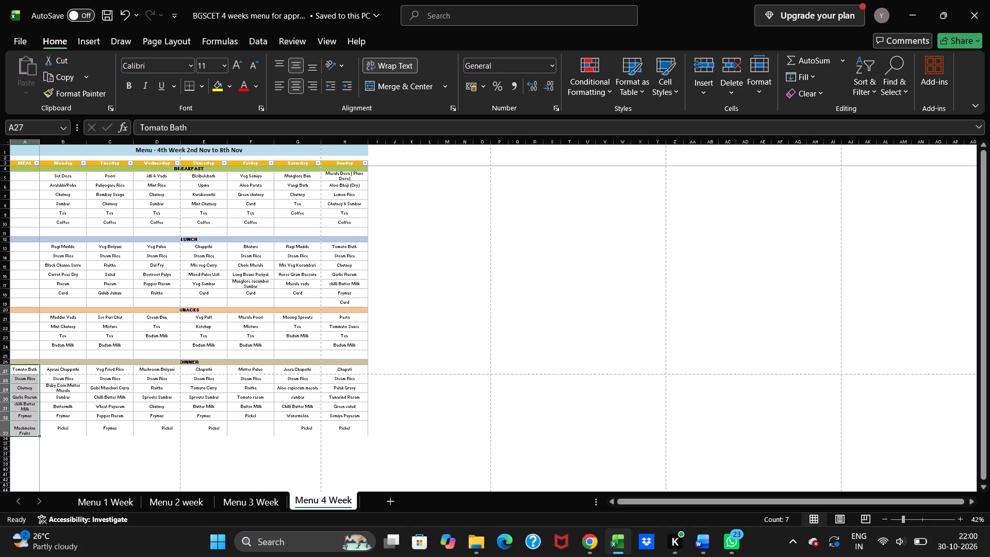
key("BackSpace")
key("Down")
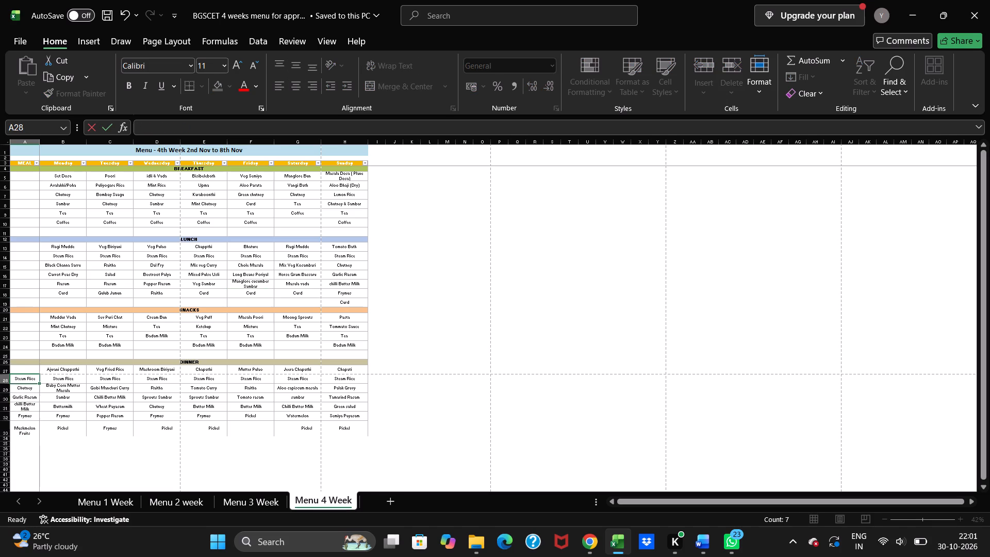
key("BackSpace")
key("Down")
key("BackSpace")
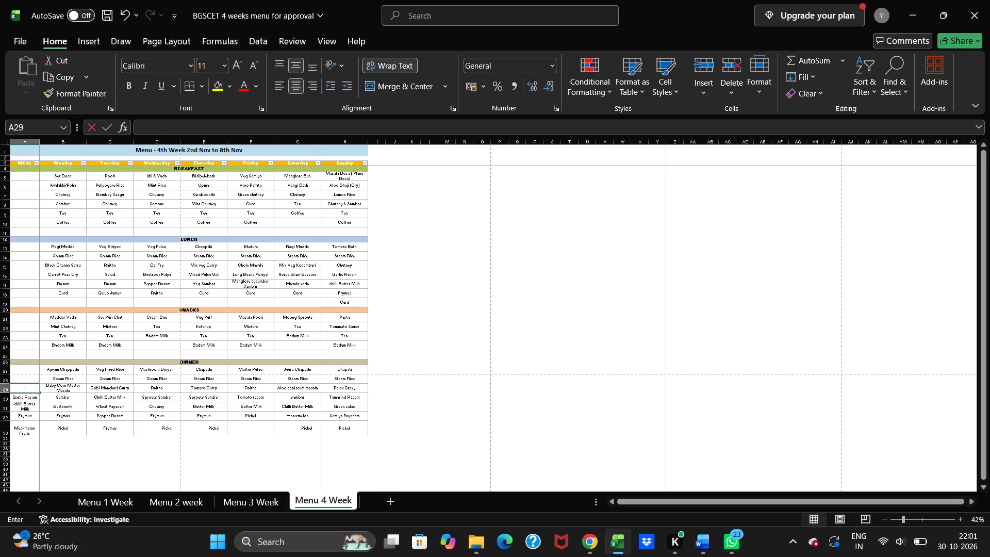
key("Down")
key("BackSpace")
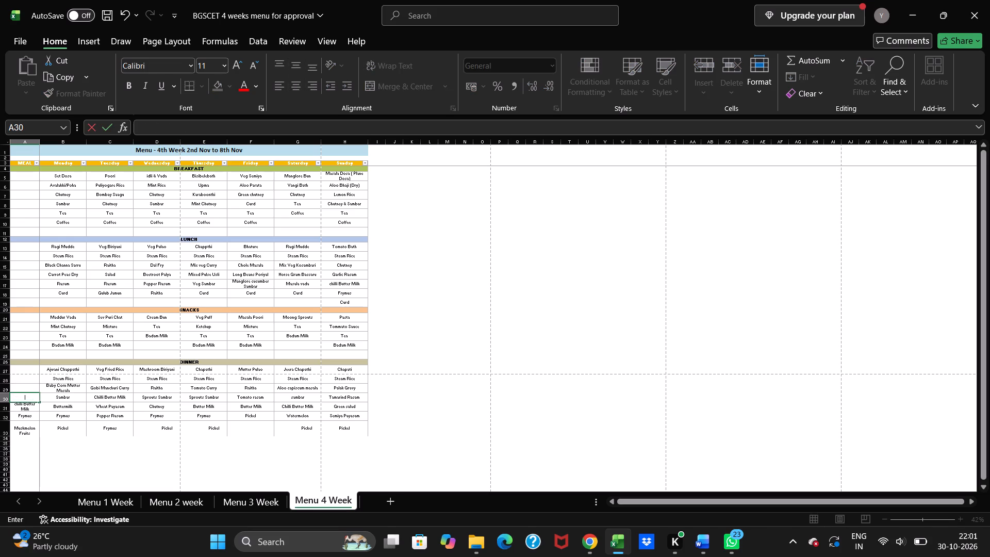
key("Down")
key("BackSpace")
key("Down")
key("BackSpace")
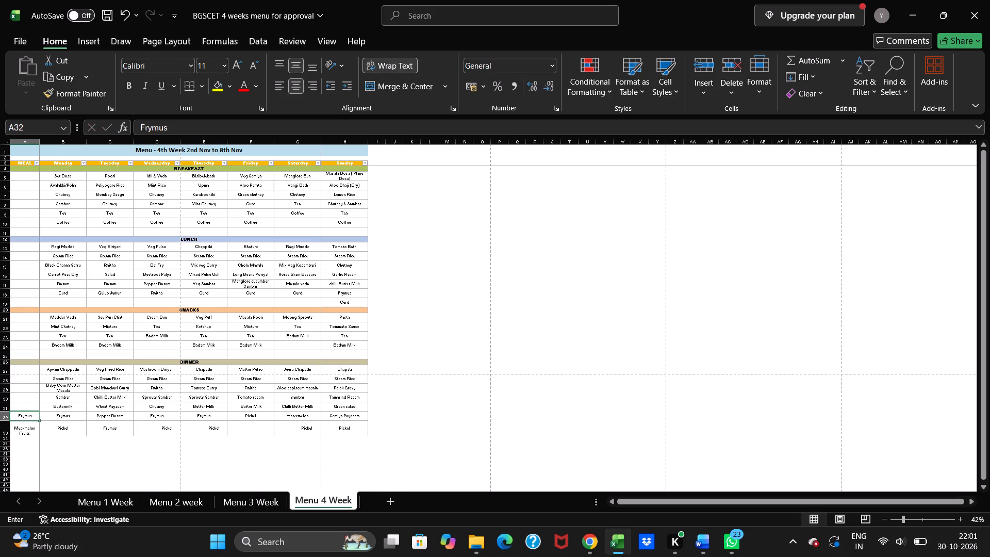
key("Down")
key("BackSpace")
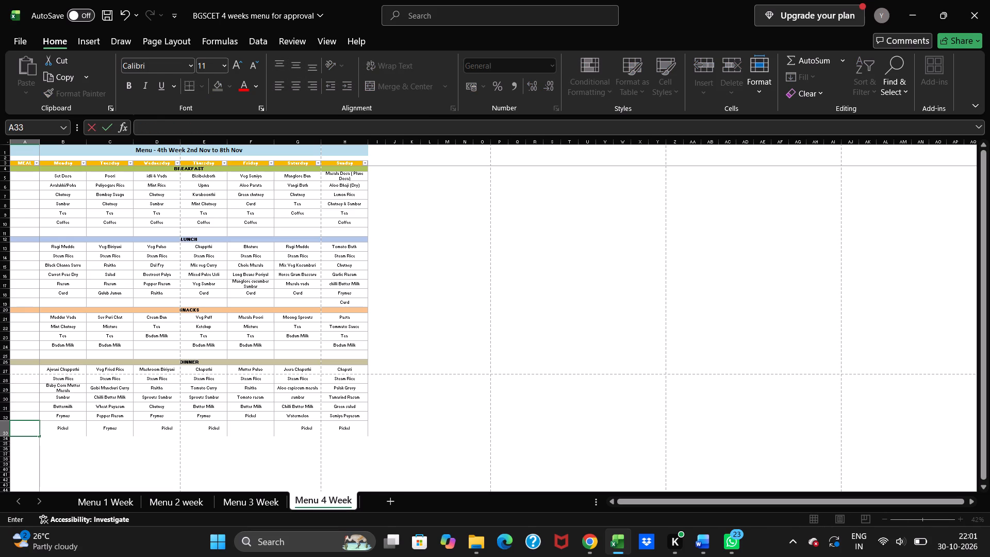
scroll(112, 342, "up", 1, "ctrl")
left_click(166, 351)
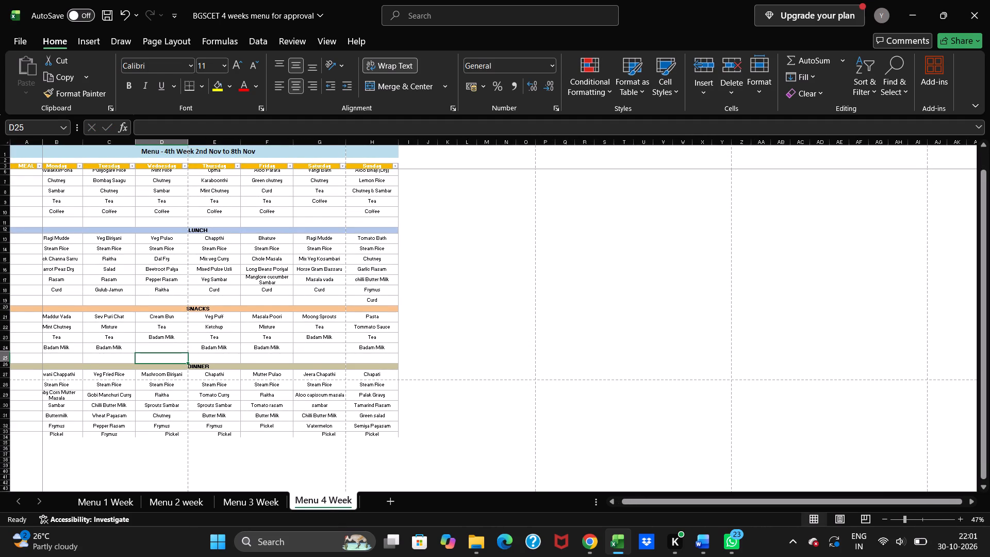
Review the Menu 4 Week sheet across all days, from the breakfast section down to dinner.
right_click(188, 332)
scroll(188, 332, "up", 1)
left_click(540, 327)
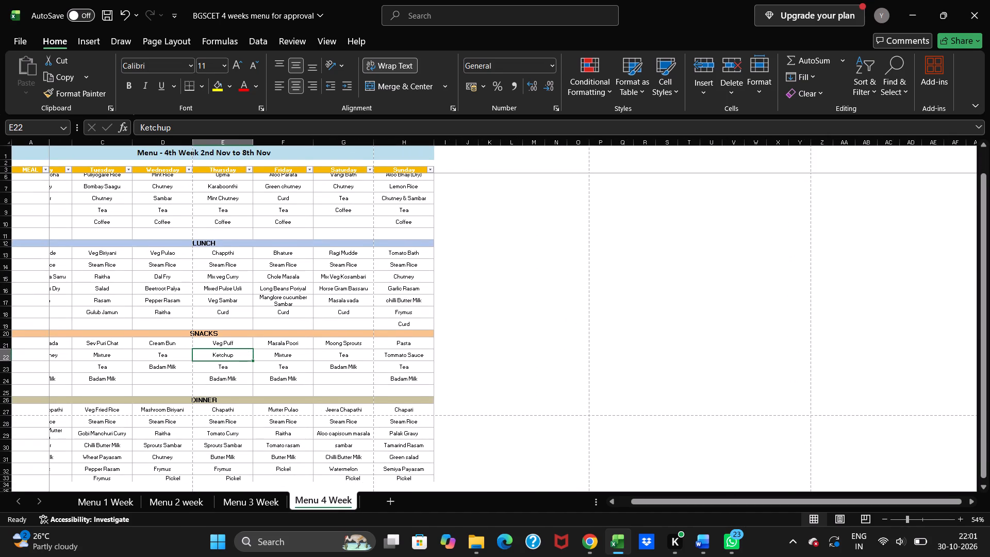
scroll(245, 338, "up", 1)
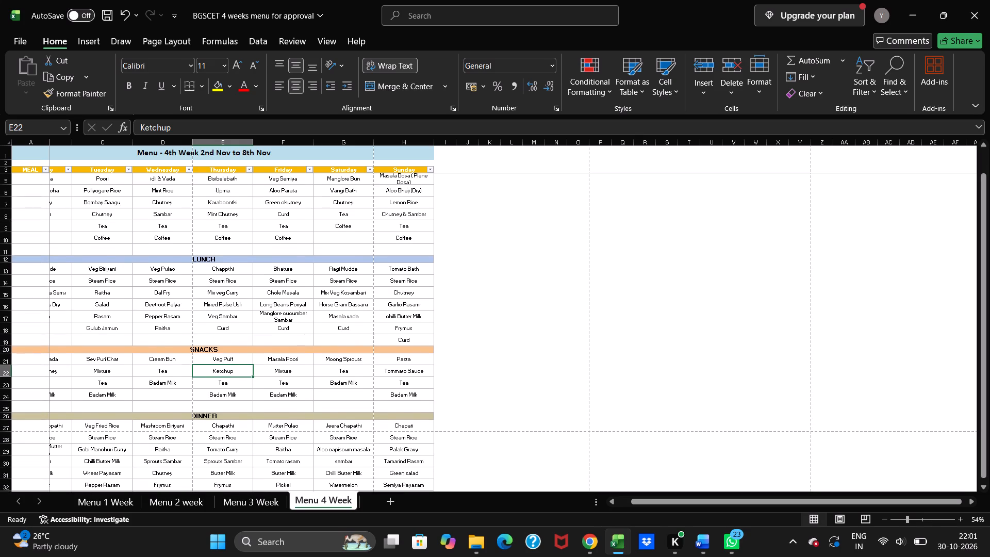
scroll(245, 338, "up", 1)
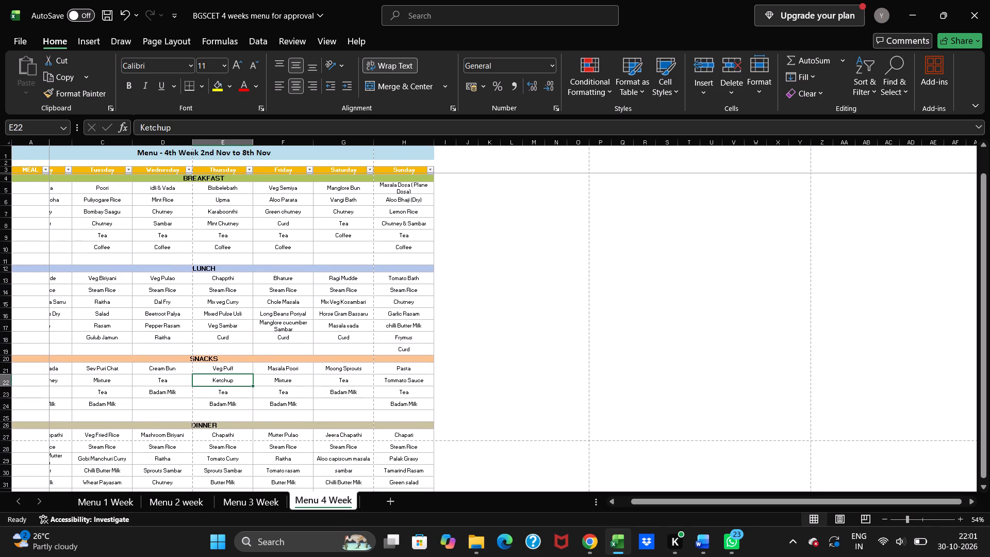
scroll(245, 338, "right", 2)
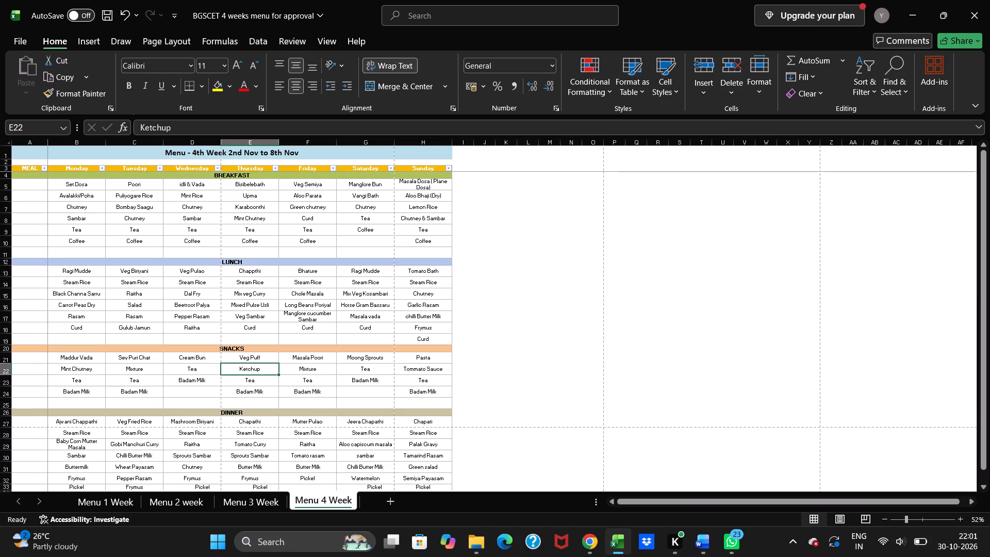
left_click(263, 399)
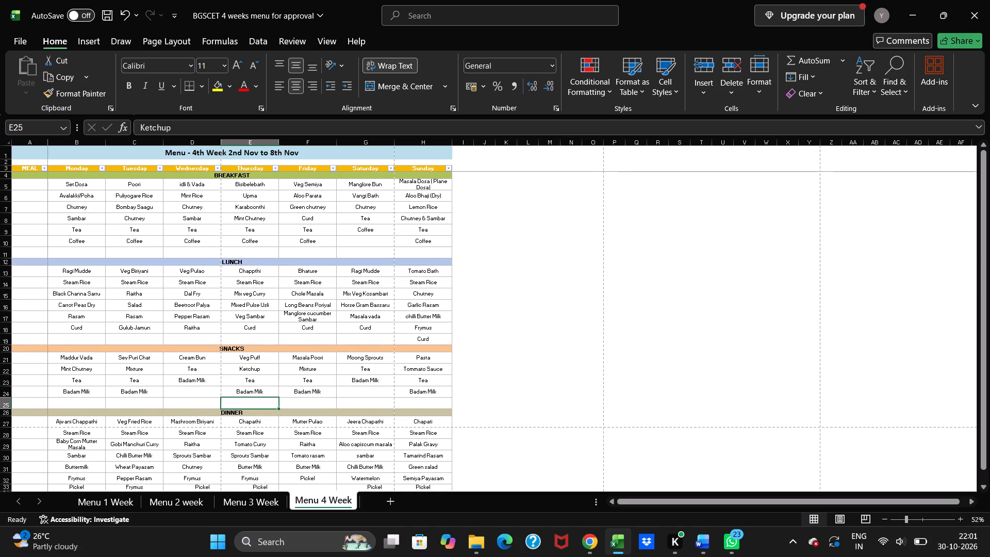
left_click(208, 372)
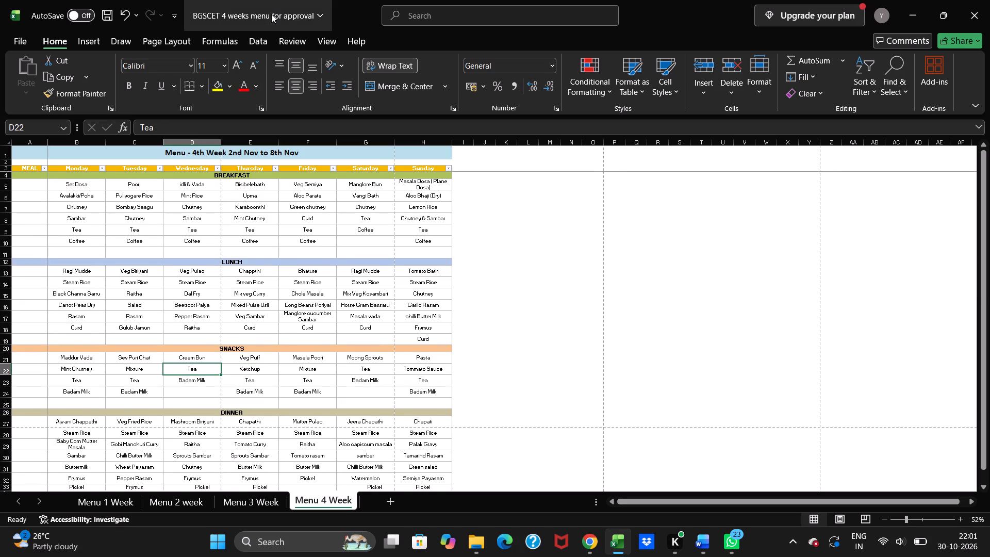
Start saving a copy of the workbook in Downloads, trimming the file name to "BGSCET 4".
left_click(22, 36)
left_click(41, 230)
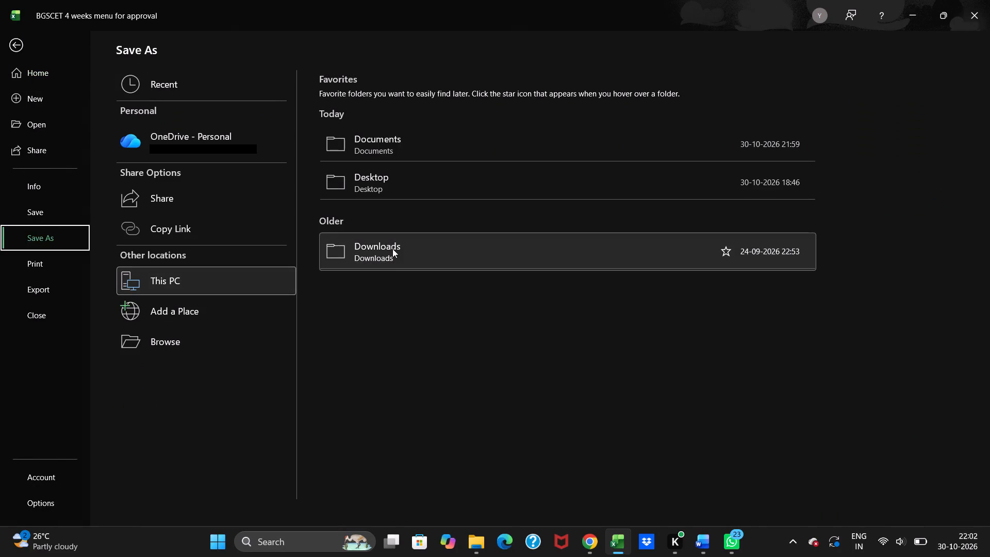
left_click(392, 249)
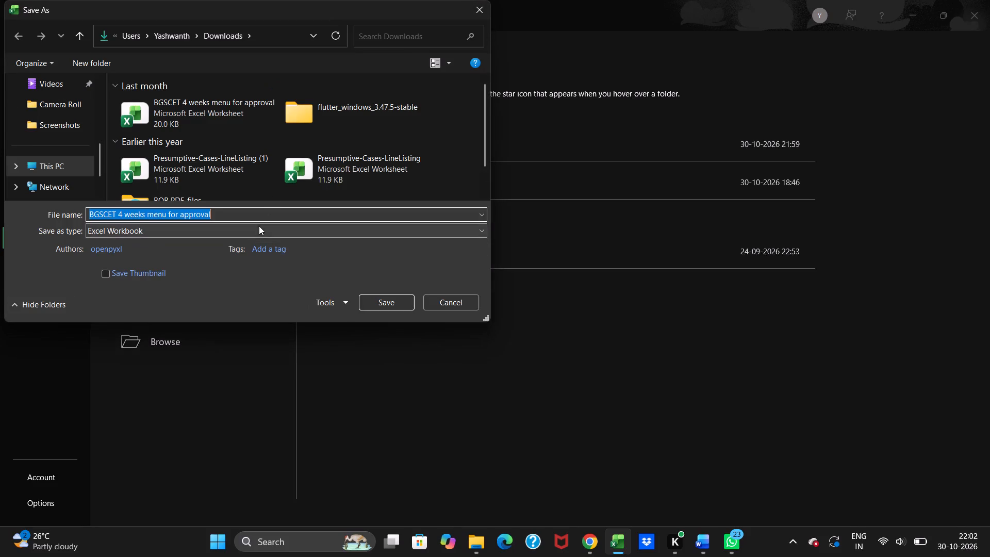
left_click(260, 214)
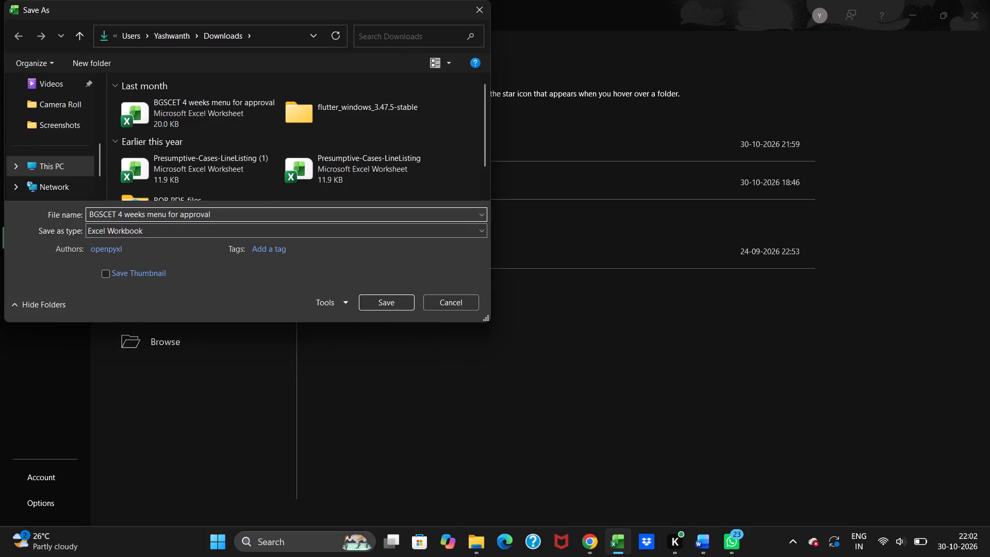
key("BackSpace")
key("BackSpace")
key("BackSpace")
key("BackSpace")
key("BackSpace")
key("BackSpace")
key("BackSpace")
key("BackSpace")
key("BackSpace")
key("BackSpace")
key("BackSpace")
key("BackSpace")
key("BackSpace")
key("BackSpace")
key("BackSpace")
key("BackSpace")
key("BackSpace")
key("BackSpace")
key("BackSpace")
key("BackSpace")
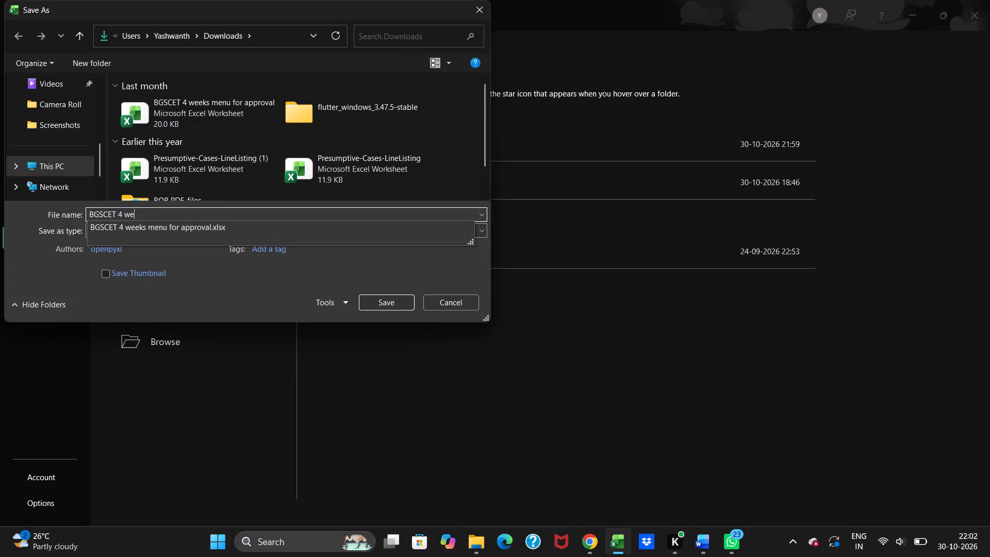
key("BackSpace")
key("BackSpace")
Name the workbook copy "BGSCET 4th week 2th Nov to 8th Nov" and save it in Downloads as an Excel Workbook.
key("BackSpace")
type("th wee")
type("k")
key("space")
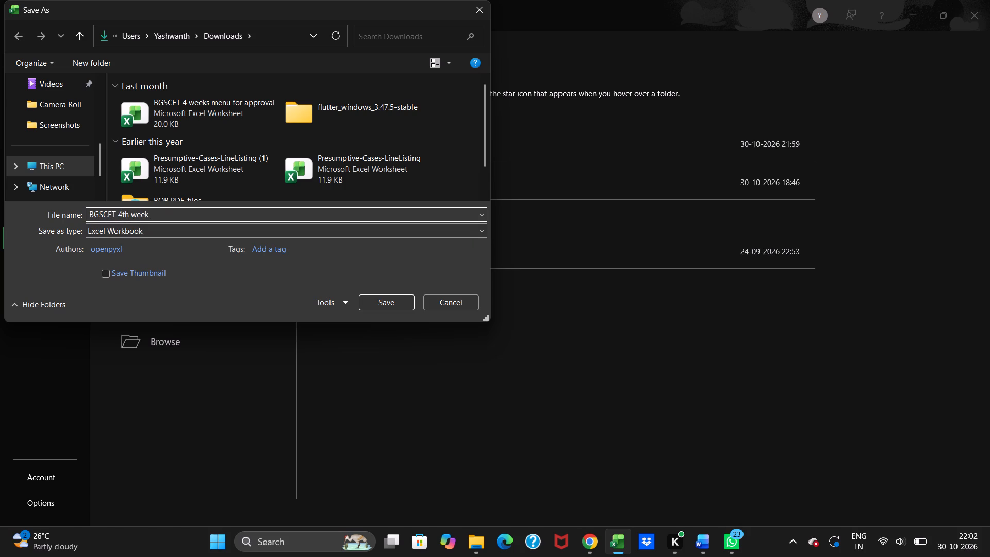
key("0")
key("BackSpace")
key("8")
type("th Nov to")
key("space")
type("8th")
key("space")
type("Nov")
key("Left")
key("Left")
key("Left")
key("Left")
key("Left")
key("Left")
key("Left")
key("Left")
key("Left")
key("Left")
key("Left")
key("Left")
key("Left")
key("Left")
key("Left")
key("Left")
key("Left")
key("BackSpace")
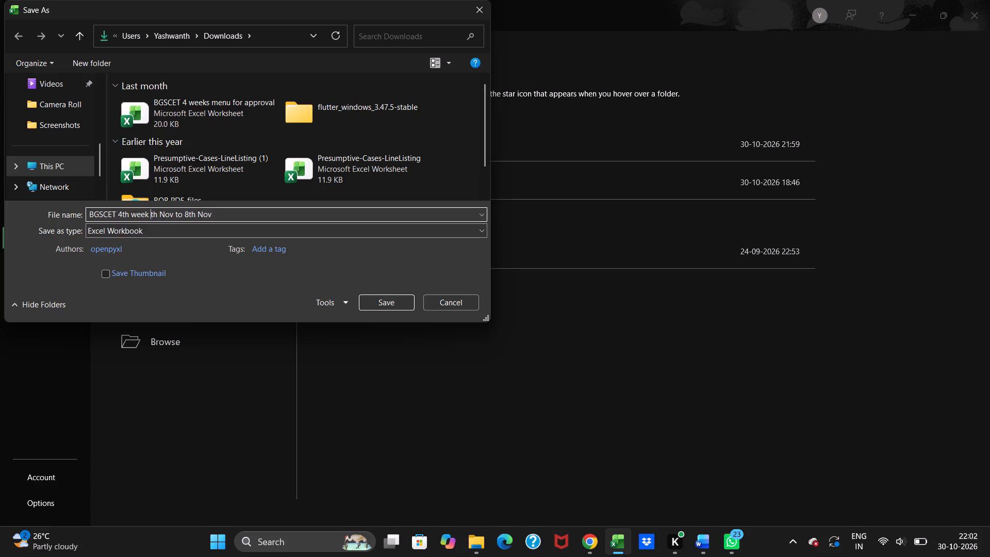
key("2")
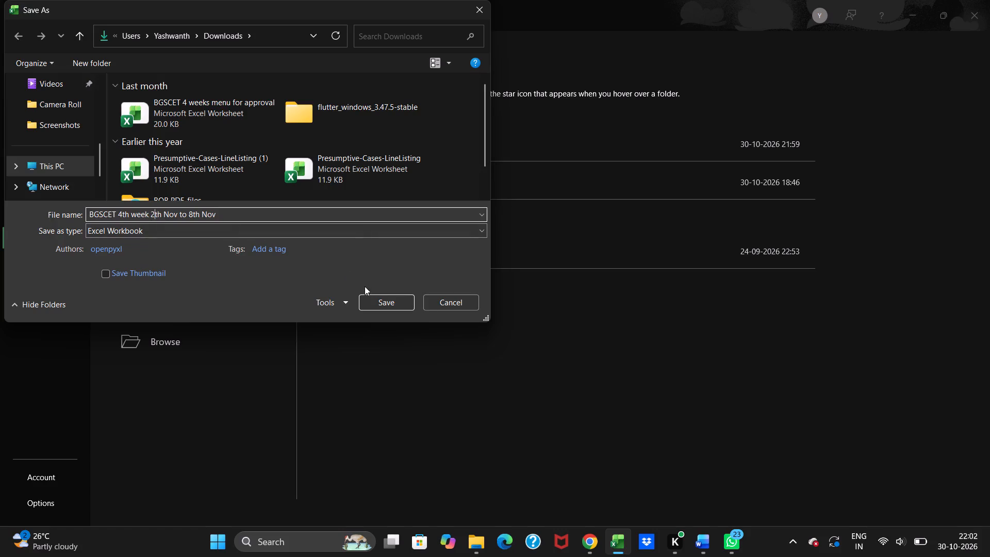
left_click(373, 296)
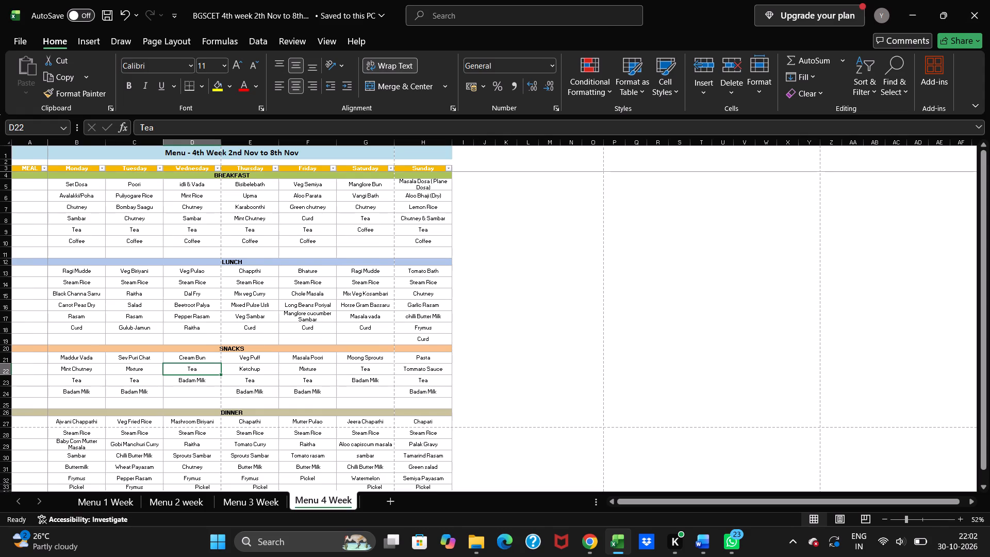